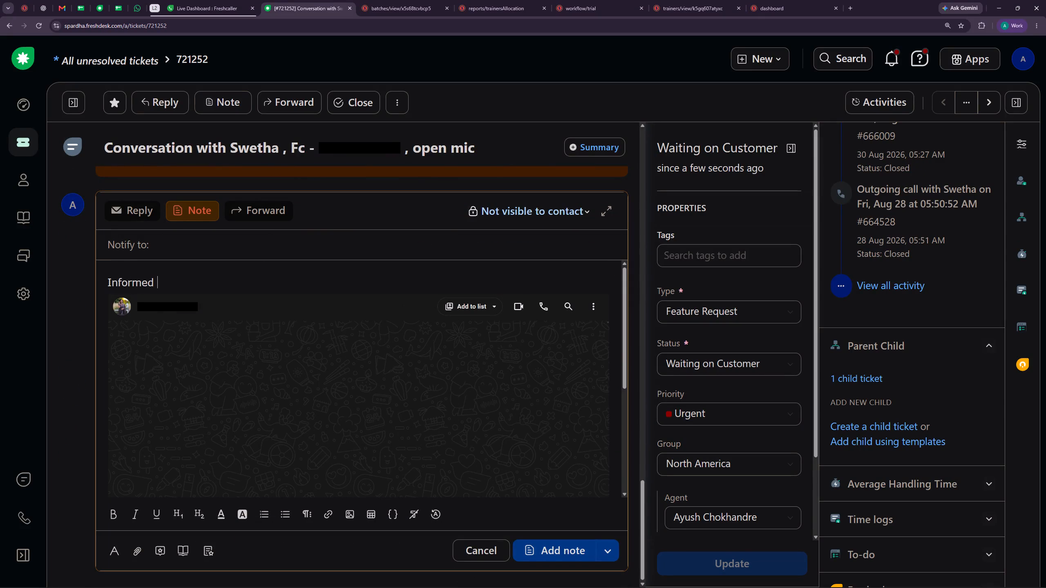
Complete the private note above the chat screenshot to read "Informed the cx regarding the open mic." and add it to the ticket.
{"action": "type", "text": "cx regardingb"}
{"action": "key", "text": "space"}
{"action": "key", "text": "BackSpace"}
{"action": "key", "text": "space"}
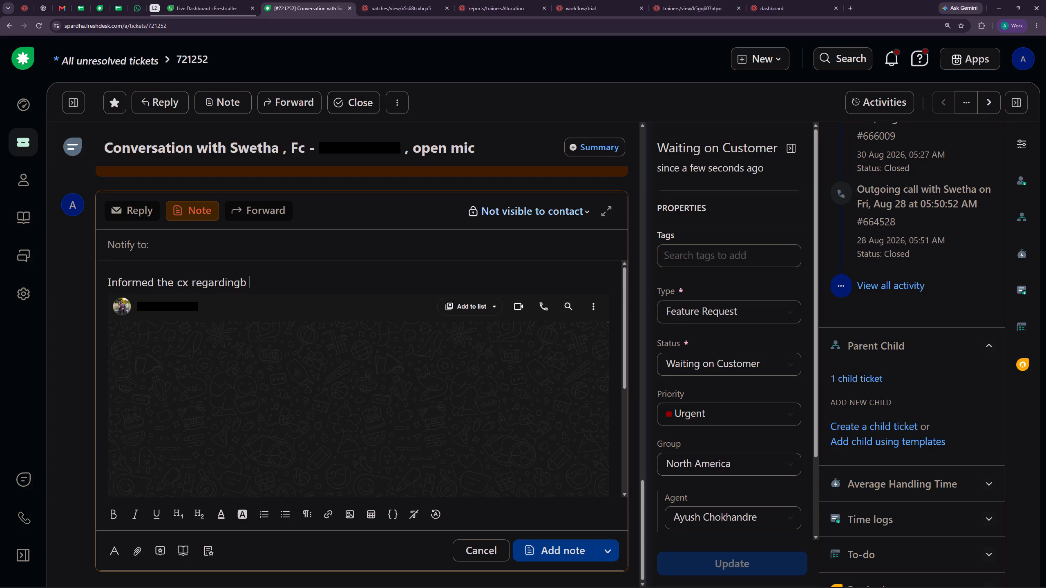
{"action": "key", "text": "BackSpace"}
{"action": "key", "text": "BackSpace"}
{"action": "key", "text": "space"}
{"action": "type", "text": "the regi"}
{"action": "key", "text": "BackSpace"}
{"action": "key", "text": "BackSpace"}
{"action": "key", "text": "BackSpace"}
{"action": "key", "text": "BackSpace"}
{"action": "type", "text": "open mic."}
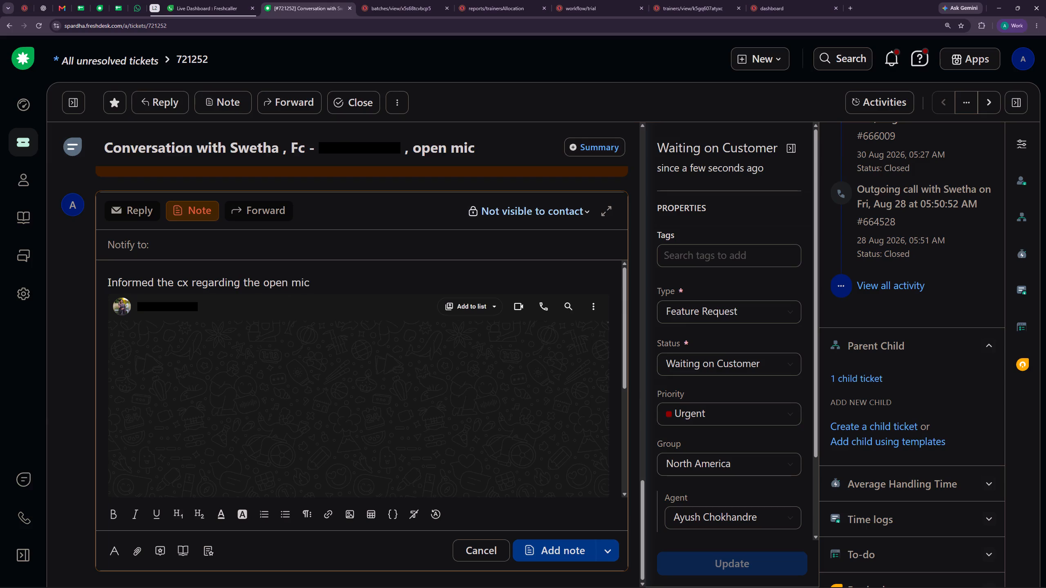
{"action": "left_click", "coordinate": [565, 561]}
{"action": "left_click", "coordinate": [579, 550]}
{"action": "left_click", "coordinate": [709, 376]}
{"action": "left_click", "coordinate": [716, 367]}
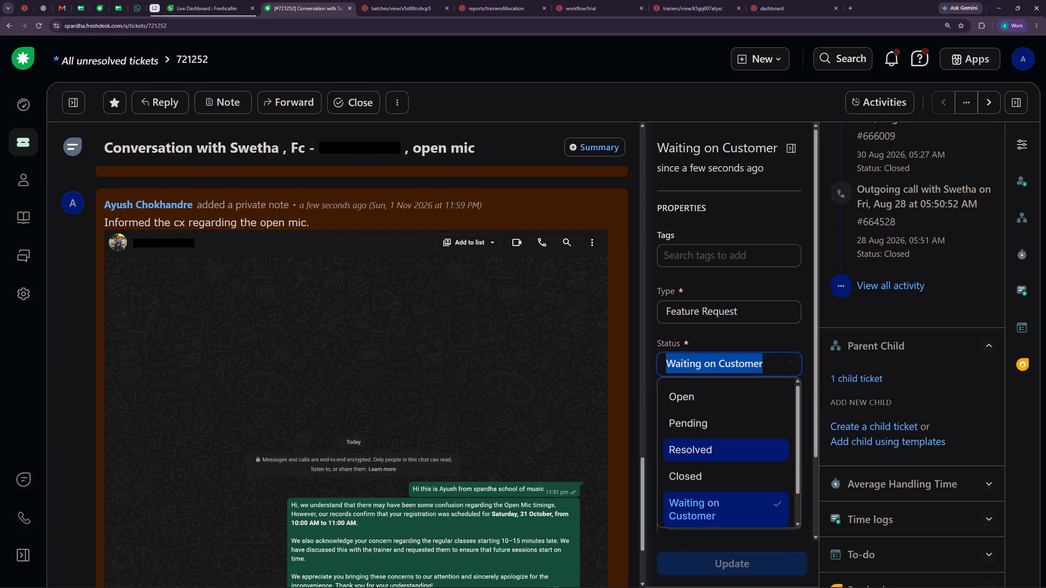
{"action": "left_click", "coordinate": [713, 510]}
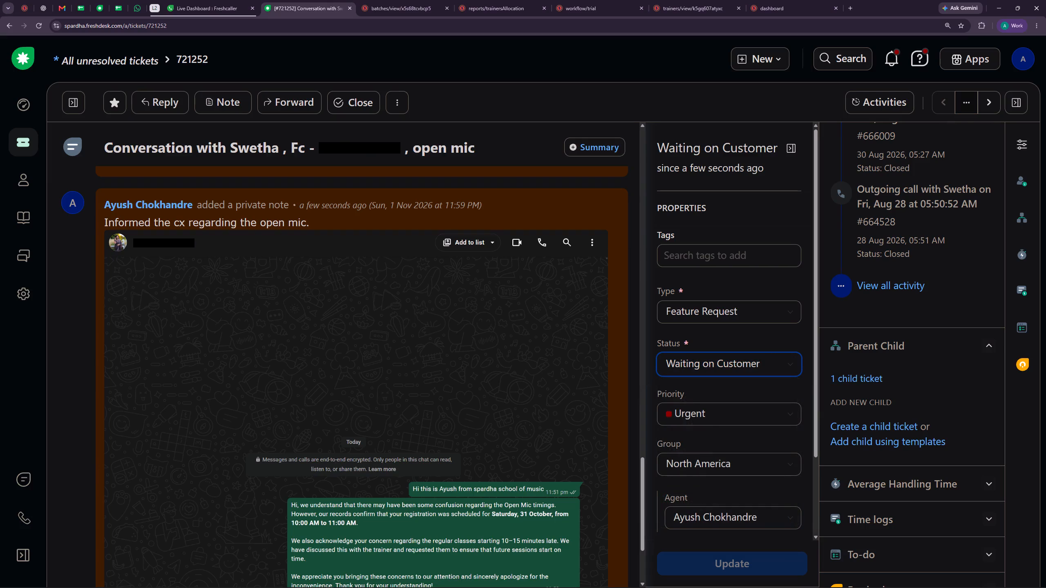
{"action": "scroll", "coordinate": [545, 260], "scroll_direction": "up", "scroll_amount": 6}
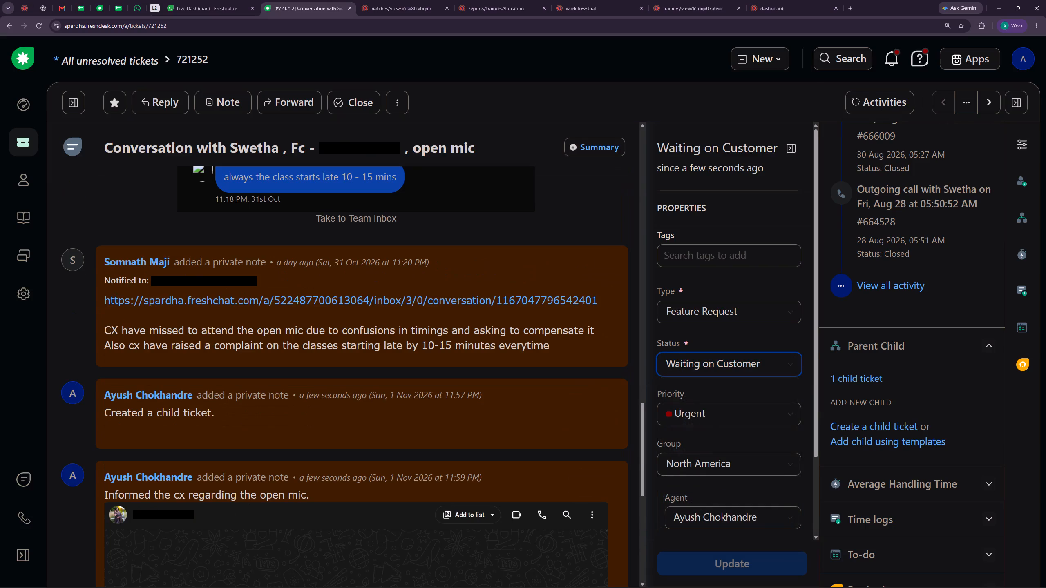
{"action": "left_click", "coordinate": [886, 58]}
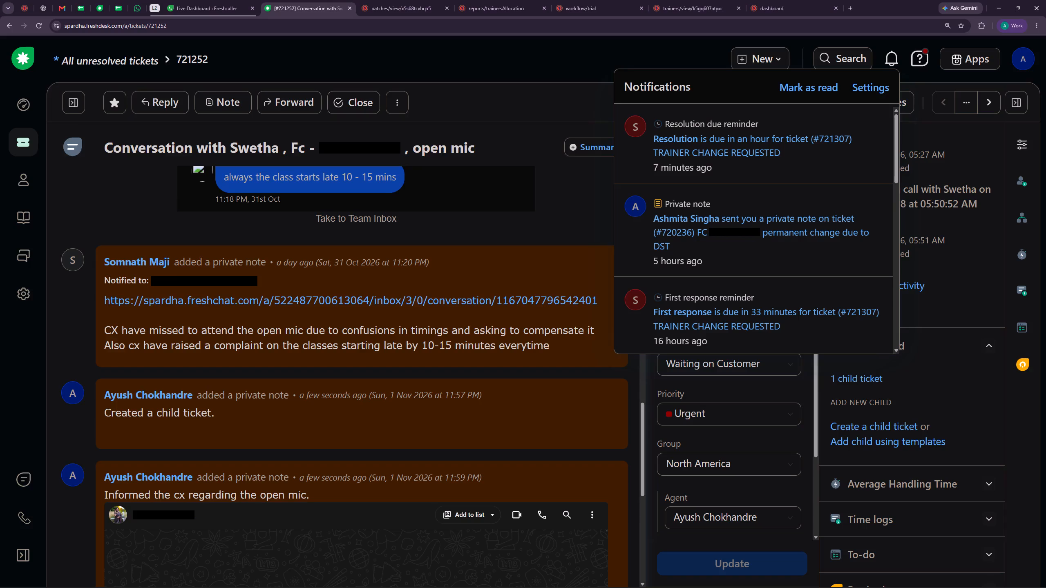
{"action": "left_click", "coordinate": [886, 58]}
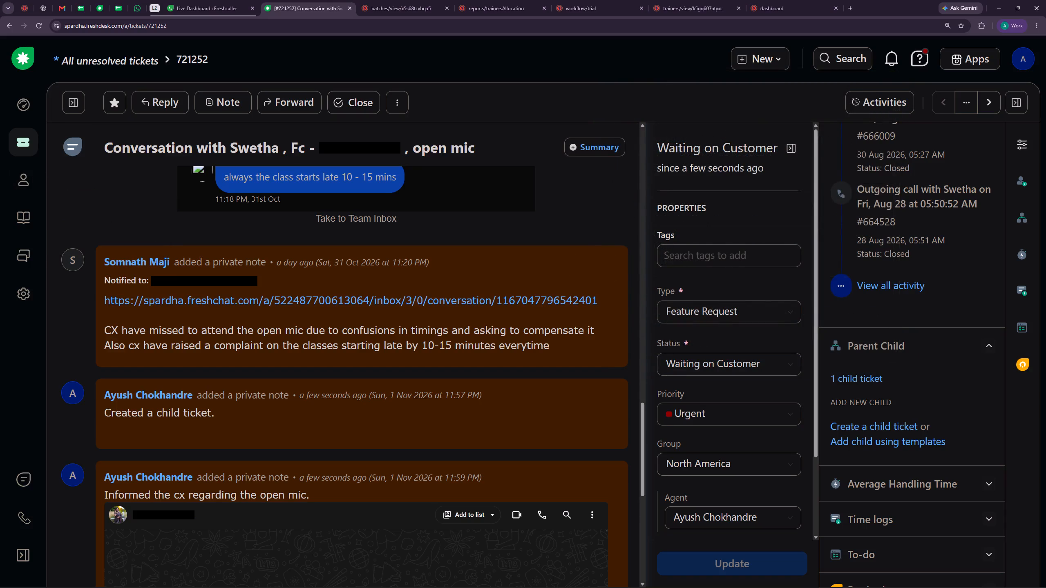
{"action": "scroll", "coordinate": [688, 363], "scroll_direction": "down", "scroll_amount": 3}
{"action": "scroll", "coordinate": [693, 364], "scroll_direction": "up", "scroll_amount": 4}
{"action": "left_click", "coordinate": [941, 105]}
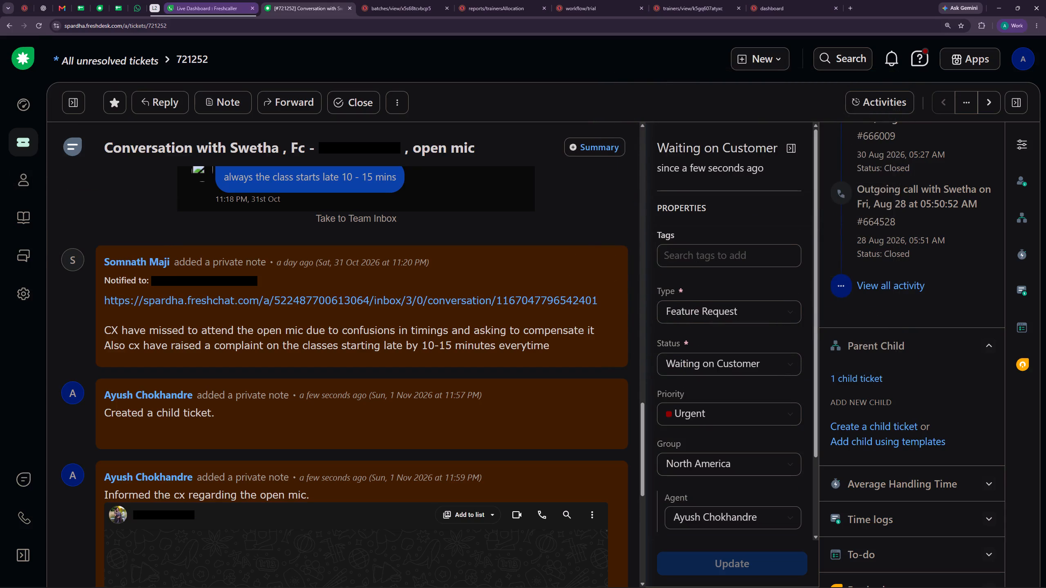
Open the dashboard's list of open tickets assigned to the current agent.
{"action": "left_click", "coordinate": [18, 140]}
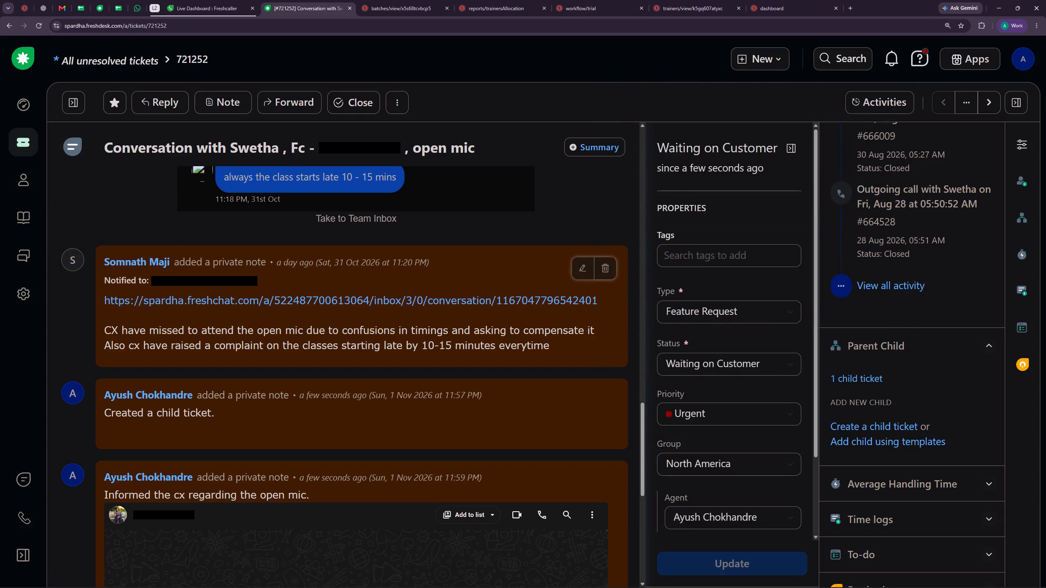
{"action": "left_click", "coordinate": [28, 104]}
{"action": "left_click", "coordinate": [638, 178]}
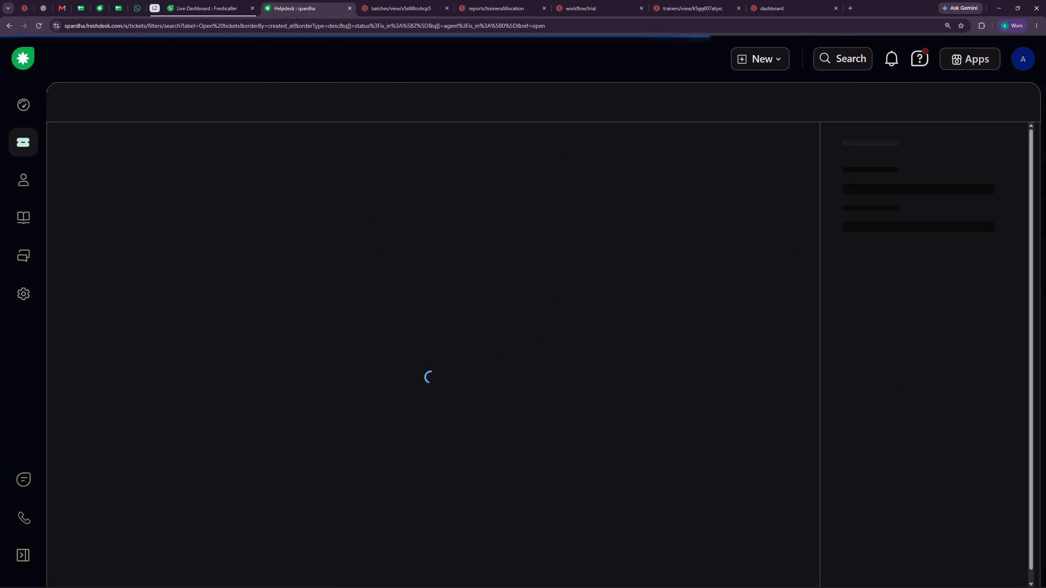
Review the helpdesk notifications, including older reminders and ticket assignments, and close them.
{"action": "left_click", "coordinate": [886, 66]}
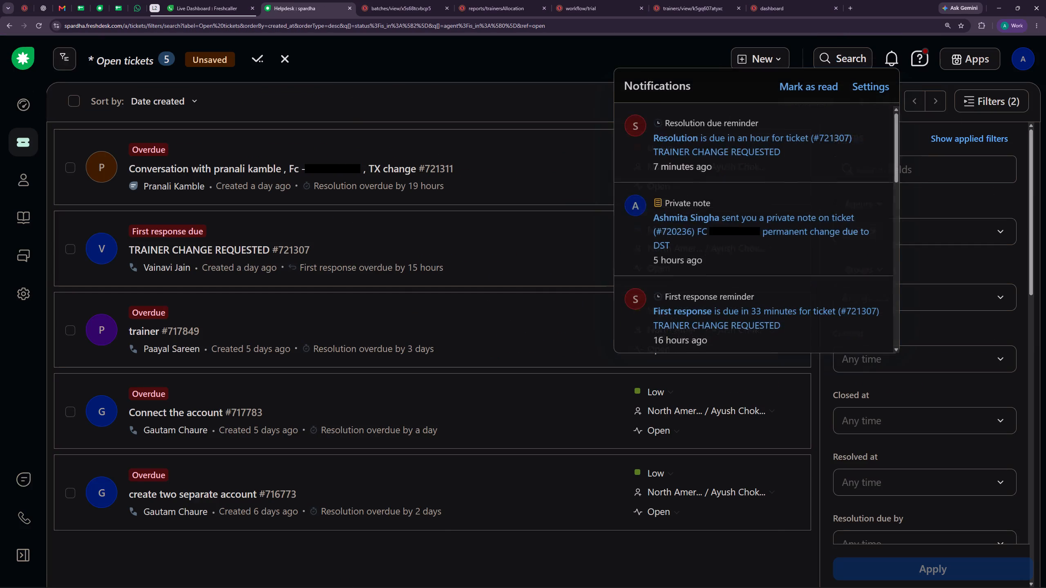
{"action": "scroll", "coordinate": [767, 222], "scroll_direction": "down", "scroll_amount": 5}
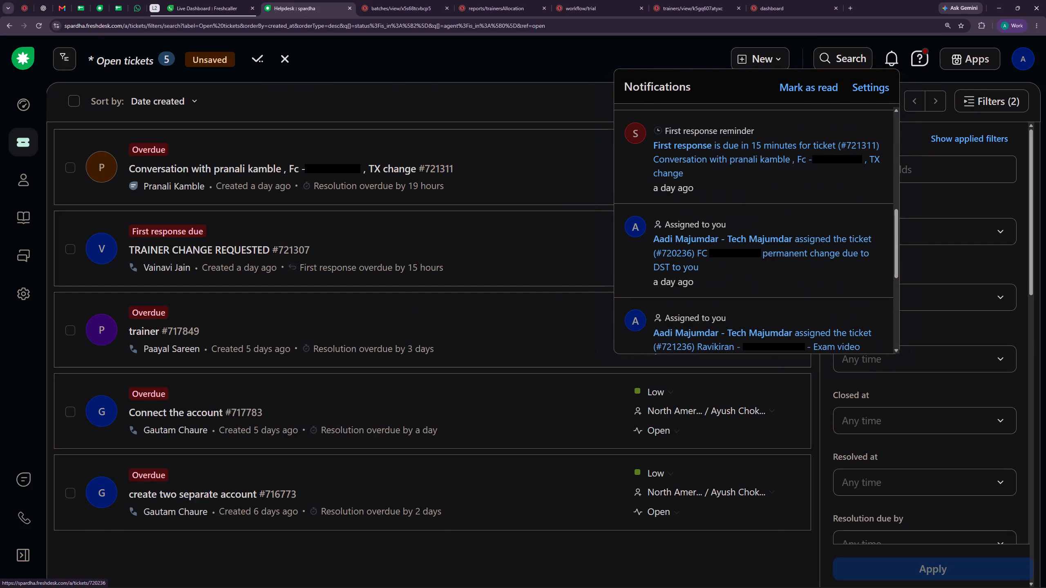
{"action": "left_click", "coordinate": [892, 57]}
{"action": "scroll", "coordinate": [246, 266], "scroll_direction": "down", "scroll_amount": 2}
{"action": "scroll", "coordinate": [248, 270], "scroll_direction": "up", "scroll_amount": 2}
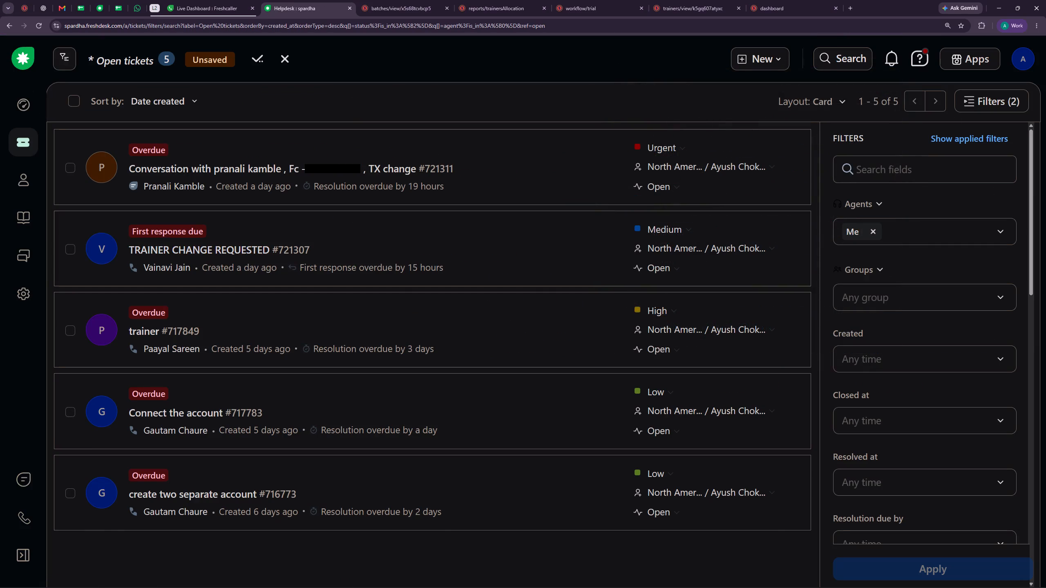
Read the two trainer change tickets, #721311 and #721307, from the open tickets list.
{"action": "left_click", "coordinate": [229, 168]}
{"action": "scroll", "coordinate": [526, 347], "scroll_direction": "down", "scroll_amount": 2}
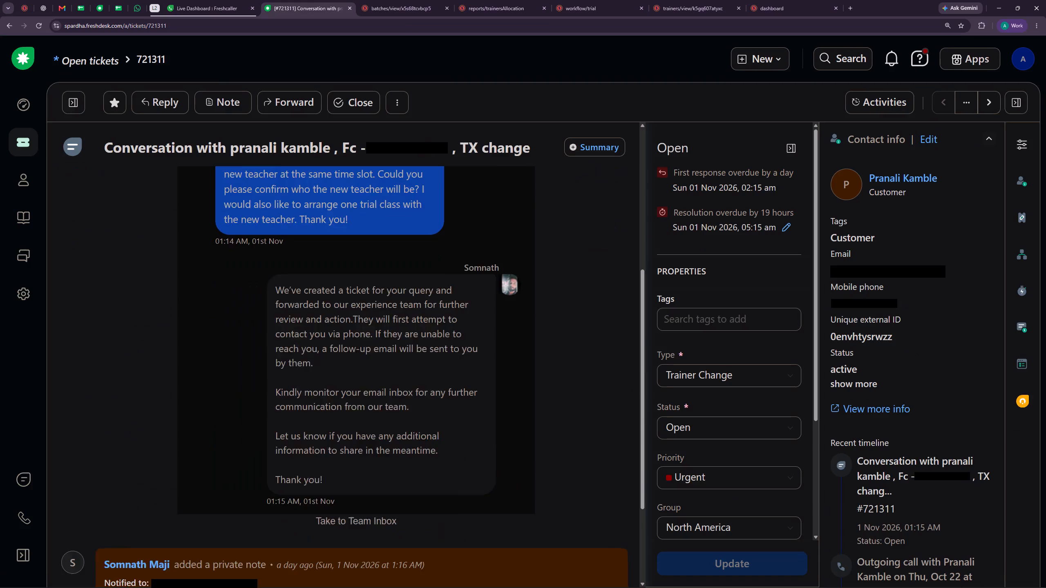
{"action": "scroll", "coordinate": [549, 347], "scroll_direction": "down", "scroll_amount": 7}
{"action": "left_click", "coordinate": [981, 104]}
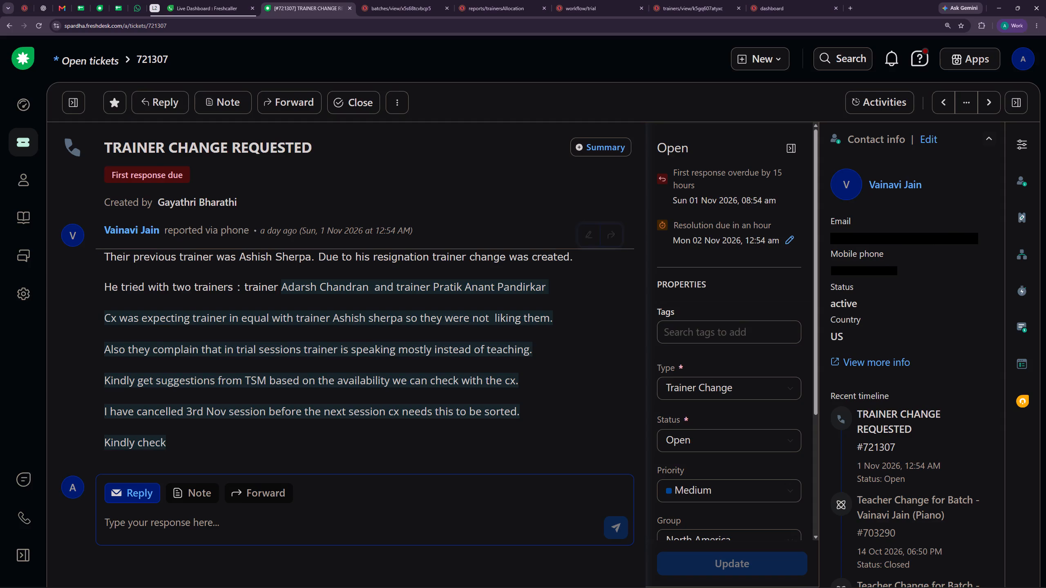
{"action": "left_click", "coordinate": [941, 97]}
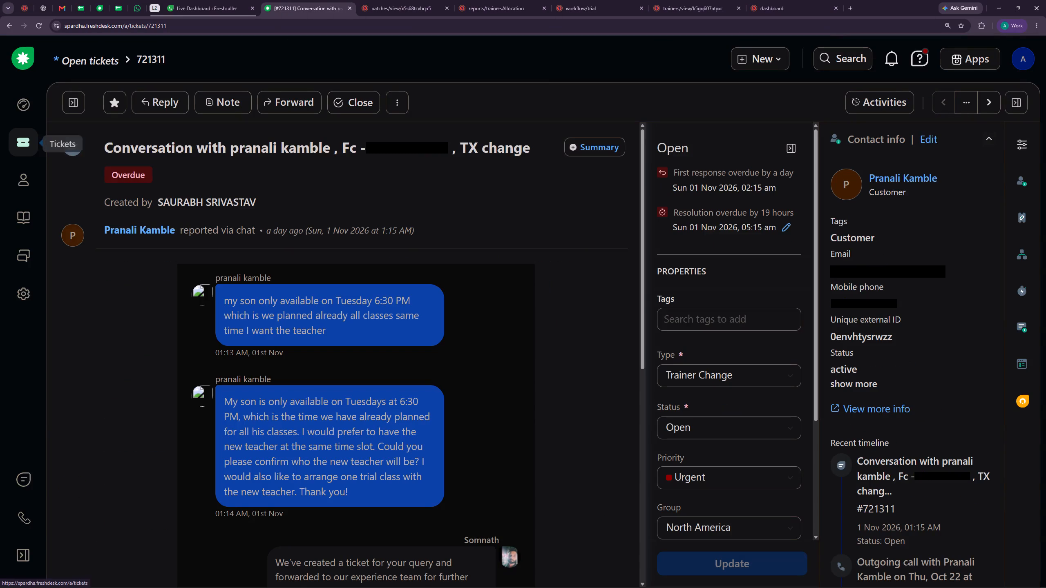
Go back to the open tickets and read the trainer ticket #717849 and its private note, dismissing incoming chat alerts.
{"action": "left_click", "coordinate": [13, 145]}
{"action": "scroll", "coordinate": [401, 278], "scroll_direction": "down", "scroll_amount": 4}
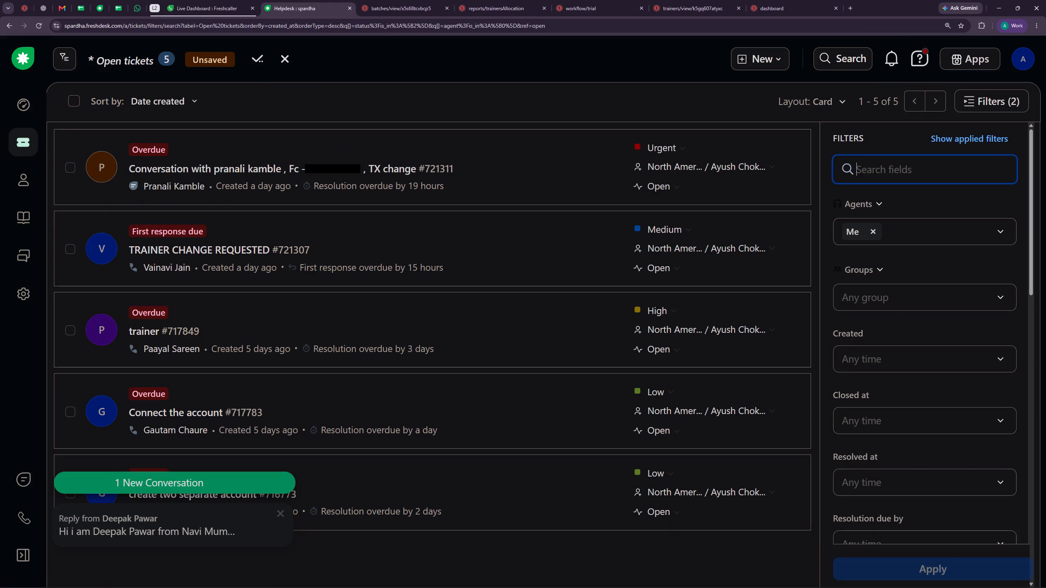
{"action": "left_click", "coordinate": [277, 516]}
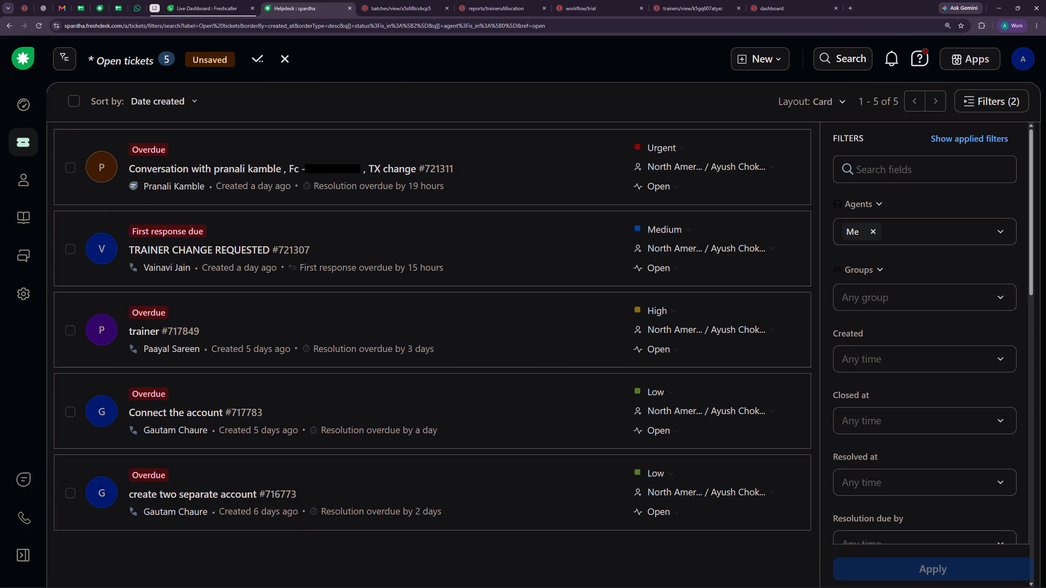
{"action": "left_click", "coordinate": [150, 334]}
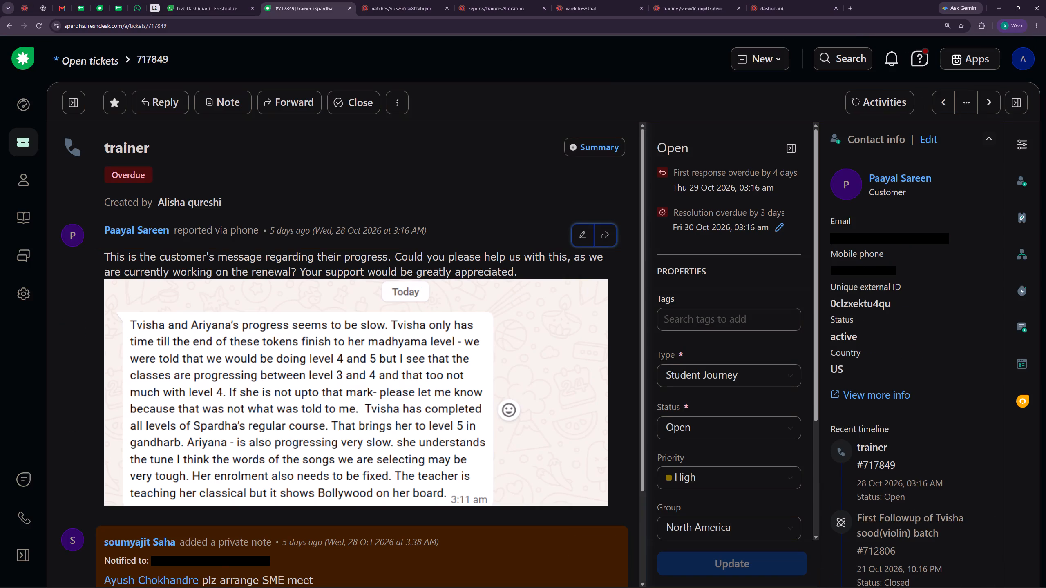
{"action": "scroll", "coordinate": [407, 385], "scroll_direction": "down", "scroll_amount": 3}
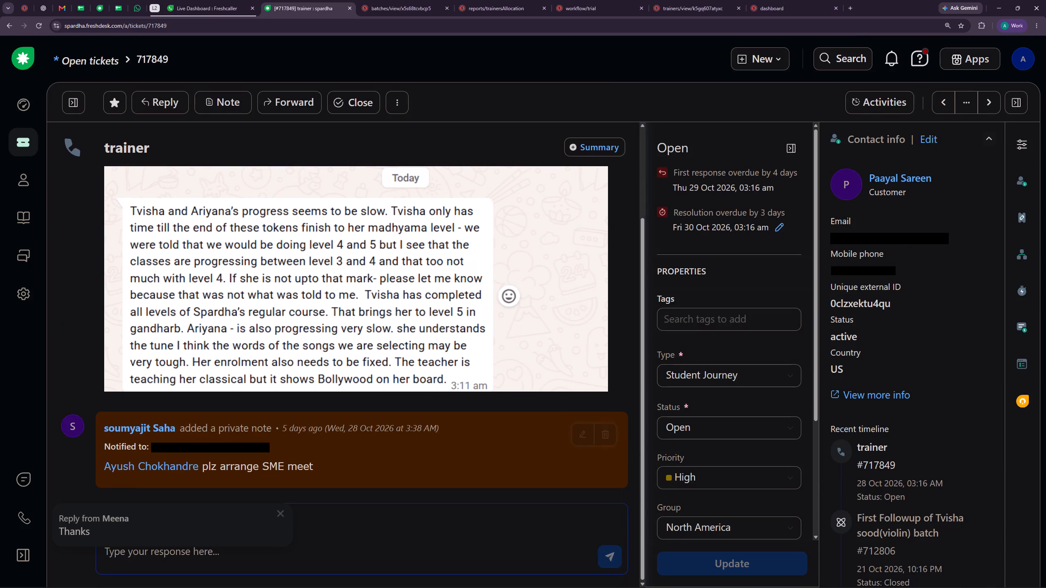
{"action": "left_click", "coordinate": [278, 512]}
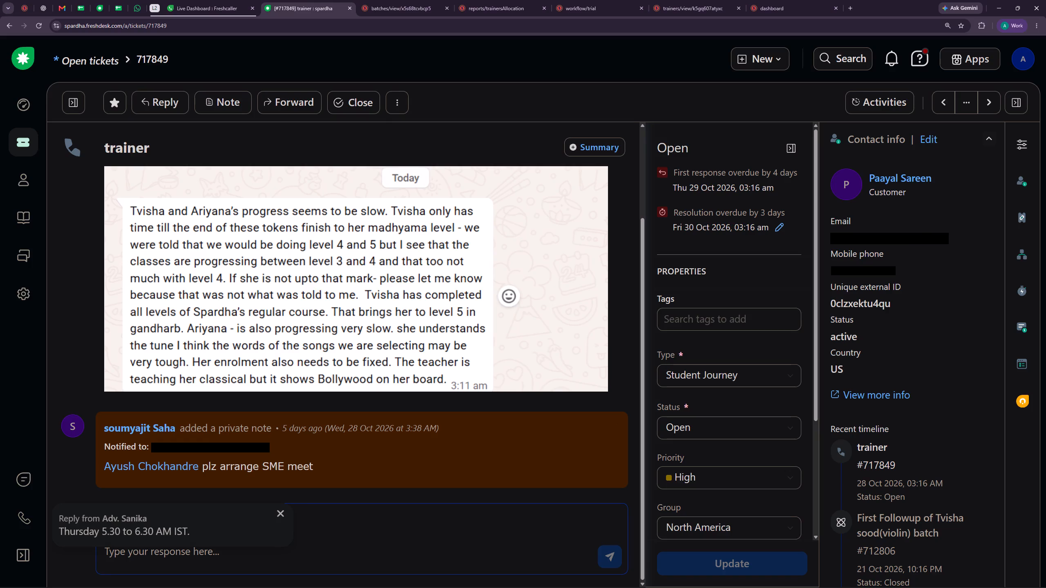
{"action": "left_click", "coordinate": [281, 514]}
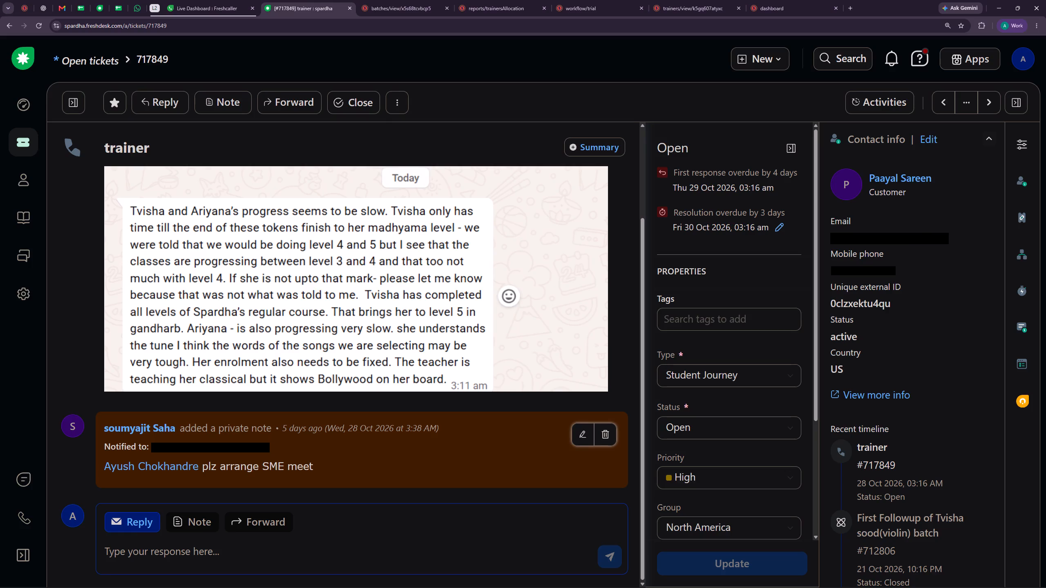
{"action": "scroll", "coordinate": [292, 413], "scroll_direction": "up", "scroll_amount": 2}
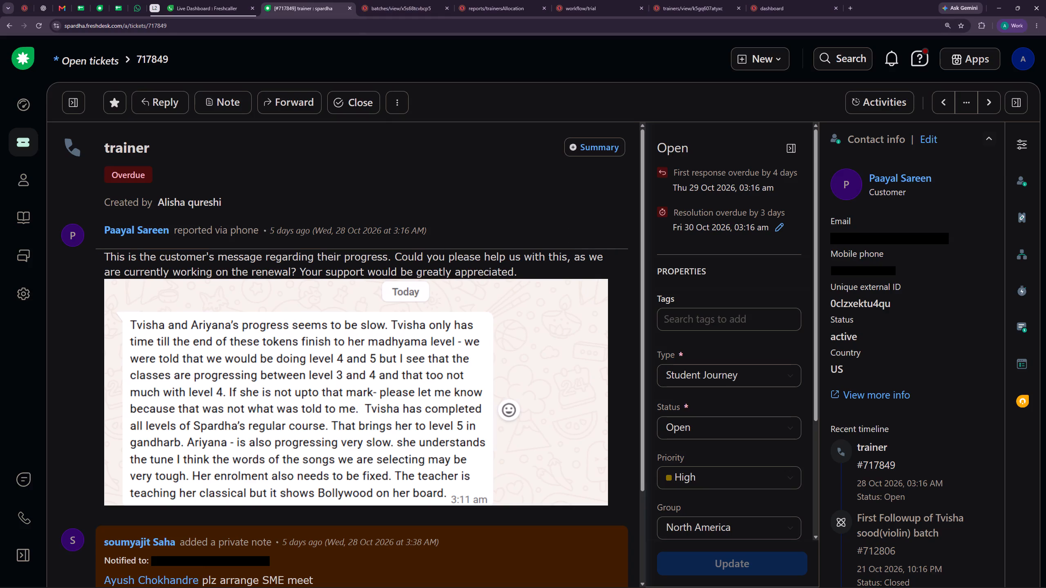
Return to the list of open tickets.
{"action": "left_click", "coordinate": [25, 141]}
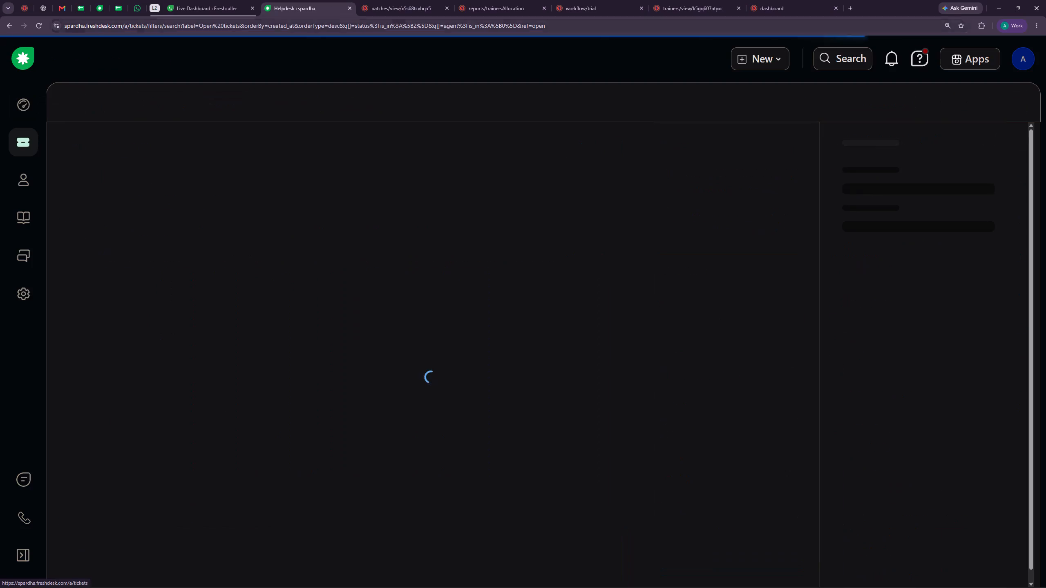
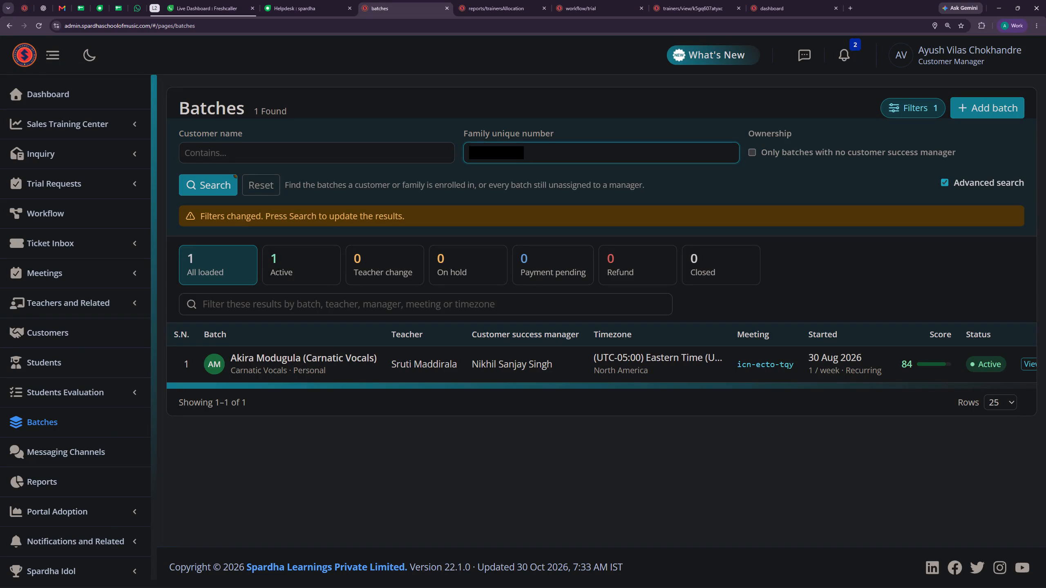
Clean up the entered family unique number and search the batches for that family.
{"action": "key", "text": "BackSpace"}
{"action": "left_click", "coordinate": [473, 151]}
{"action": "key", "text": "BackSpace"}
{"action": "left_click", "coordinate": [191, 195]}
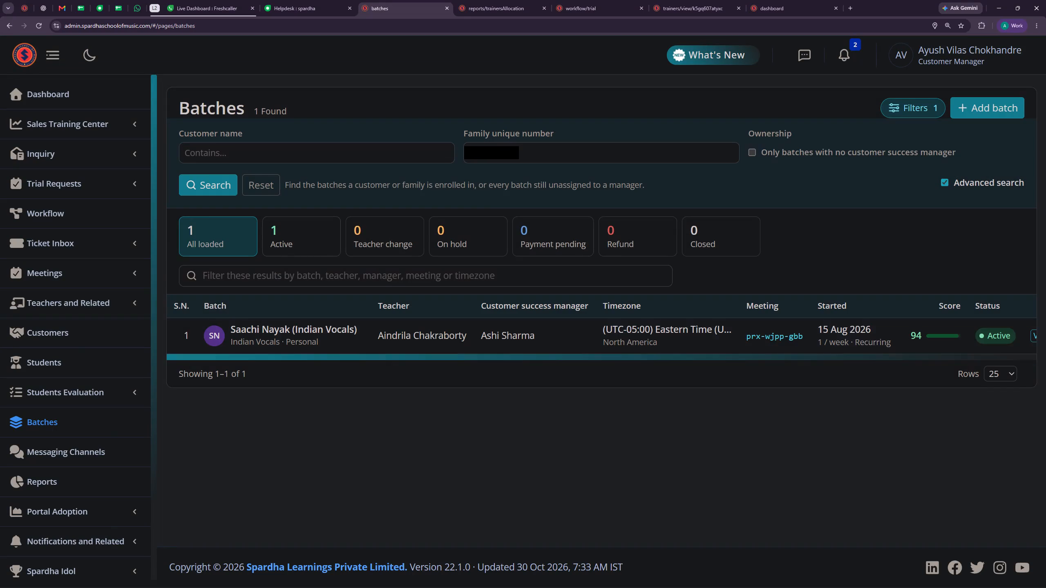
Open the family's Indian Vocals batch and show its enrolled students.
{"action": "left_click", "coordinate": [1039, 333]}
{"action": "left_click", "coordinate": [1037, 335]}
{"action": "left_click", "coordinate": [1033, 338]}
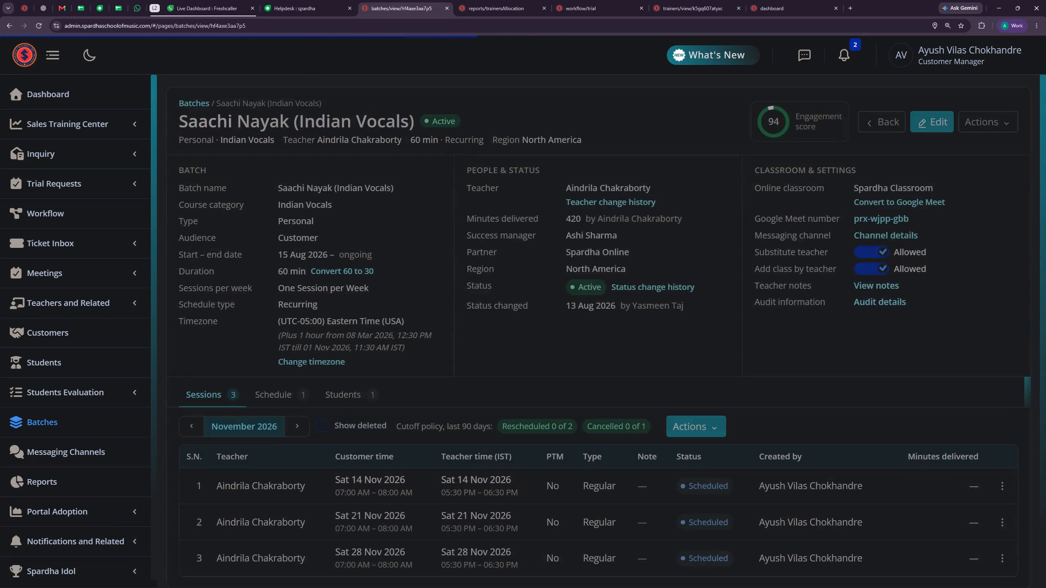
{"action": "left_click", "coordinate": [363, 405]}
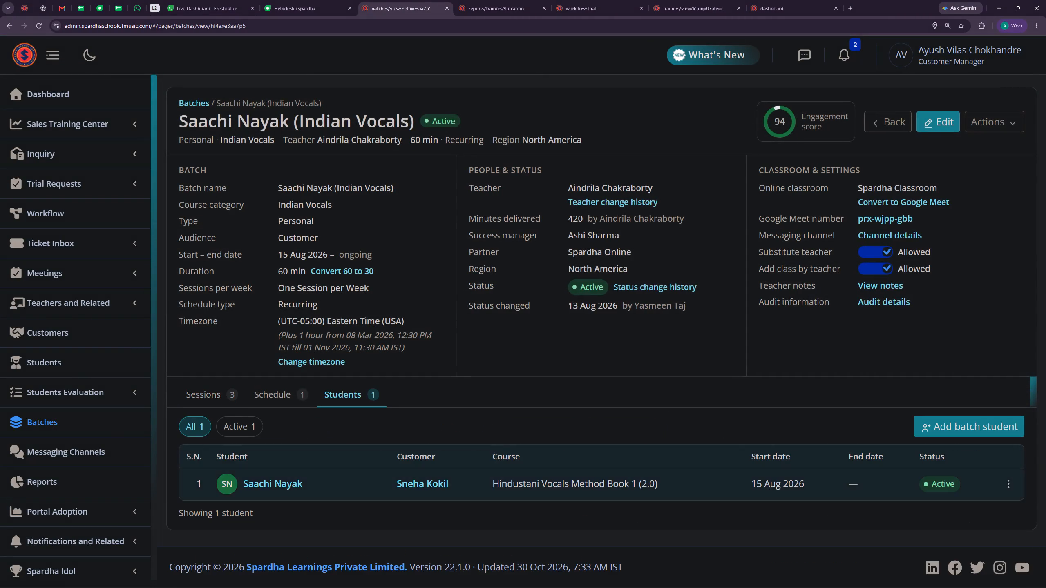
Open the customer record of the batch's enrolled student and go to that customer's helpdesk contact page.
{"action": "left_click", "coordinate": [428, 479]}
{"action": "left_click", "coordinate": [346, 127]}
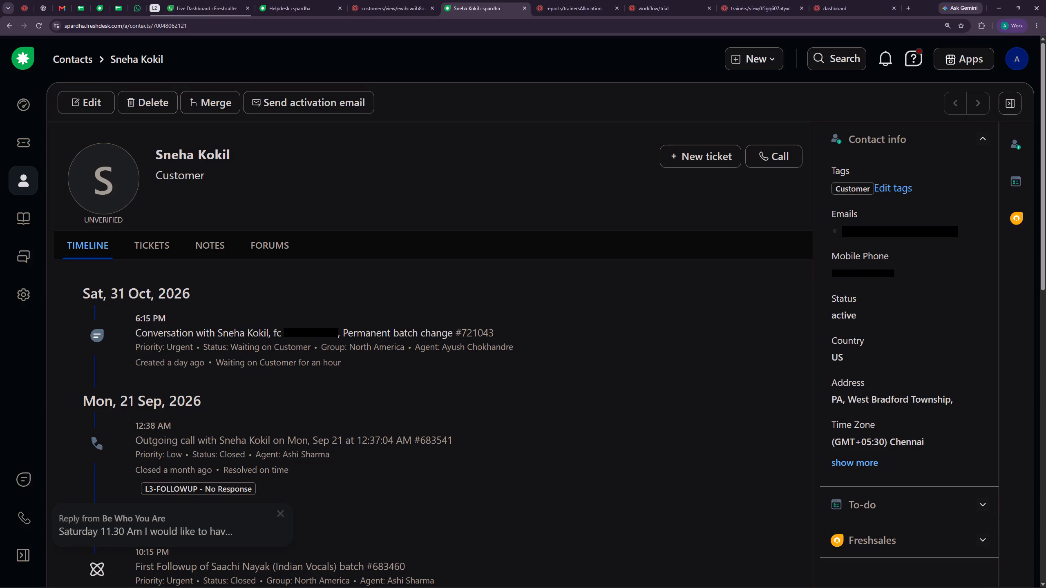
{"action": "left_click", "coordinate": [301, 330]}
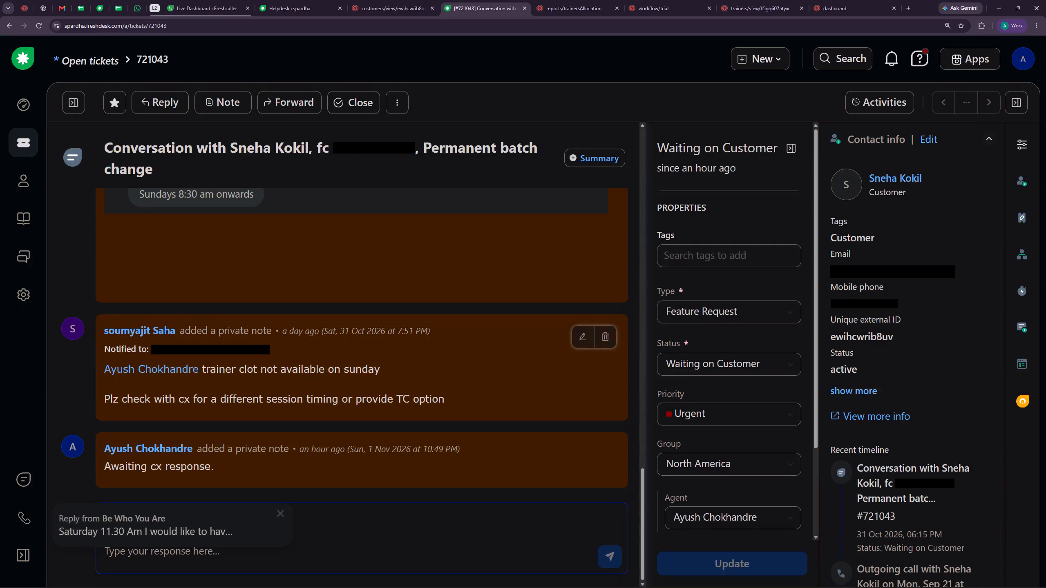
{"action": "left_click", "coordinate": [282, 515]}
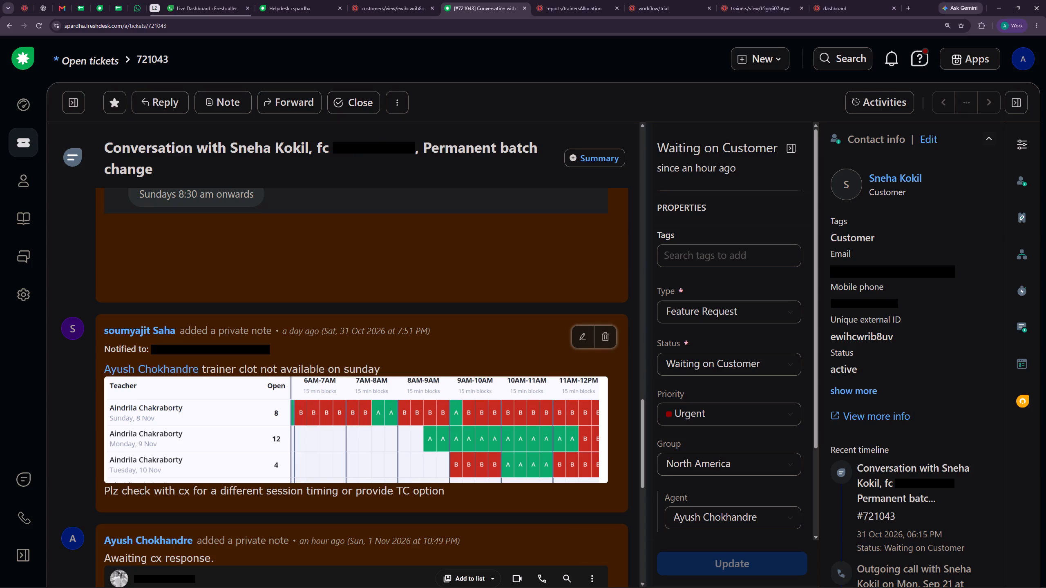
{"action": "scroll", "coordinate": [371, 478], "scroll_direction": "down", "scroll_amount": 3}
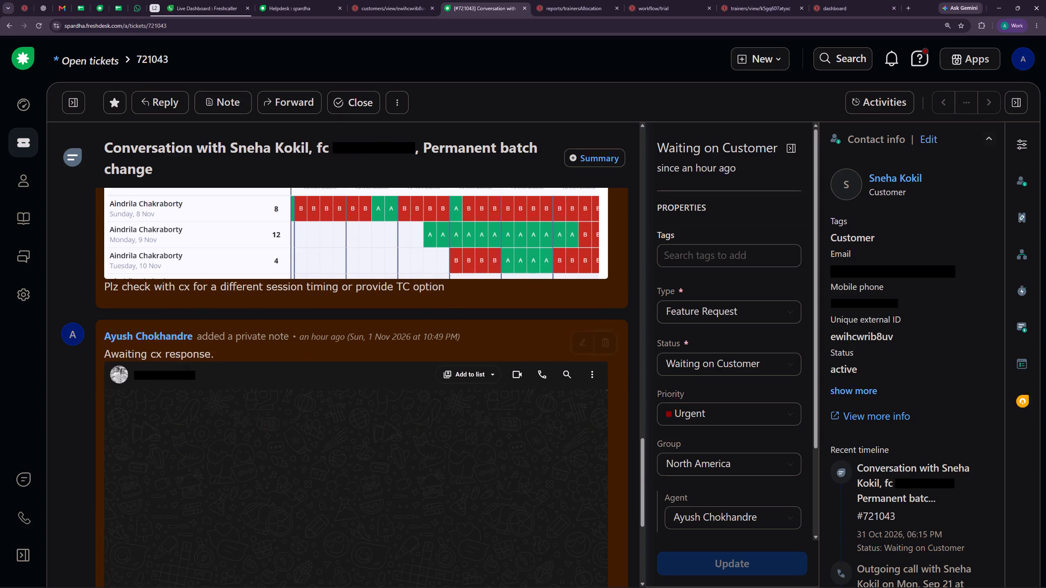
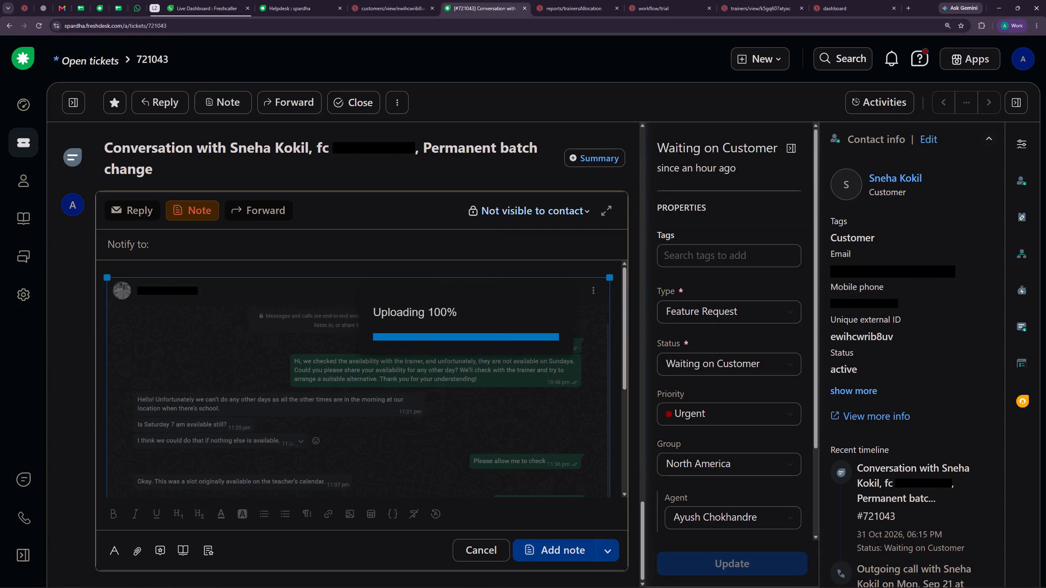
Bring up the November 2026 sessions of the customer's Indian Vocals batch and open Snipping Tool to capture them.
{"action": "left_click", "coordinate": [408, 9]}
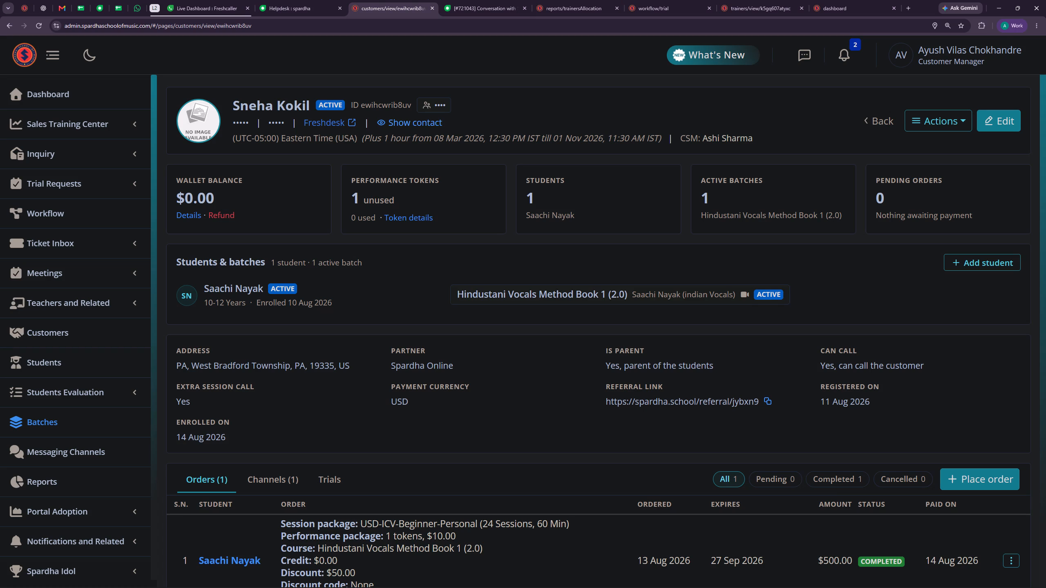
{"action": "left_click_drag", "start_coordinate": [326, 247], "coordinate": [331, 247]}
{"action": "scroll", "coordinate": [349, 376], "scroll_direction": "down", "scroll_amount": 2}
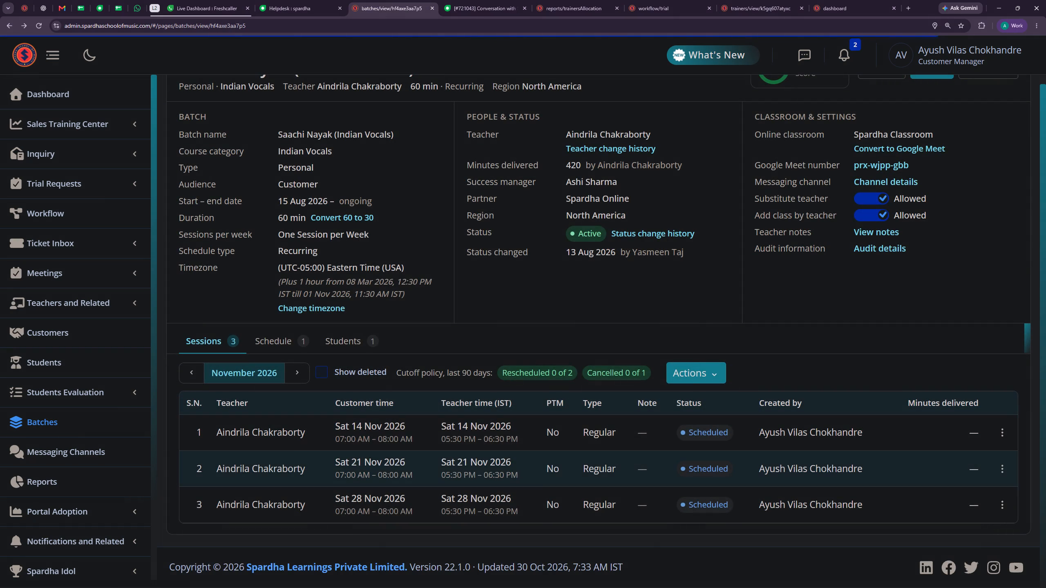
{"action": "left_click", "coordinate": [604, 580]}
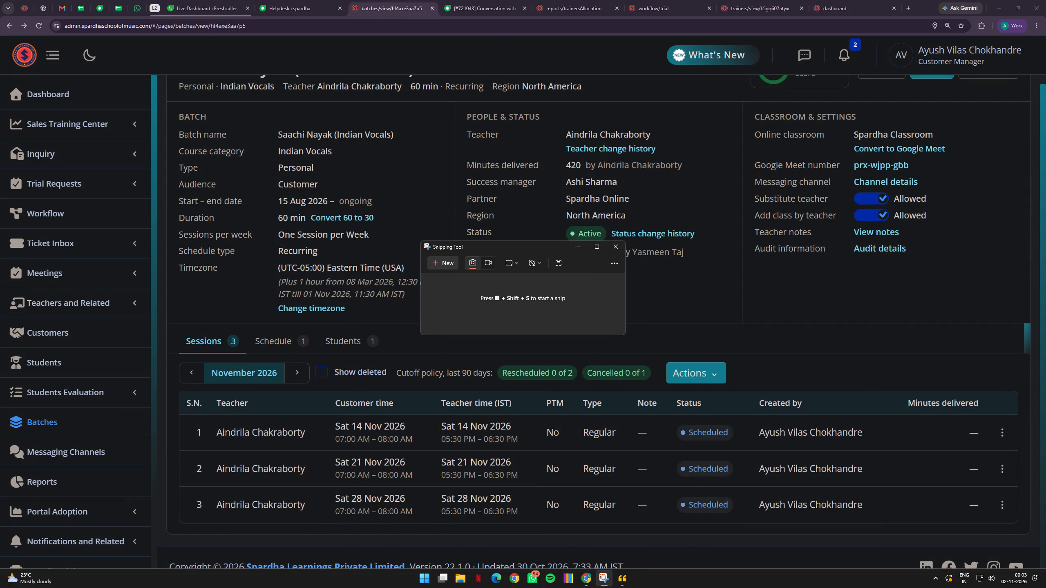
Capture a snip of the batch's November 2026 sessions table, including all three scheduled rows, and close the Snipping Tool.
{"action": "left_click", "coordinate": [440, 255]}
{"action": "left_click", "coordinate": [439, 260]}
{"action": "left_click_drag", "start_coordinate": [185, 392], "coordinate": [961, 503]}
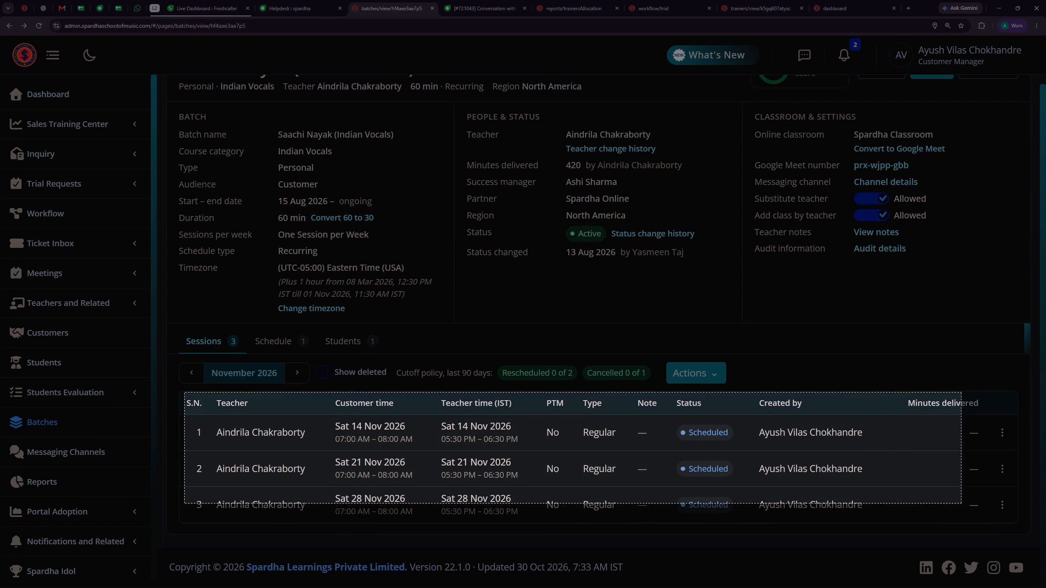
{"action": "left_click_drag", "start_coordinate": [961, 503], "coordinate": [1014, 523]}
{"action": "left_click", "coordinate": [851, 260]}
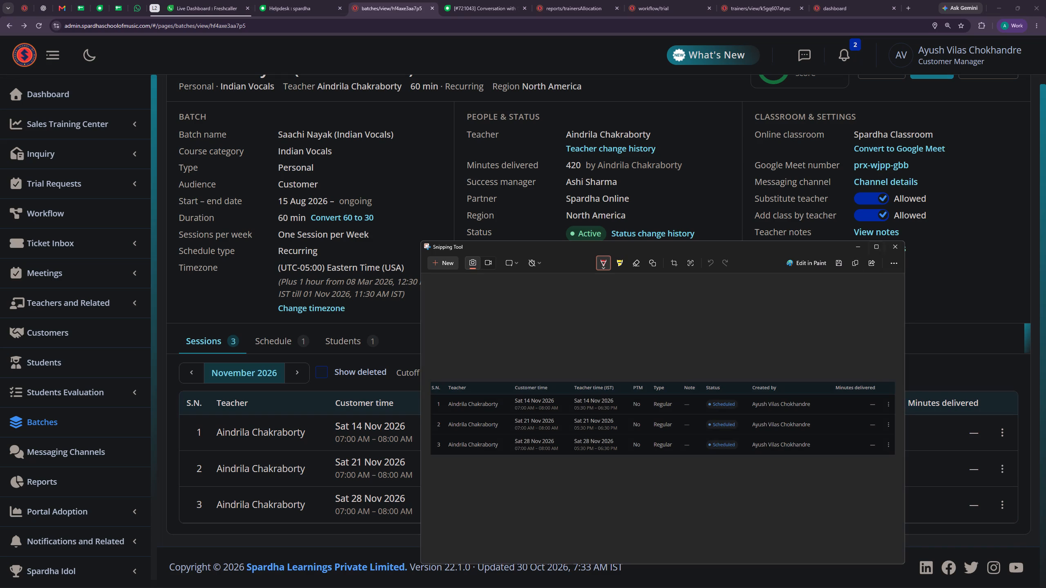
{"action": "left_click", "coordinate": [892, 247]}
Paste the sessions table snip above the chat screenshot in the draft private note of ticket 721043.
{"action": "left_click", "coordinate": [333, 0]}
{"action": "left_click", "coordinate": [401, 0]}
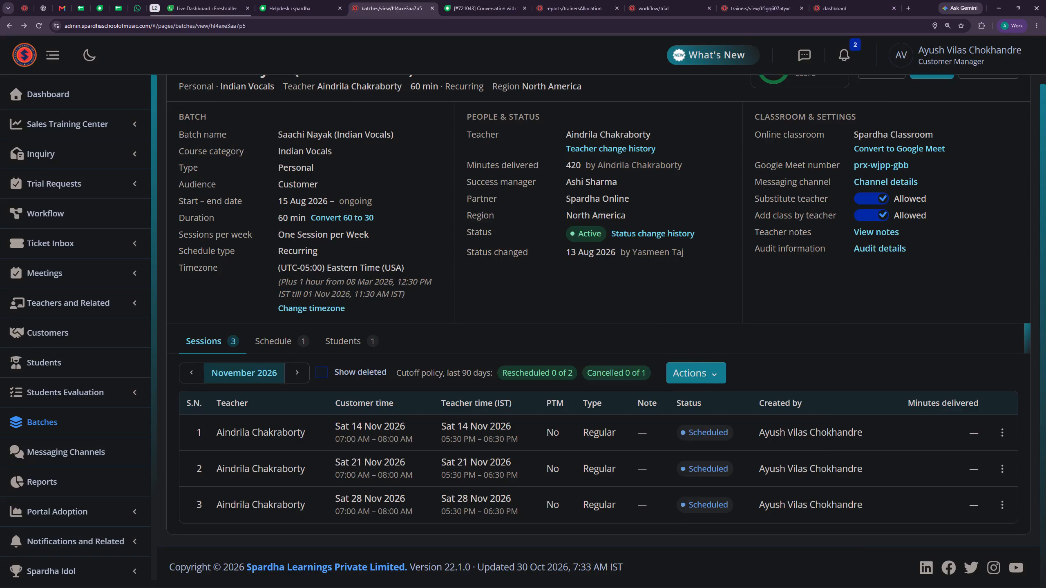
{"action": "left_click", "coordinate": [478, 4]}
{"action": "scroll", "coordinate": [371, 354], "scroll_direction": "down", "scroll_amount": 5}
{"action": "scroll", "coordinate": [331, 392], "scroll_direction": "up", "scroll_amount": 6}
{"action": "left_click", "coordinate": [145, 472]}
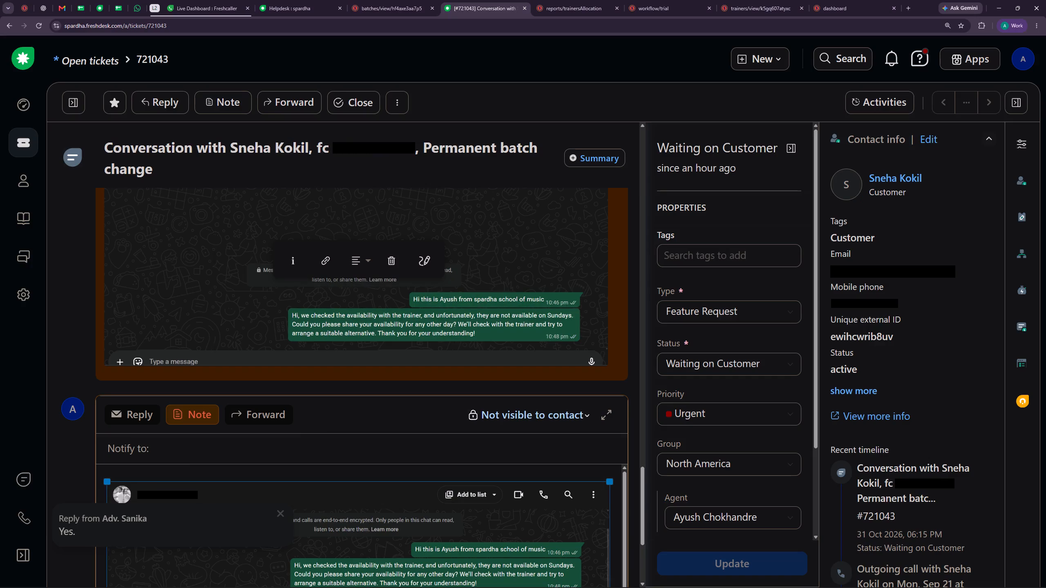
{"action": "key", "text": "ctrl+v"}
{"action": "left_click", "coordinate": [141, 472]}
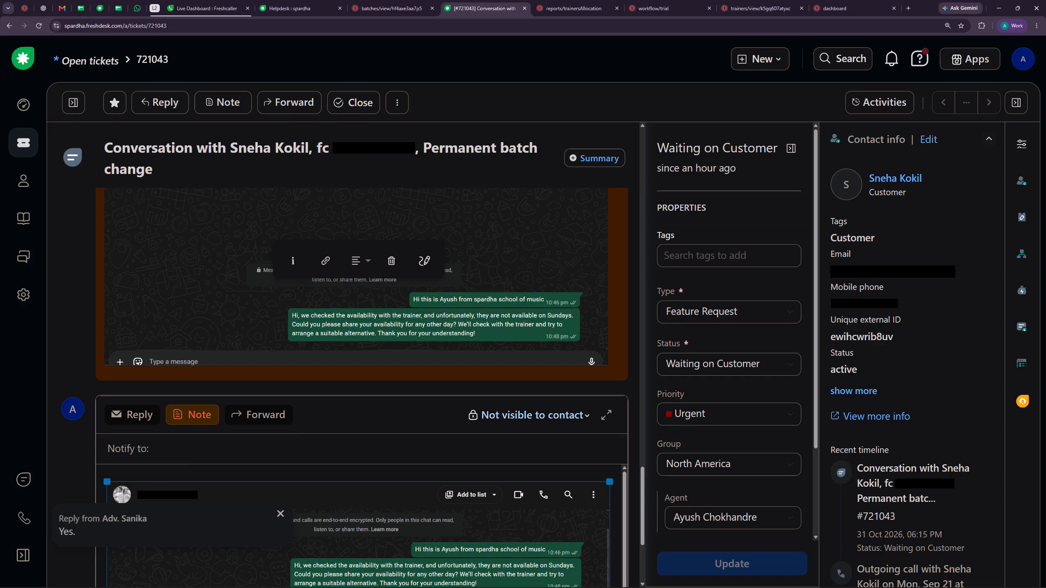
{"action": "left_click", "coordinate": [282, 508]}
{"action": "left_click", "coordinate": [145, 471]}
{"action": "key", "text": "ctrl+v"}
Write "Resloved." above the sessions table image and add the private note to the ticket.
{"action": "left_click", "coordinate": [148, 381]}
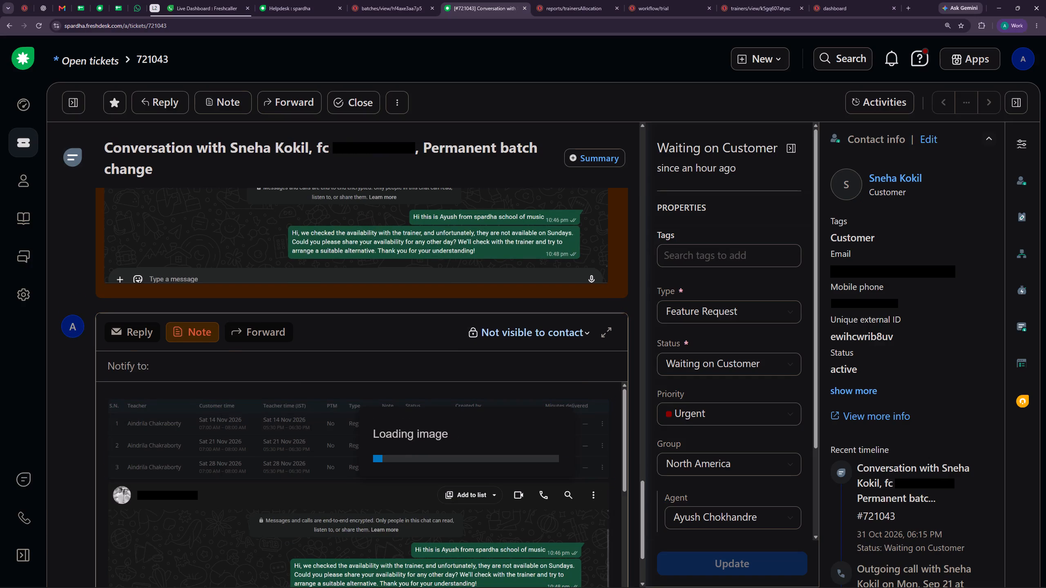
{"action": "left_click", "coordinate": [134, 389]}
{"action": "left_click", "coordinate": [135, 389]}
{"action": "left_click", "coordinate": [136, 388]}
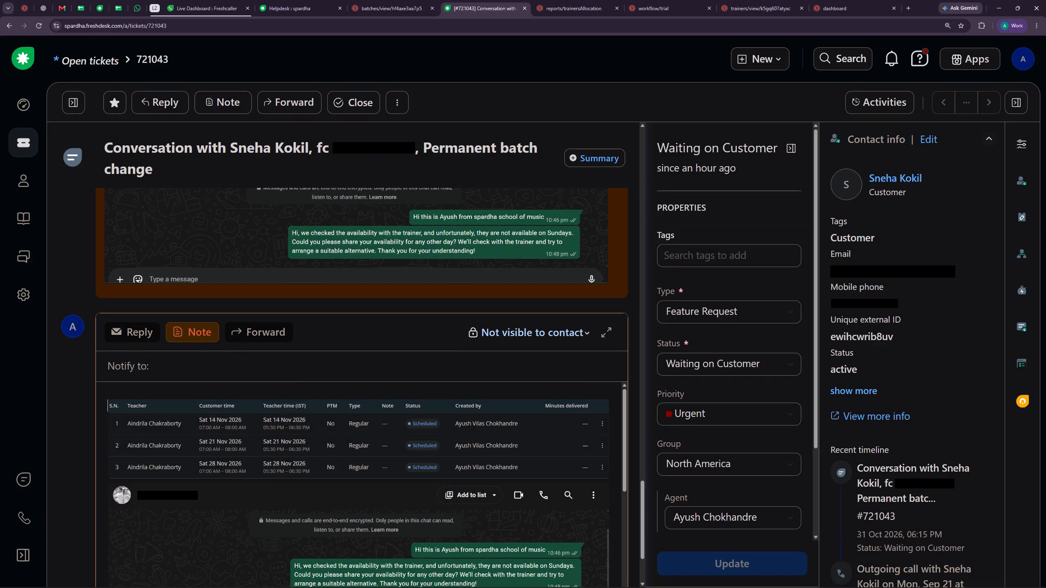
{"action": "key", "text": "r"}
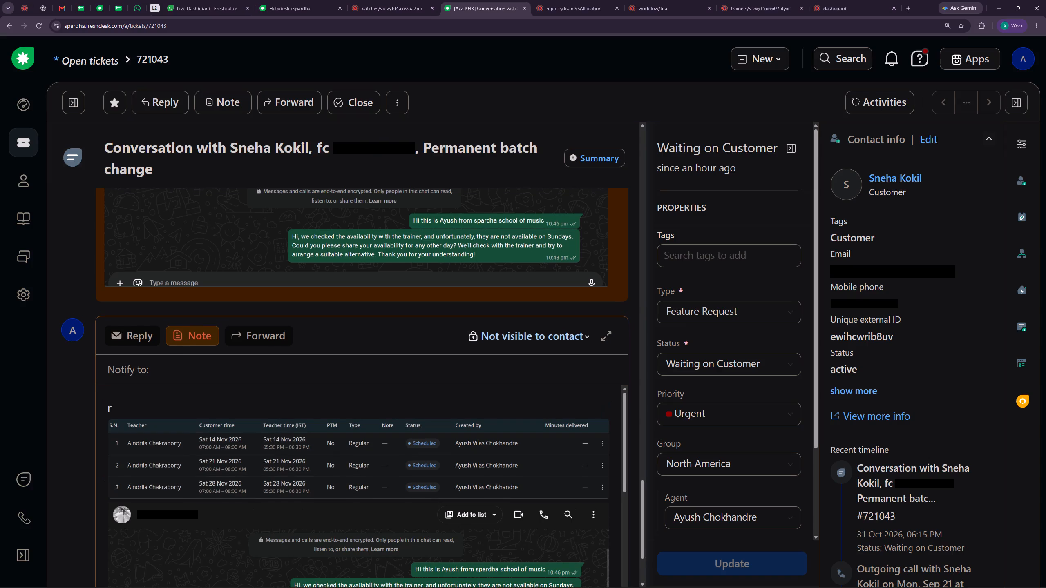
{"action": "key", "text": "BackSpace"}
{"action": "type", "text": "3e"}
{"action": "key", "text": "BackSpace"}
{"action": "key", "text": "BackSpace"}
{"action": "type", "text": "esloved."}
{"action": "scroll", "coordinate": [174, 391], "scroll_direction": "down", "scroll_amount": 4}
{"action": "scroll", "coordinate": [479, 542], "scroll_direction": "down", "scroll_amount": 6}
{"action": "left_click", "coordinate": [542, 559]}
Update the permanent batch change ticket's status to Closed and close its browser tab.
{"action": "left_click", "coordinate": [749, 371]}
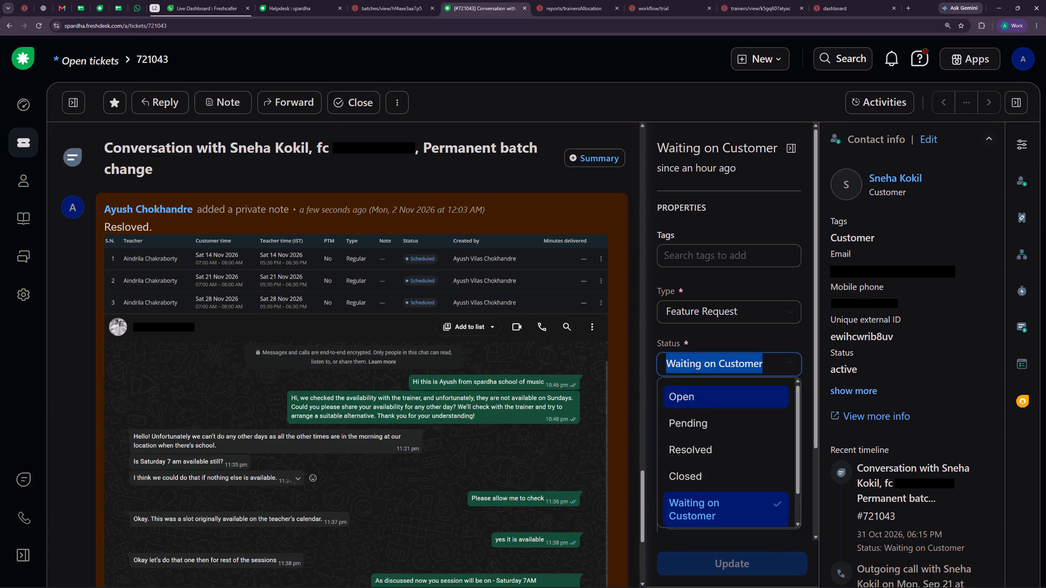
{"action": "left_click", "coordinate": [739, 479]}
{"action": "left_click", "coordinate": [742, 565]}
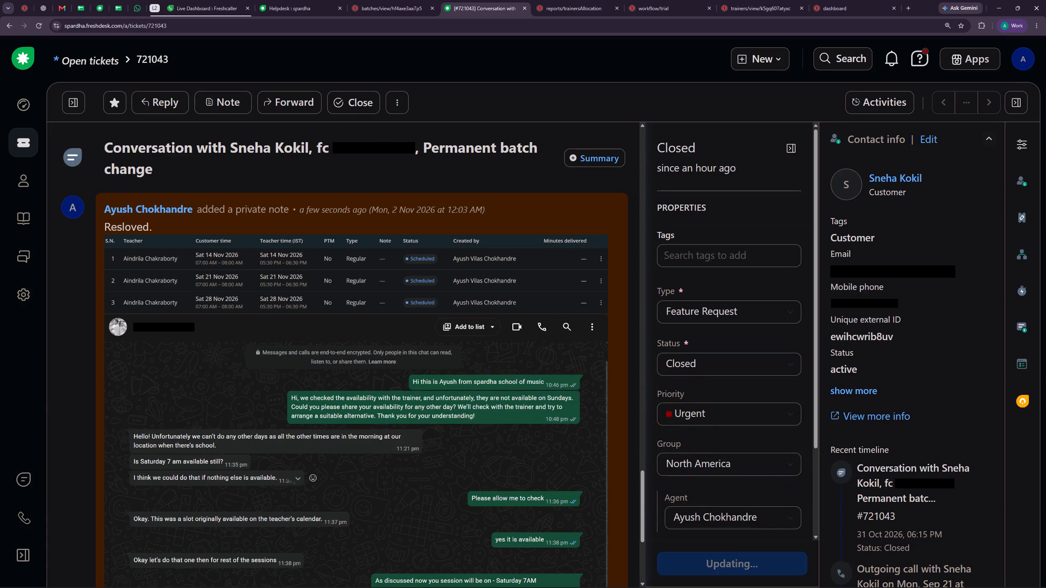
{"action": "left_click", "coordinate": [524, 8]}
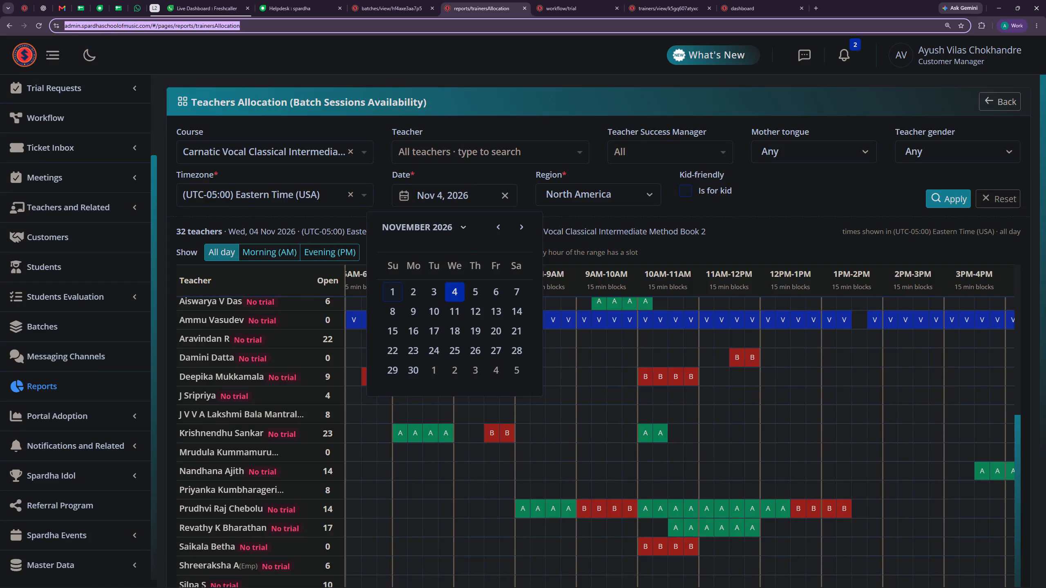
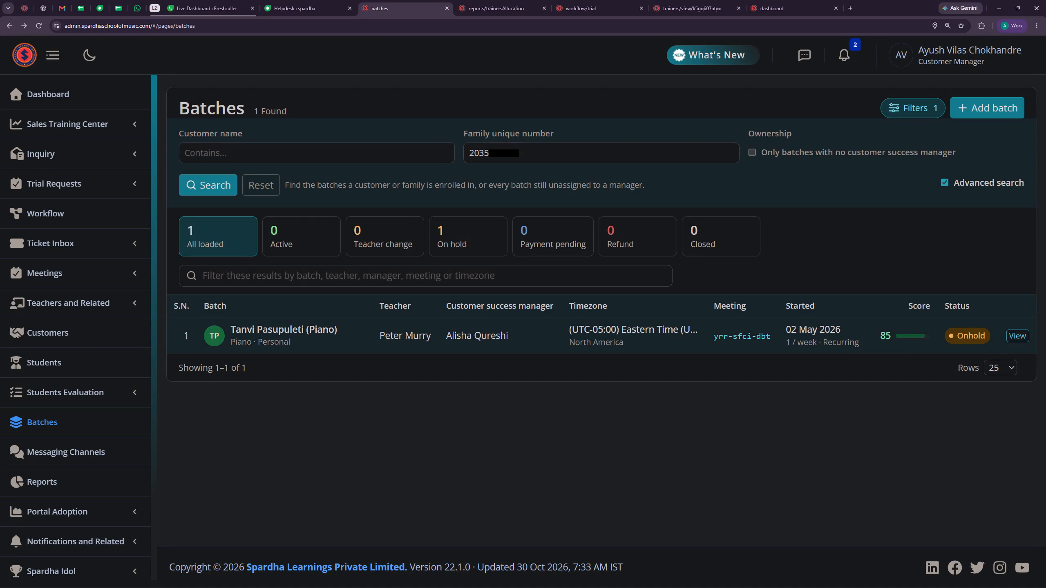
Open the personal Piano batch found for the searched family number and review its status details and November 2026 sessions.
{"action": "left_click", "coordinate": [1015, 335]}
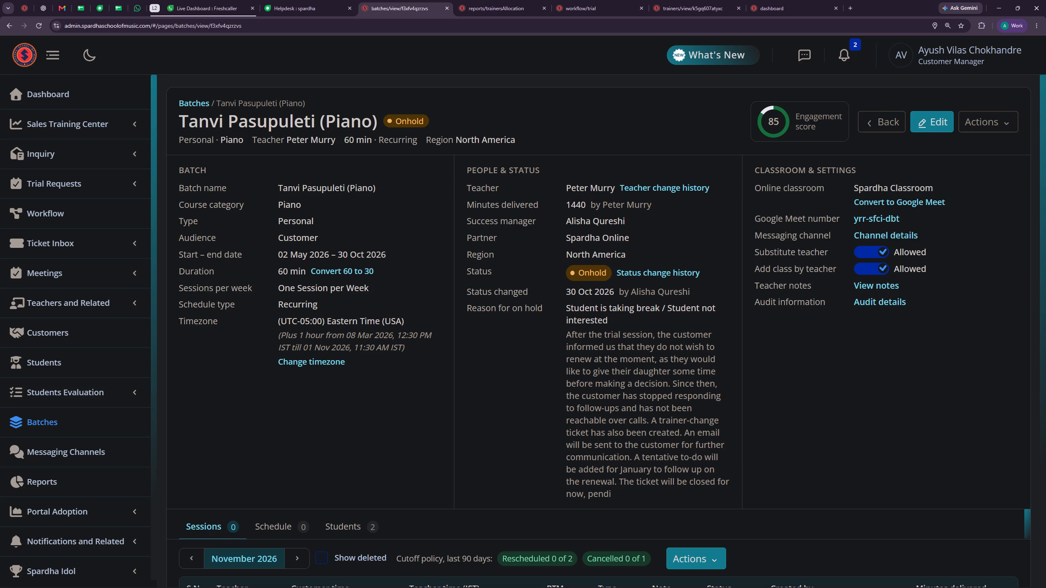
{"action": "scroll", "coordinate": [652, 456], "scroll_direction": "down", "scroll_amount": 2}
{"action": "scroll", "coordinate": [585, 446], "scroll_direction": "down", "scroll_amount": 1}
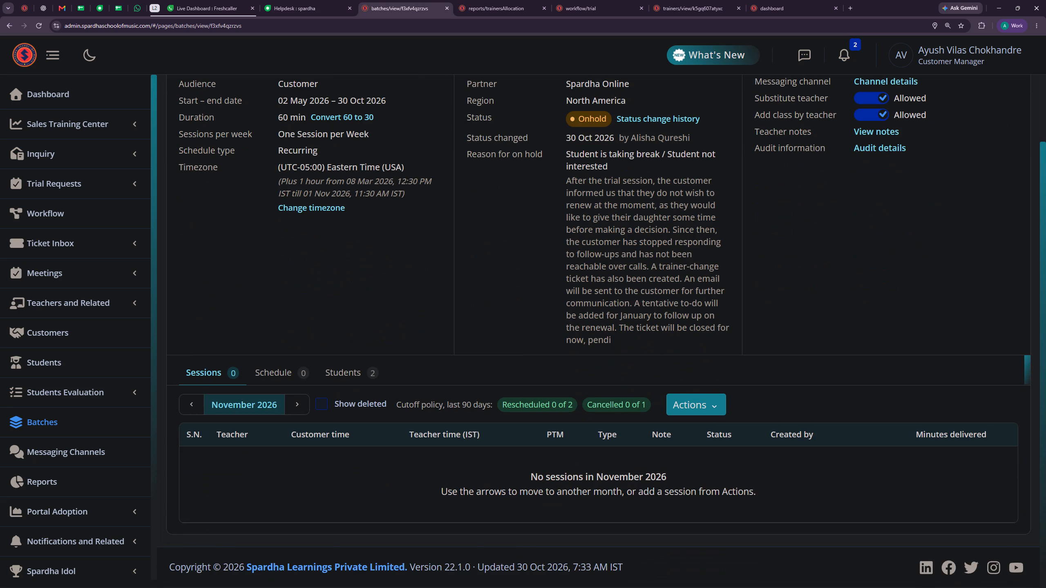
{"action": "scroll", "coordinate": [354, 413], "scroll_direction": "up", "scroll_amount": 3}
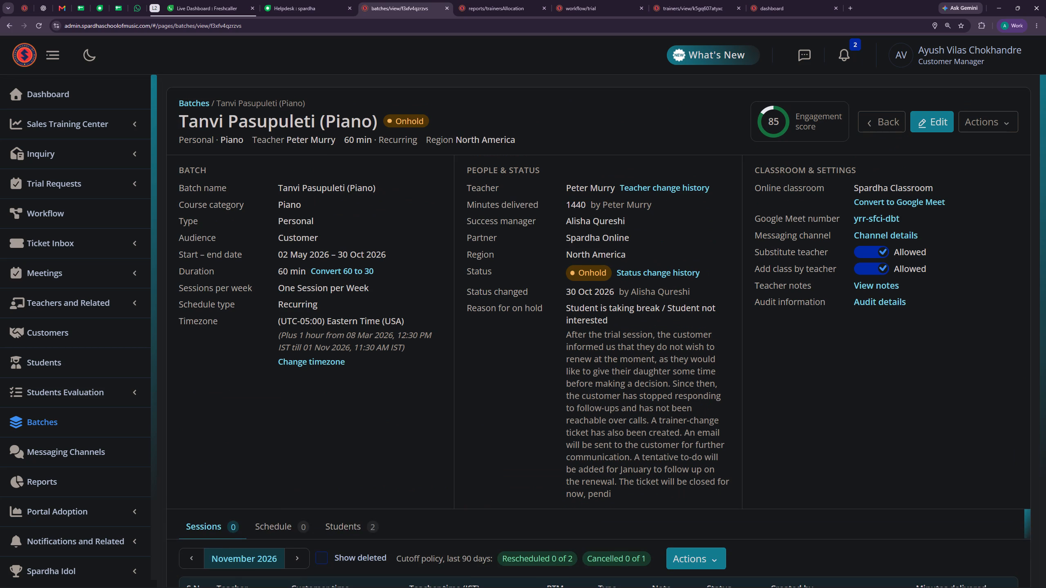
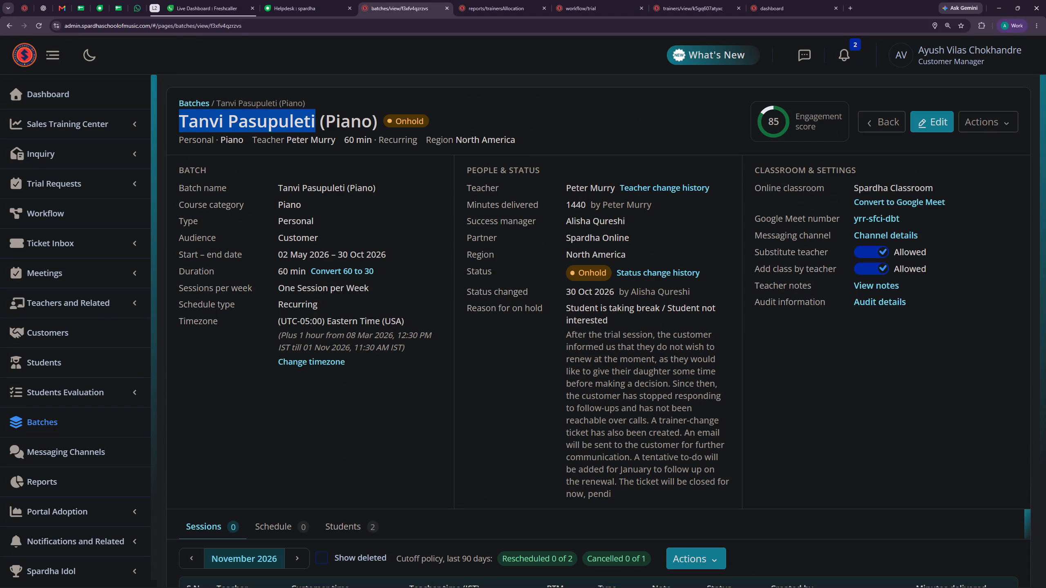
Search the trial requests for the on-hold Piano batch's student, using the name copied from the batch page in place of Lakshith.
{"action": "left_click_drag", "start_coordinate": [314, 118], "coordinate": [317, 118]}
{"action": "key", "text": "ctrl+c"}
{"action": "left_click", "coordinate": [604, 0]}
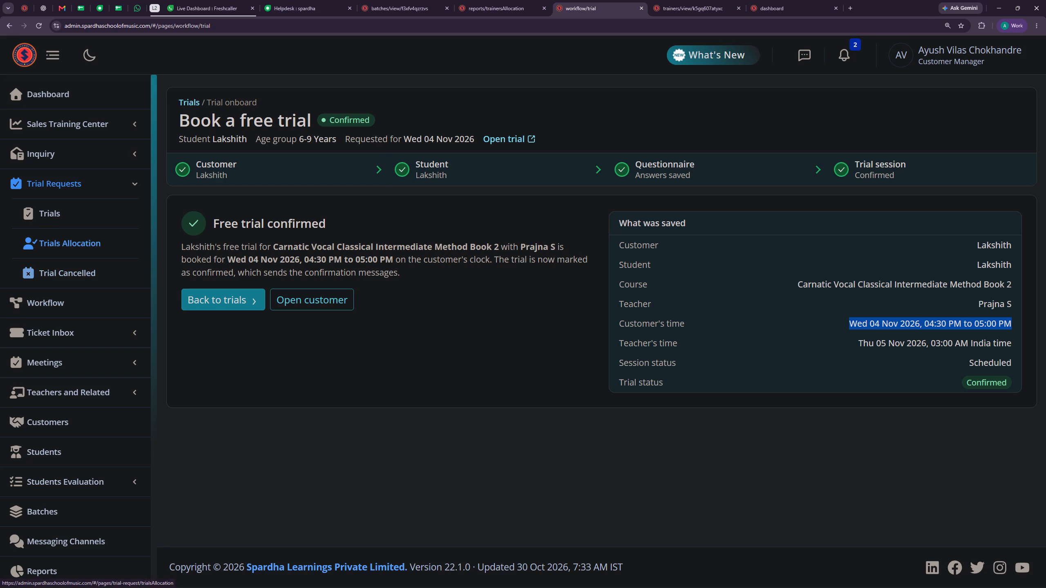
{"action": "left_click", "coordinate": [75, 215]}
{"action": "left_click", "coordinate": [329, 361], "text": "ctrl"}
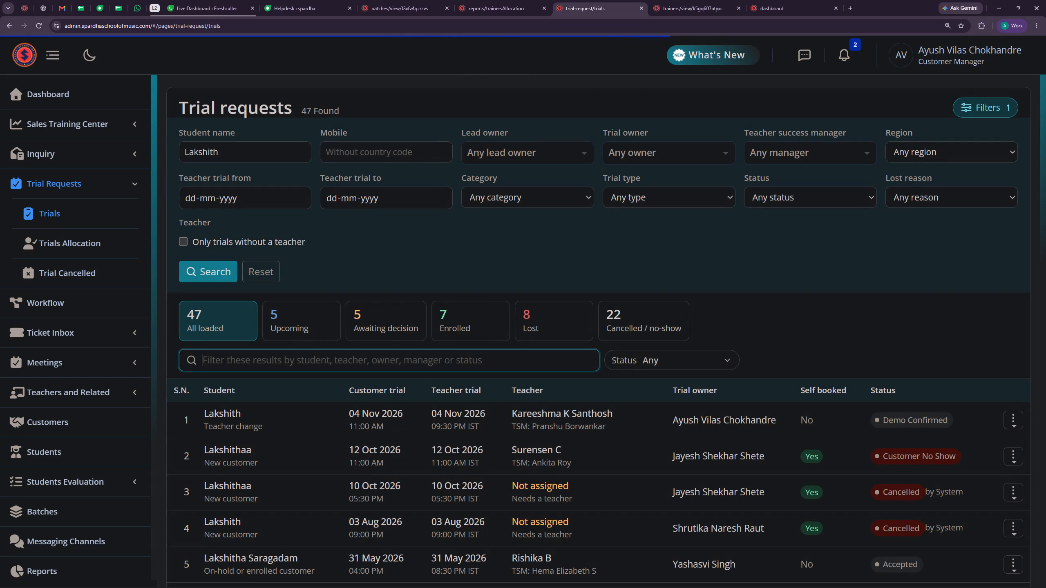
{"action": "left_click", "coordinate": [227, 143], "text": "ctrl"}
{"action": "key", "text": "ctrl+v"}
{"action": "left_click_drag", "start_coordinate": [288, 153], "coordinate": [107, 153], "text": "ctrl"}
{"action": "key", "text": "ctrl+v"}
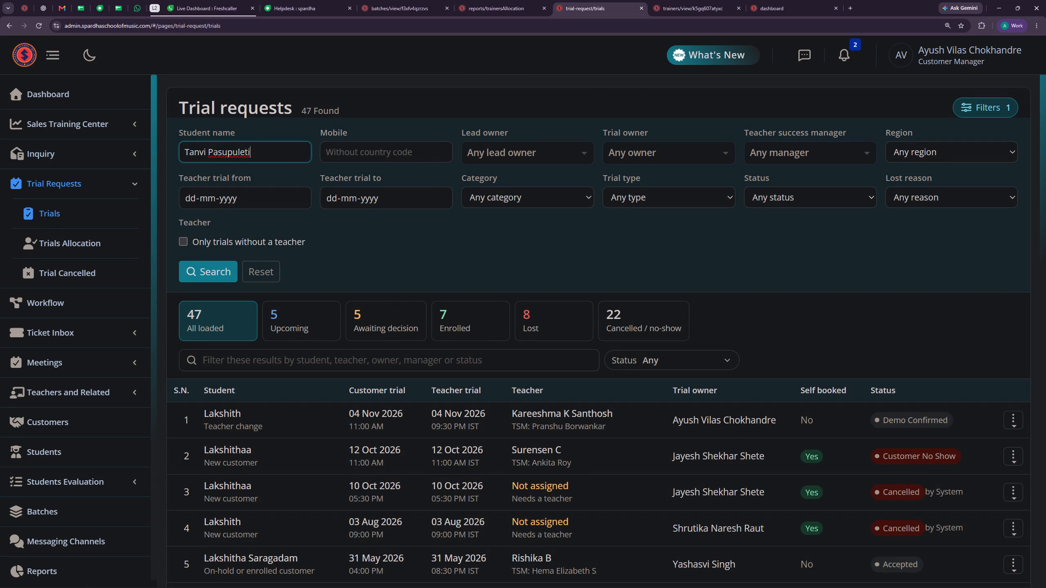
Search the trial requests by the entered student name and open the teacher change trial.
{"action": "left_click", "coordinate": [201, 279]}
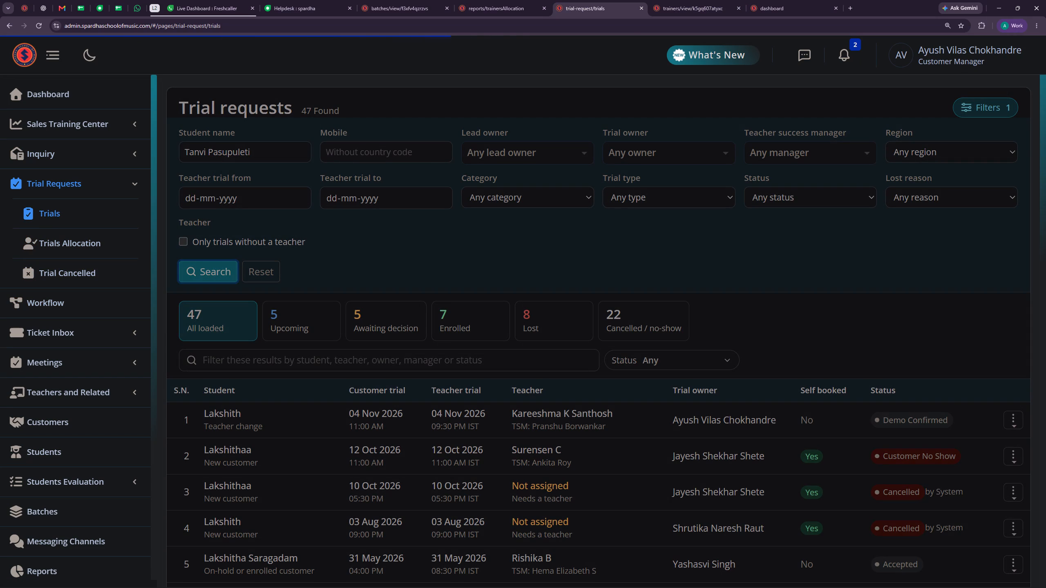
{"action": "left_click", "coordinate": [911, 421]}
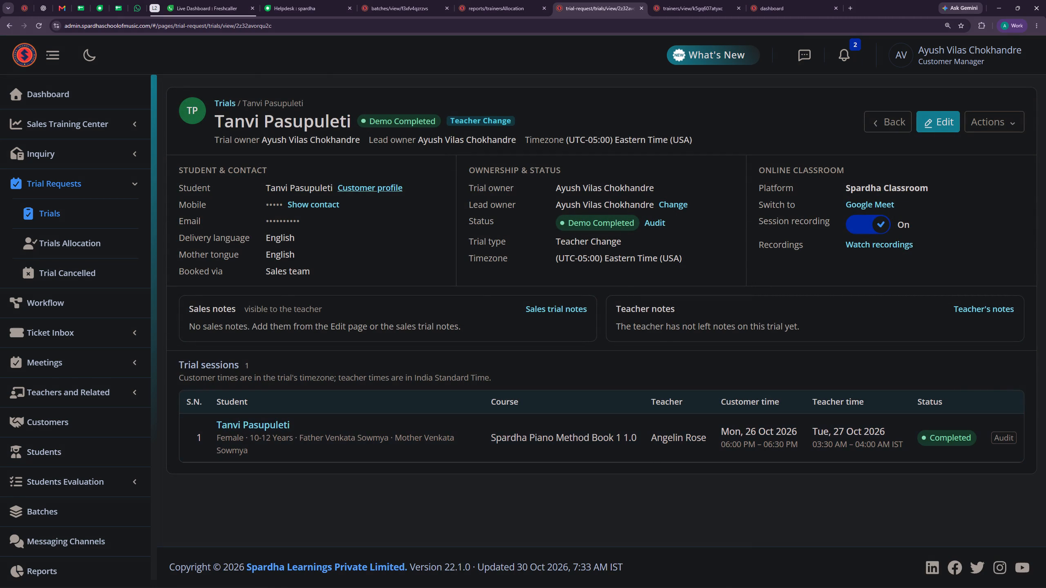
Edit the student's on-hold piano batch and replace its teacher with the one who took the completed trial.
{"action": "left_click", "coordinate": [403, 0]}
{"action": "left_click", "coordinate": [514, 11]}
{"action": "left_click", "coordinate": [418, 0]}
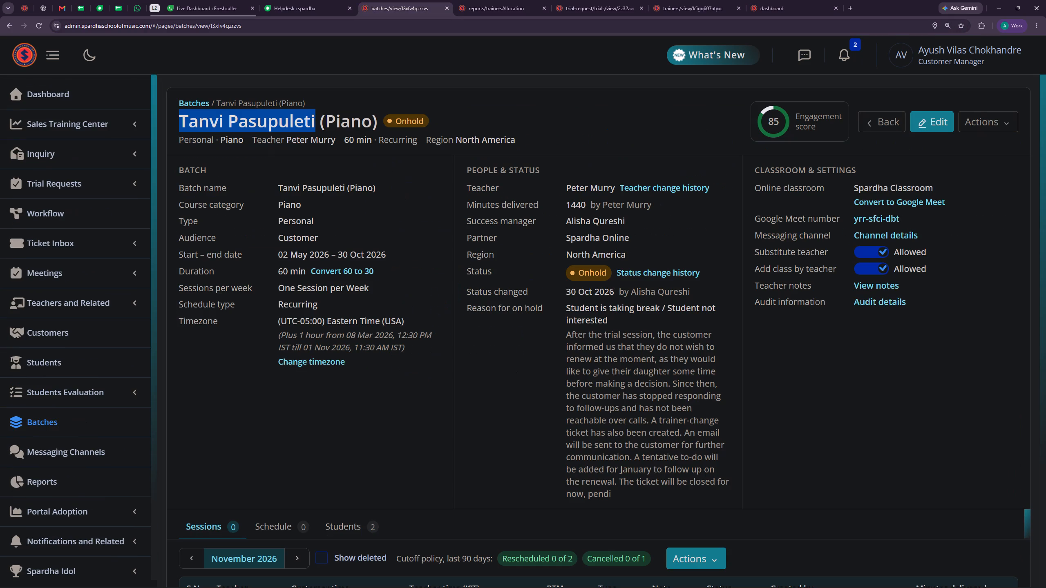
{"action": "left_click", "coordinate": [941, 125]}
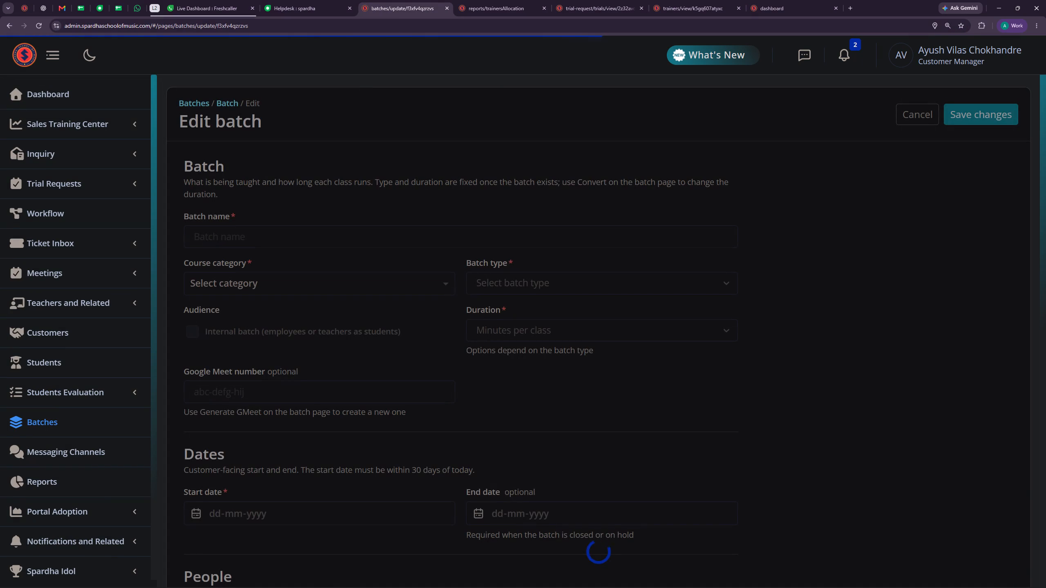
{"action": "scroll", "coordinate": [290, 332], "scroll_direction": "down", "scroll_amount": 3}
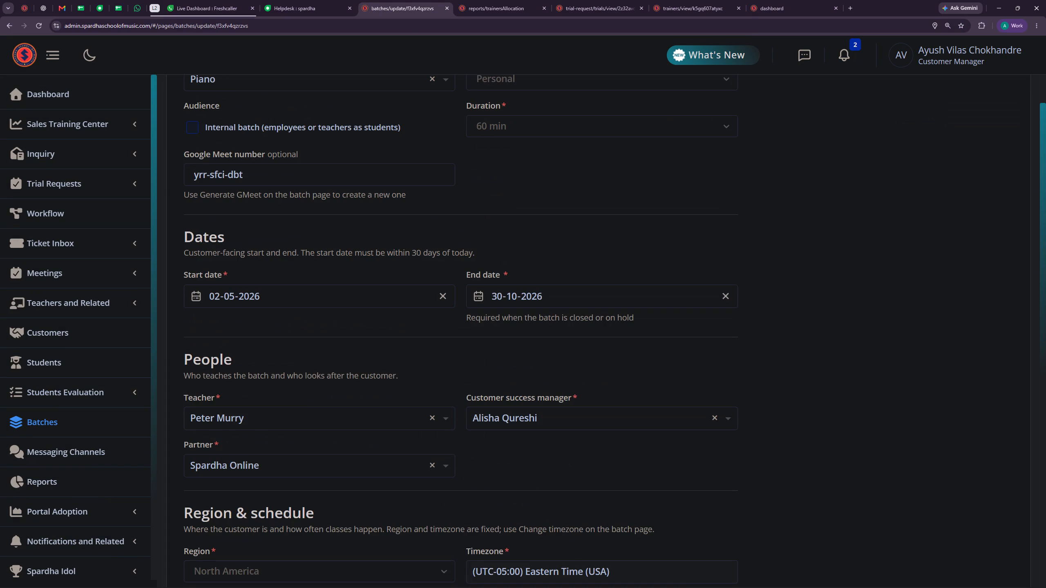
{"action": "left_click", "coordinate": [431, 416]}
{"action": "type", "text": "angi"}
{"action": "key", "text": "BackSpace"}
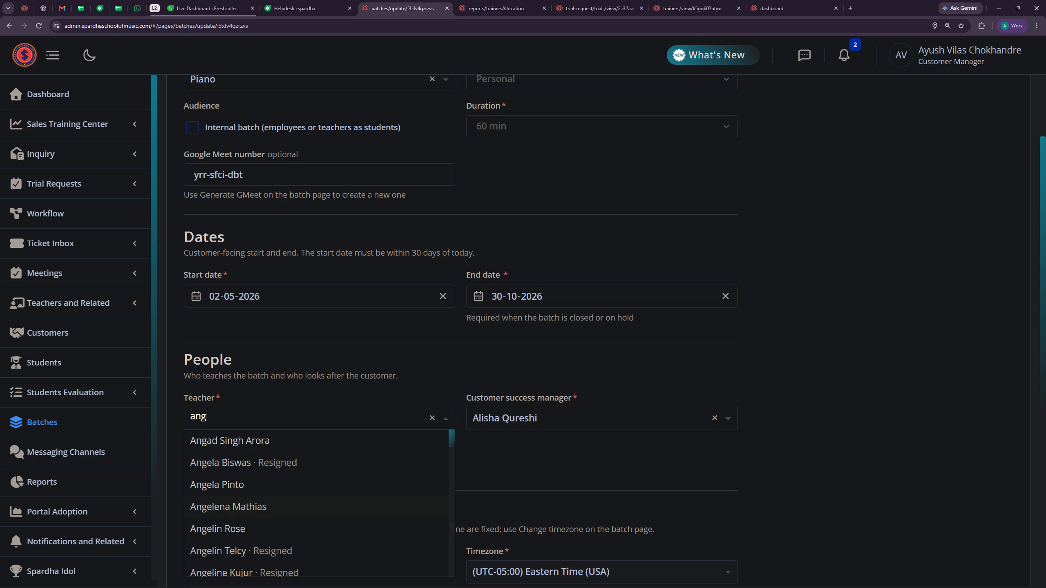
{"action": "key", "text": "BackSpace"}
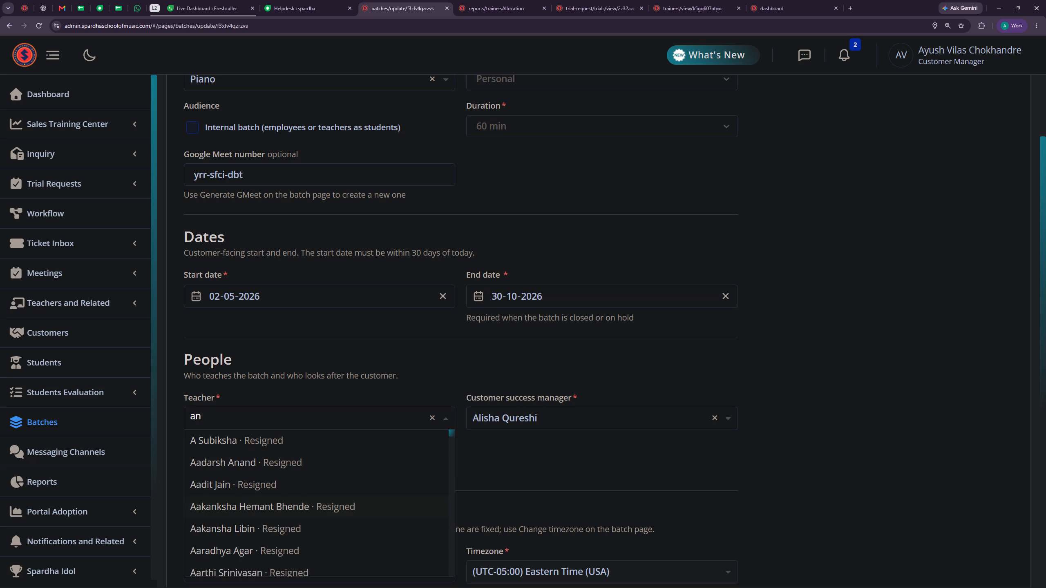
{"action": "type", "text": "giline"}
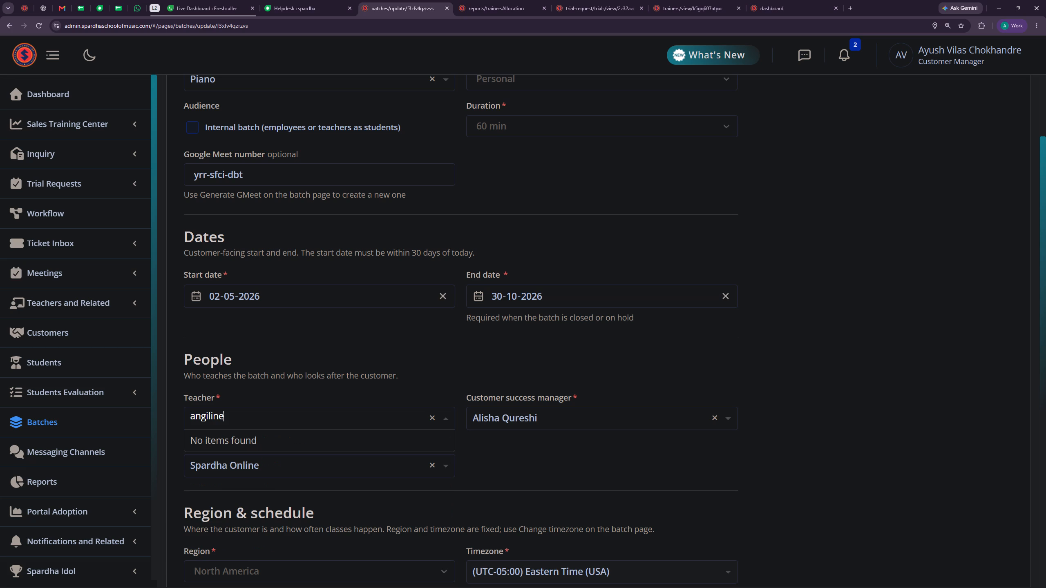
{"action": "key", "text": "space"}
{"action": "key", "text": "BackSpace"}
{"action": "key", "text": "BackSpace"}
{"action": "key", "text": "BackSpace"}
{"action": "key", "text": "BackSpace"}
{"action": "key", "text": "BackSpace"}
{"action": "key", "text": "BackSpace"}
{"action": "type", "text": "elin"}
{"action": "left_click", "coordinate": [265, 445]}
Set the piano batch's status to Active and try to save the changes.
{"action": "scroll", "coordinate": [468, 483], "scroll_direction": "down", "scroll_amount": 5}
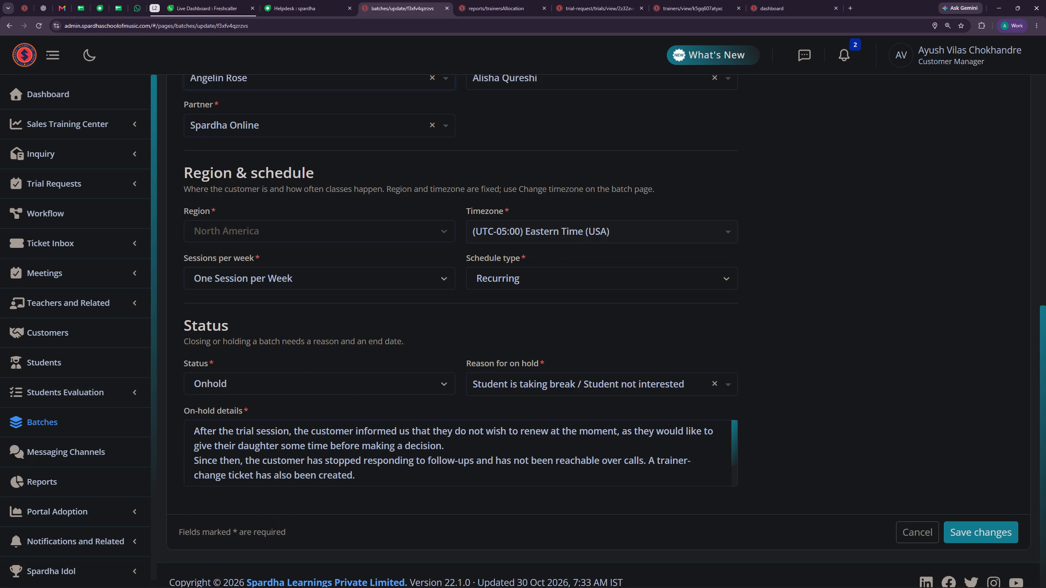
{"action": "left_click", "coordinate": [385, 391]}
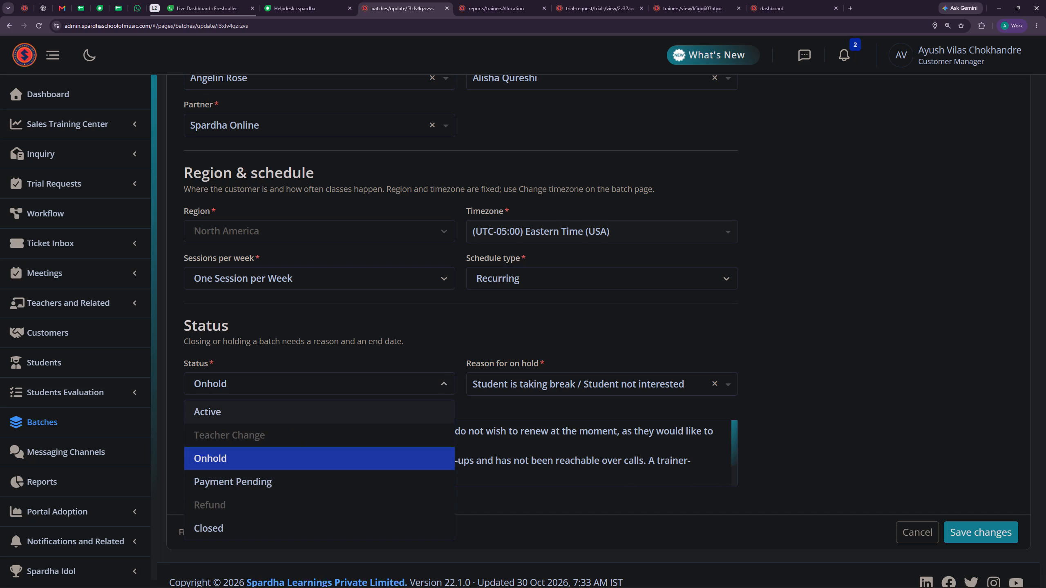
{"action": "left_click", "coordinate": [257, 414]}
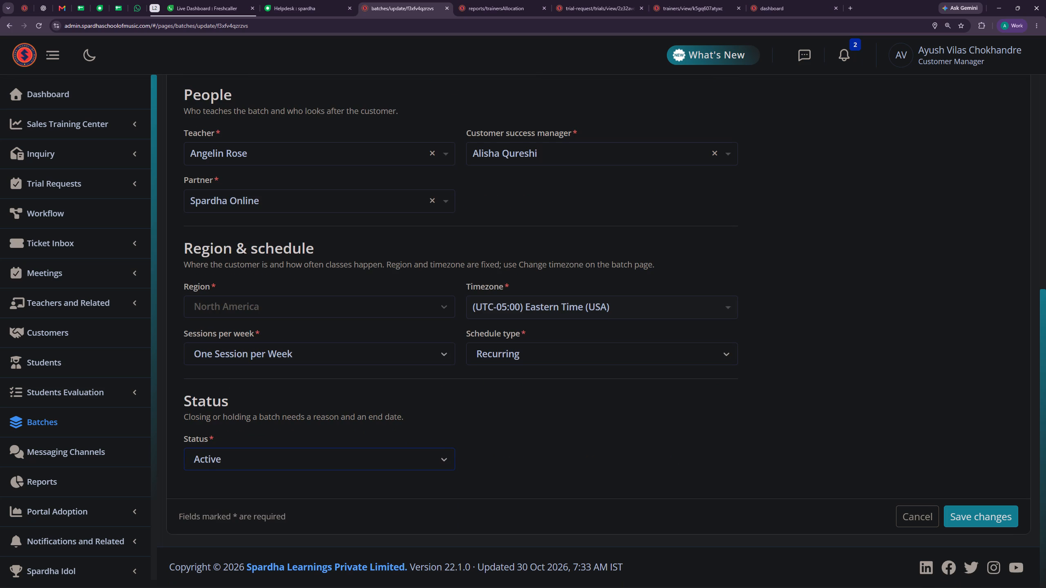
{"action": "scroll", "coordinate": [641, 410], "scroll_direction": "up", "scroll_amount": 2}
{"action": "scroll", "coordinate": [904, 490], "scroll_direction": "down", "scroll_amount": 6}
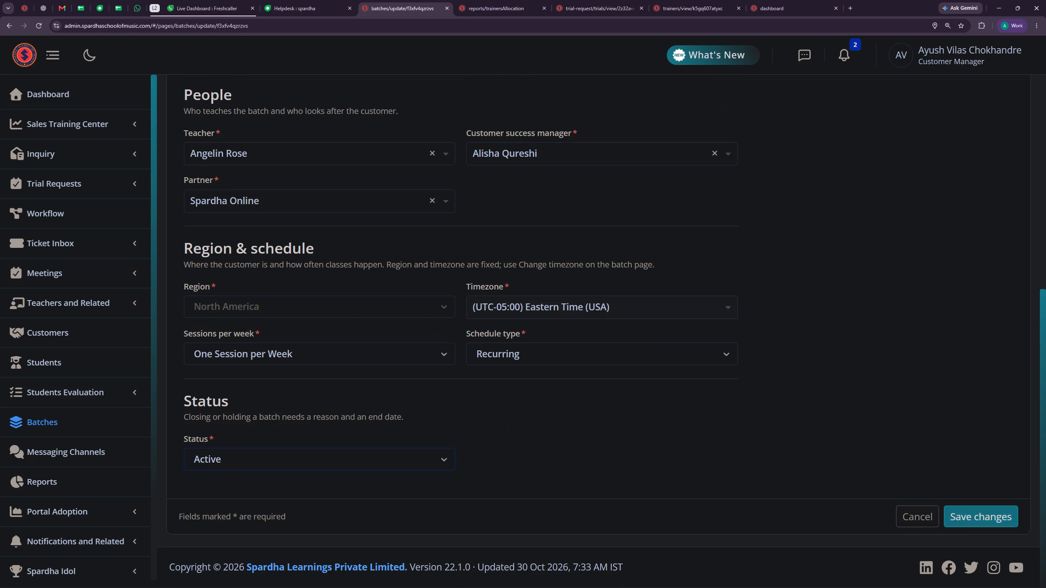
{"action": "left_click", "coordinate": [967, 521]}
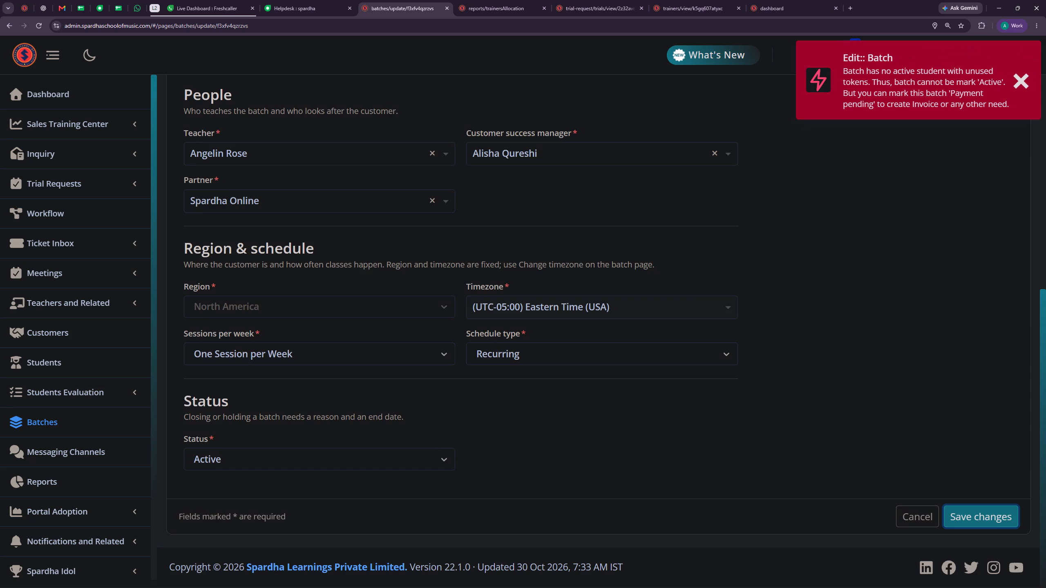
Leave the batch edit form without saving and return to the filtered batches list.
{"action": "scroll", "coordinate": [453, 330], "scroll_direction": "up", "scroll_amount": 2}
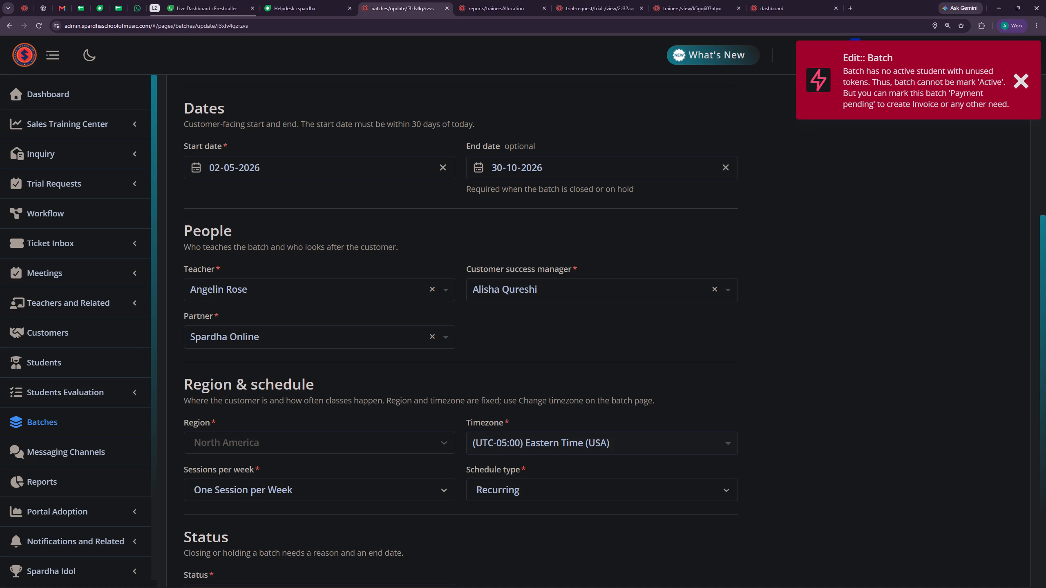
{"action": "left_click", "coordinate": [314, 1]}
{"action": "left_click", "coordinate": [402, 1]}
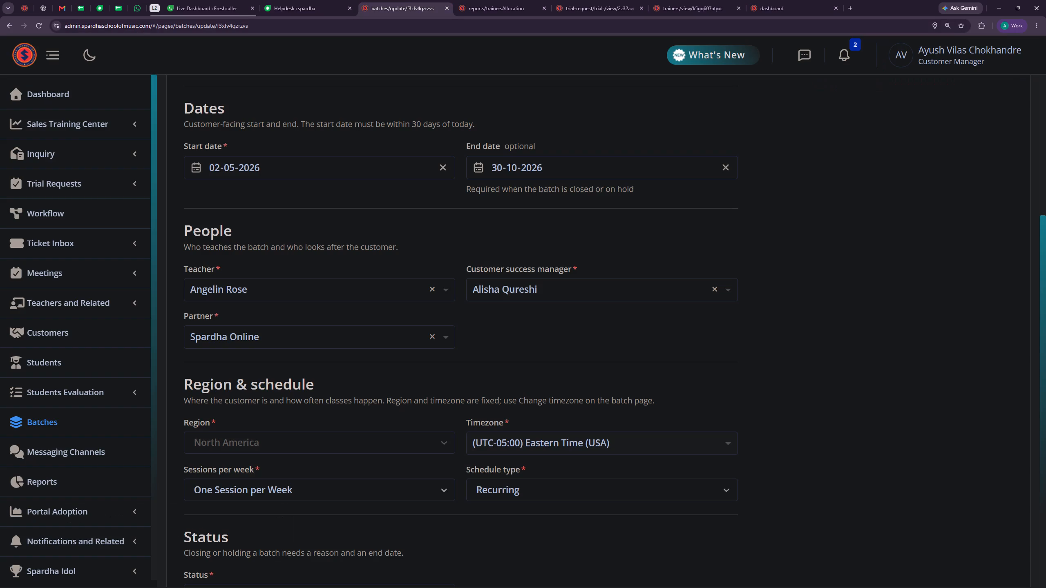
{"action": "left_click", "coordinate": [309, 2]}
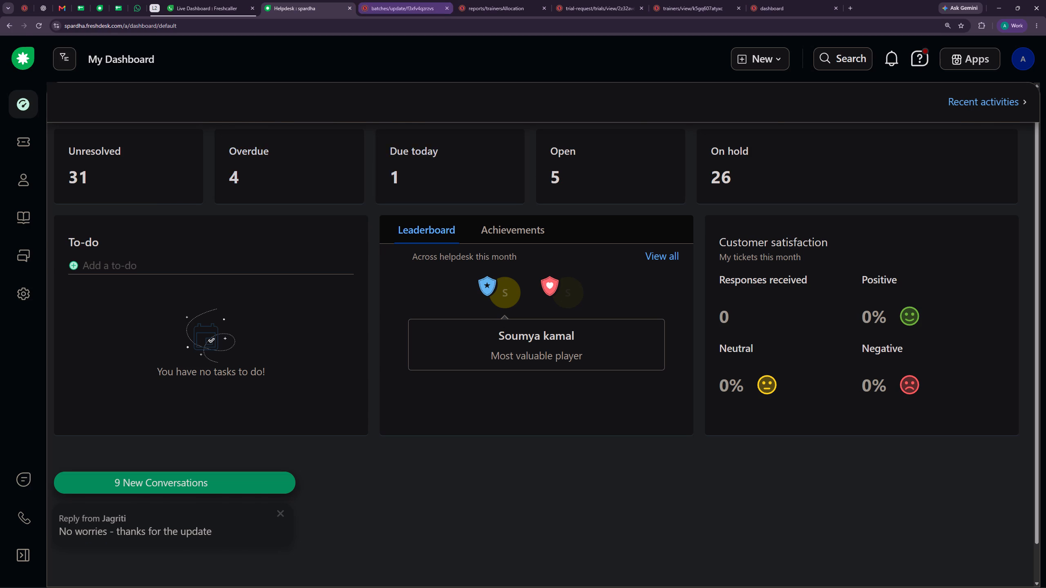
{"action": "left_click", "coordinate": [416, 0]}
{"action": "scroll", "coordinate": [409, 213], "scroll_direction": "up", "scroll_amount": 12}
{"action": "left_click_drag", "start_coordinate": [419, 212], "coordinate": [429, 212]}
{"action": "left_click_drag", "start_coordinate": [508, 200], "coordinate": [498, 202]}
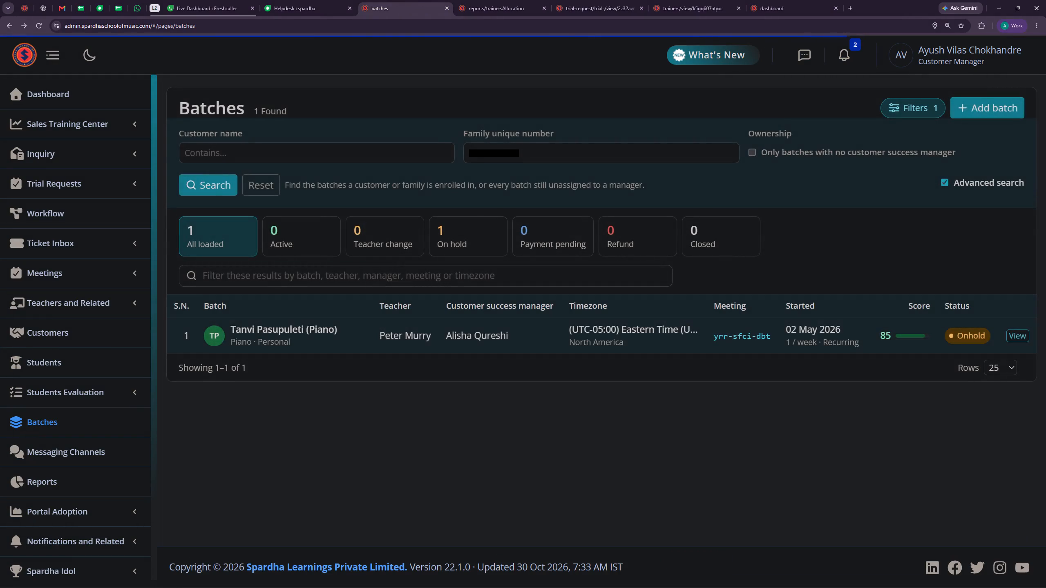
Open the customer's profile from the on-hold piano batch's student list and go to their Freshdesk contact.
{"action": "left_click", "coordinate": [1013, 332]}
{"action": "left_click", "coordinate": [359, 527]}
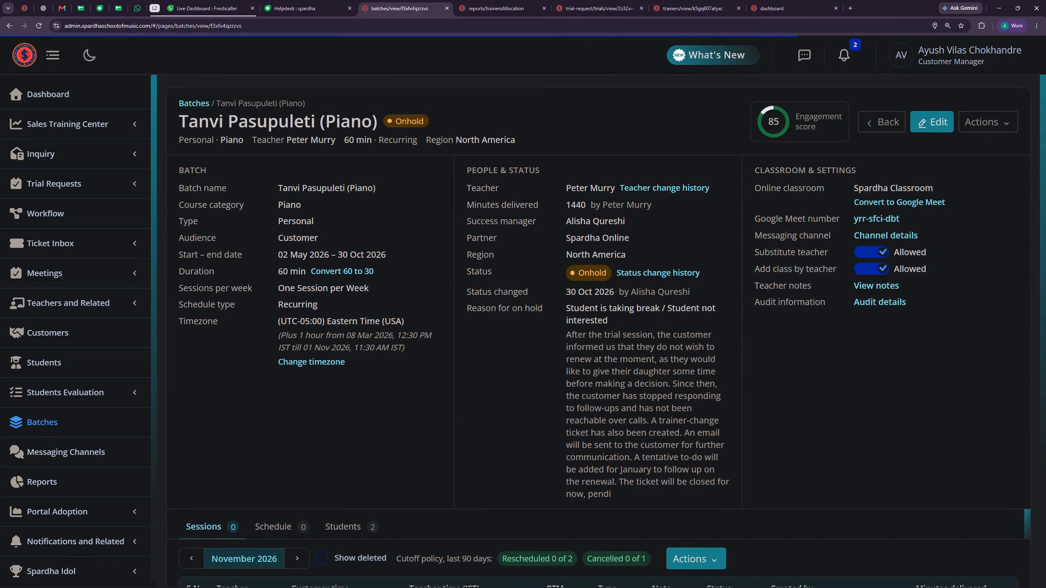
{"action": "scroll", "coordinate": [358, 473], "scroll_direction": "down", "scroll_amount": 2}
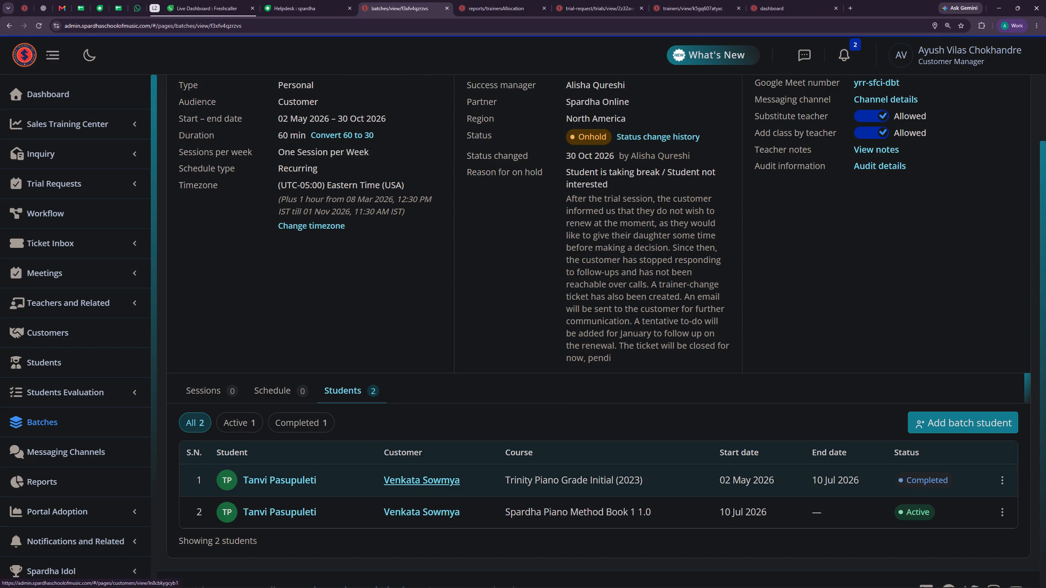
{"action": "left_click", "coordinate": [437, 480]}
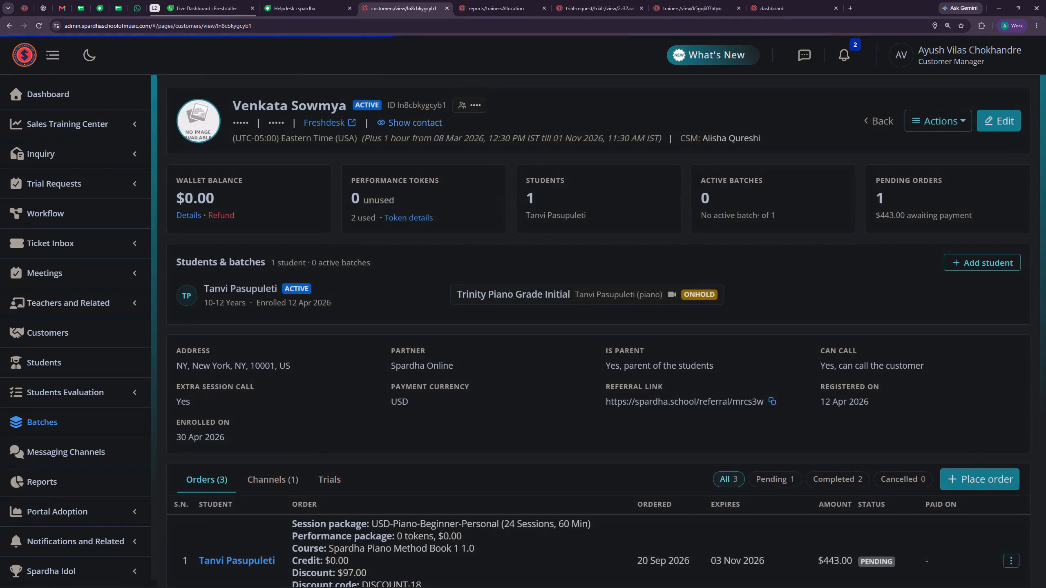
{"action": "left_click", "coordinate": [335, 122]}
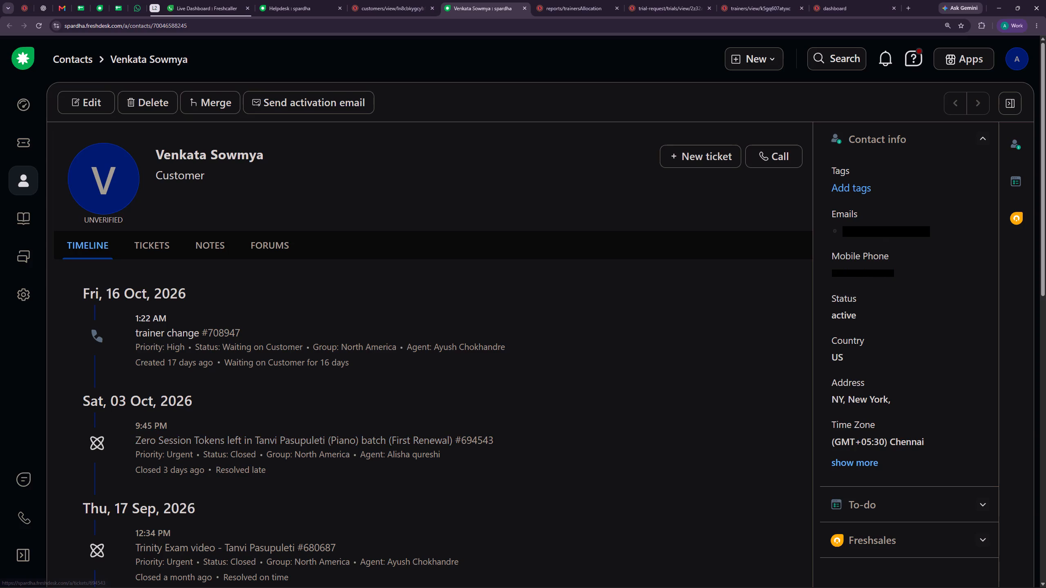
Return to the student's on-hold piano batch and check its status details and reason for on hold.
{"action": "left_click", "coordinate": [399, 0]}
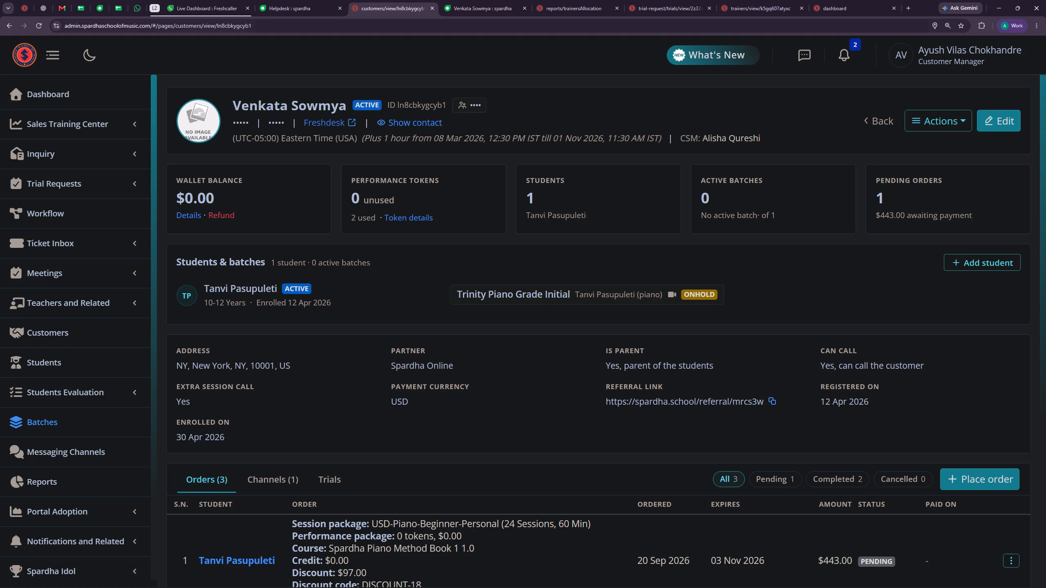
{"action": "left_click_drag", "start_coordinate": [407, 105], "coordinate": [411, 116]}
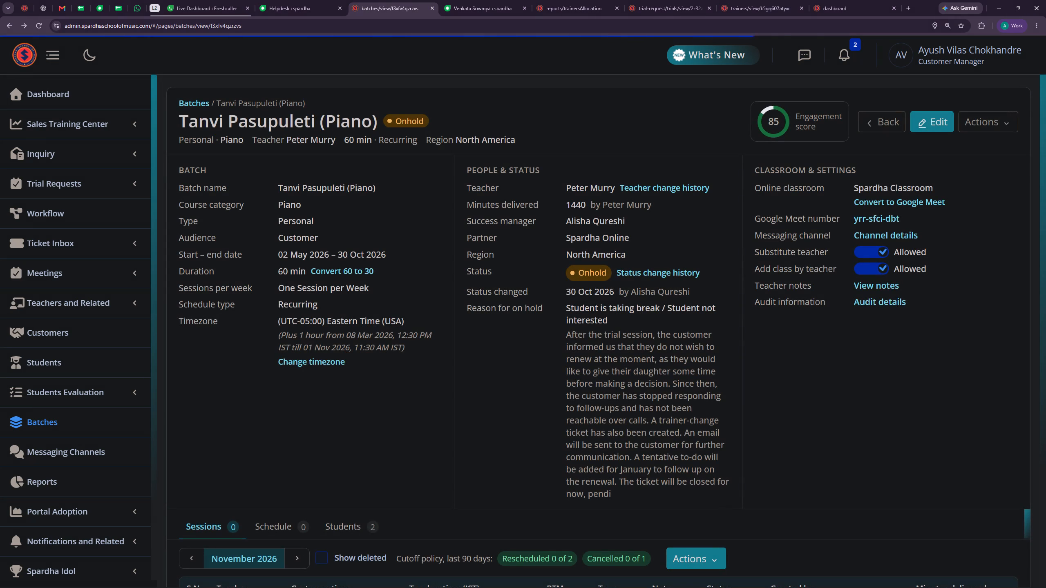
{"action": "left_click", "coordinate": [466, 10]}
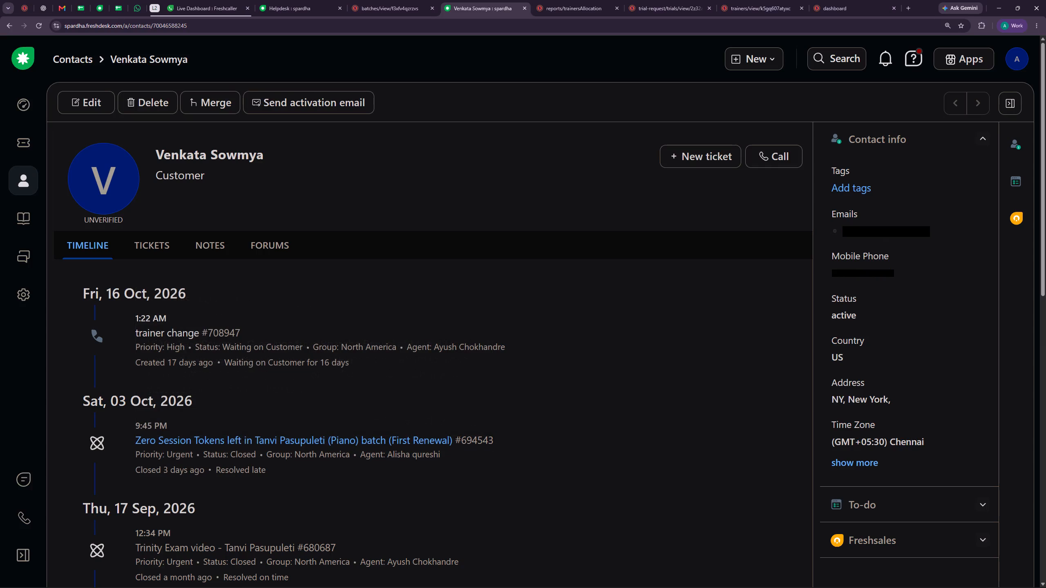
{"action": "left_click", "coordinate": [171, 337]}
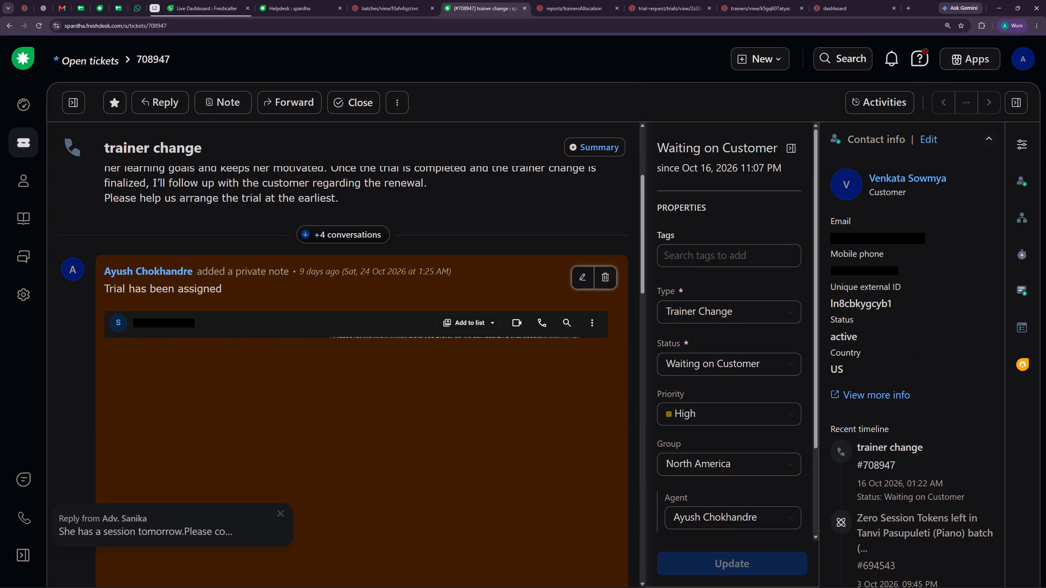
{"action": "scroll", "coordinate": [330, 380], "scroll_direction": "down", "scroll_amount": 4}
{"action": "scroll", "coordinate": [320, 463], "scroll_direction": "down", "scroll_amount": 2}
{"action": "left_click", "coordinate": [284, 512]}
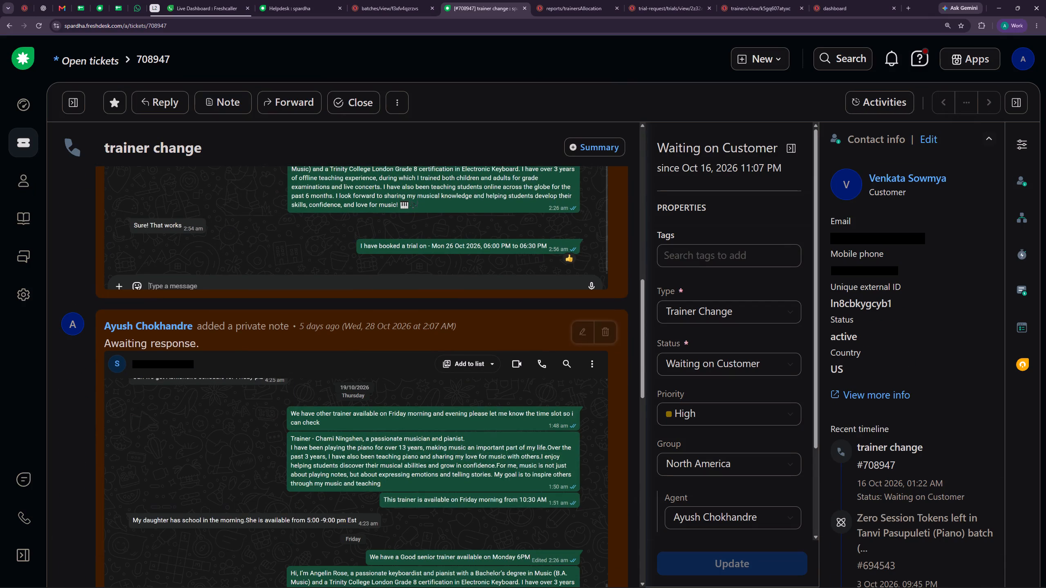
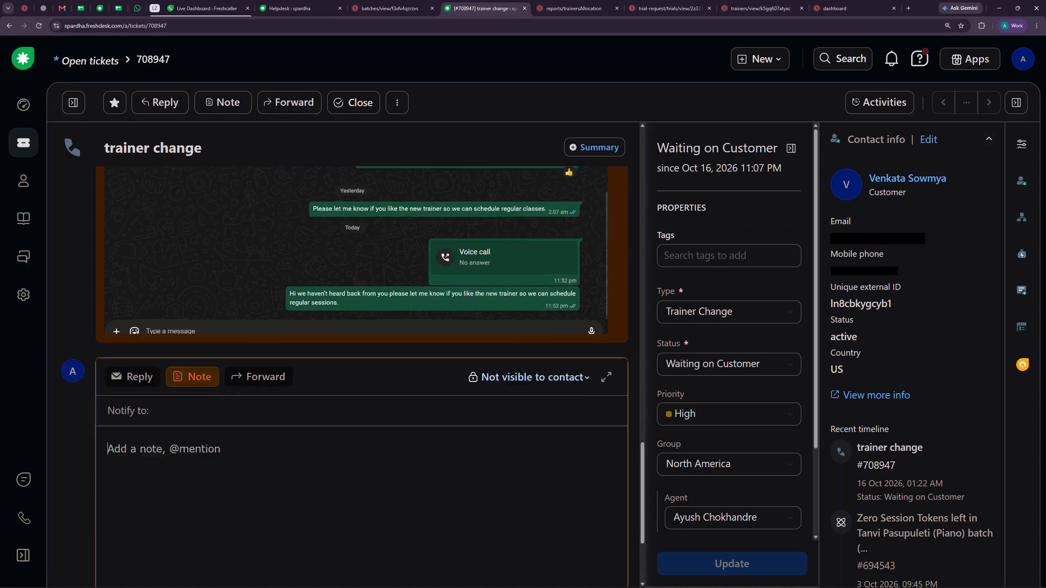
{"action": "key", "text": "ctrl+v"}
{"action": "scroll", "coordinate": [322, 385], "scroll_direction": "up", "scroll_amount": 7}
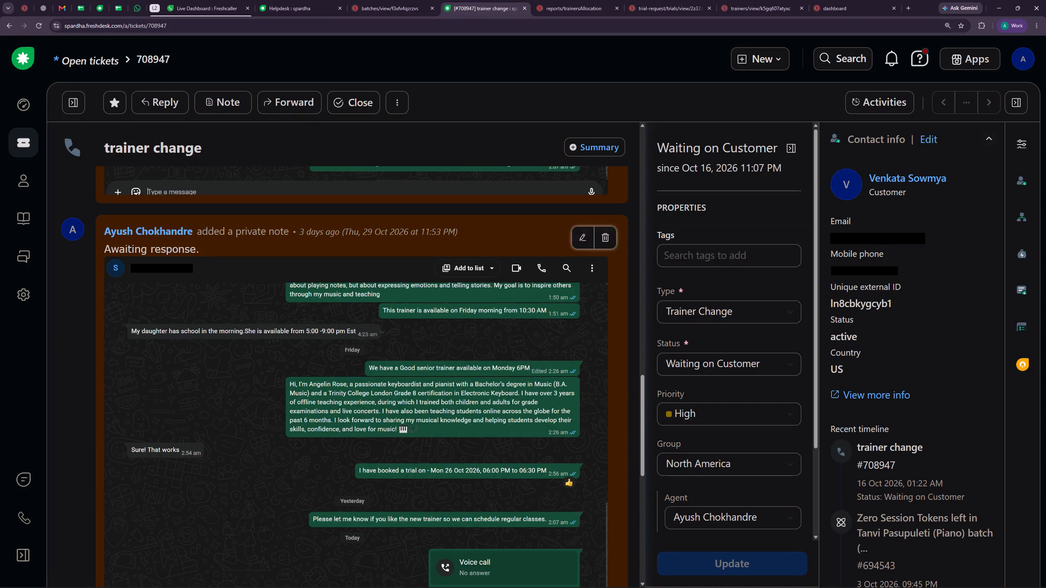
{"action": "scroll", "coordinate": [324, 384], "scroll_direction": "down", "scroll_amount": 6}
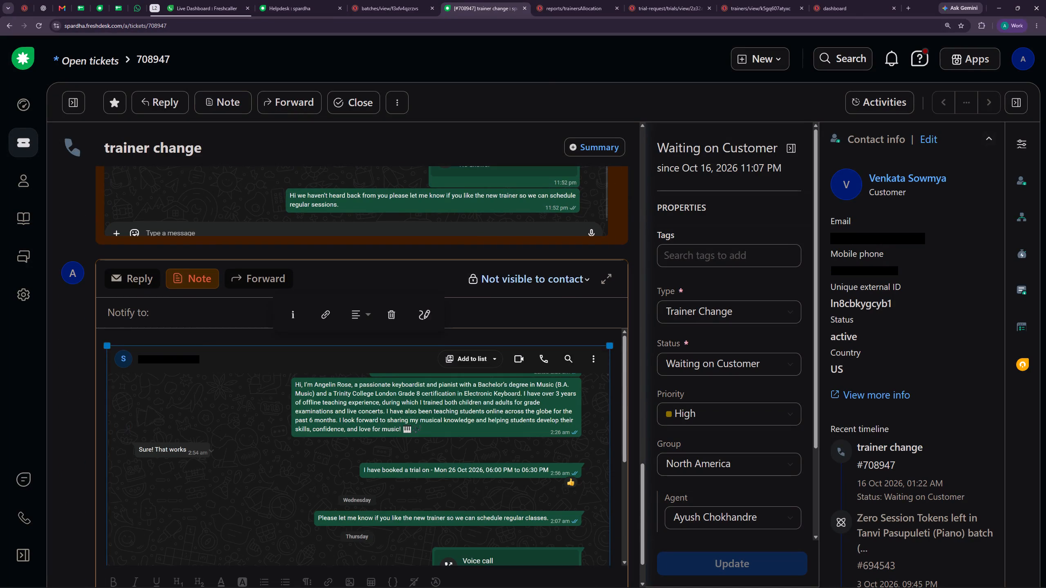
Mention the colleague Alisha above the pasted conversation screenshot in the private note.
{"action": "left_click", "coordinate": [132, 337]}
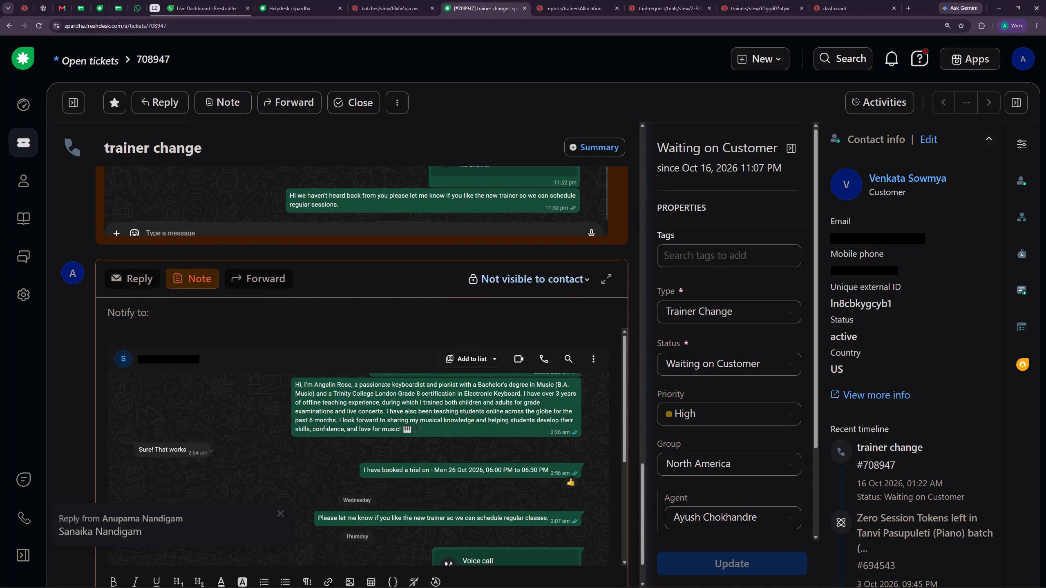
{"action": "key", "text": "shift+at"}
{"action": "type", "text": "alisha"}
{"action": "left_click", "coordinate": [159, 402]}
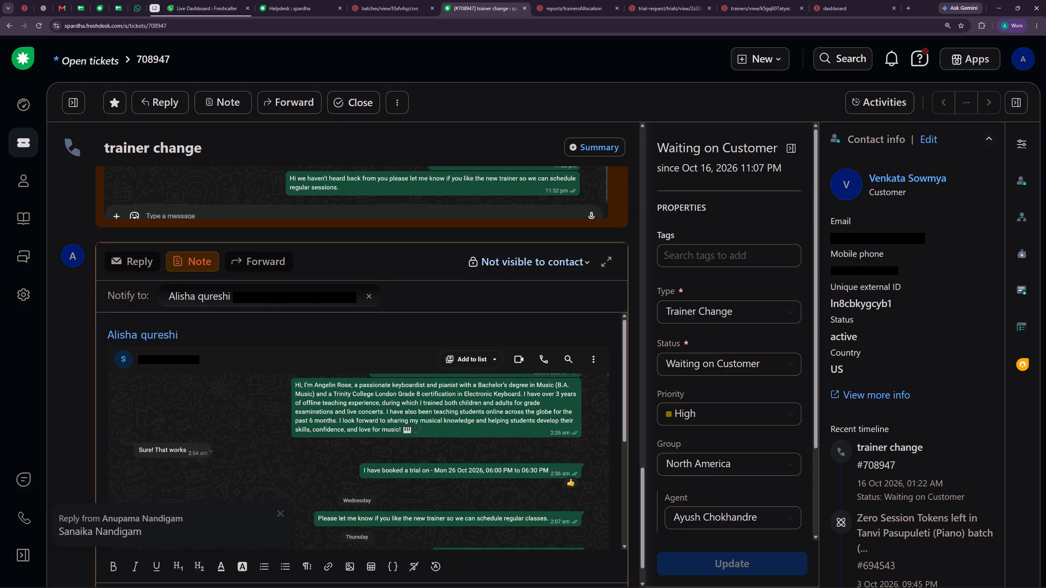
Add text to the trainer change ticket's private note asking the tagged colleague to "plz reach out to the cx" for renewal.
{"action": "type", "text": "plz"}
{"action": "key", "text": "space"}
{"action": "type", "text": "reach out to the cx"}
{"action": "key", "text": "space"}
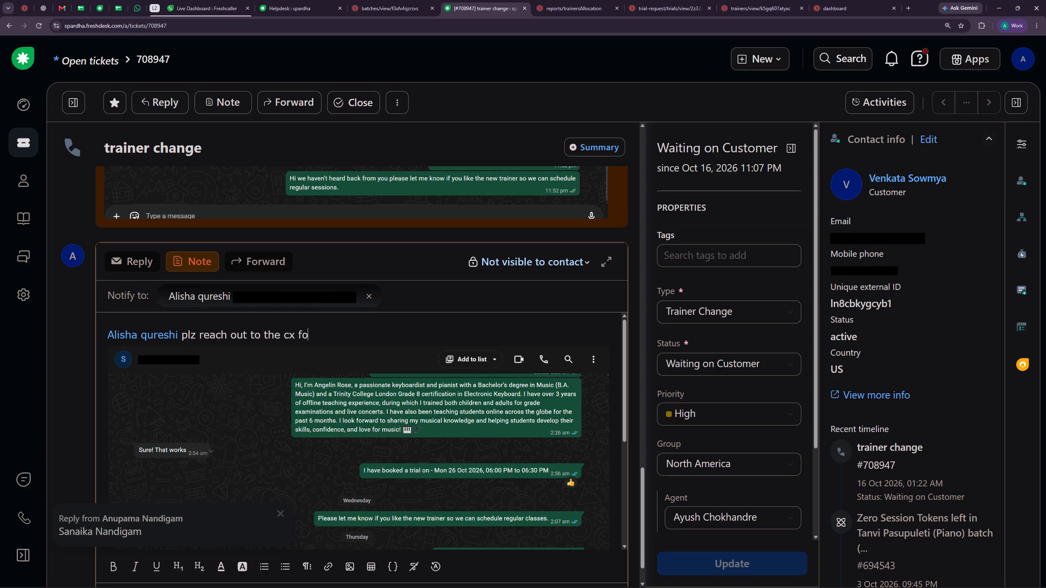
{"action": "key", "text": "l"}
Finish the private note's text with "for renewal process." and add the note to the trainer change ticket.
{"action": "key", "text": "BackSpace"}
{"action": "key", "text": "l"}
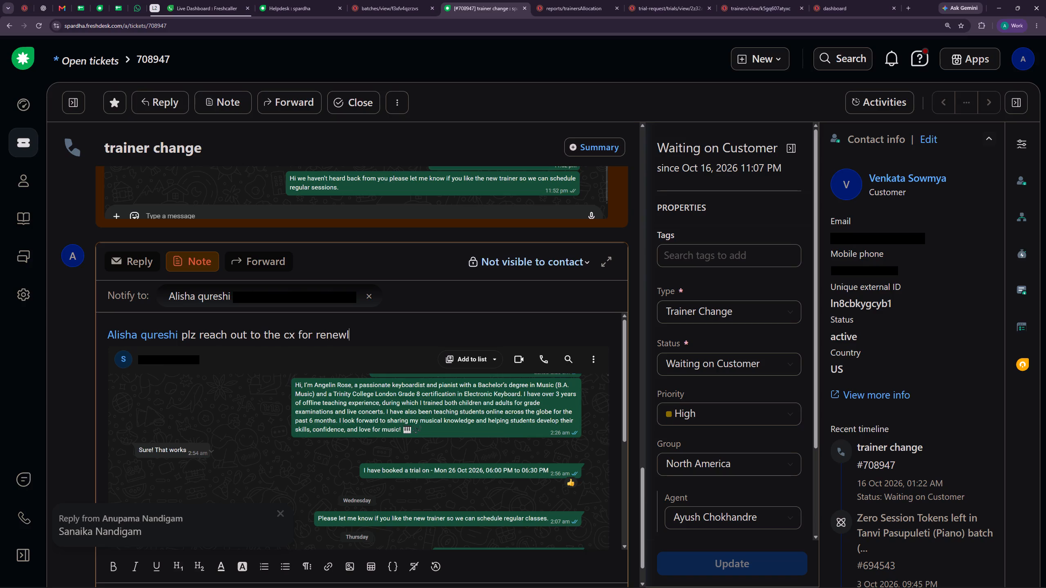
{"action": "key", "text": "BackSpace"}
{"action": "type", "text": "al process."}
{"action": "scroll", "coordinate": [408, 441], "scroll_direction": "down", "scroll_amount": 5}
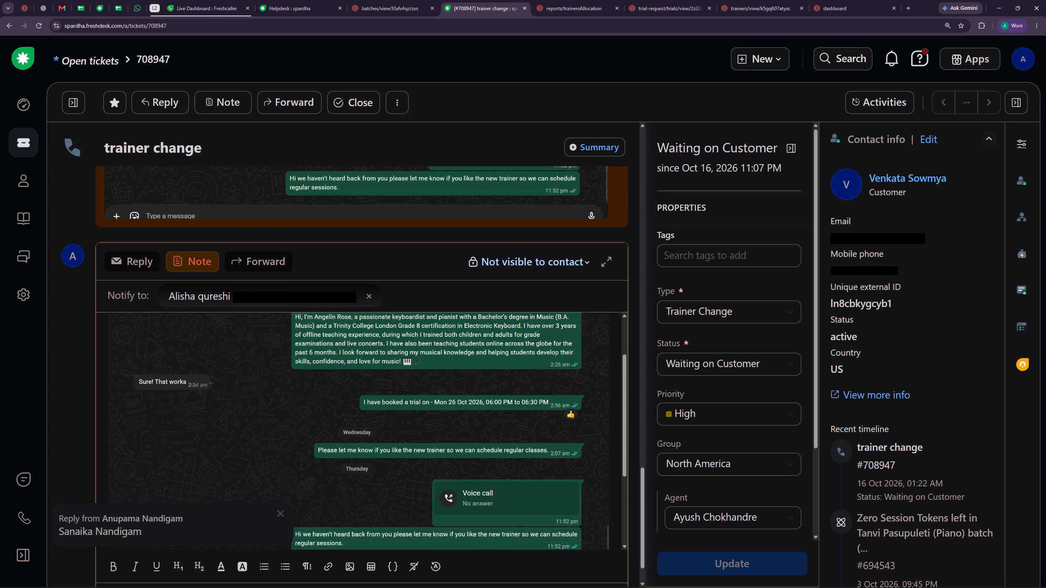
{"action": "left_click", "coordinate": [548, 548]}
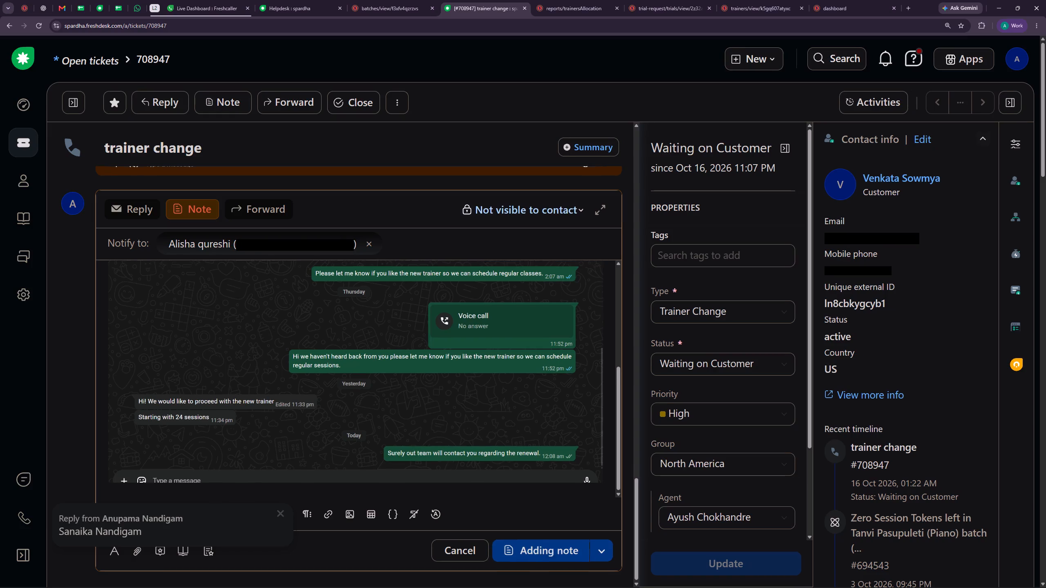
{"action": "left_click_drag", "start_coordinate": [177, 24], "coordinate": [131, 24]}
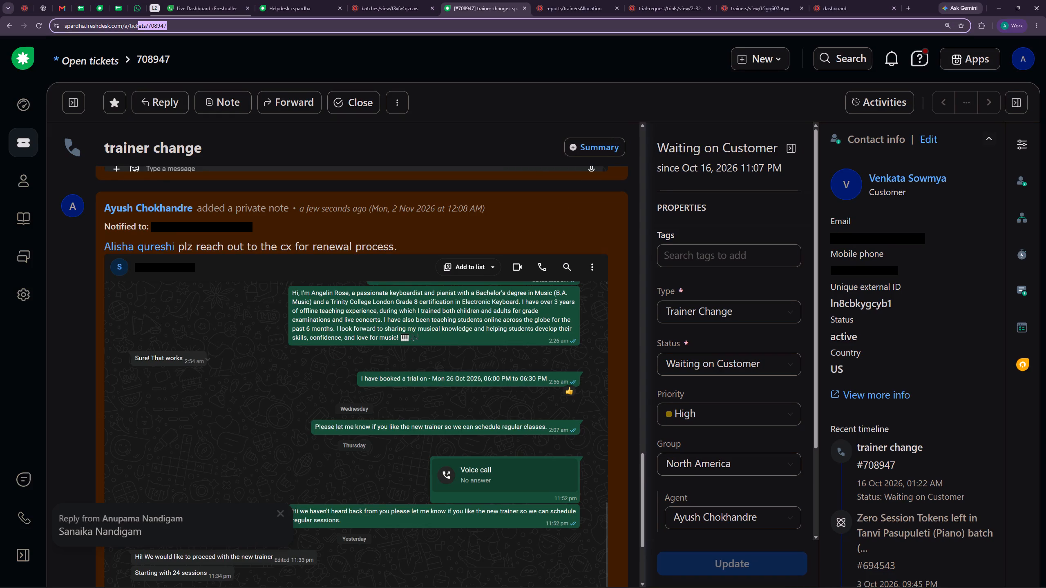
{"action": "left_click_drag", "start_coordinate": [131, 24], "coordinate": [39, 24]}
{"action": "key", "text": "ctrl+c"}
{"action": "left_click", "coordinate": [64, 7]}
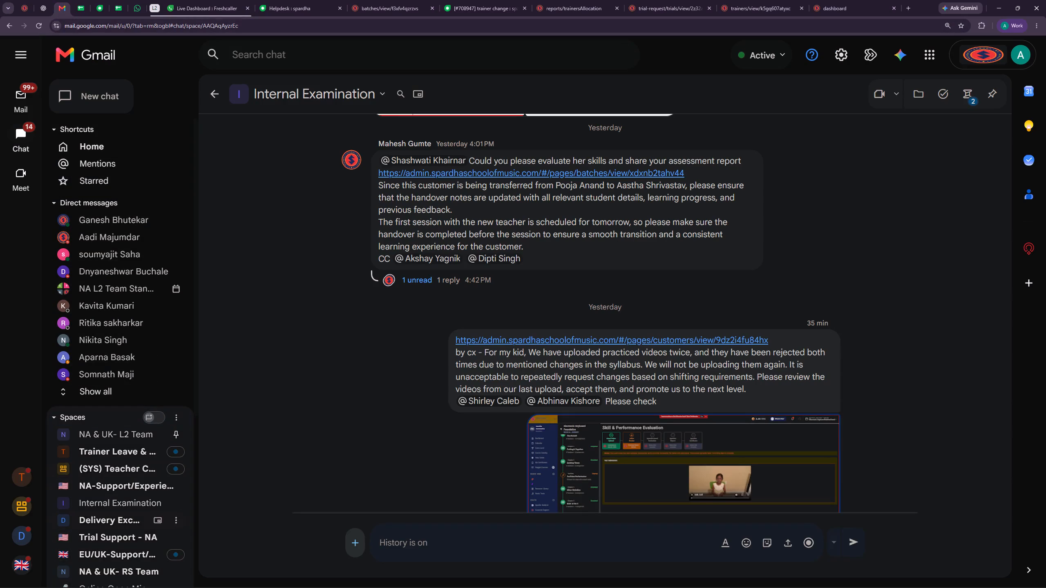
{"action": "left_click", "coordinate": [110, 482]}
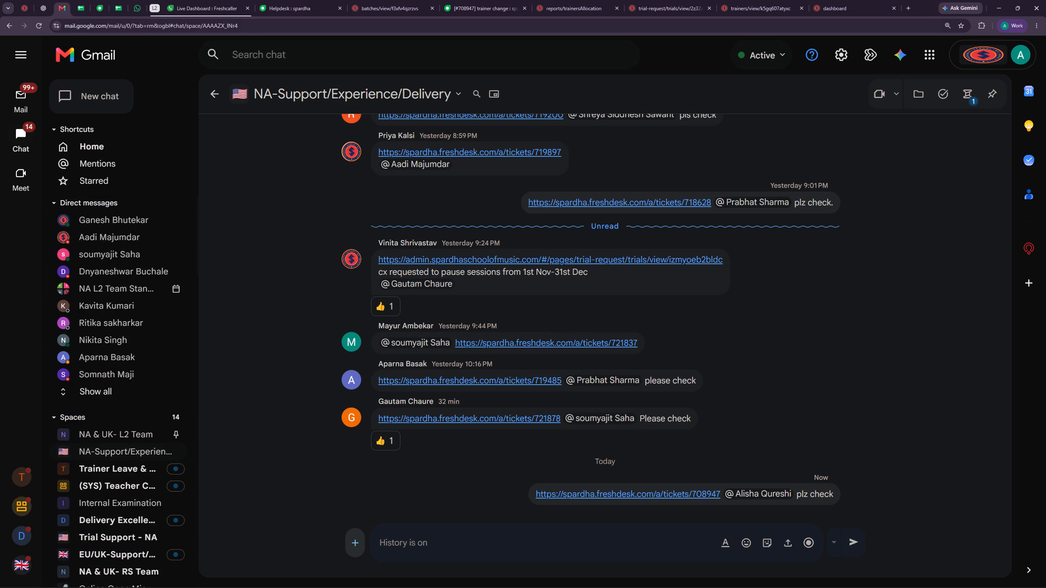
In Freshcaller, reset the call availability by switching it to offline and back.
{"action": "left_click", "coordinate": [206, 0]}
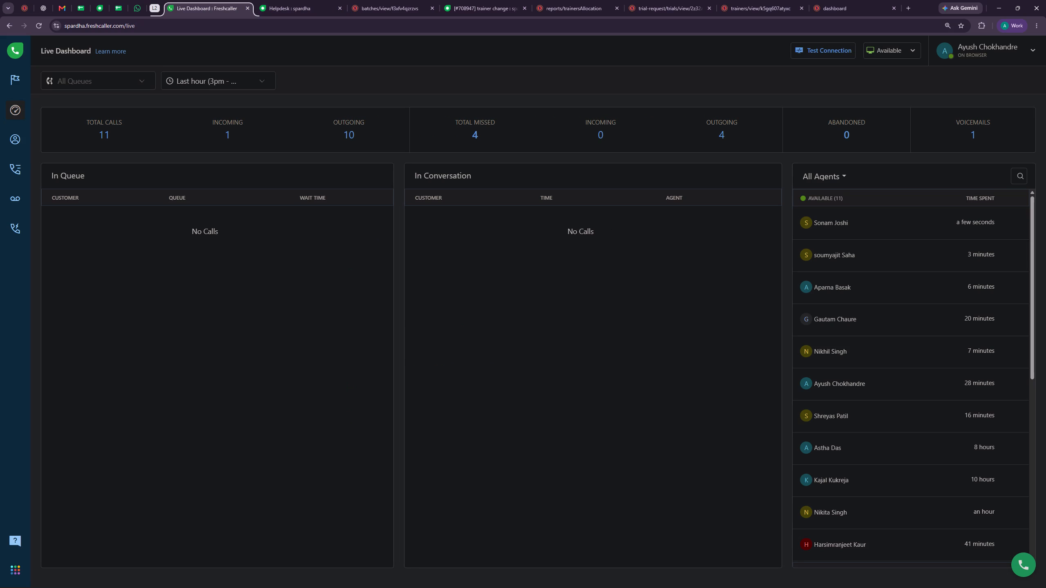
{"action": "left_click", "coordinate": [900, 49]}
{"action": "left_click", "coordinate": [863, 106]}
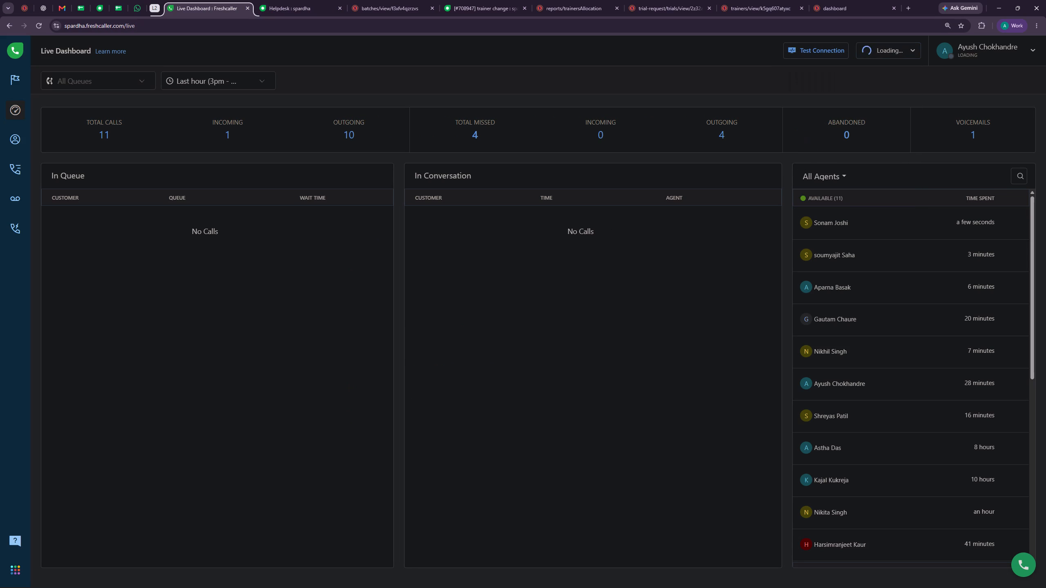
{"action": "left_click", "coordinate": [888, 46]}
{"action": "left_click", "coordinate": [875, 71]}
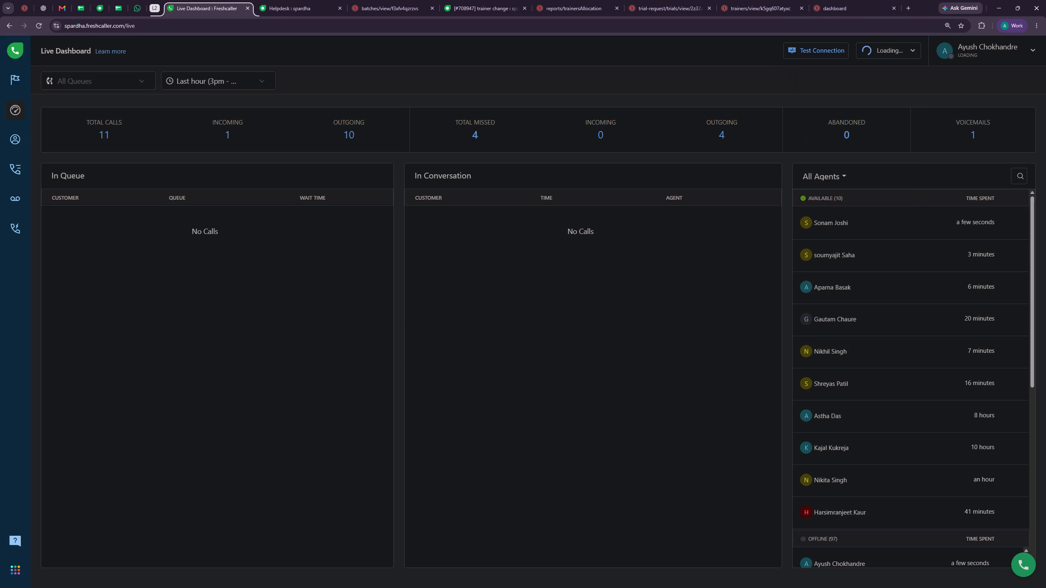
Open the list of own open tickets from the Freshdesk dashboard and dismiss the chat reply notification.
{"action": "left_click", "coordinate": [314, 2]}
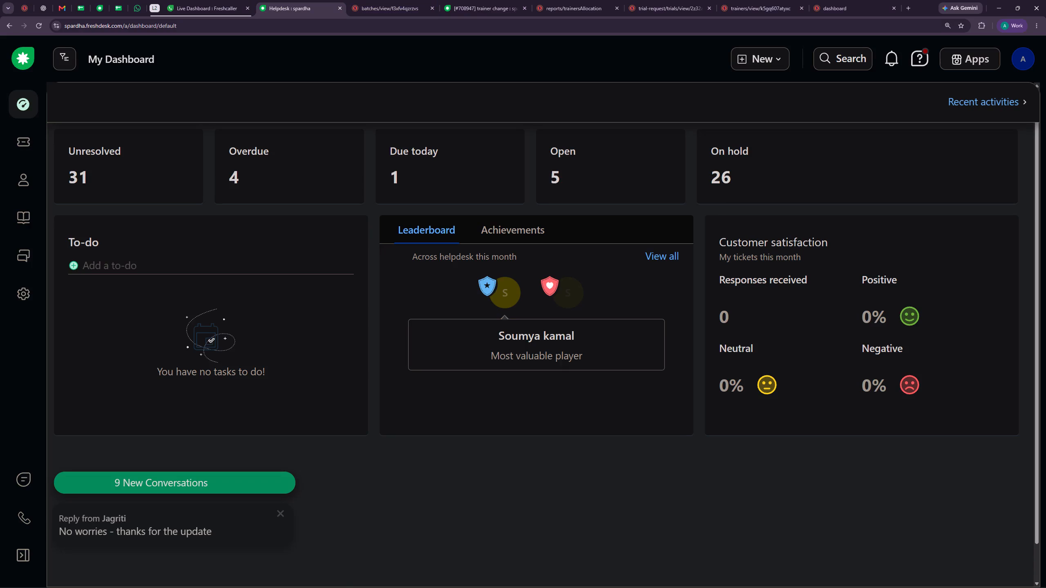
{"action": "left_click", "coordinate": [577, 183]}
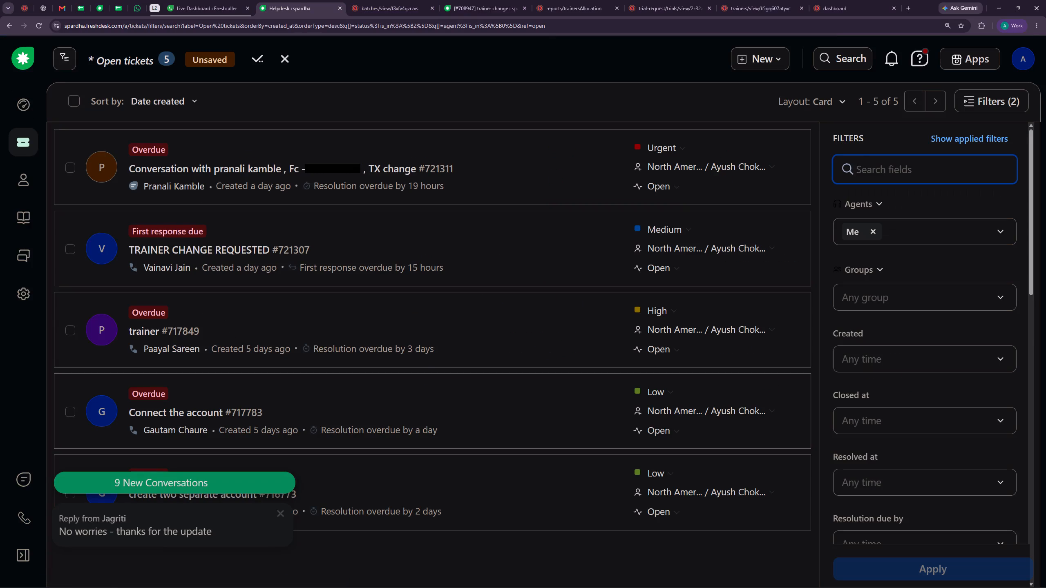
{"action": "left_click", "coordinate": [279, 509]}
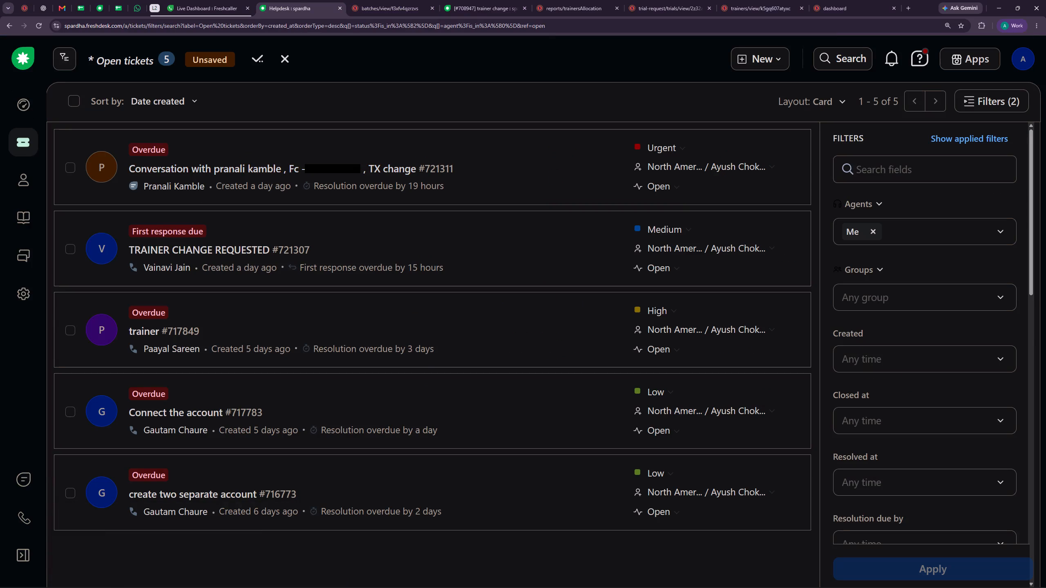
Return to the on-hold batch's details page in the Spardha admin portal.
{"action": "left_click", "coordinate": [419, 1]}
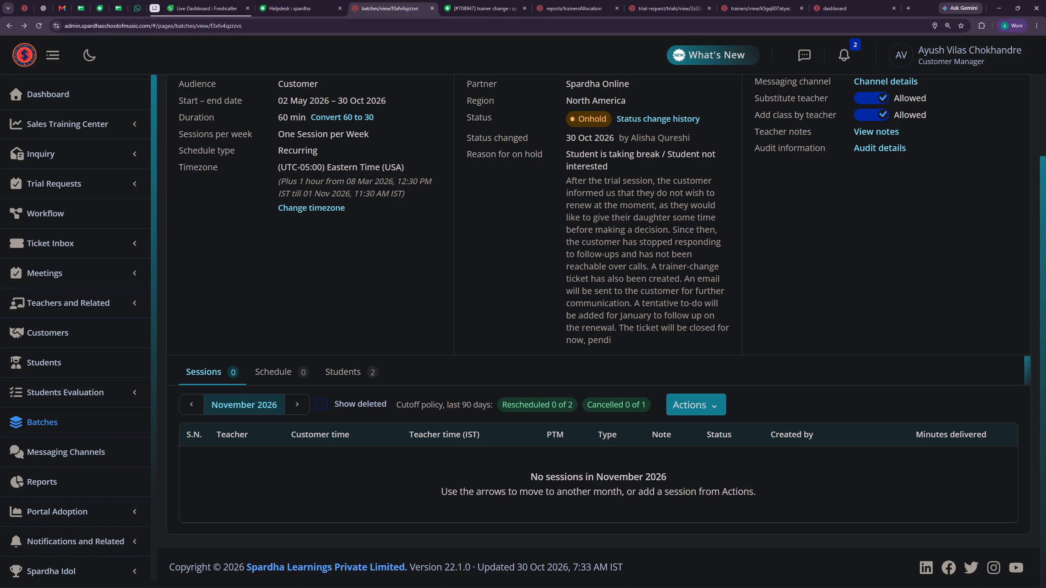
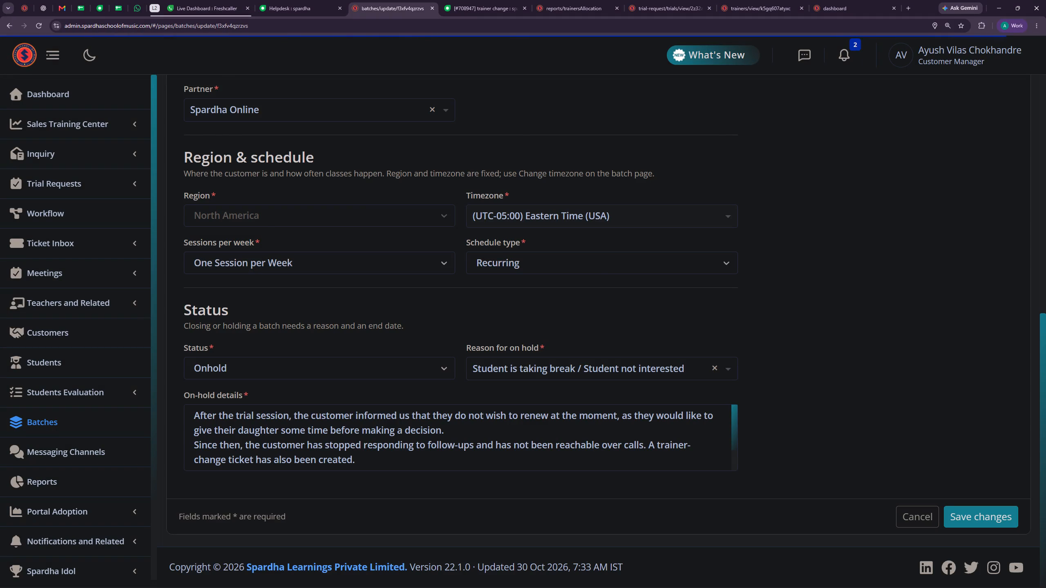
Change the on-hold batch's status to Payment Pending in the batch edit form.
{"action": "scroll", "coordinate": [499, 365], "scroll_direction": "up", "scroll_amount": 1}
{"action": "left_click", "coordinate": [354, 437]}
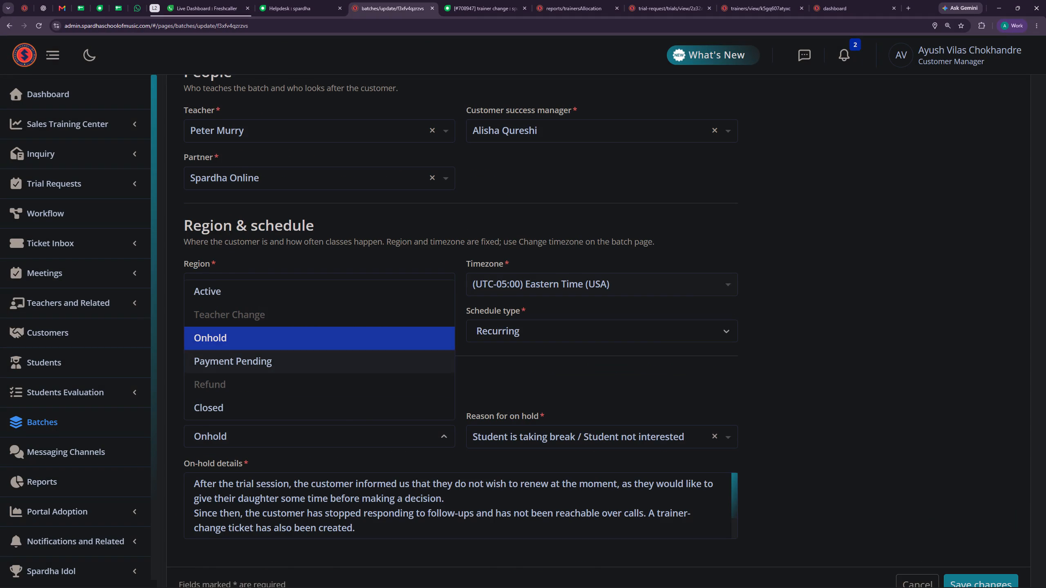
{"action": "left_click", "coordinate": [252, 365]}
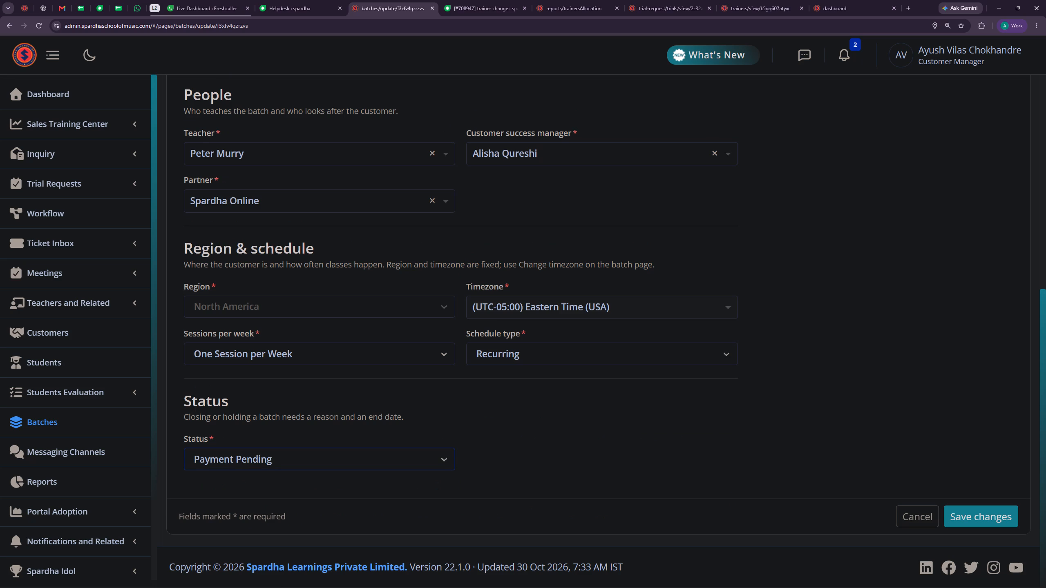
Replace the batch's teacher with Angelin, the new trainer from the student's trial, in the batch edit form.
{"action": "scroll", "coordinate": [390, 417], "scroll_direction": "up", "scroll_amount": 2}
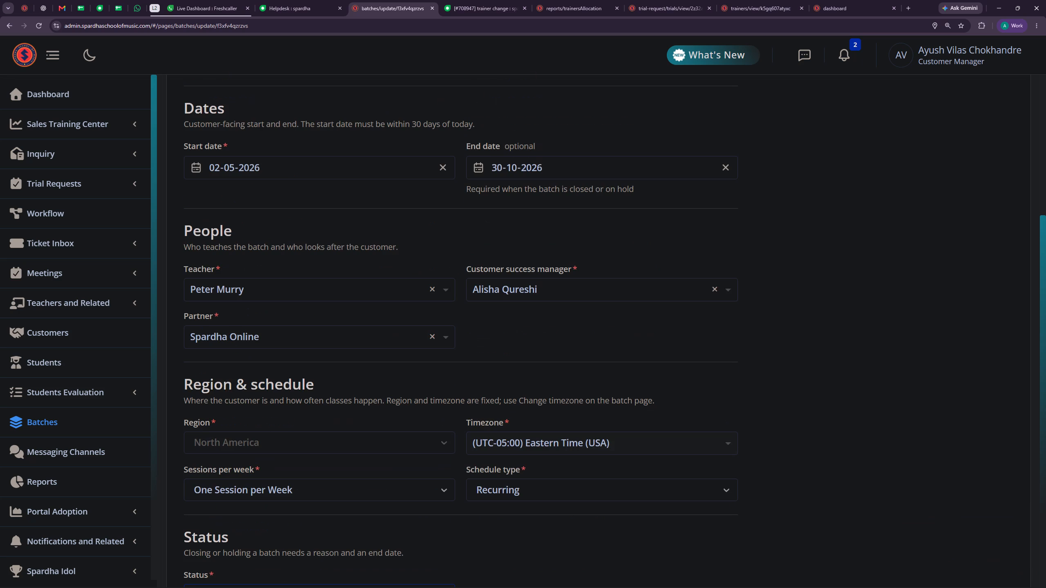
{"action": "left_click", "coordinate": [438, 290]}
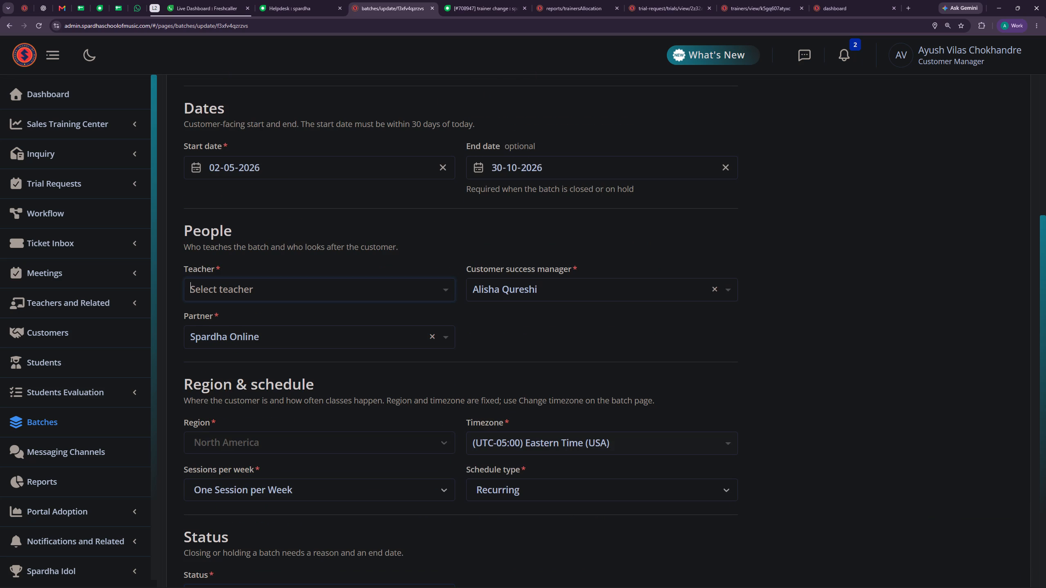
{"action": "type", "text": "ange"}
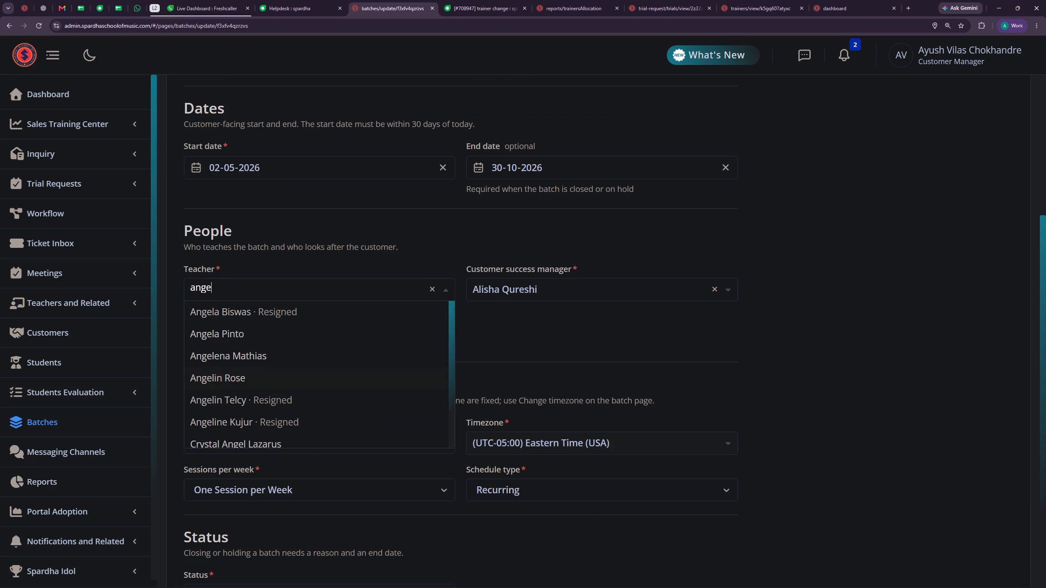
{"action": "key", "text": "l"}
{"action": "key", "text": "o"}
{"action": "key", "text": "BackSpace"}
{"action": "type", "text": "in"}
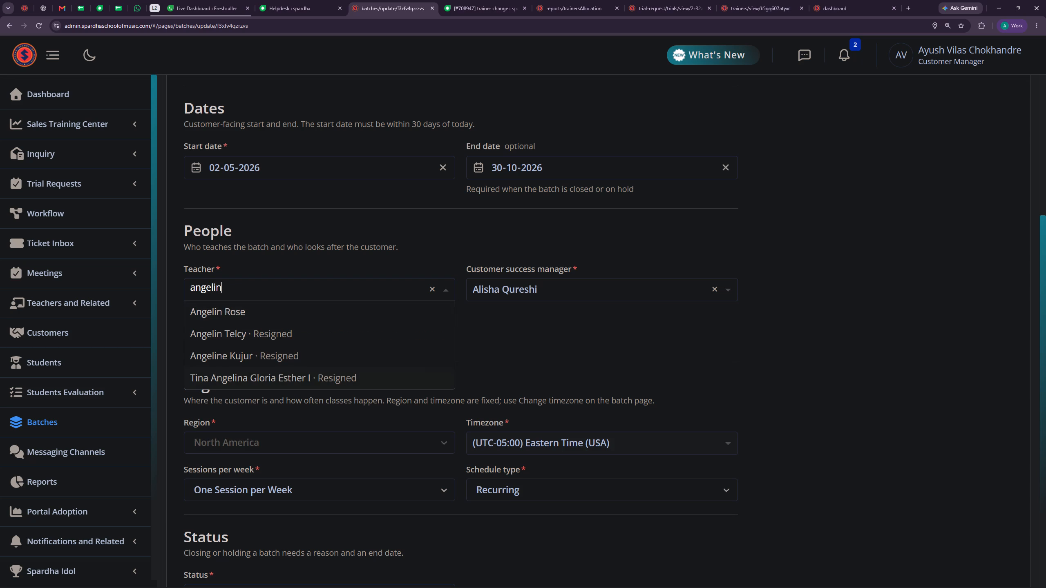
{"action": "left_click", "coordinate": [289, 312]}
{"action": "scroll", "coordinate": [387, 335], "scroll_direction": "down", "scroll_amount": 1}
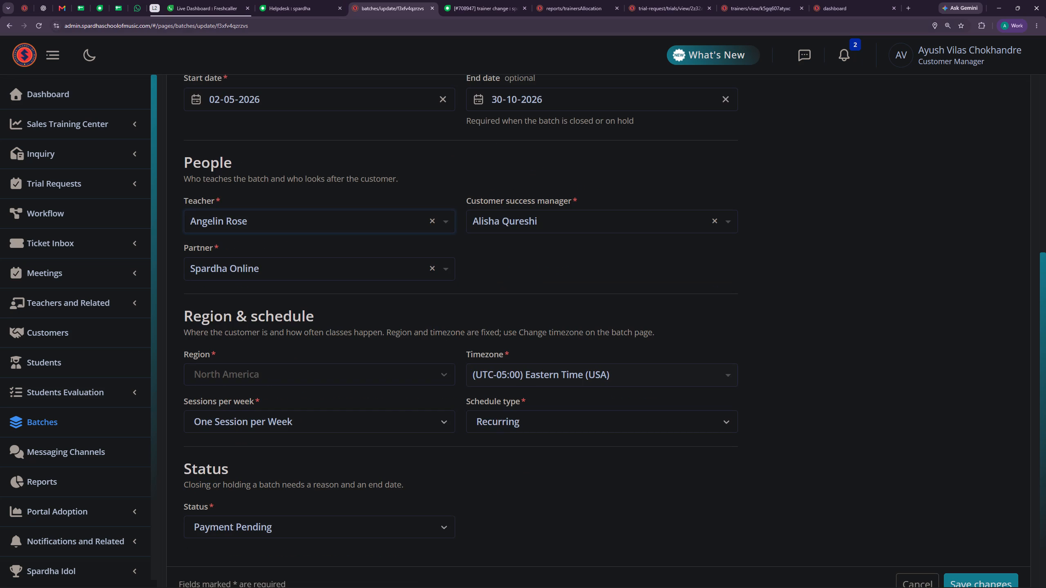
Check the teacher listed on the student's teacher-change trial request, then return to the batch edit form.
{"action": "left_click", "coordinate": [601, 0]}
{"action": "left_click", "coordinate": [657, 0]}
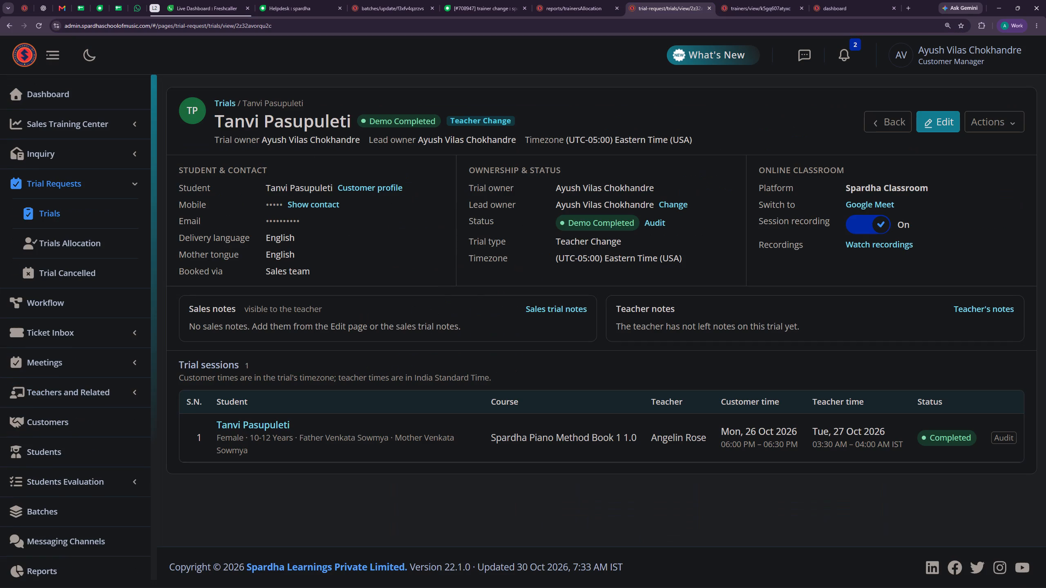
{"action": "left_click", "coordinate": [694, 0]}
{"action": "left_click", "coordinate": [302, 0]}
{"action": "left_click", "coordinate": [387, 0]}
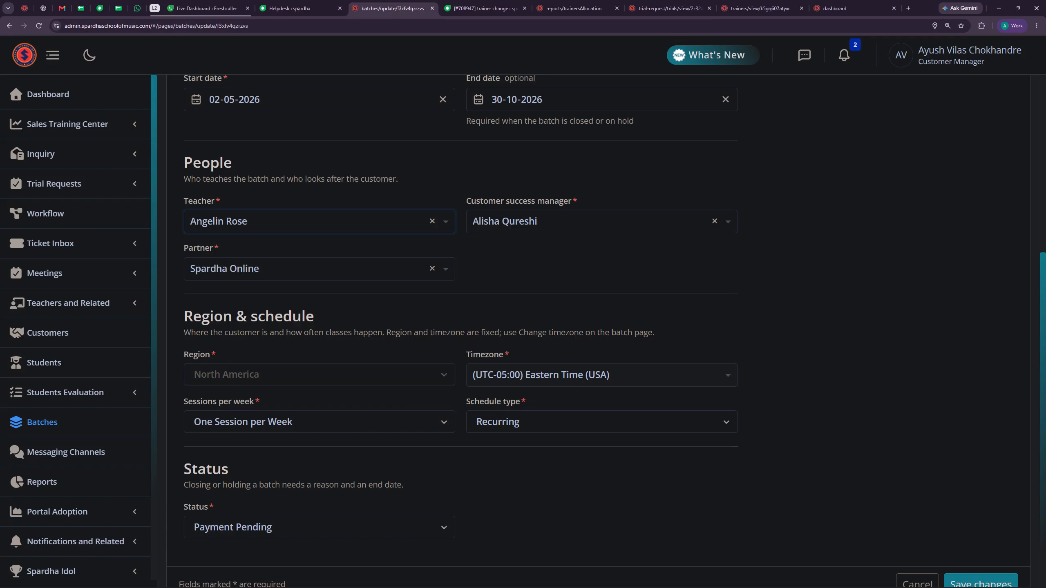
{"action": "scroll", "coordinate": [735, 378], "scroll_direction": "down", "scroll_amount": 4}
Open the reply to the ticket 708947 message in the NA-Support/Experience/Delivery chat space and react to it with a thumbs up.
{"action": "left_click", "coordinate": [55, 0]}
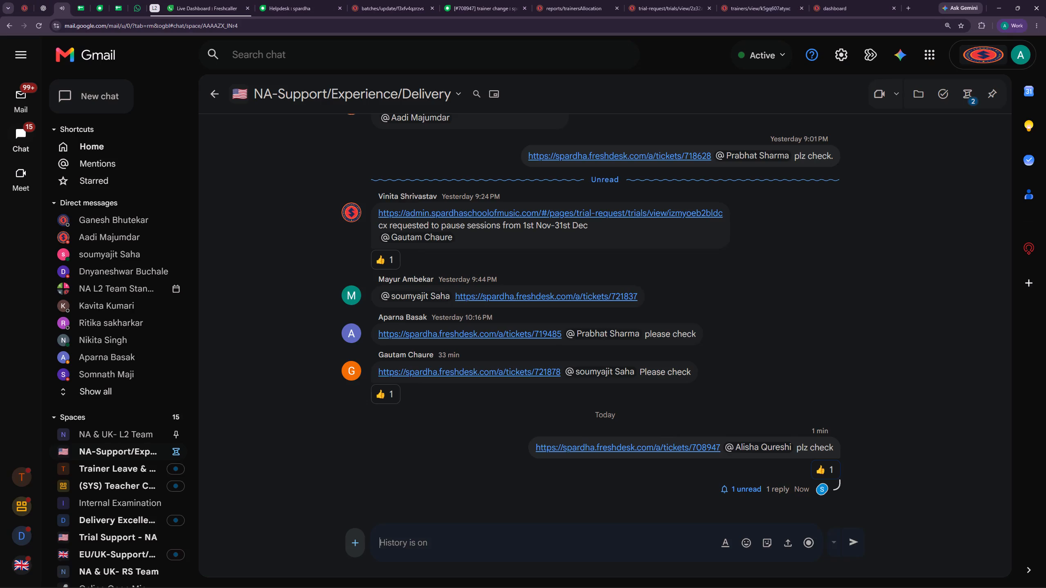
{"action": "left_click", "coordinate": [749, 487]}
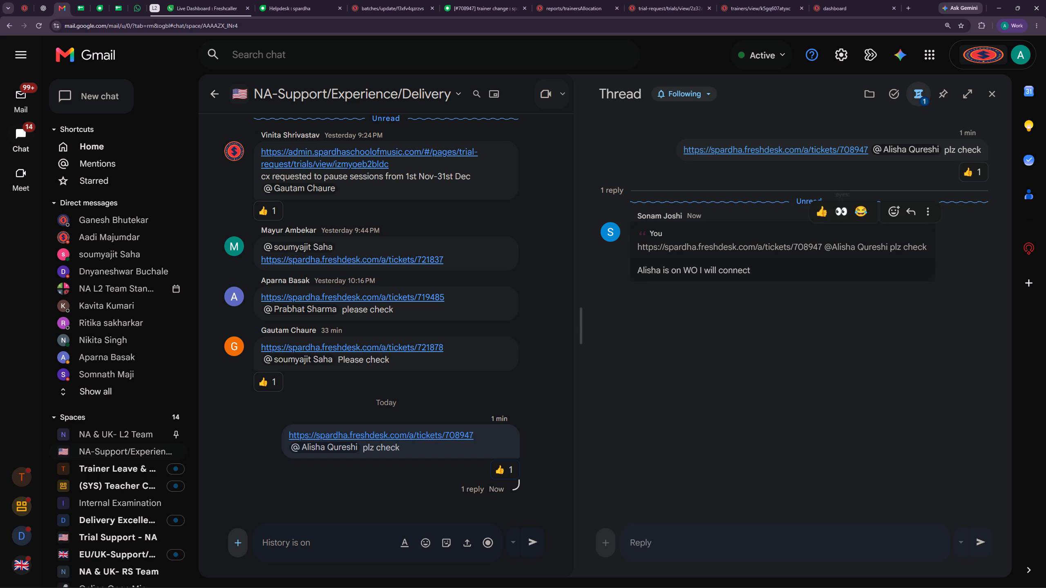
{"action": "left_click", "coordinate": [818, 212]}
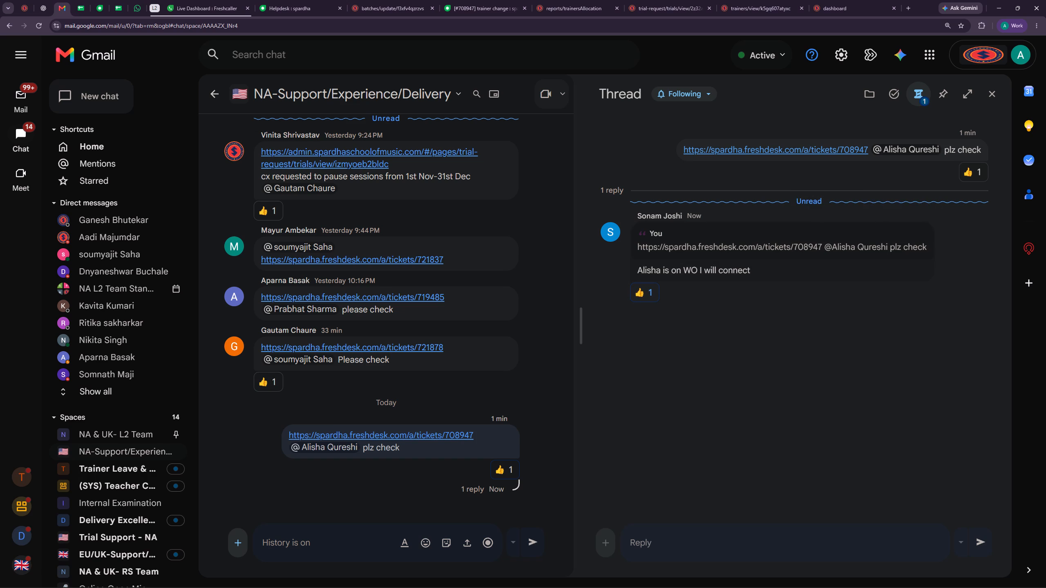
{"action": "left_click", "coordinate": [995, 94]}
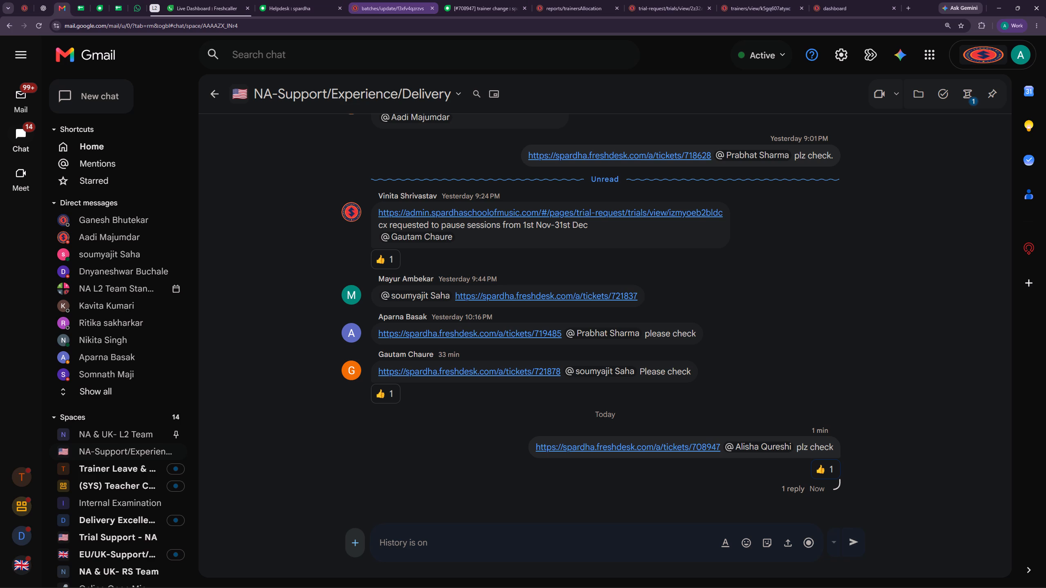
Save the edited batch details in the school's admin portal.
{"action": "left_click", "coordinate": [393, 0]}
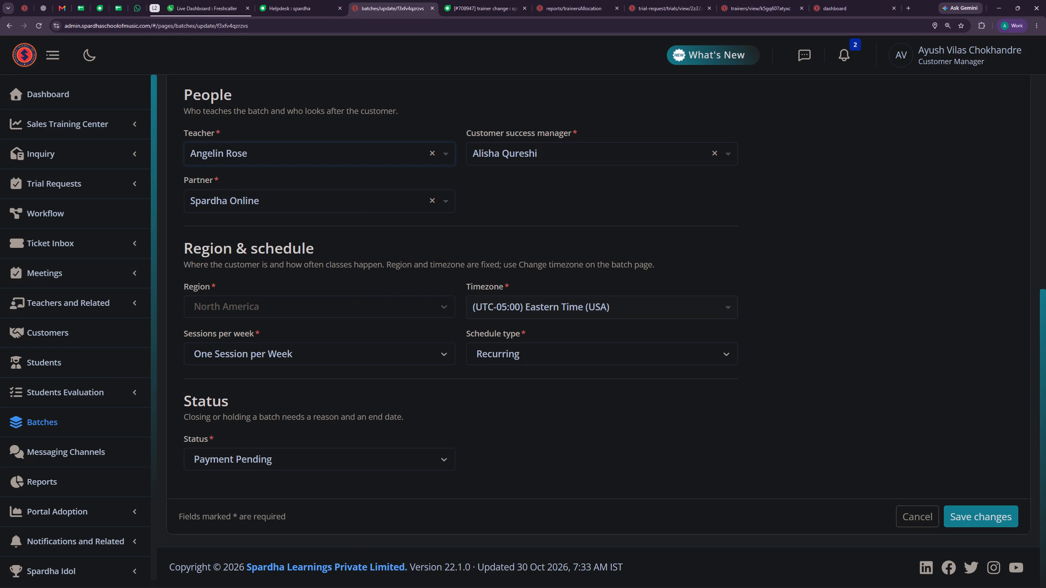
{"action": "left_click", "coordinate": [981, 528]}
{"action": "left_click", "coordinate": [981, 523]}
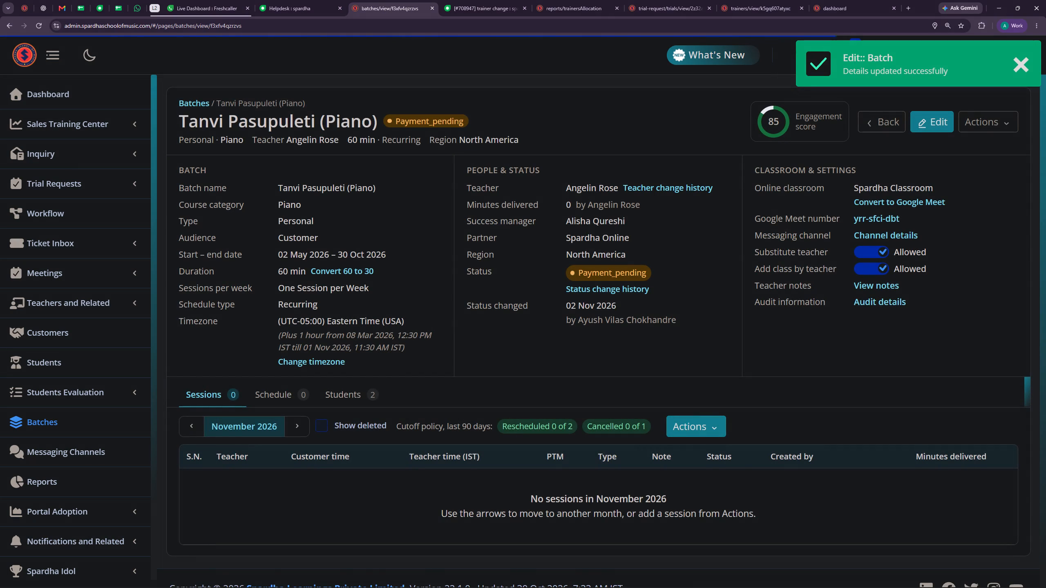
Search the new teacher's available slots for the piano batch from Mon, 09 Nov, 2026.
{"action": "left_click", "coordinate": [290, 397]}
{"action": "left_click_drag", "start_coordinate": [219, 404], "coordinate": [215, 399]}
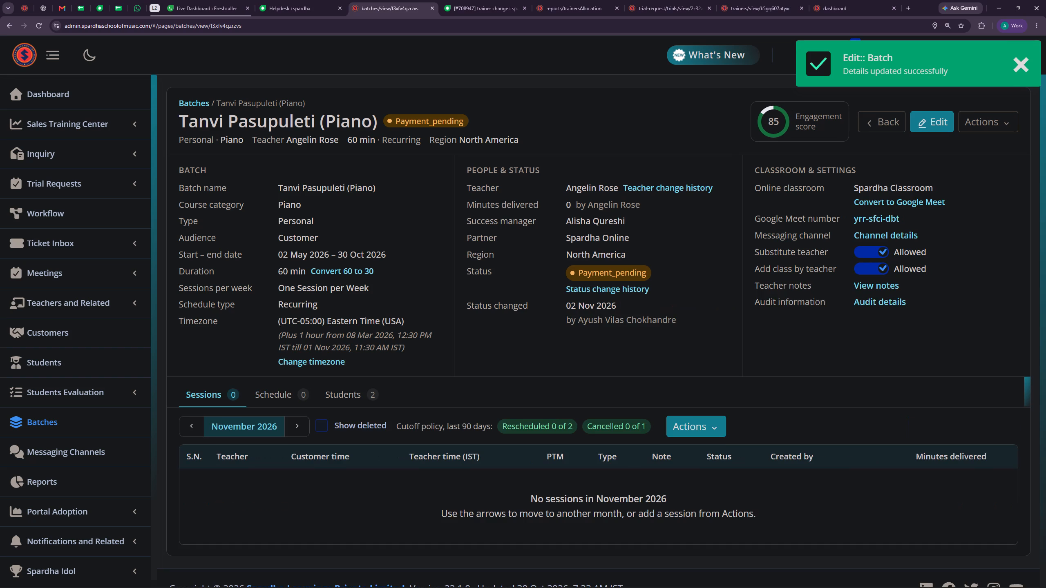
{"action": "left_click", "coordinate": [693, 425]}
{"action": "left_click", "coordinate": [656, 492]}
{"action": "left_click", "coordinate": [470, 301]}
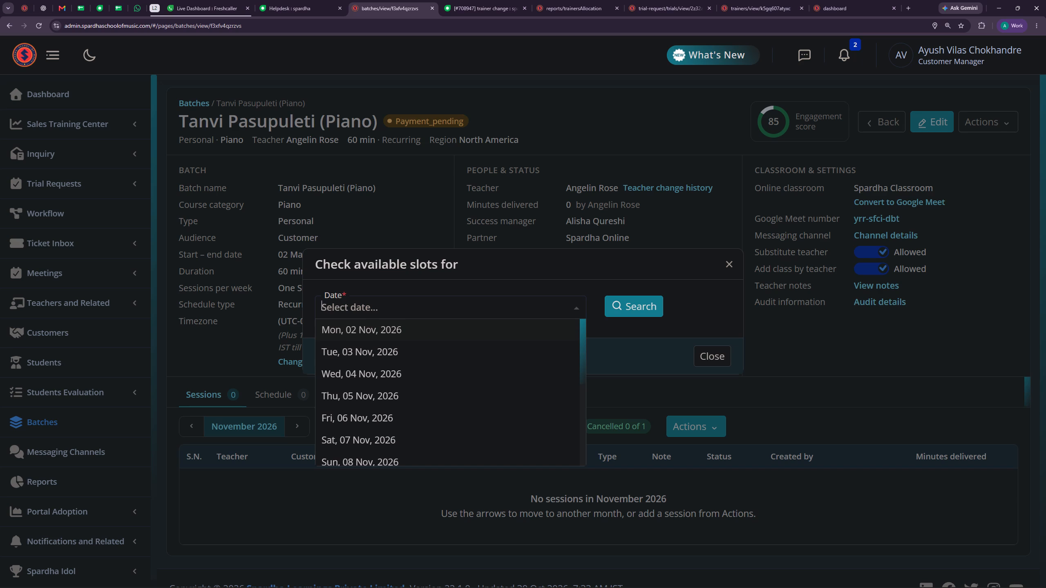
{"action": "scroll", "coordinate": [371, 401], "scroll_direction": "down", "scroll_amount": 1}
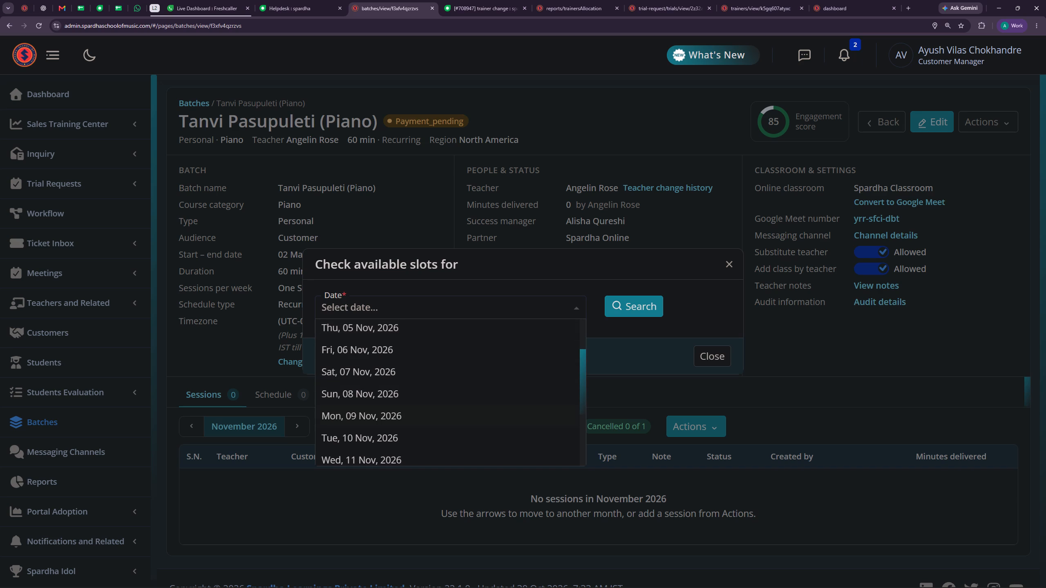
{"action": "left_click", "coordinate": [363, 417]}
{"action": "left_click", "coordinate": [630, 296]}
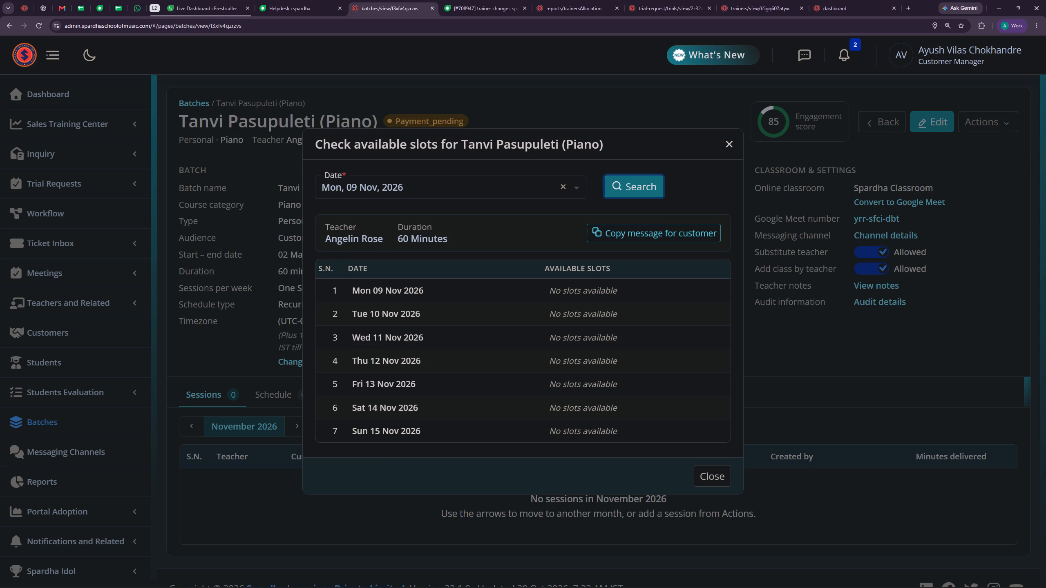
Search the batch's available slots again from Mon, 16 Nov, 2026, and close the slot check.
{"action": "left_click", "coordinate": [440, 188]}
{"action": "scroll", "coordinate": [392, 296], "scroll_direction": "down", "scroll_amount": 1}
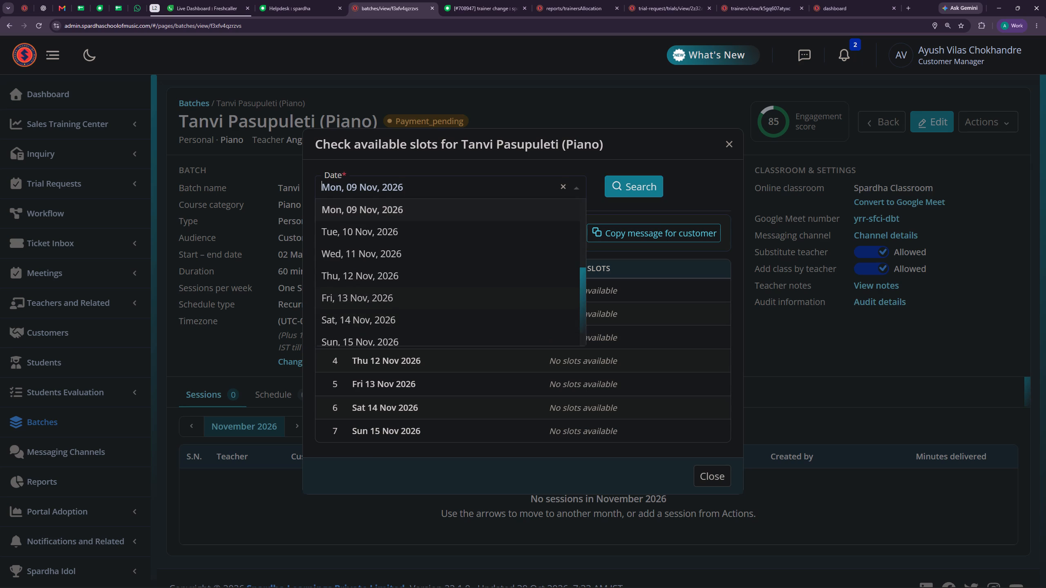
{"action": "scroll", "coordinate": [373, 301], "scroll_direction": "down", "scroll_amount": 1}
{"action": "left_click", "coordinate": [360, 334]}
{"action": "left_click", "coordinate": [631, 178]}
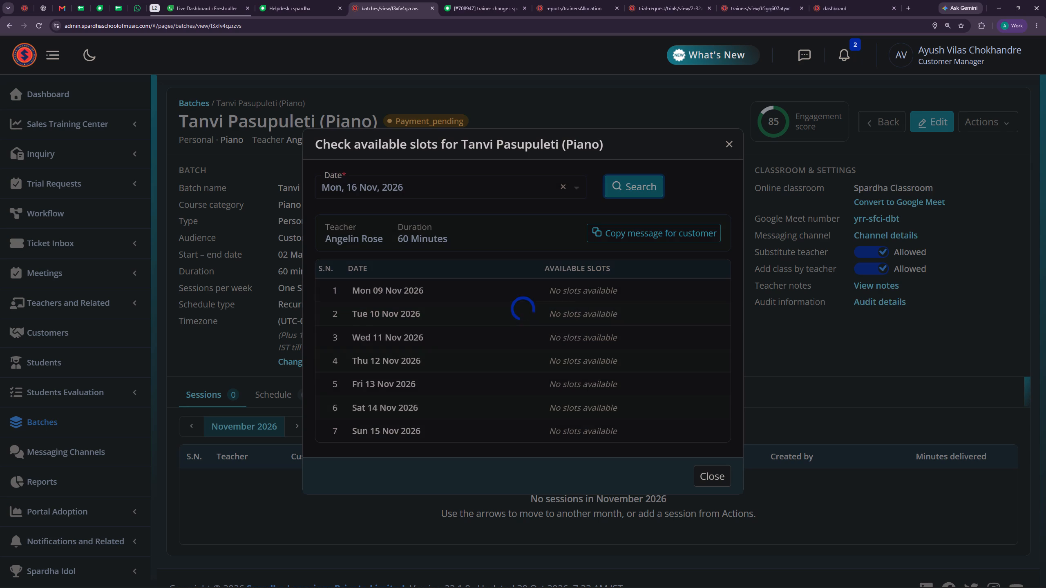
{"action": "left_click", "coordinate": [731, 143]}
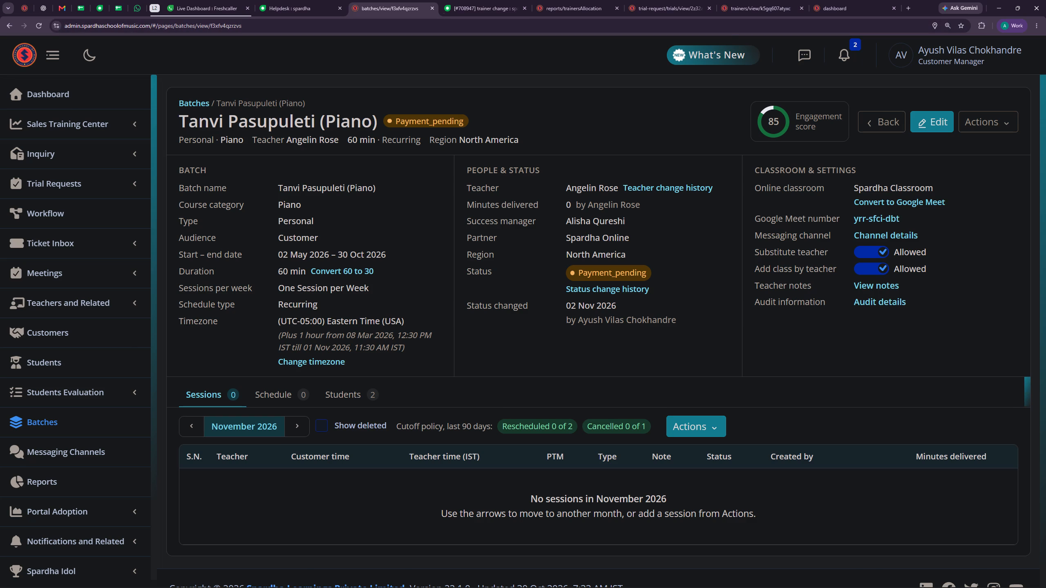
{"action": "left_click", "coordinate": [468, 0]}
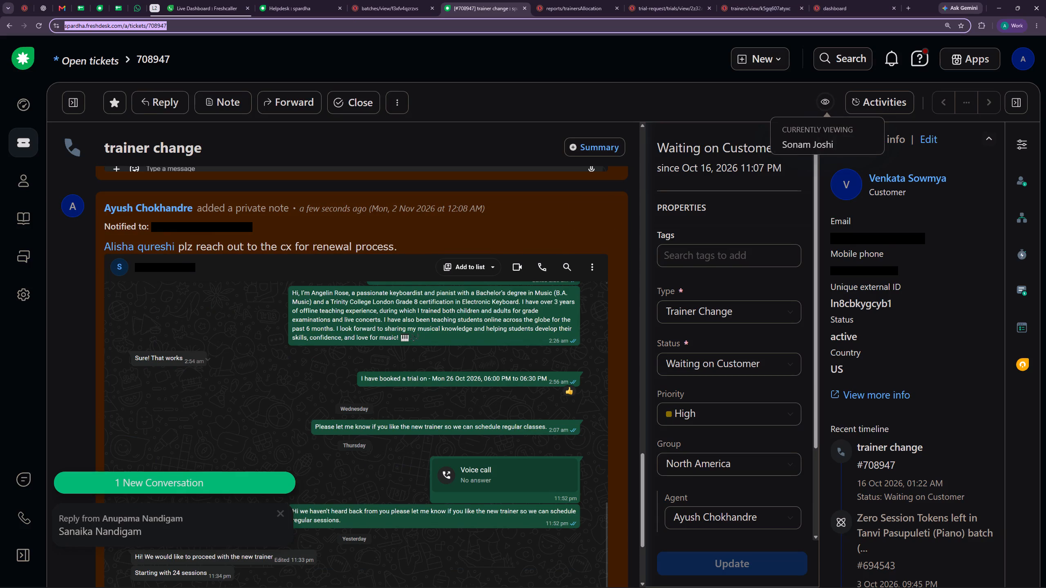
{"action": "scroll", "coordinate": [409, 261], "scroll_direction": "down", "scroll_amount": 5}
{"action": "left_click", "coordinate": [286, 511]}
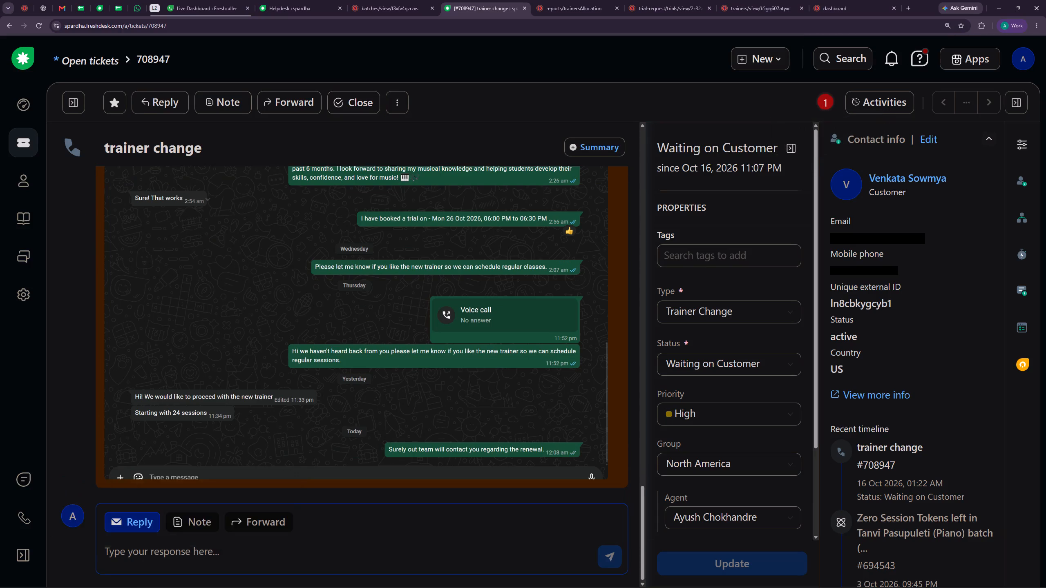
{"action": "scroll", "coordinate": [357, 440], "scroll_direction": "up", "scroll_amount": 3}
{"action": "scroll", "coordinate": [365, 419], "scroll_direction": "down", "scroll_amount": 1}
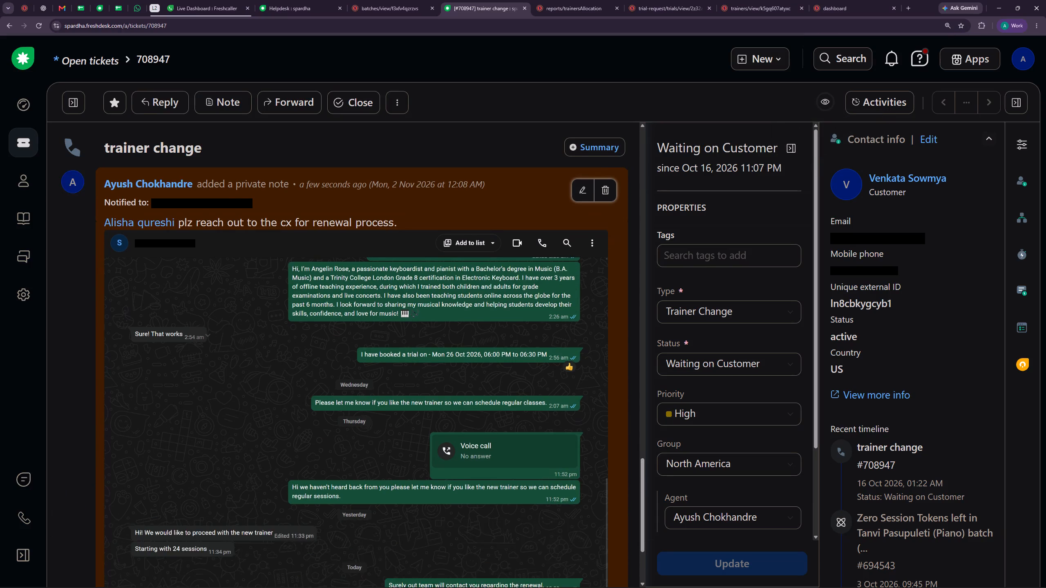
{"action": "scroll", "coordinate": [366, 419], "scroll_direction": "down", "scroll_amount": 2}
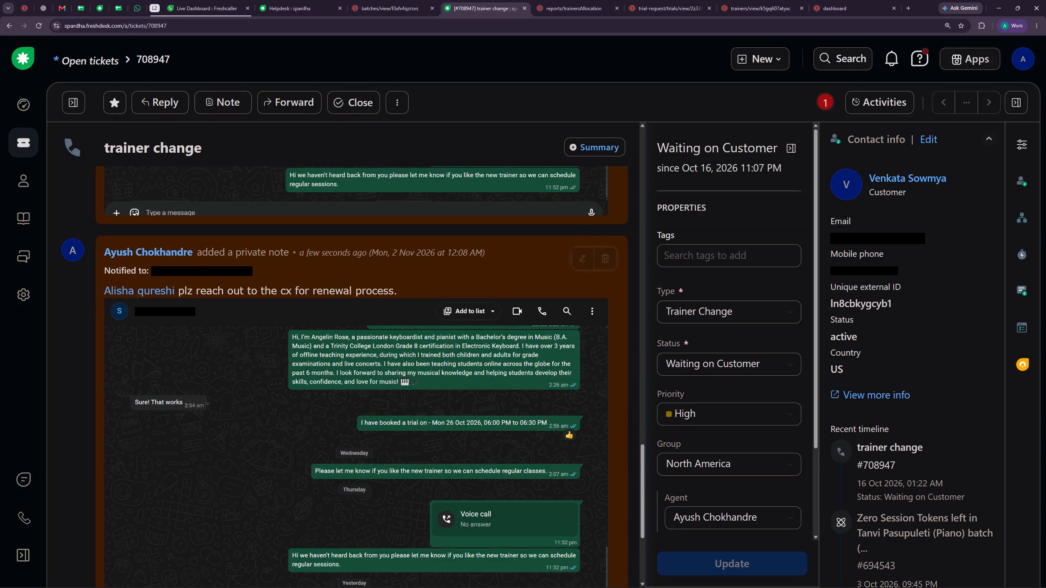
{"action": "scroll", "coordinate": [448, 405], "scroll_direction": "down", "scroll_amount": 5}
{"action": "scroll", "coordinate": [485, 375], "scroll_direction": "down", "scroll_amount": 6}
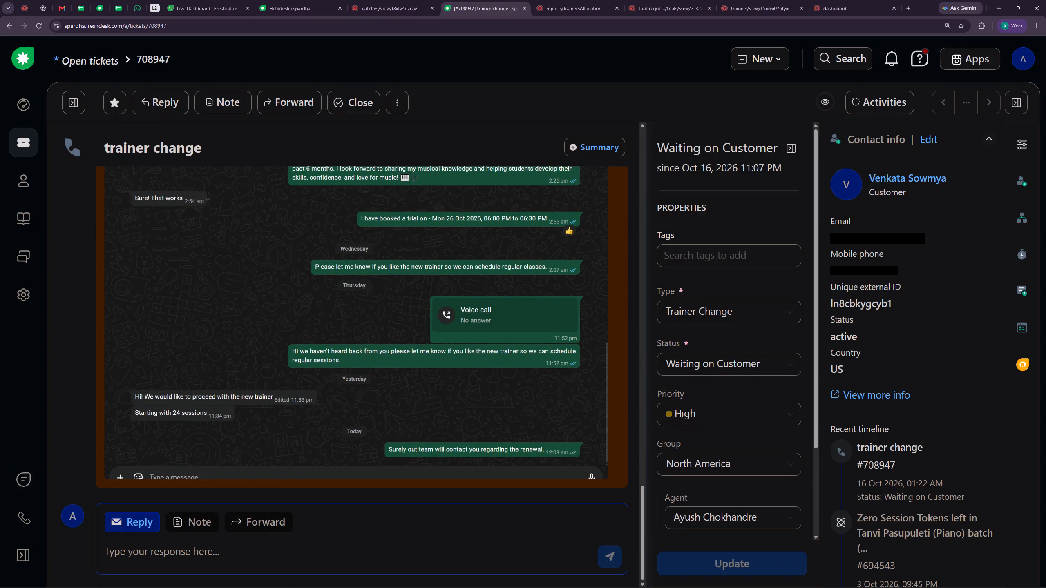
{"action": "scroll", "coordinate": [433, 367], "scroll_direction": "up", "scroll_amount": 6}
{"action": "scroll", "coordinate": [439, 353], "scroll_direction": "down", "scroll_amount": 5}
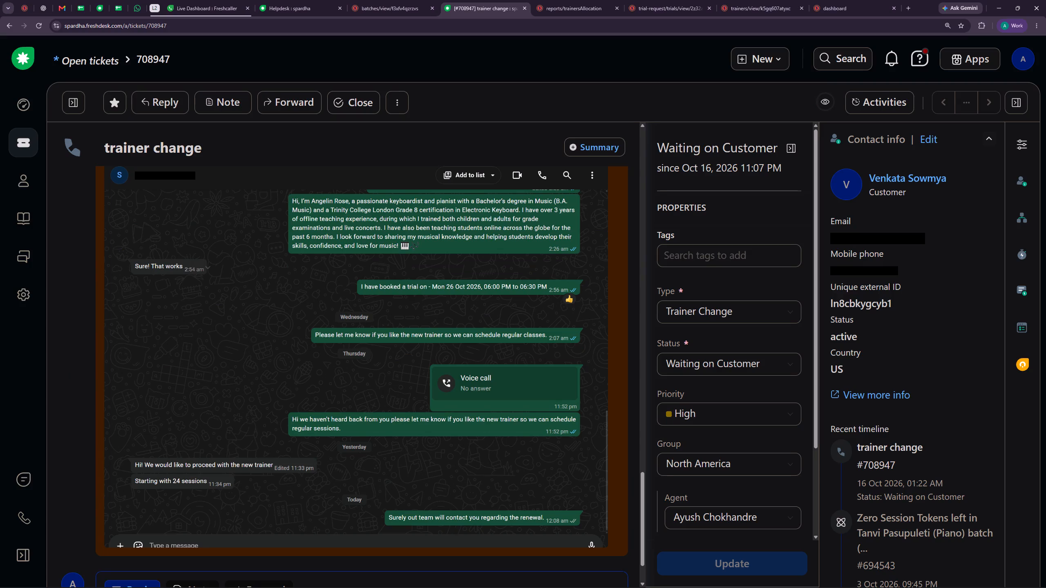
{"action": "scroll", "coordinate": [477, 328], "scroll_direction": "down", "scroll_amount": 1}
{"action": "scroll", "coordinate": [467, 350], "scroll_direction": "up", "scroll_amount": 2}
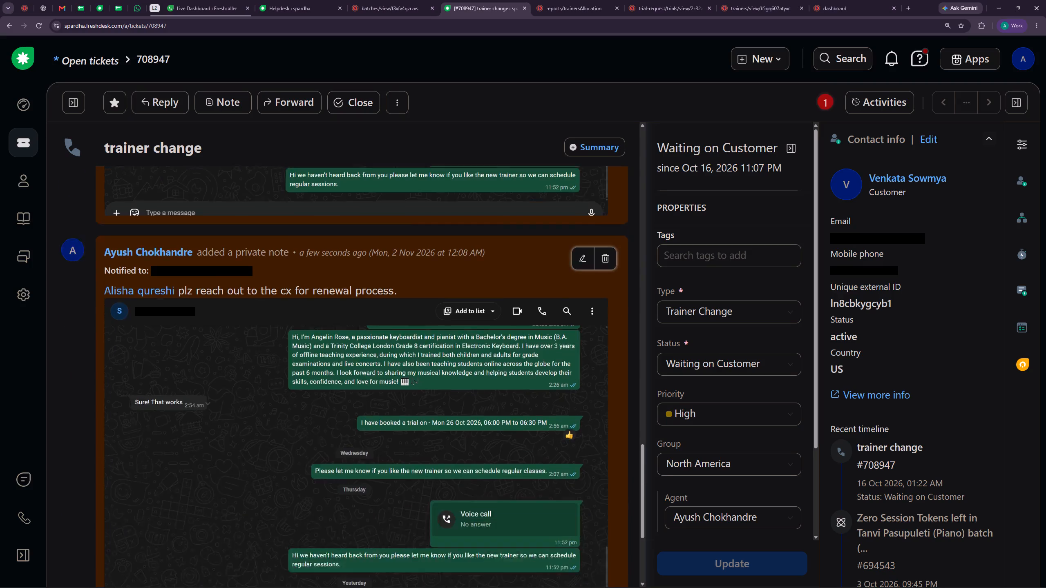
{"action": "scroll", "coordinate": [441, 349], "scroll_direction": "up", "scroll_amount": 2}
{"action": "scroll", "coordinate": [432, 332], "scroll_direction": "down", "scroll_amount": 2}
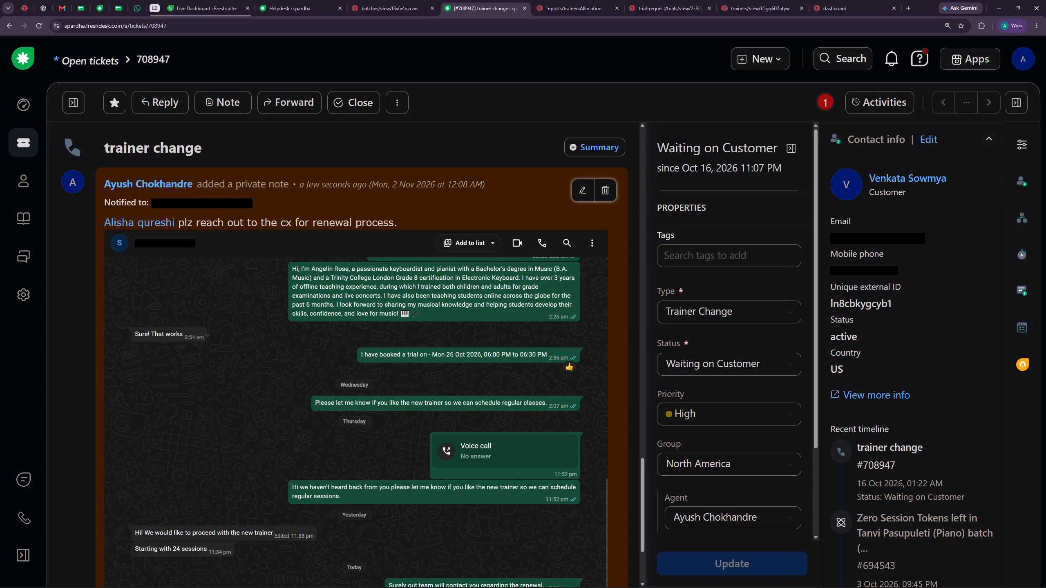
{"action": "scroll", "coordinate": [485, 327], "scroll_direction": "down", "scroll_amount": 5}
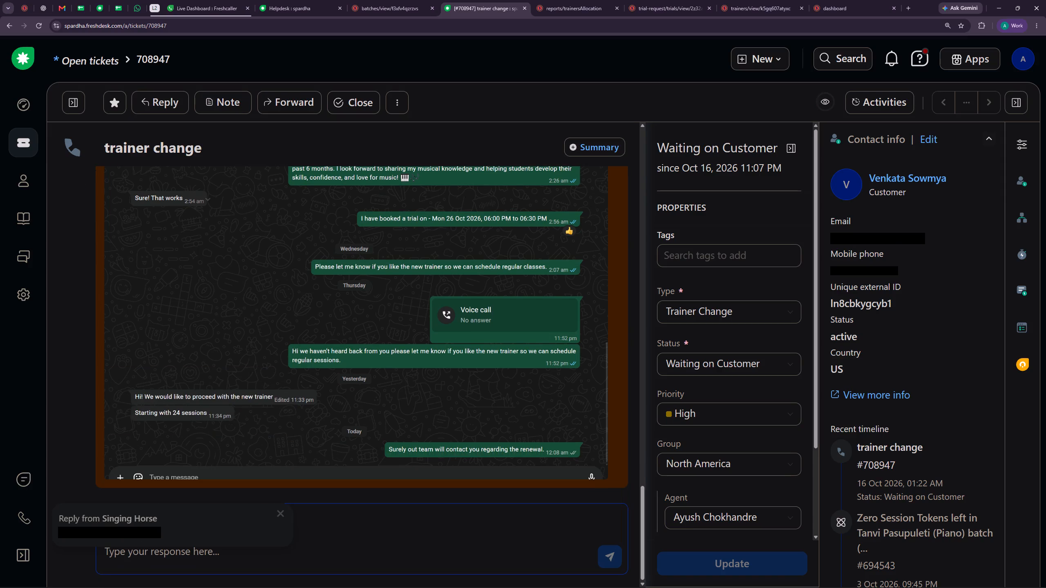
{"action": "left_click", "coordinate": [282, 515]}
{"action": "scroll", "coordinate": [413, 413], "scroll_direction": "up", "scroll_amount": 2}
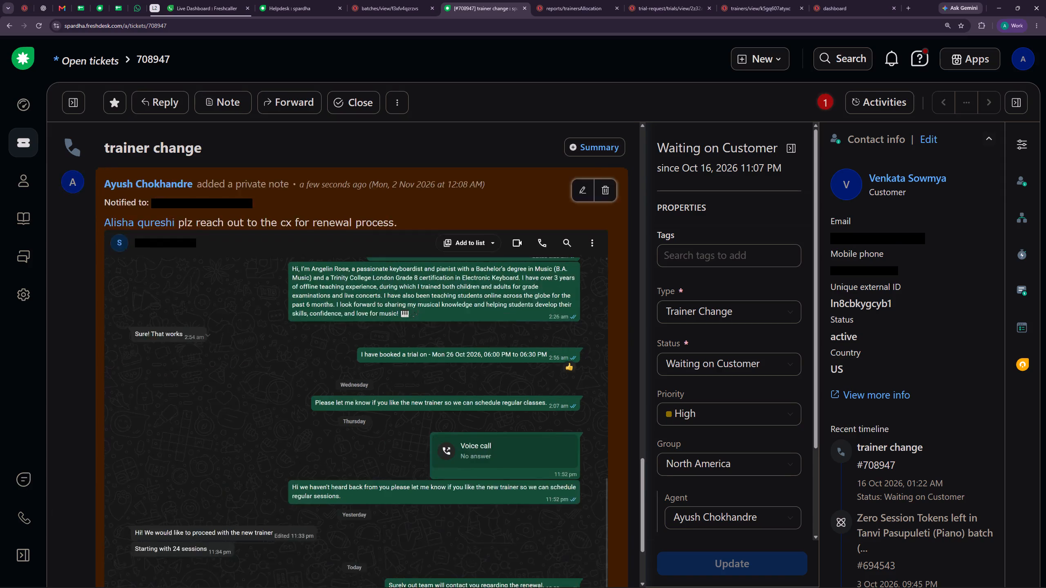
{"action": "scroll", "coordinate": [410, 413], "scroll_direction": "up", "scroll_amount": 1}
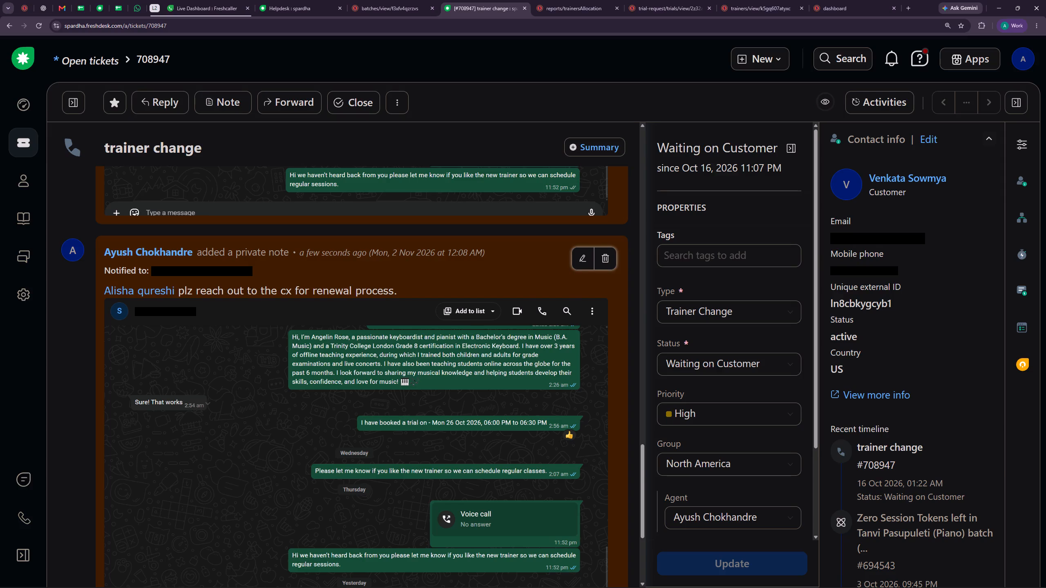
{"action": "scroll", "coordinate": [555, 374], "scroll_direction": "down", "scroll_amount": 4}
{"action": "scroll", "coordinate": [848, 385], "scroll_direction": "down", "scroll_amount": 10}
{"action": "left_click", "coordinate": [892, 414]}
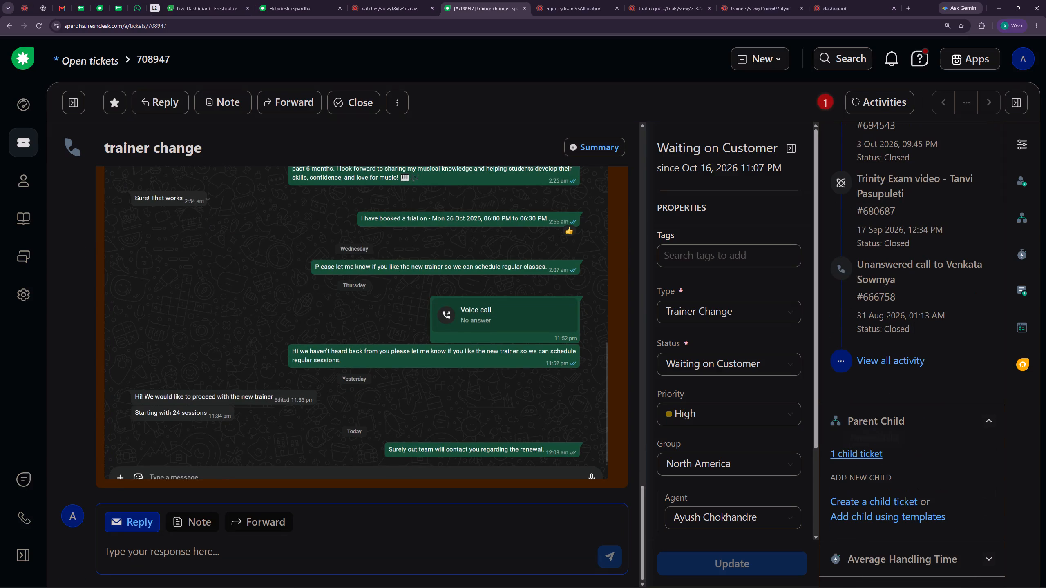
{"action": "left_click", "coordinate": [872, 454]}
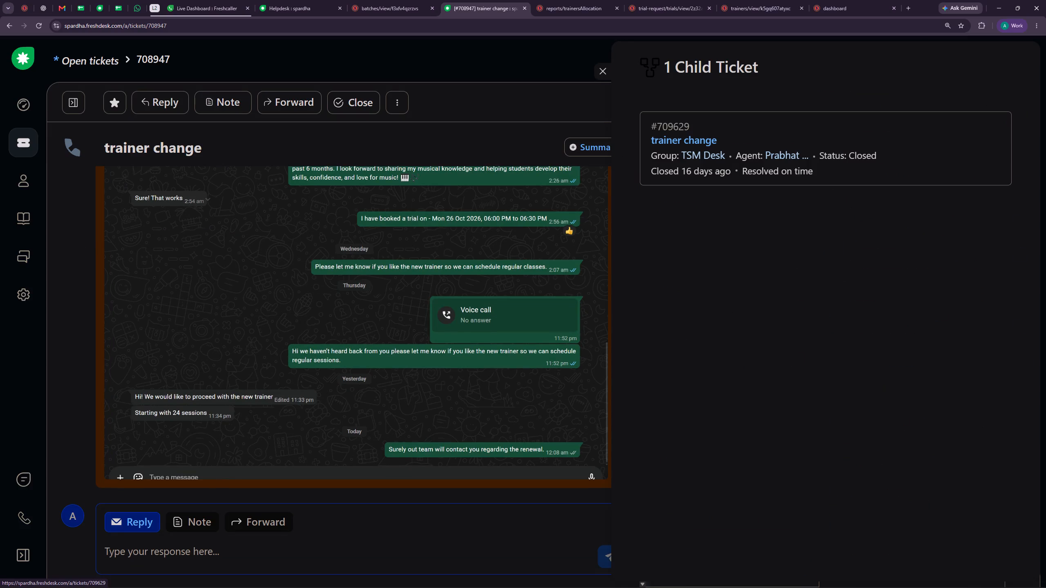
{"action": "left_click", "coordinate": [677, 140]}
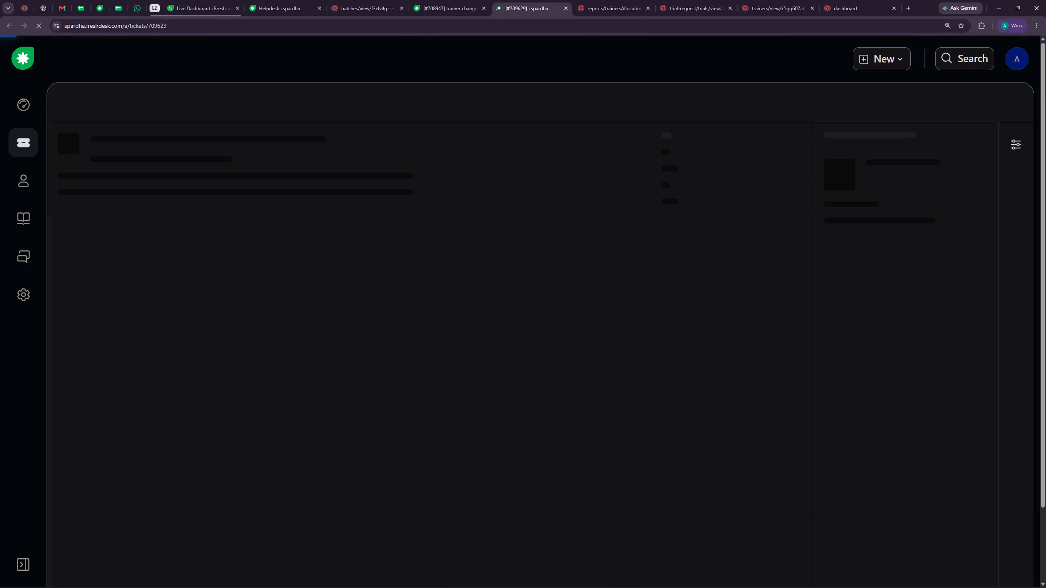
{"action": "scroll", "coordinate": [406, 290], "scroll_direction": "down", "scroll_amount": 1}
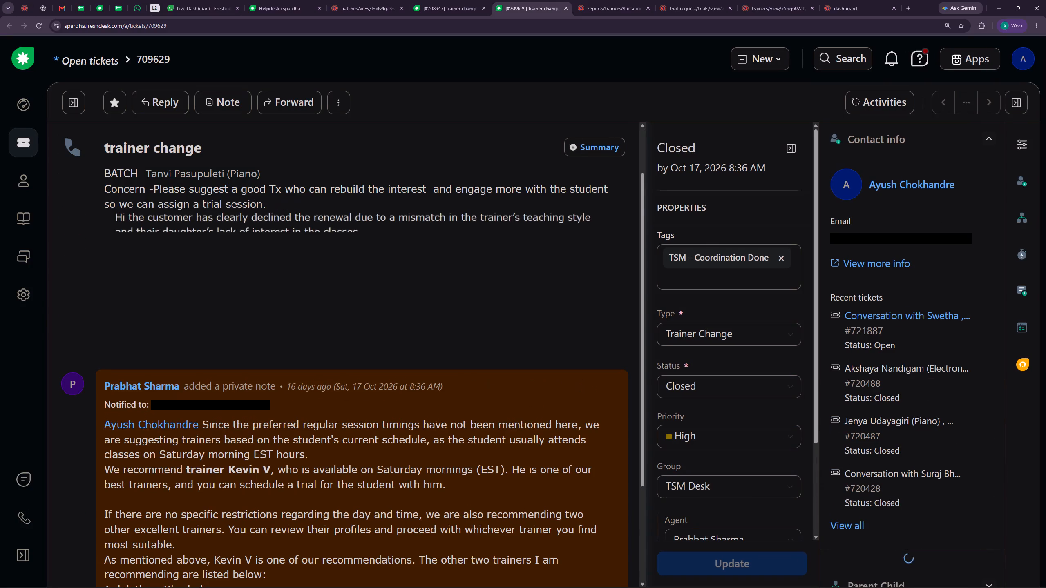
{"action": "scroll", "coordinate": [447, 272], "scroll_direction": "up", "scroll_amount": 2}
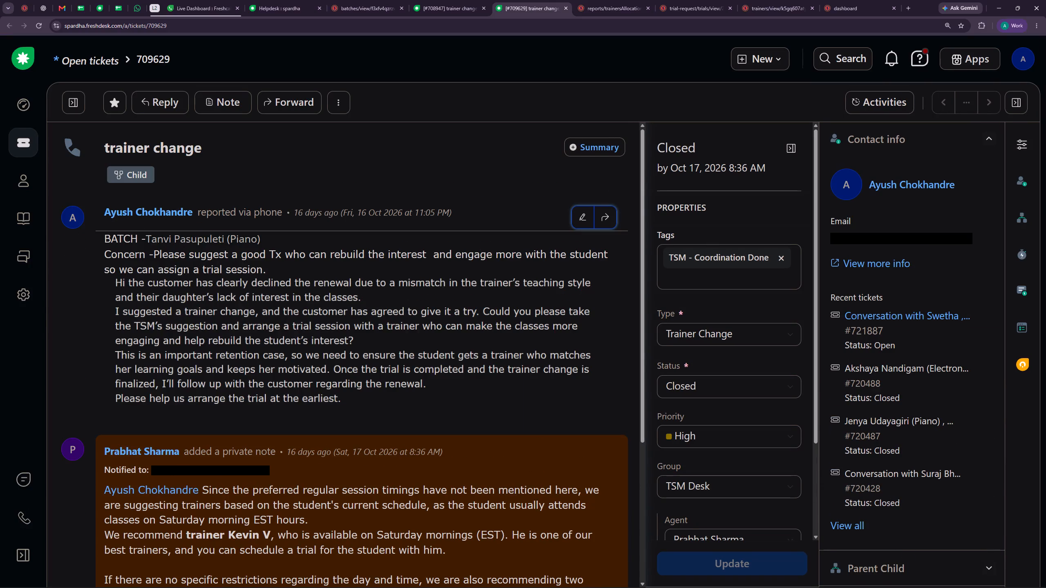
{"action": "scroll", "coordinate": [470, 305], "scroll_direction": "down", "scroll_amount": 2}
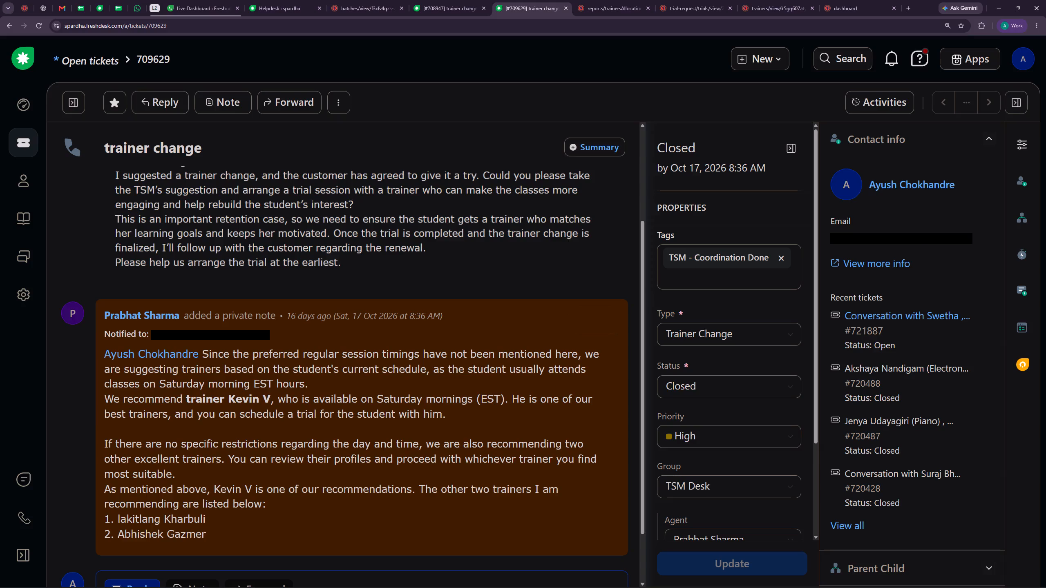
{"action": "scroll", "coordinate": [401, 283], "scroll_direction": "down", "scroll_amount": 1}
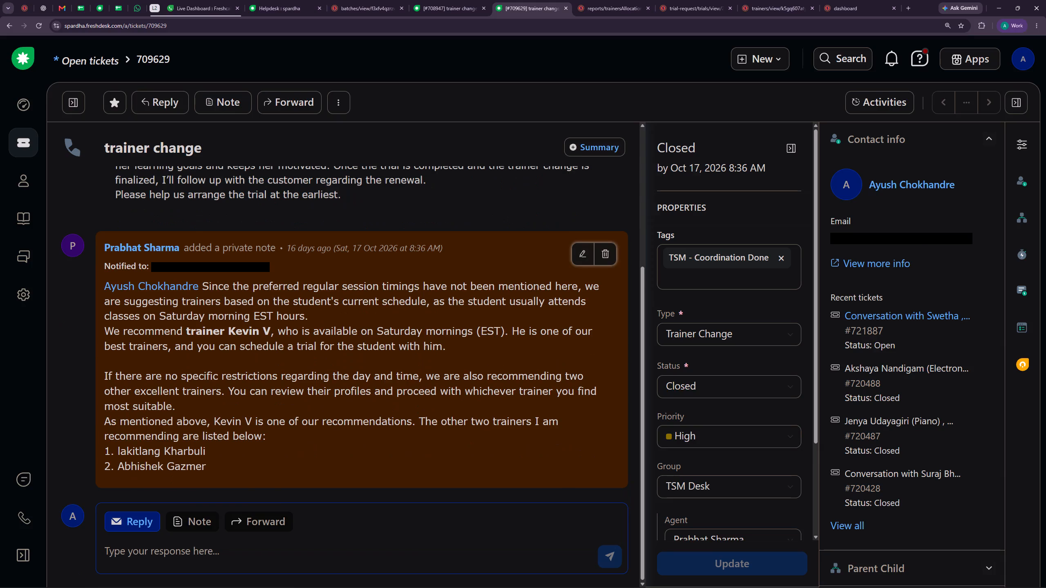
{"action": "scroll", "coordinate": [400, 275], "scroll_direction": "down", "scroll_amount": 1}
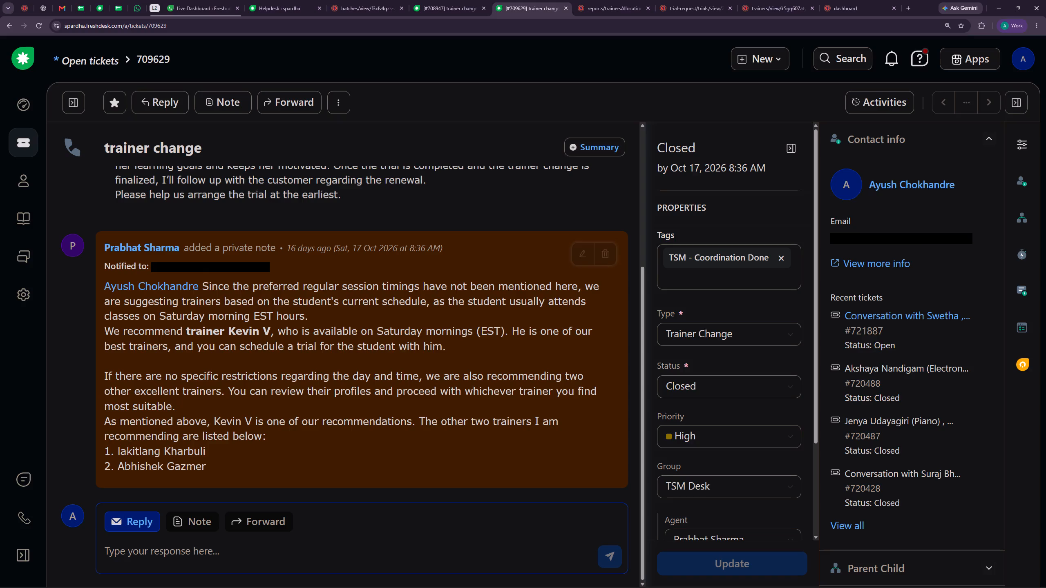
{"action": "left_click", "coordinate": [565, 11]}
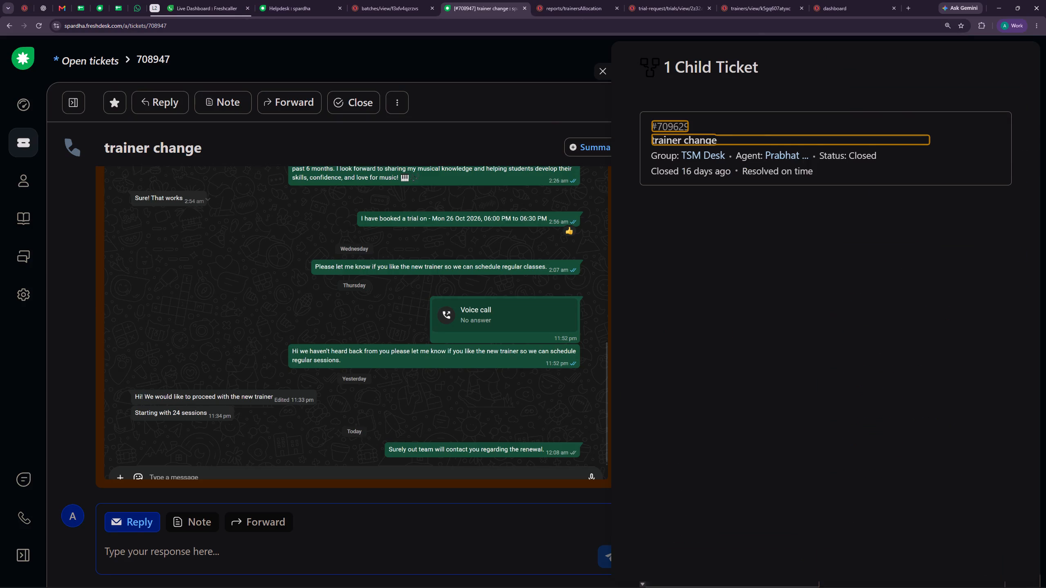
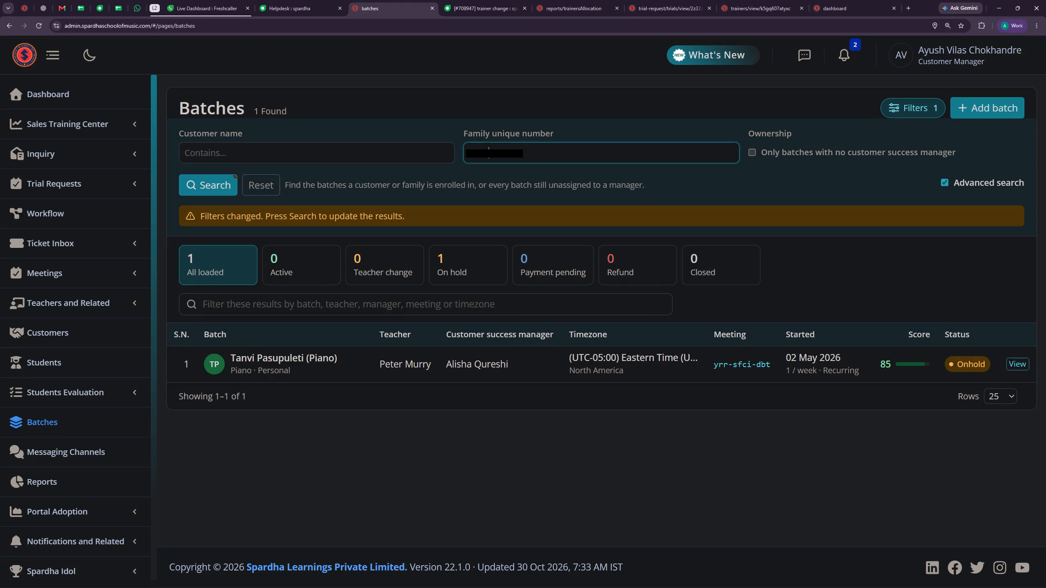
Trim the surplus characters from the family unique number filter and search the batches for that family.
{"action": "left_click", "coordinate": [472, 151]}
{"action": "key", "text": "BackSpace"}
{"action": "left_click", "coordinate": [472, 151]}
{"action": "key", "text": "BackSpace"}
{"action": "left_click", "coordinate": [218, 192]}
Open the family's active Piano batch from the results and bring up its teacher change history.
{"action": "left_click_drag", "start_coordinate": [857, 394], "coordinate": [949, 394]}
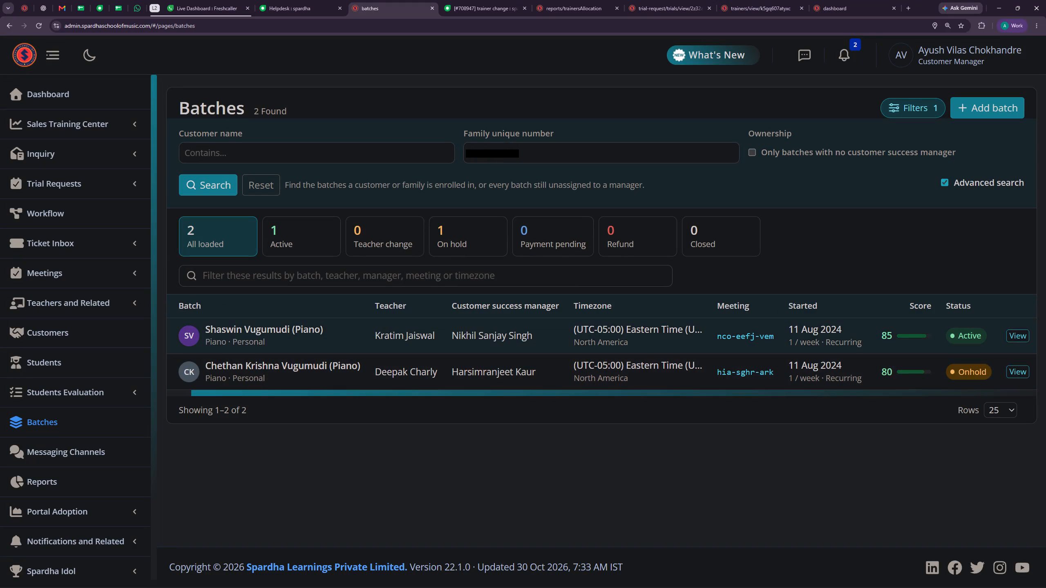
{"action": "left_click", "coordinate": [1010, 332]}
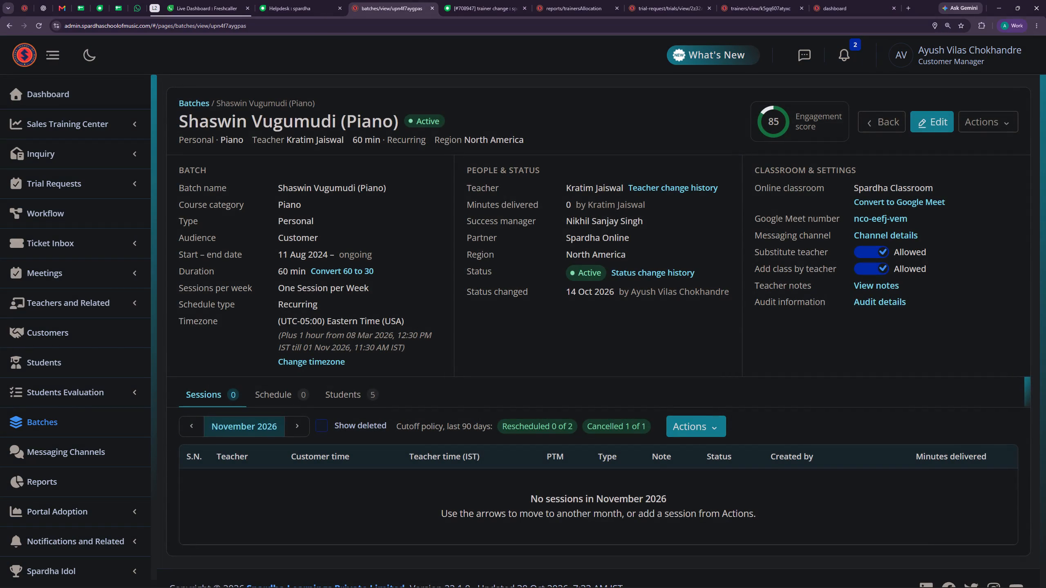
{"action": "left_click", "coordinate": [675, 185]}
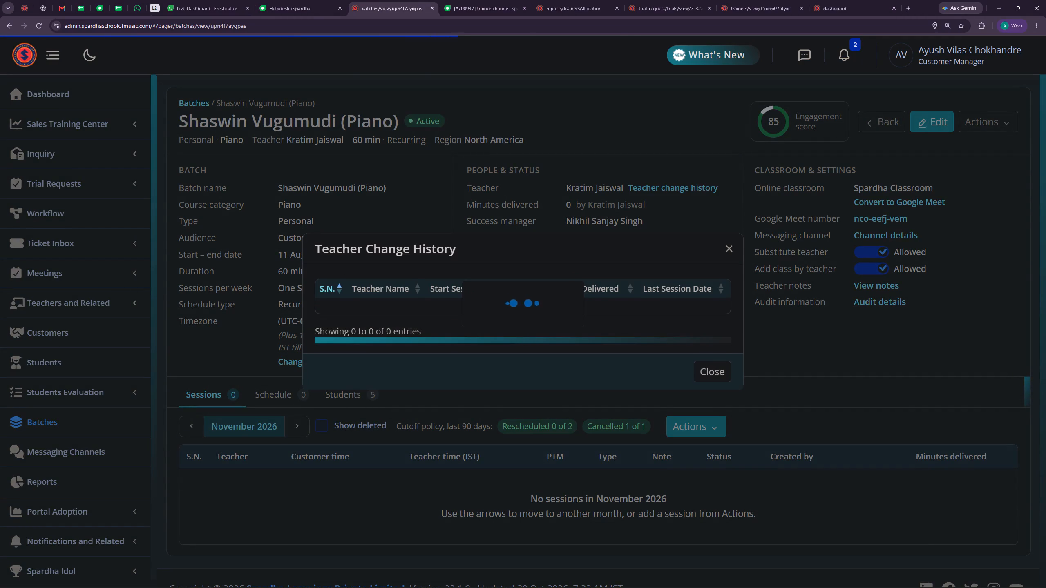
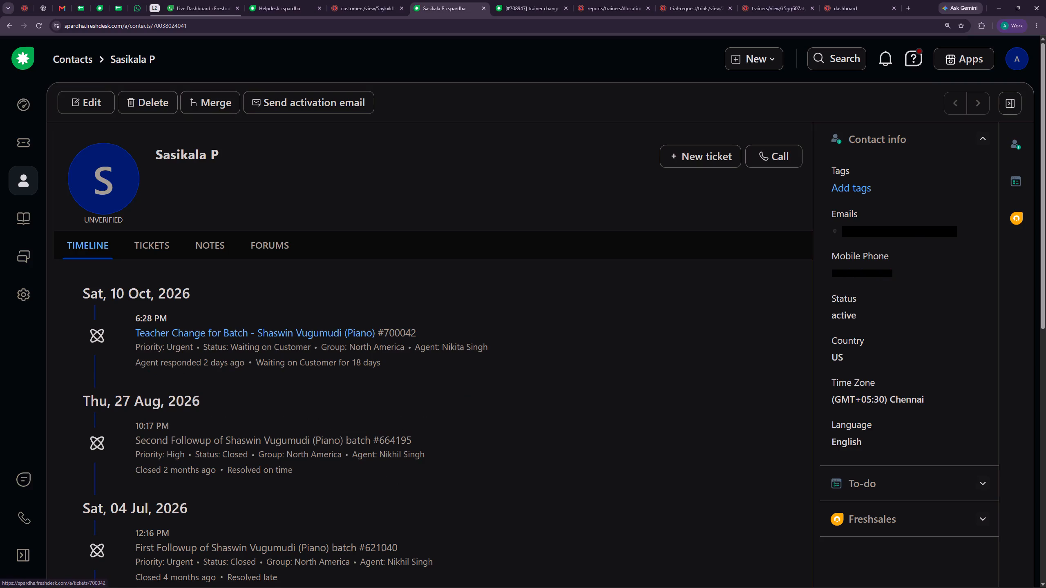
{"action": "left_click", "coordinate": [282, 334]}
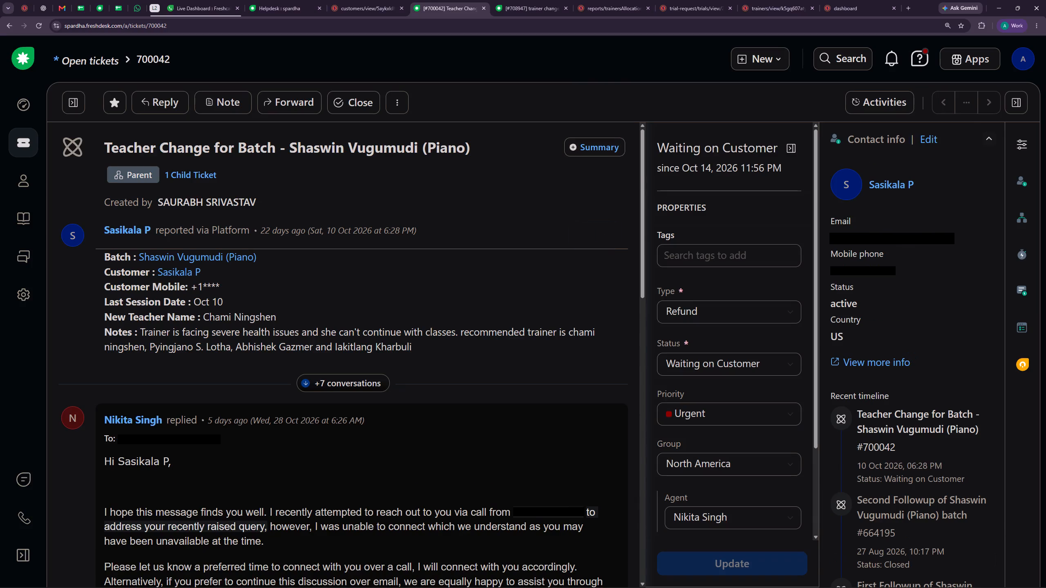
{"action": "scroll", "coordinate": [446, 363], "scroll_direction": "down", "scroll_amount": 3}
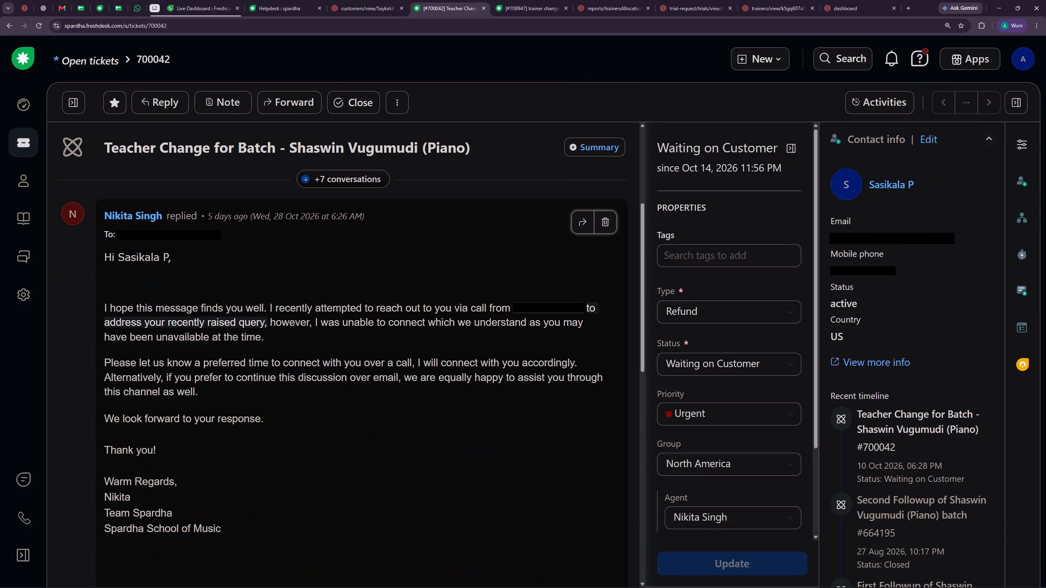
{"action": "scroll", "coordinate": [492, 354], "scroll_direction": "down", "scroll_amount": 5}
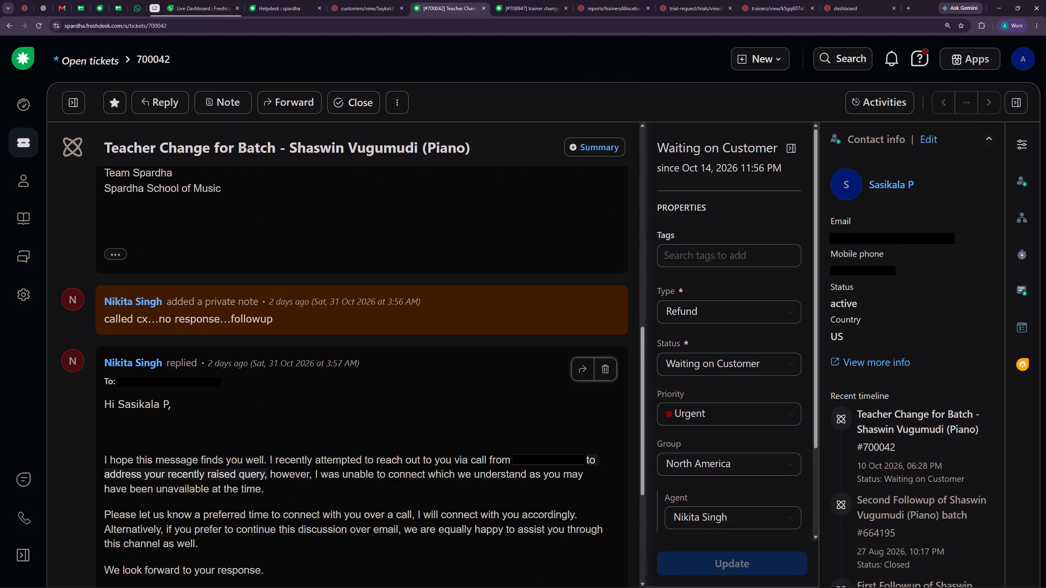
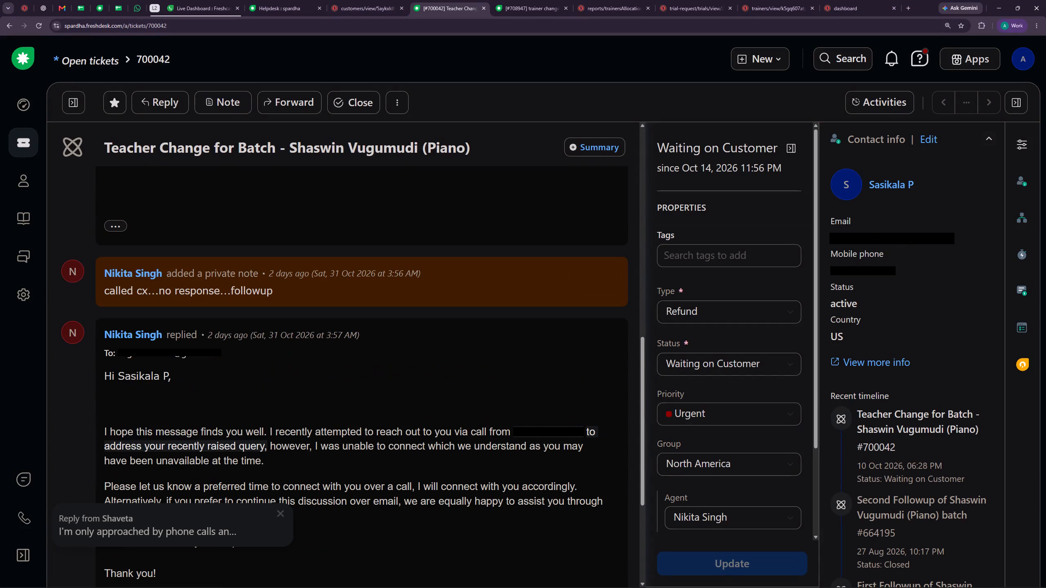
Copy the link of ticket 700042 and switch to the team chat in Gmail.
{"action": "left_click_drag", "start_coordinate": [194, 31], "coordinate": [63, 29]}
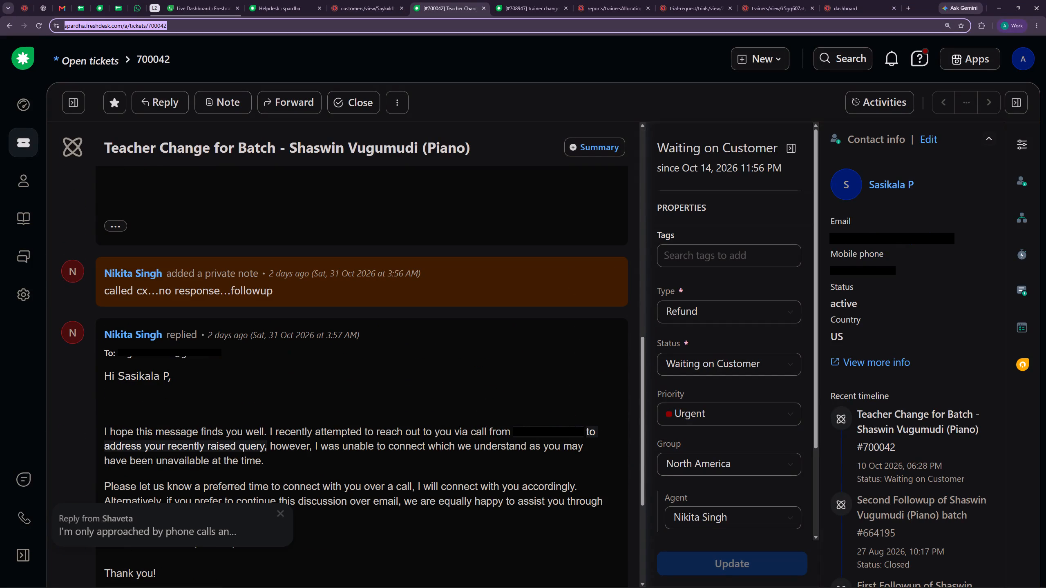
{"action": "key", "text": "ctrl+c"}
{"action": "left_click", "coordinate": [67, 0]}
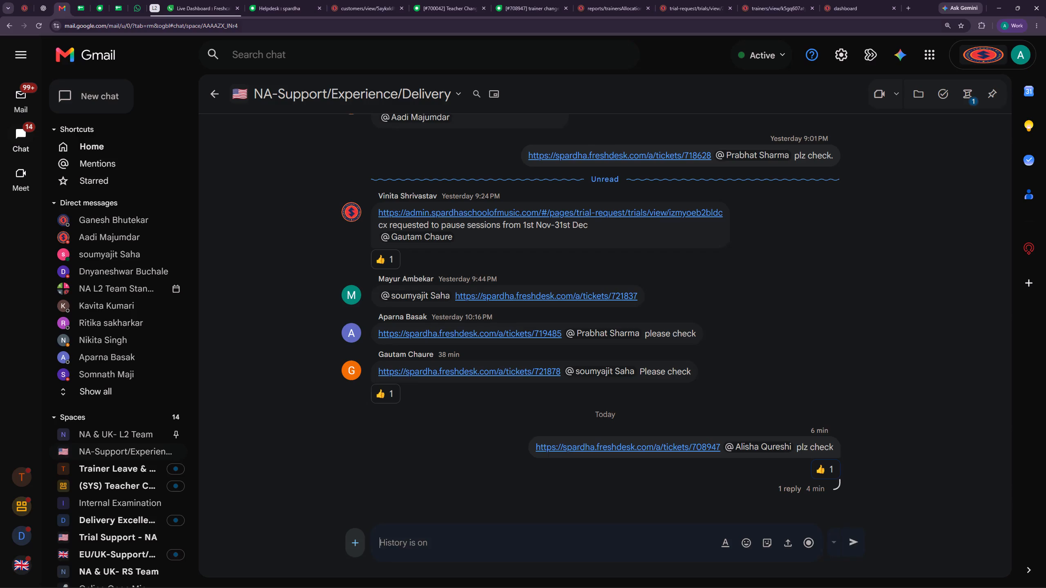
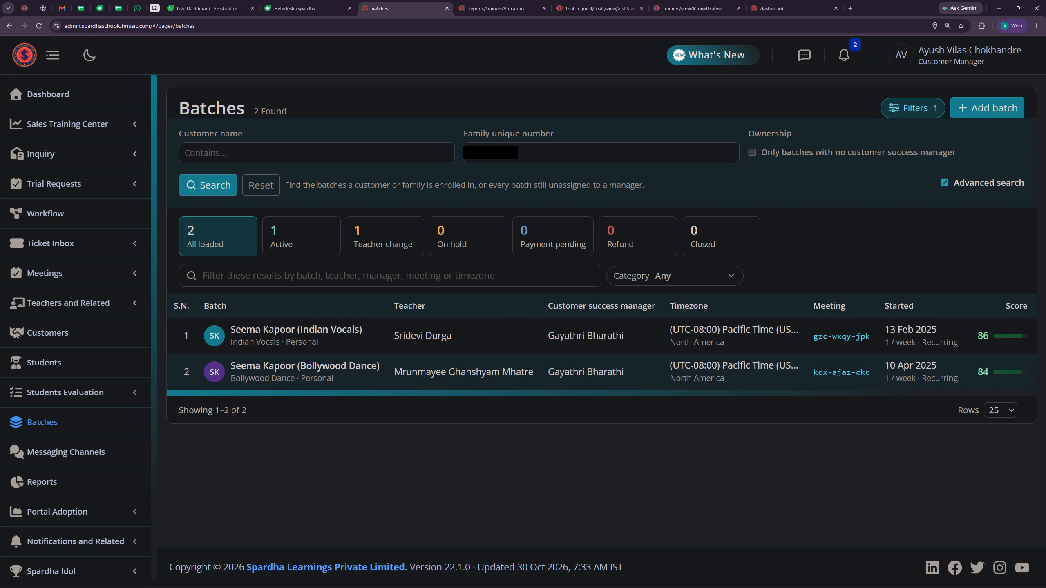
Open the detail view of the customer's Bollywood Dance batch from the family's batch search results.
{"action": "left_click_drag", "start_coordinate": [750, 390], "coordinate": [840, 390]}
{"action": "left_click_drag", "start_coordinate": [830, 391], "coordinate": [803, 392]}
{"action": "left_click_drag", "start_coordinate": [931, 392], "coordinate": [967, 392]}
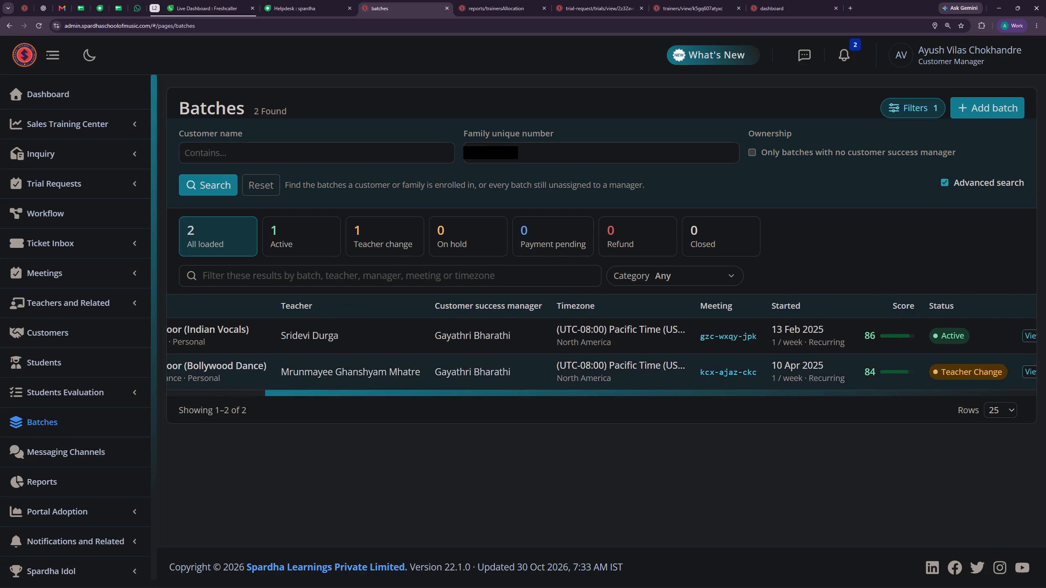
{"action": "left_click_drag", "start_coordinate": [1022, 377], "coordinate": [1029, 377]}
{"action": "left_click", "coordinate": [1030, 381]}
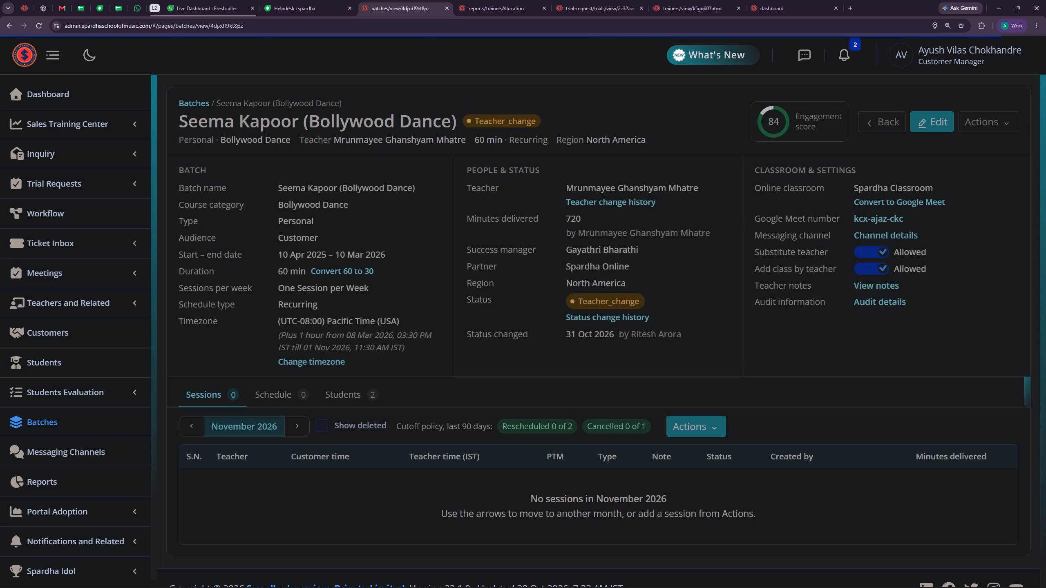
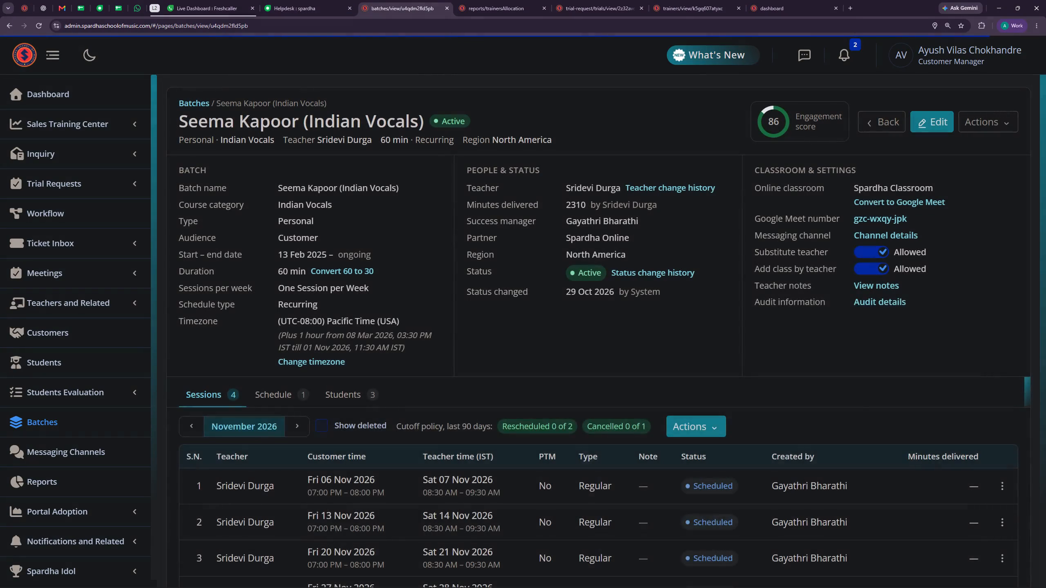
Check the schedule and teacher change history of the customer's Indian Vocals batch and return to the batch list.
{"action": "left_click", "coordinate": [294, 401]}
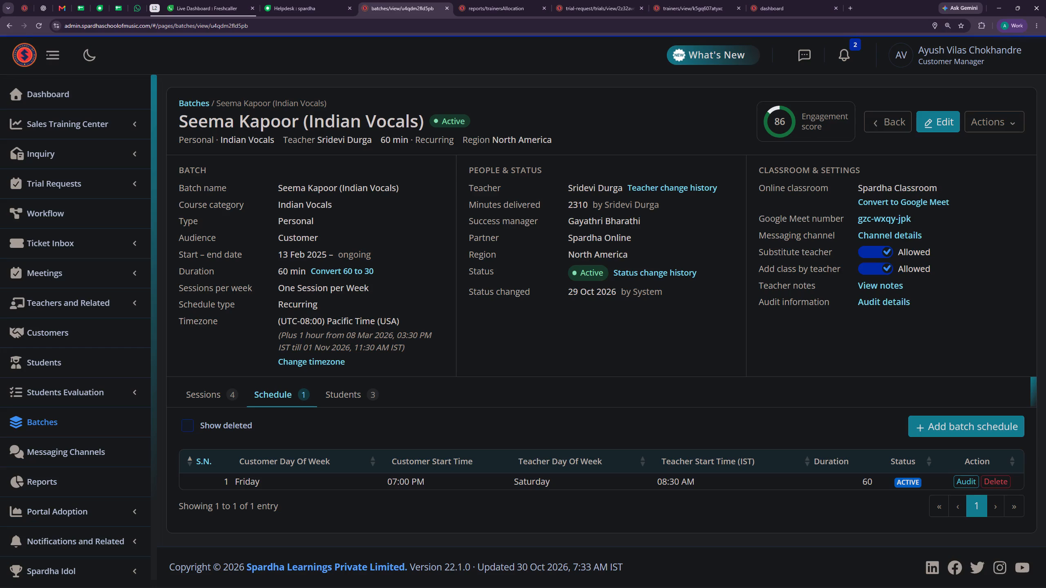
{"action": "left_click", "coordinate": [670, 190]}
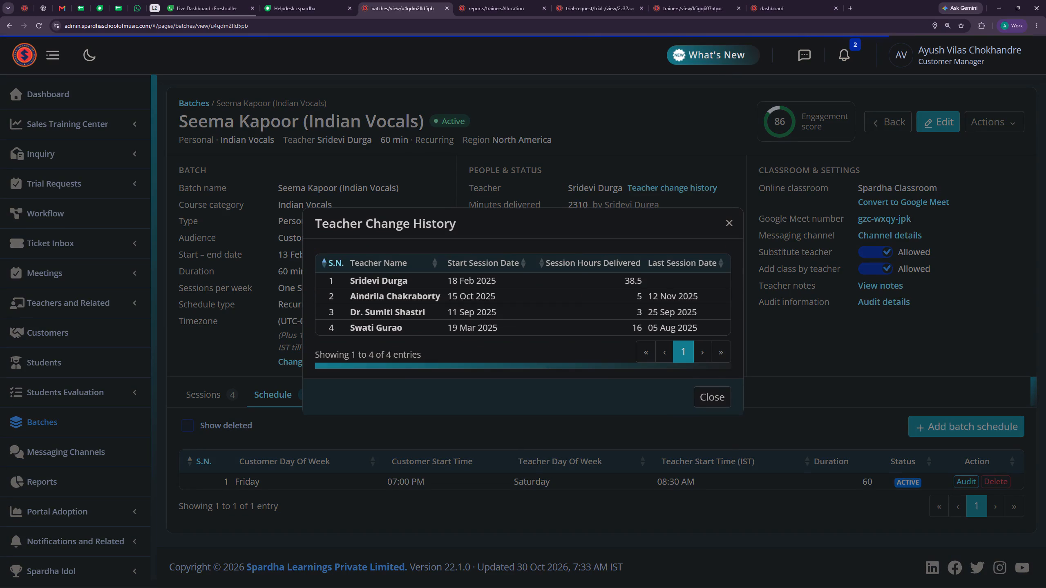
{"action": "left_click", "coordinate": [728, 221]}
{"action": "left_click_drag", "start_coordinate": [650, 254], "coordinate": [654, 254]}
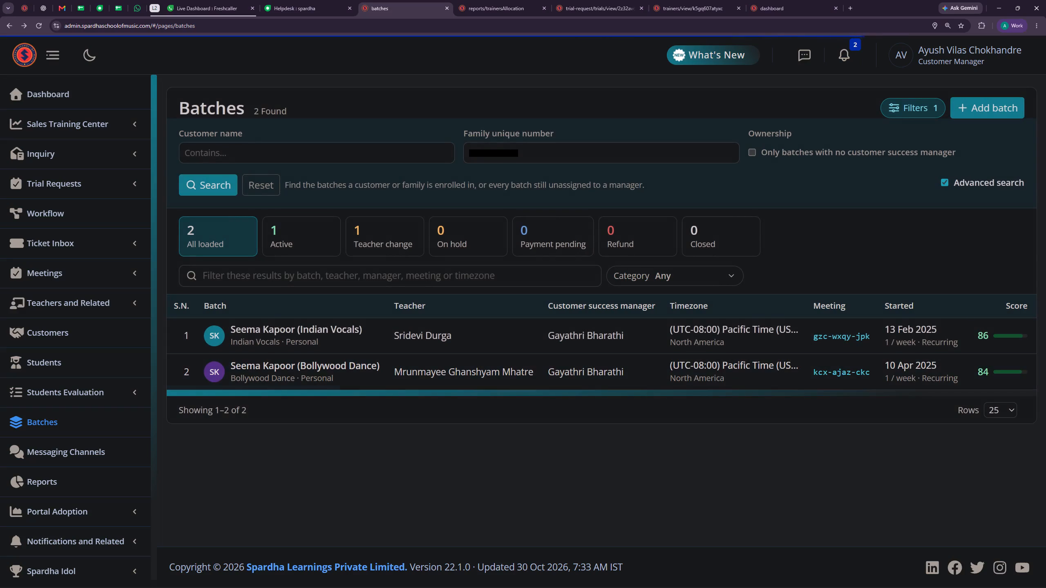
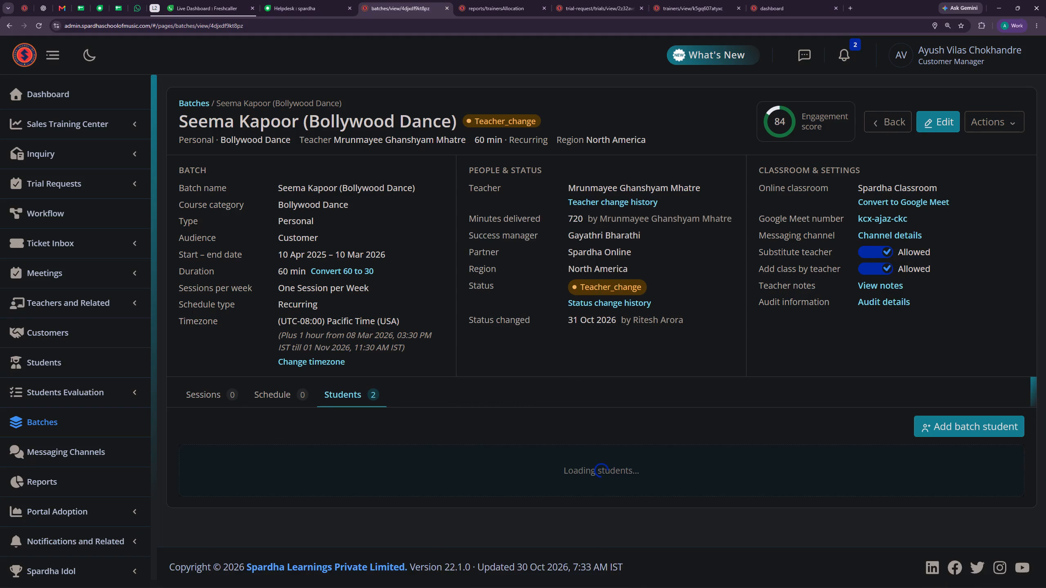
Open the customer's profile from the Bollywood Dance batch's student list, and from there open their Freshdesk contact page.
{"action": "left_click", "coordinate": [415, 483]}
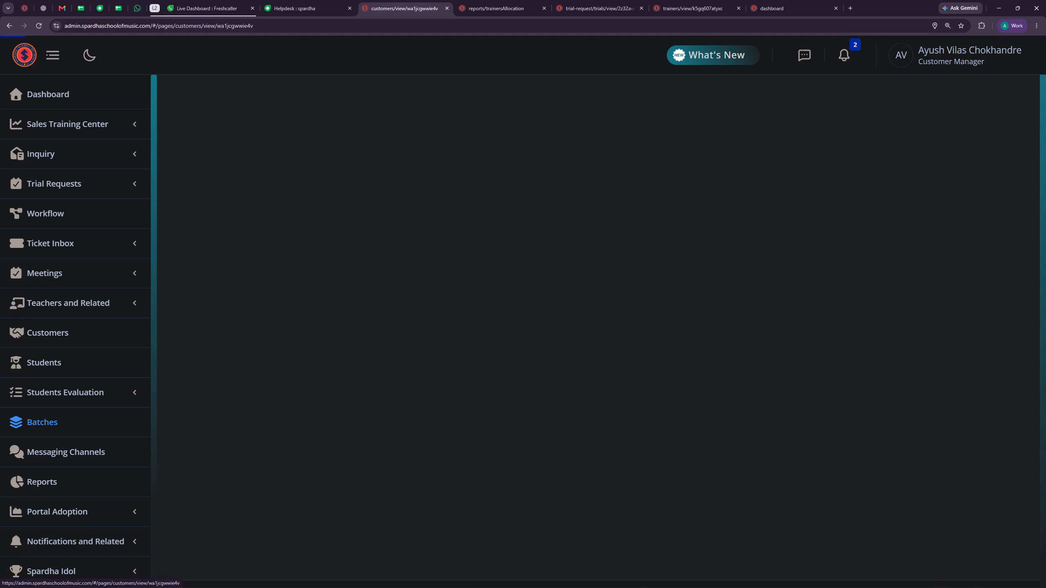
{"action": "left_click", "coordinate": [325, 124]}
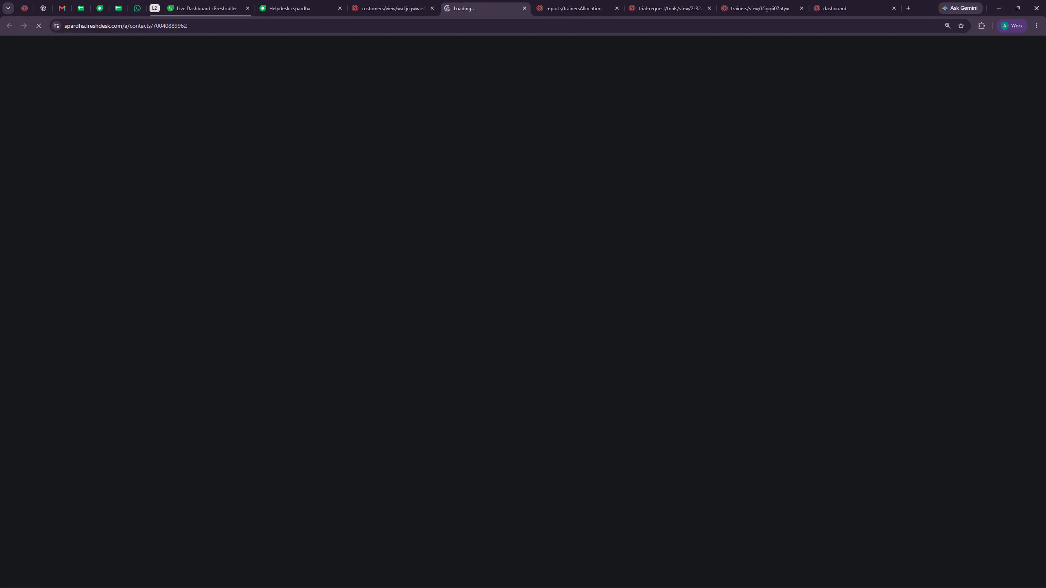
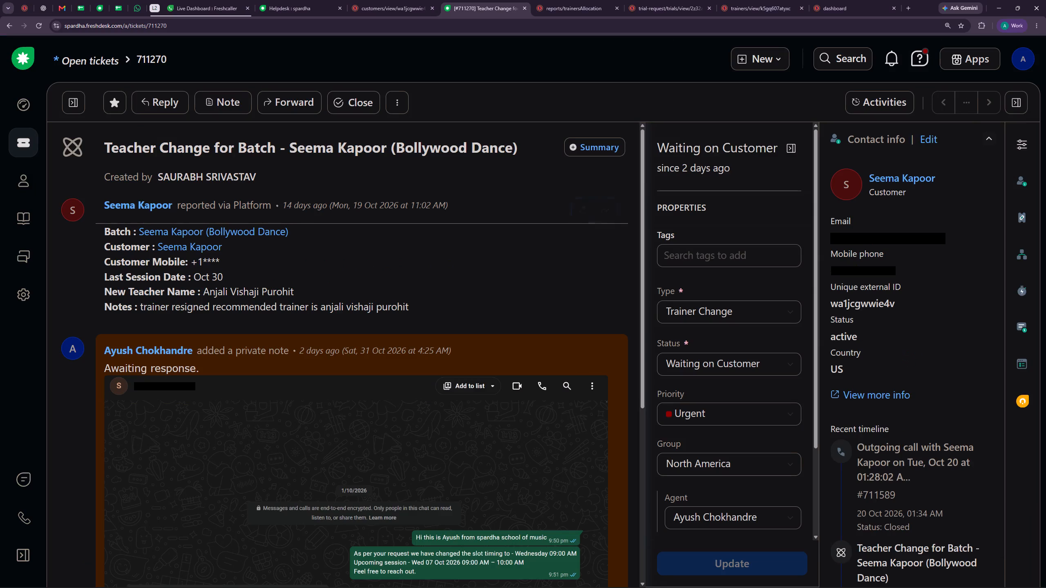
Open the customer's Bollywood Dance batch and compare its details with teacher change ticket 711270.
{"action": "left_click", "coordinate": [391, 2]}
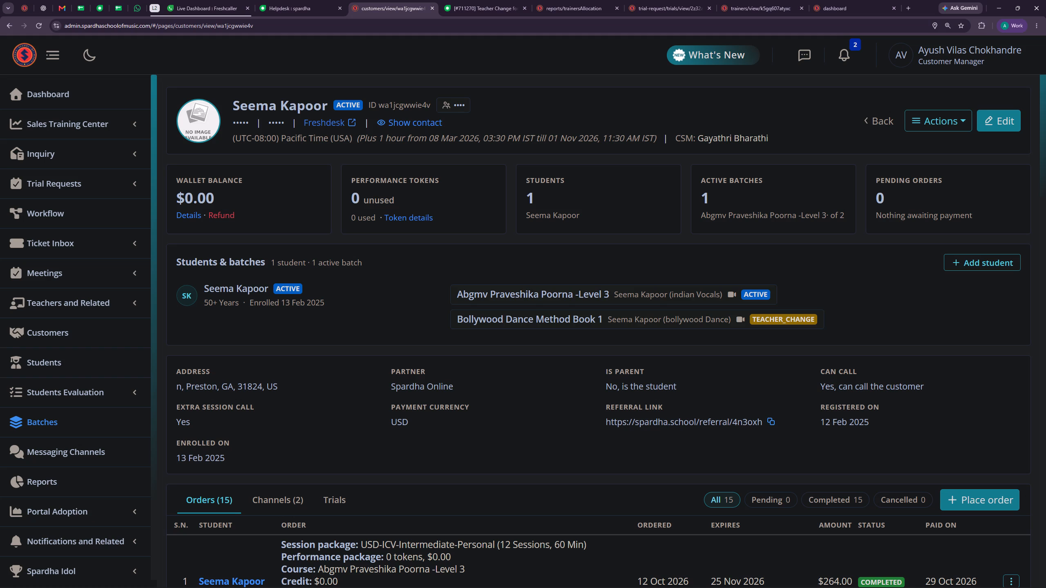
{"action": "left_click_drag", "start_coordinate": [412, 177], "coordinate": [418, 171]}
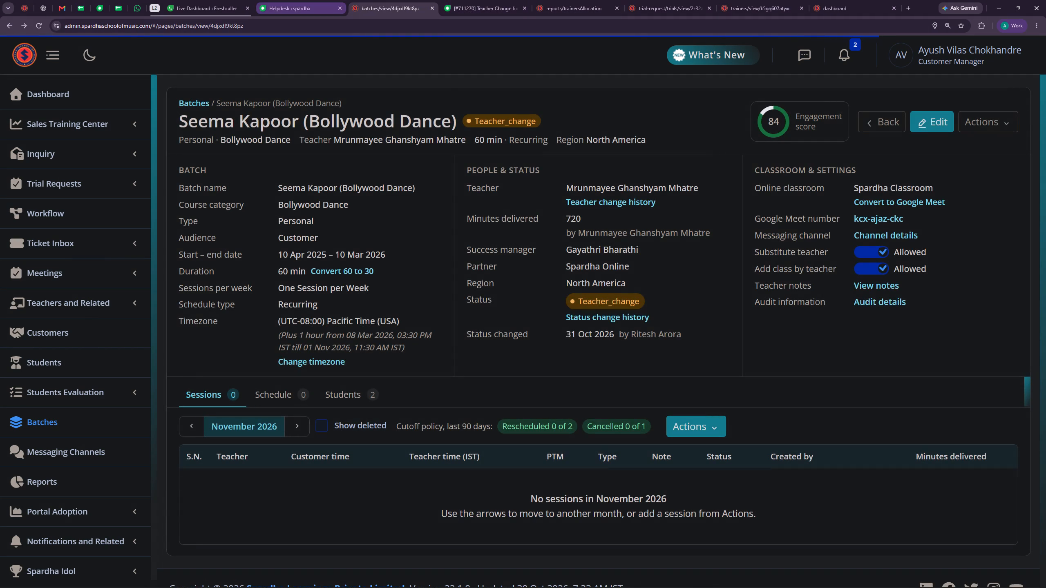
{"action": "left_click", "coordinate": [472, 6]}
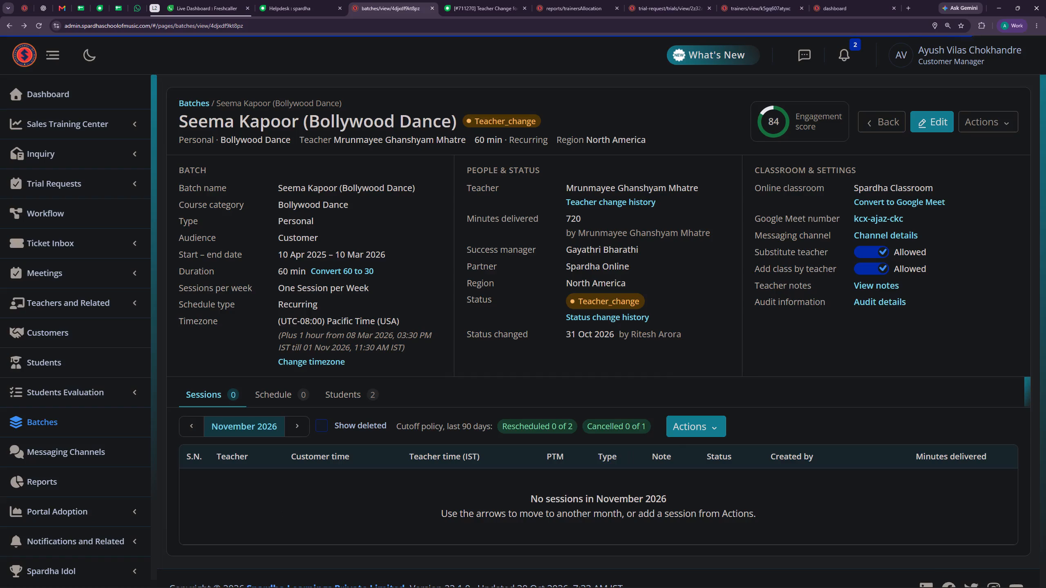
{"action": "left_click", "coordinate": [401, 0]}
{"action": "left_click", "coordinate": [445, 0]}
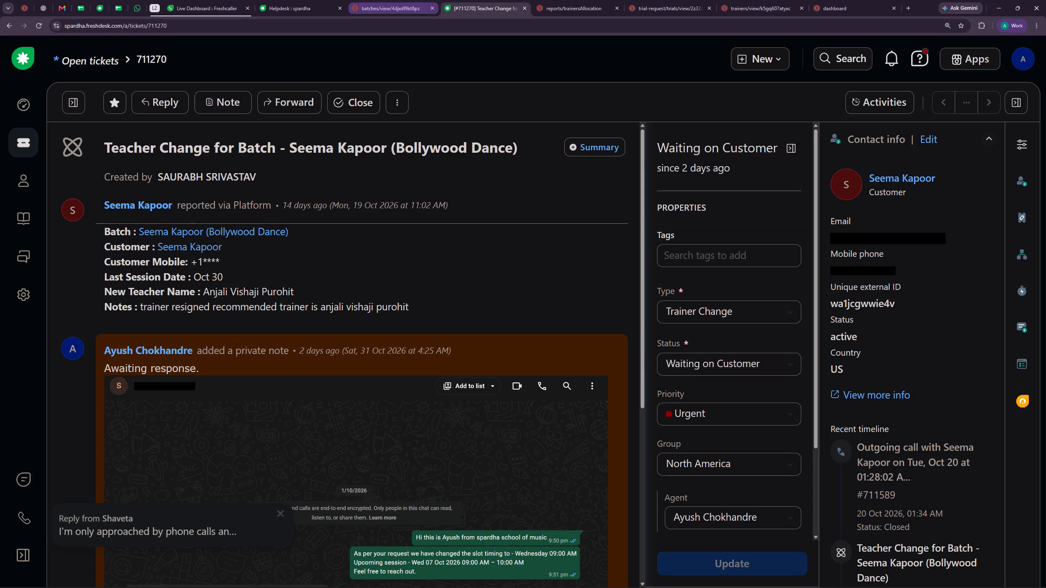
{"action": "left_click", "coordinate": [410, 0]}
{"action": "left_click", "coordinate": [488, 8]}
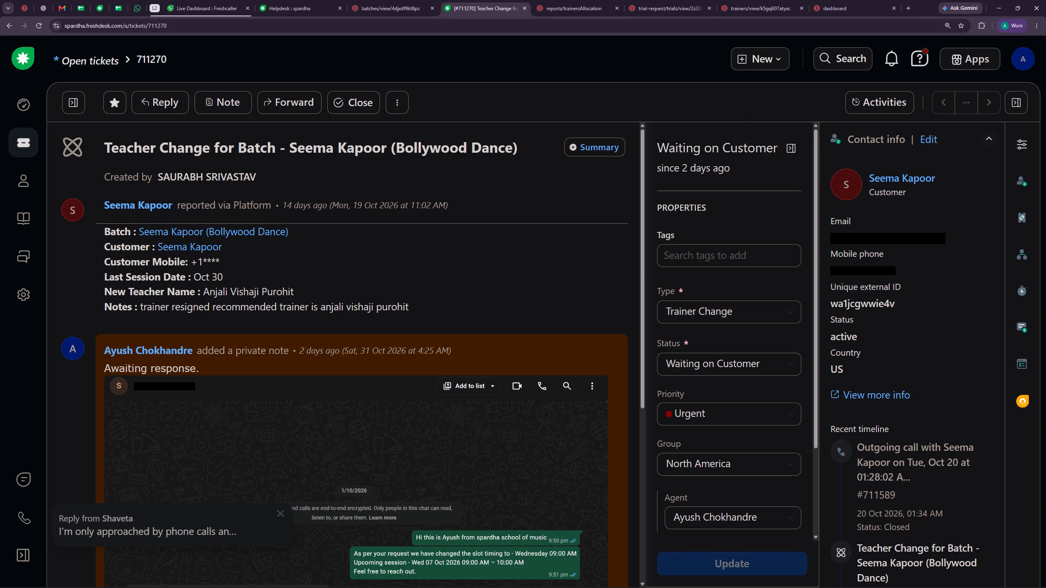
Check the Teachers Allocation report and the open trial request alongside teacher change ticket 711270.
{"action": "left_click", "coordinate": [568, 0]}
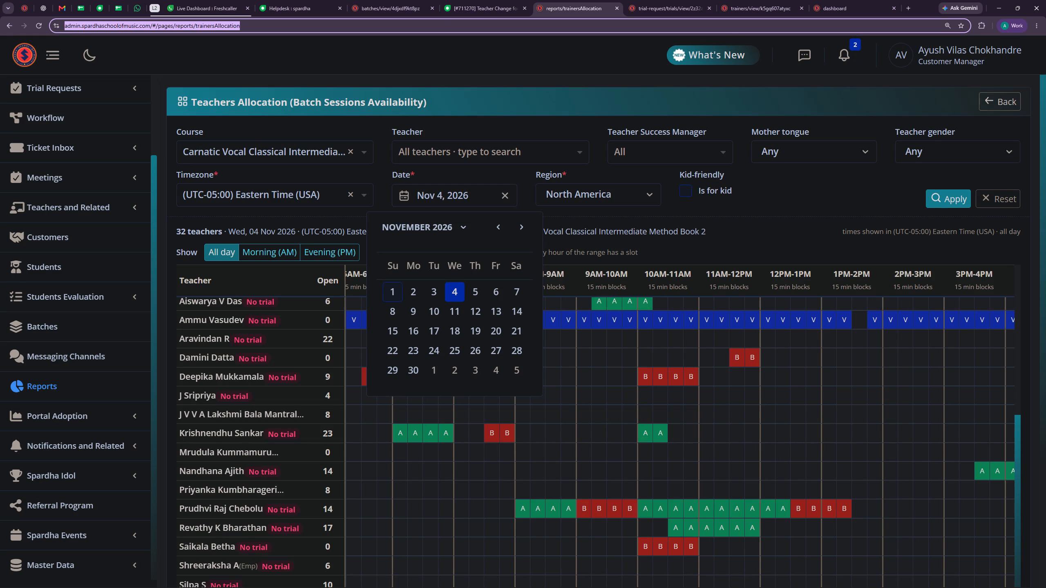
{"action": "left_click", "coordinate": [467, 11]}
{"action": "left_click", "coordinate": [554, 0]}
{"action": "left_click", "coordinate": [679, 0]}
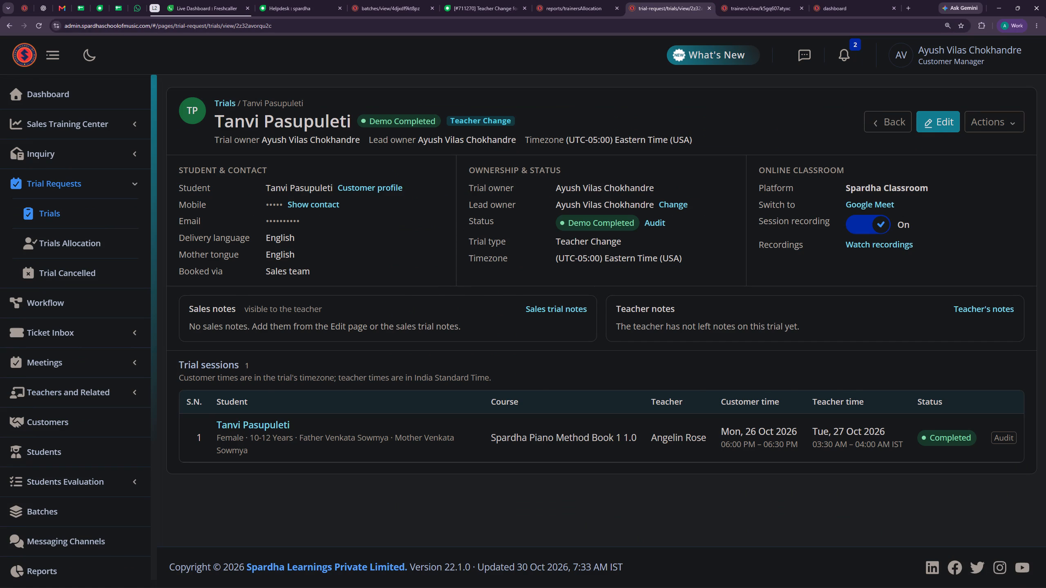
{"action": "left_click", "coordinate": [572, 3]}
{"action": "left_click", "coordinate": [499, 8]}
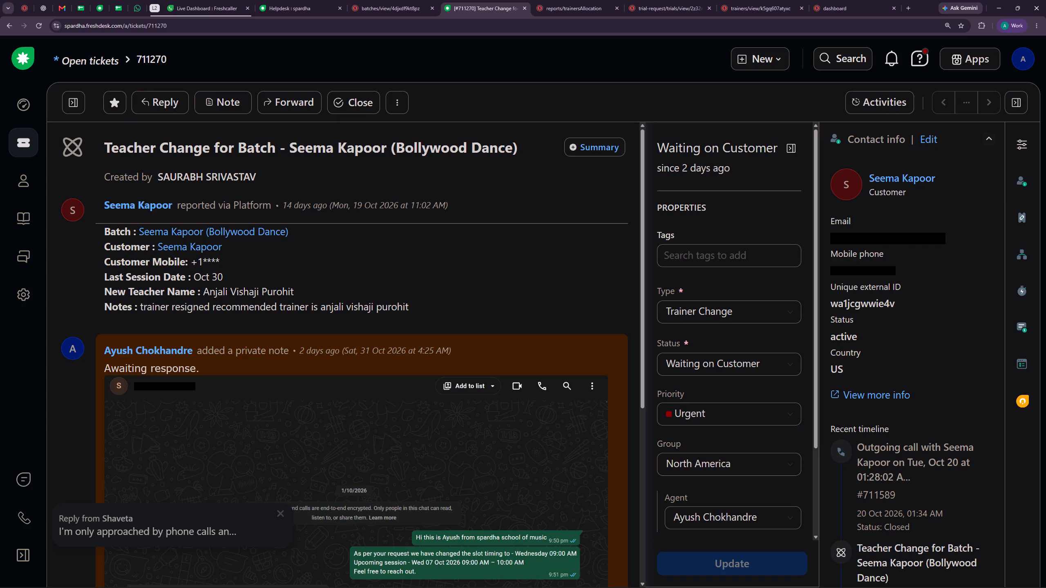
{"action": "left_click", "coordinate": [479, 0]}
{"action": "left_click", "coordinate": [555, 0]}
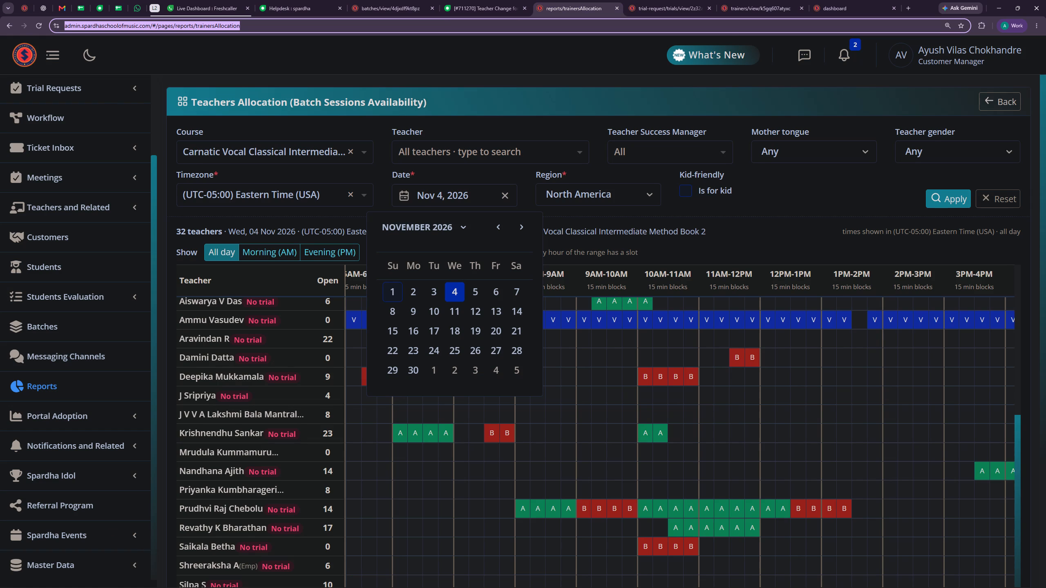
{"action": "left_click", "coordinate": [494, 9]}
Select the timezone text (UTC-08:00) Pacific Time (USA) in the customer's Bollywood Dance batch details.
{"action": "left_click", "coordinate": [391, 0]}
{"action": "left_click_drag", "start_coordinate": [265, 316], "coordinate": [289, 316]}
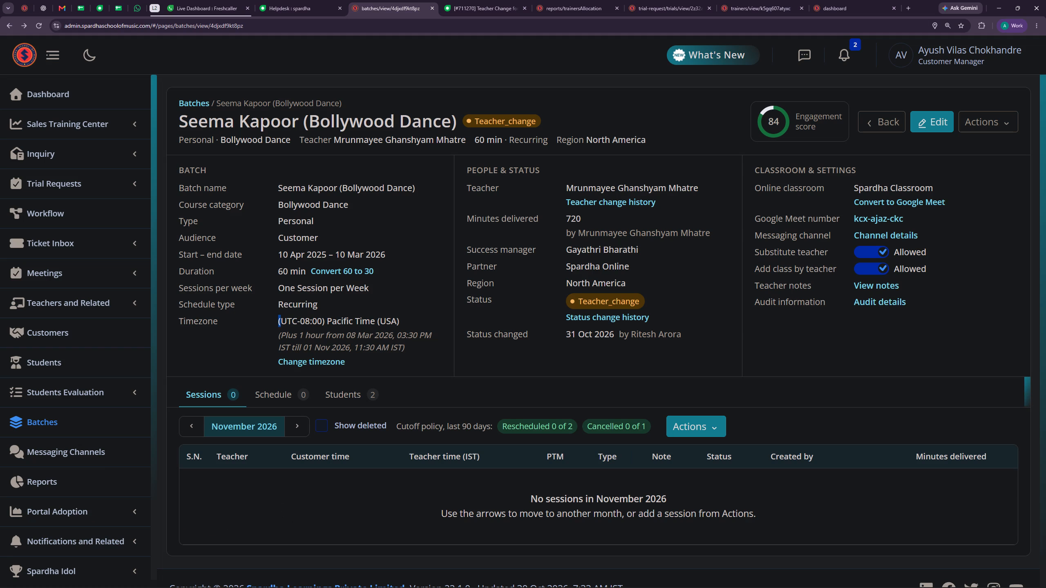
{"action": "left_click_drag", "start_coordinate": [289, 316], "coordinate": [417, 316]}
{"action": "left_click", "coordinate": [413, 309]}
{"action": "left_click_drag", "start_coordinate": [270, 326], "coordinate": [410, 316]}
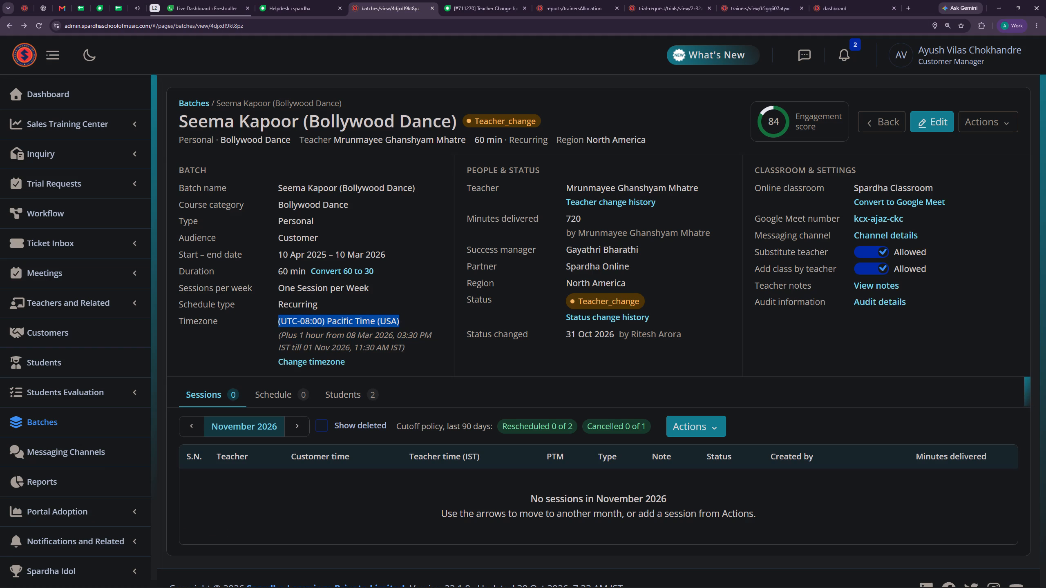
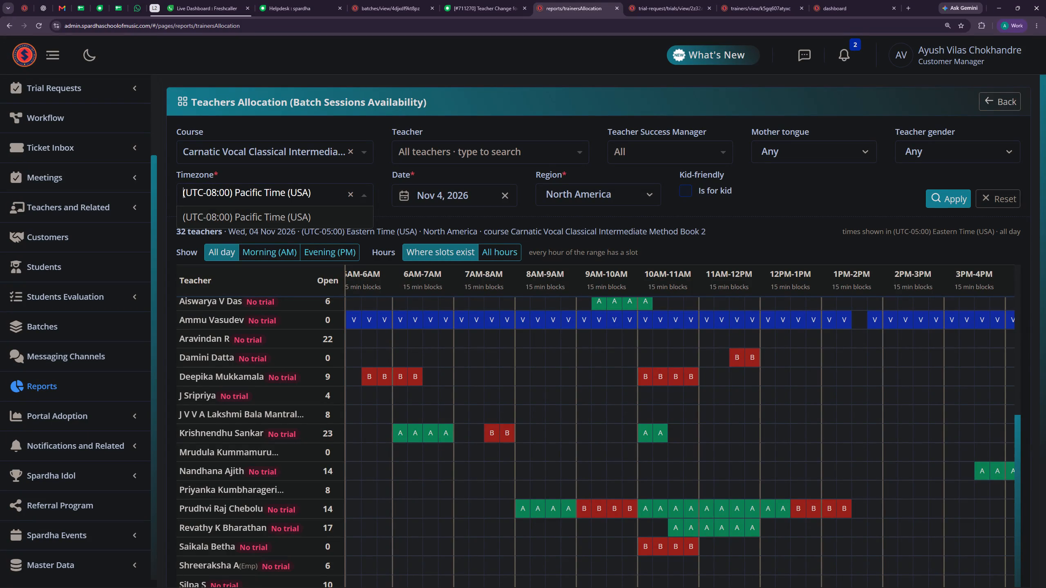
Set the Teachers Allocation report's timezone to (UTC-08:00) Pacific Time (USA).
{"action": "key", "text": "BackSpace"}
{"action": "left_click", "coordinate": [255, 220]}
Replace the report's course filter with Bollywood Dance Method Book 1, copied from the active student entry in the Bollywood Dance batch.
{"action": "left_click", "coordinate": [347, 152]}
{"action": "left_click", "coordinate": [349, 144]}
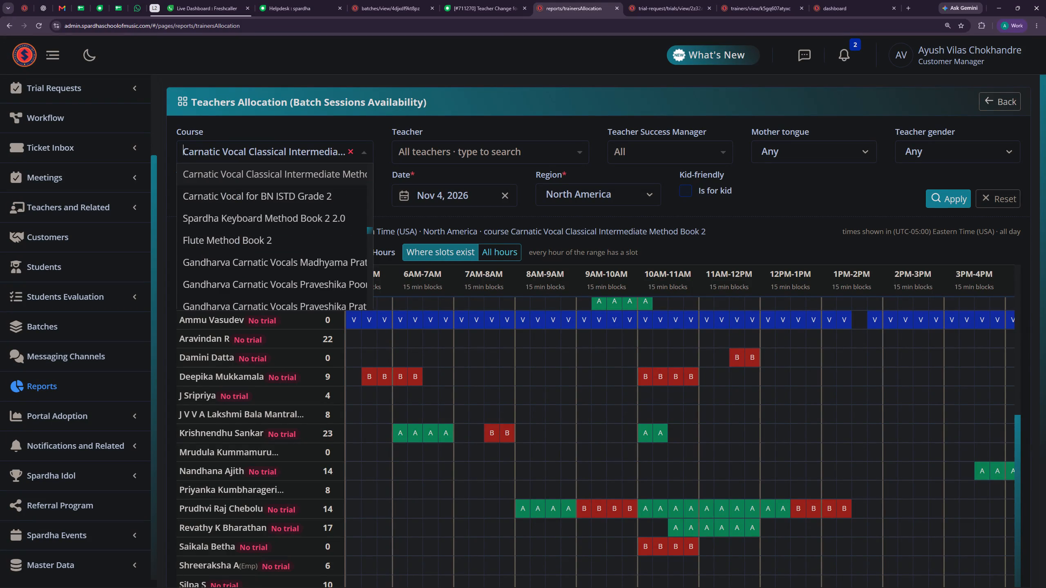
{"action": "left_click", "coordinate": [348, 153]}
{"action": "left_click", "coordinate": [462, 0]}
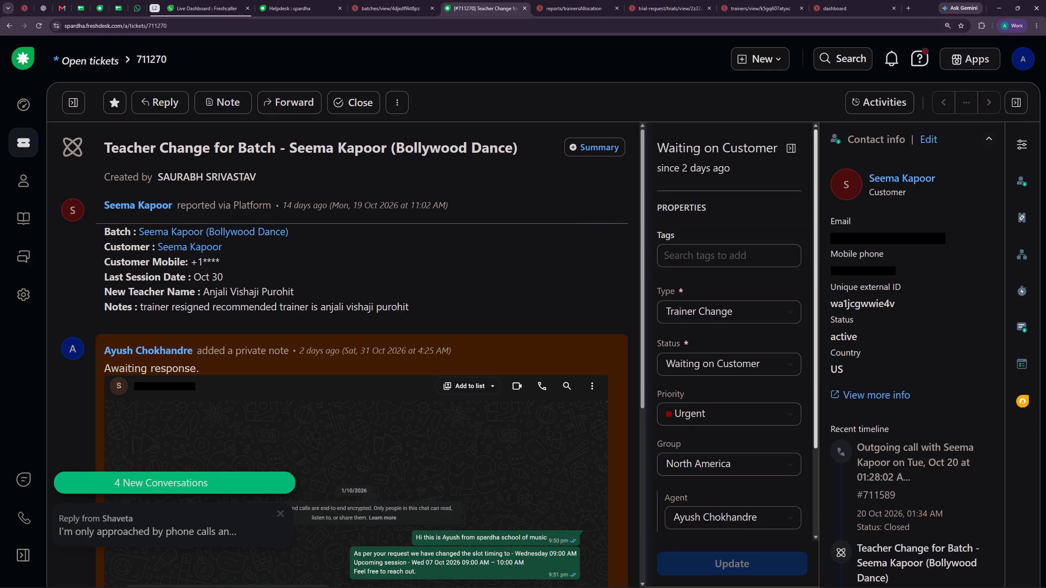
{"action": "left_click", "coordinate": [391, 3]}
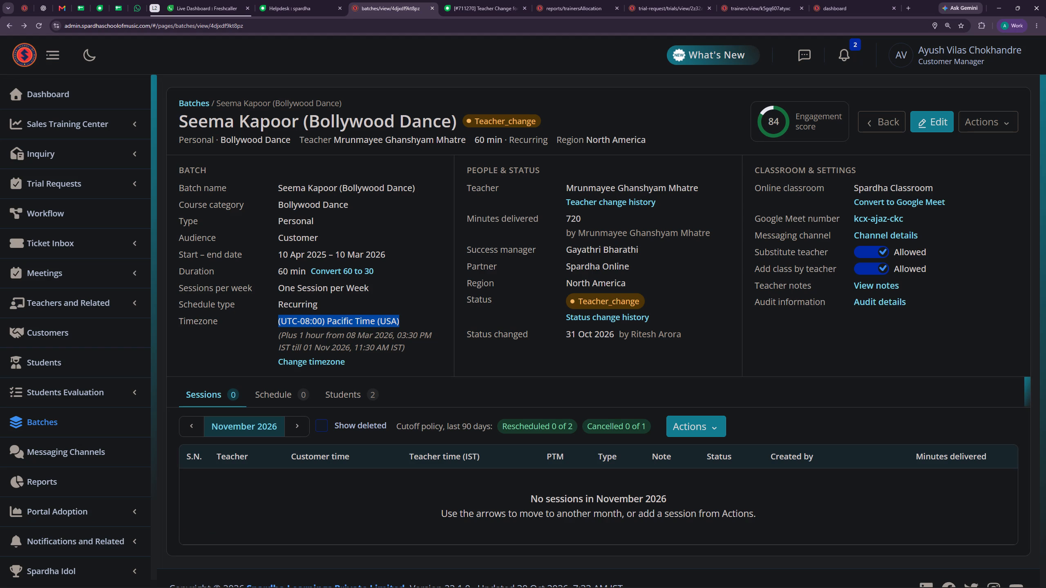
{"action": "left_click", "coordinate": [359, 391]}
{"action": "scroll", "coordinate": [633, 454], "scroll_direction": "down", "scroll_amount": 5}
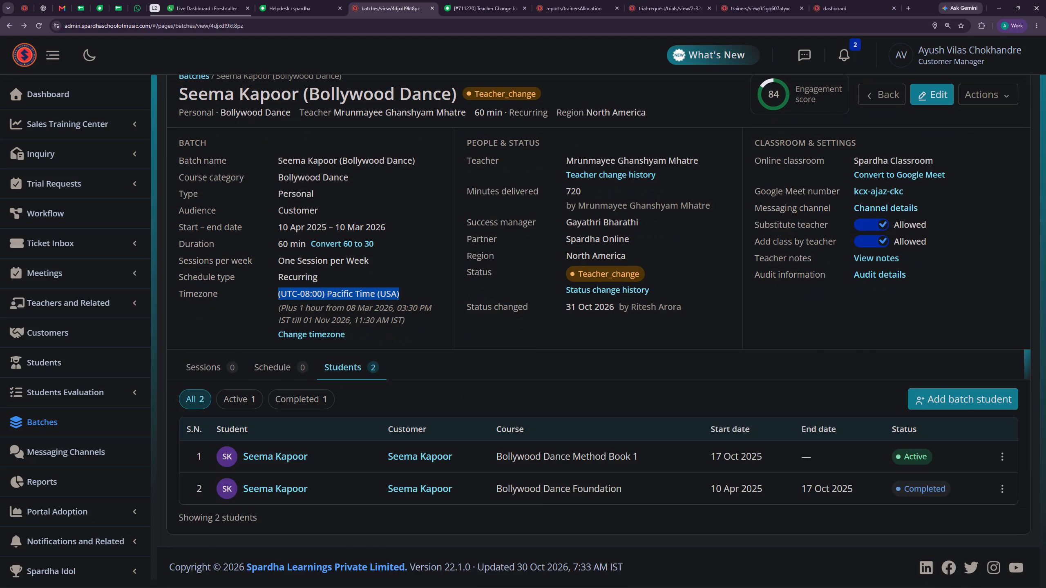
{"action": "left_click_drag", "start_coordinate": [492, 454], "coordinate": [655, 452]}
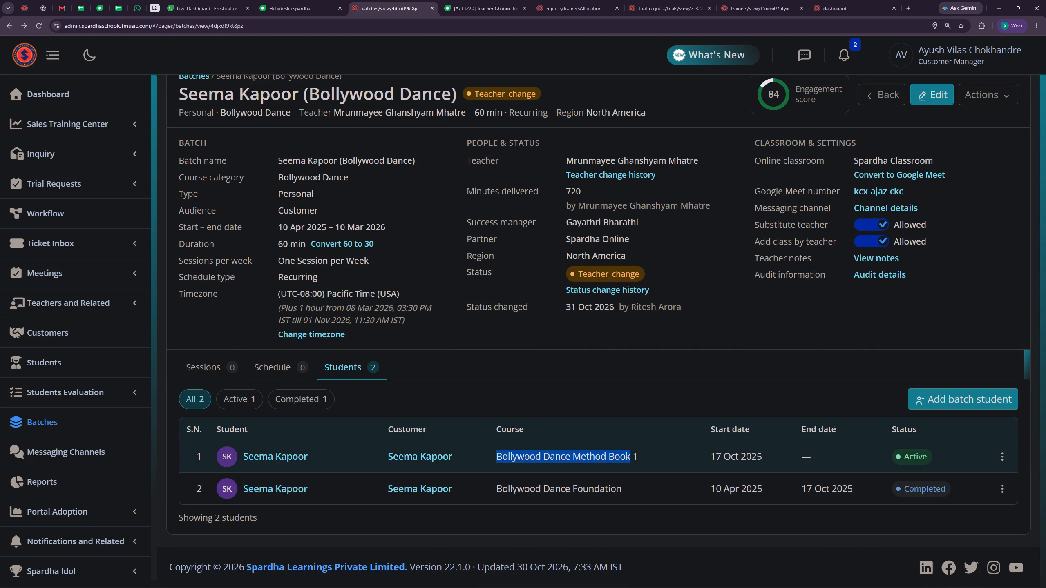
{"action": "key", "text": "ctrl+c"}
{"action": "left_click", "coordinate": [495, 0]}
{"action": "left_click", "coordinate": [581, 2]}
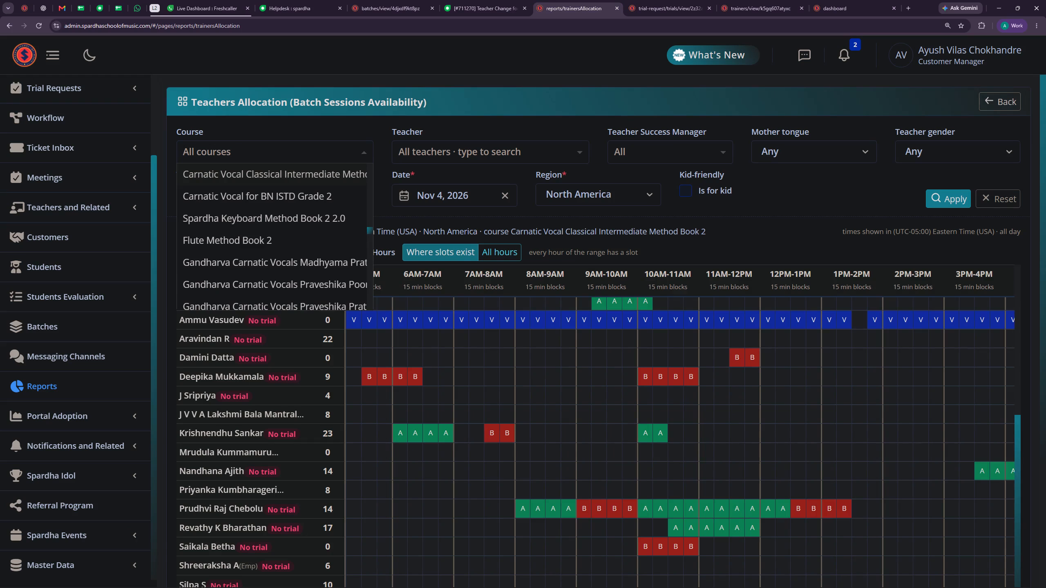
{"action": "key", "text": "ctrl+v"}
{"action": "left_click", "coordinate": [305, 173]}
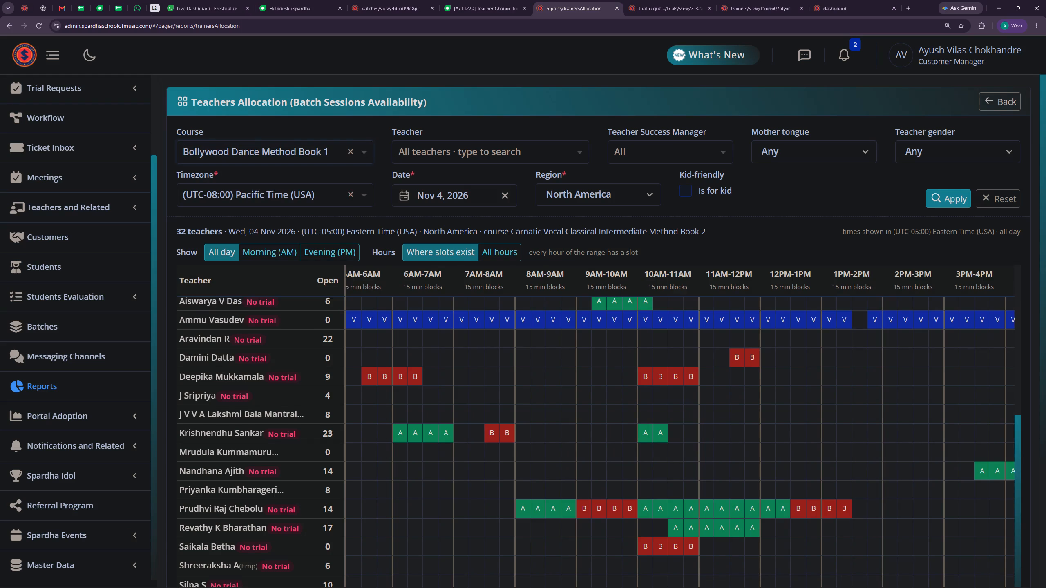
Set the report date to Nov 2, 2026 and apply the filters to load teacher availability.
{"action": "left_click", "coordinate": [472, 196]}
{"action": "left_click", "coordinate": [413, 290]}
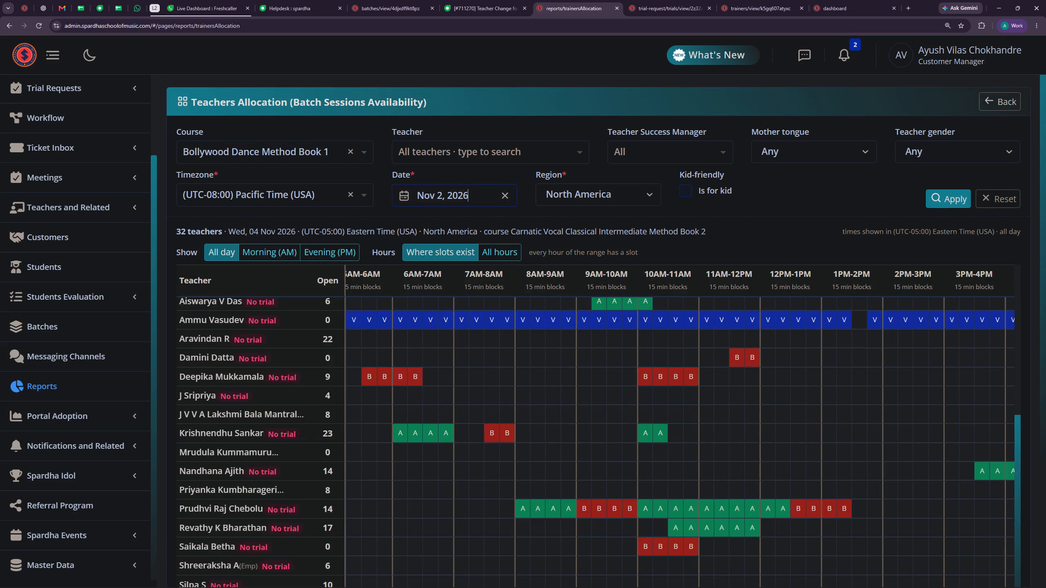
{"action": "left_click", "coordinate": [941, 203]}
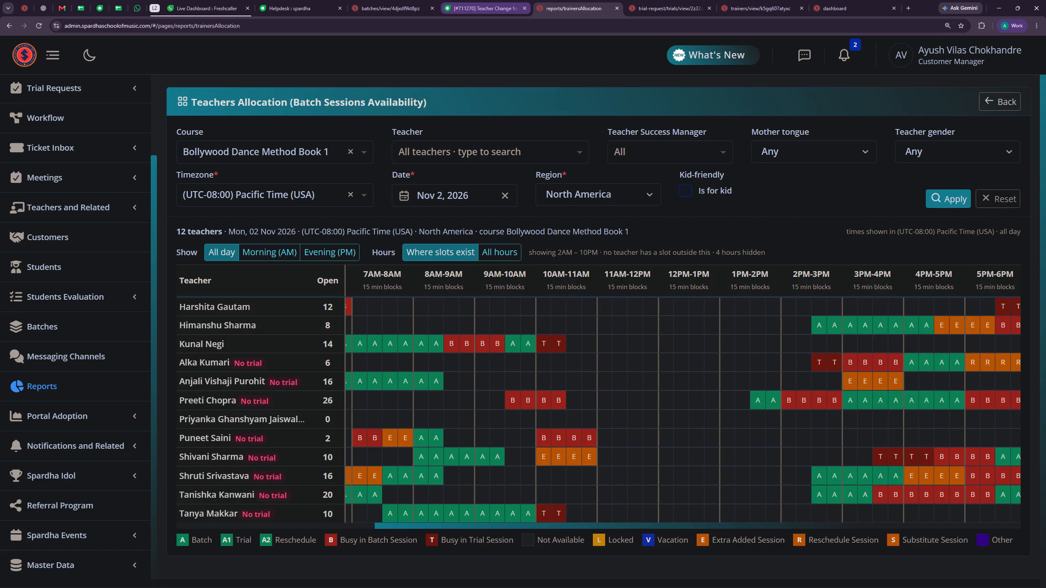
{"action": "left_click", "coordinate": [483, 4]}
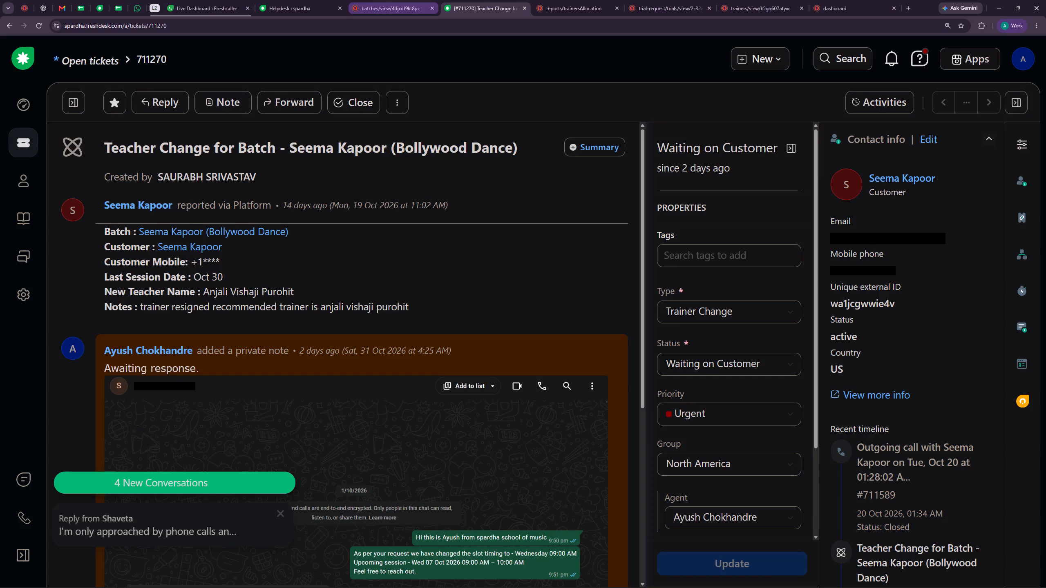
{"action": "left_click_drag", "start_coordinate": [919, 278], "coordinate": [856, 277]}
{"action": "left_click", "coordinate": [924, 268]}
{"action": "left_click_drag", "start_coordinate": [912, 270], "coordinate": [882, 272]}
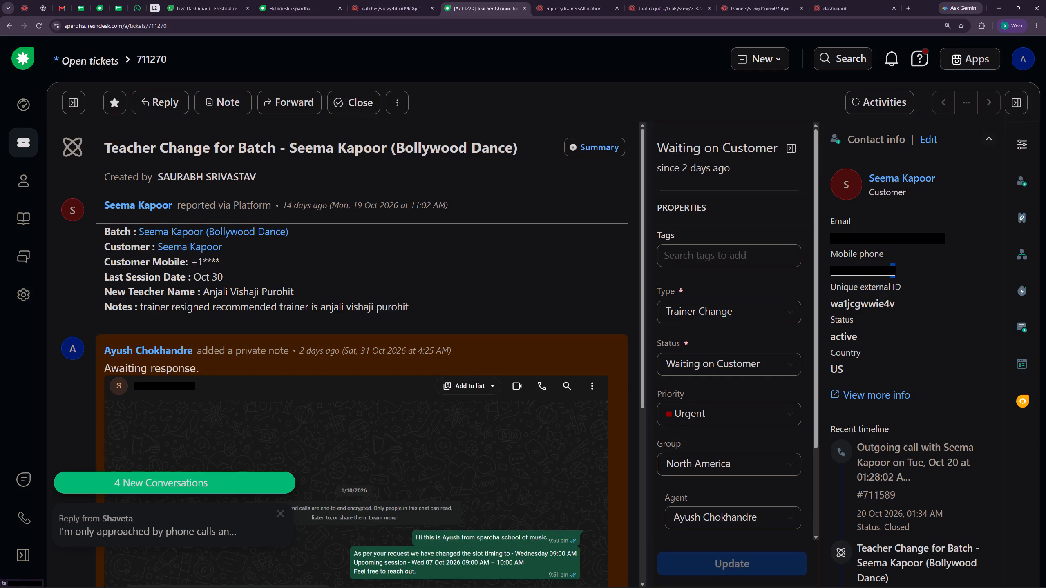
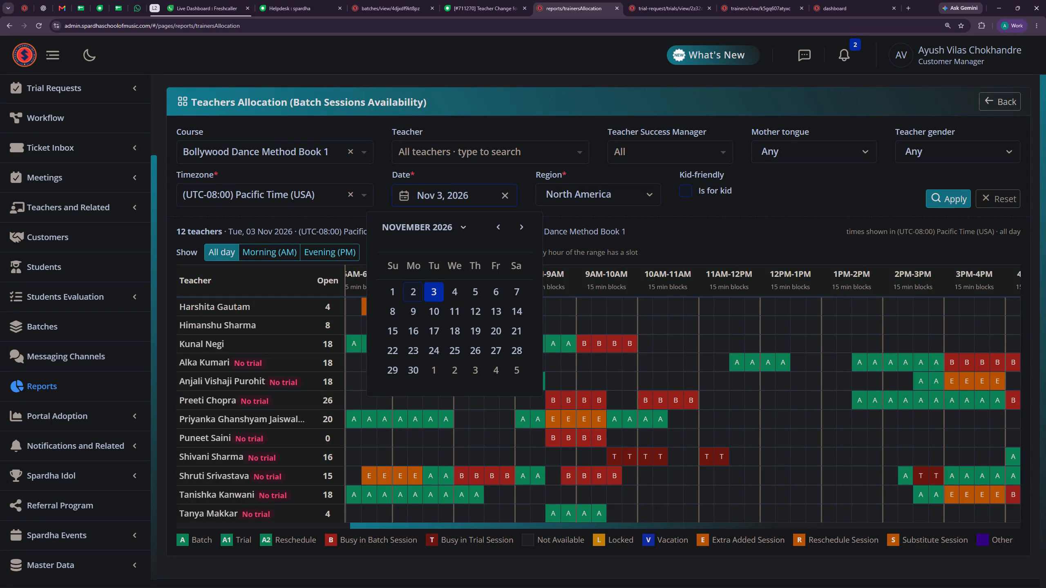
Filter the Bollywood Dance Method Book 1 teacher allocation to Nov 2, 2026 and examine the teachers' morning slots.
{"action": "left_click", "coordinate": [413, 291]}
{"action": "left_click", "coordinate": [943, 195]}
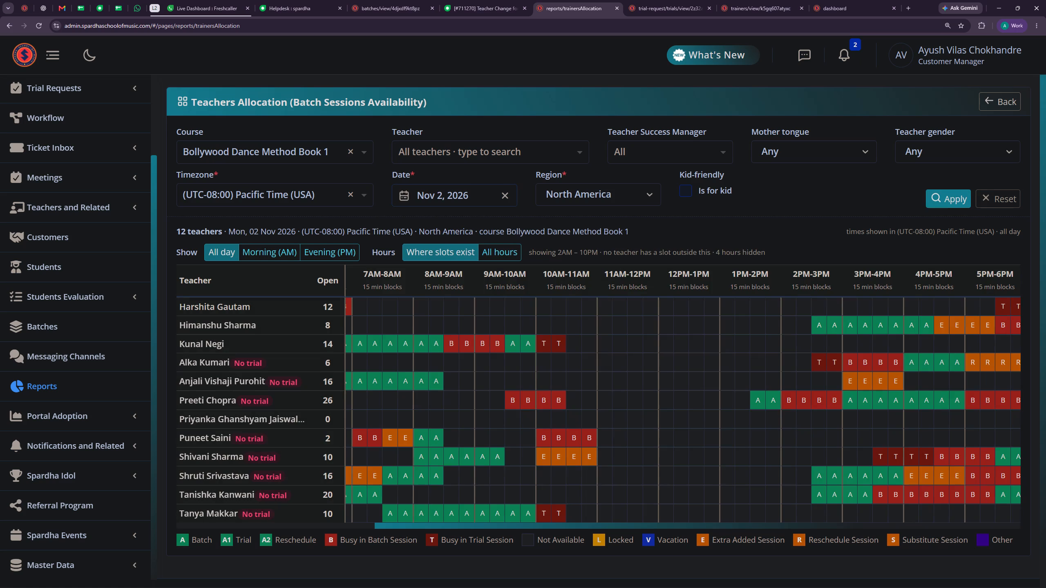
{"action": "scroll", "coordinate": [669, 505], "scroll_direction": "down", "scroll_amount": 1}
{"action": "left_click_drag", "start_coordinate": [694, 494], "coordinate": [630, 494]}
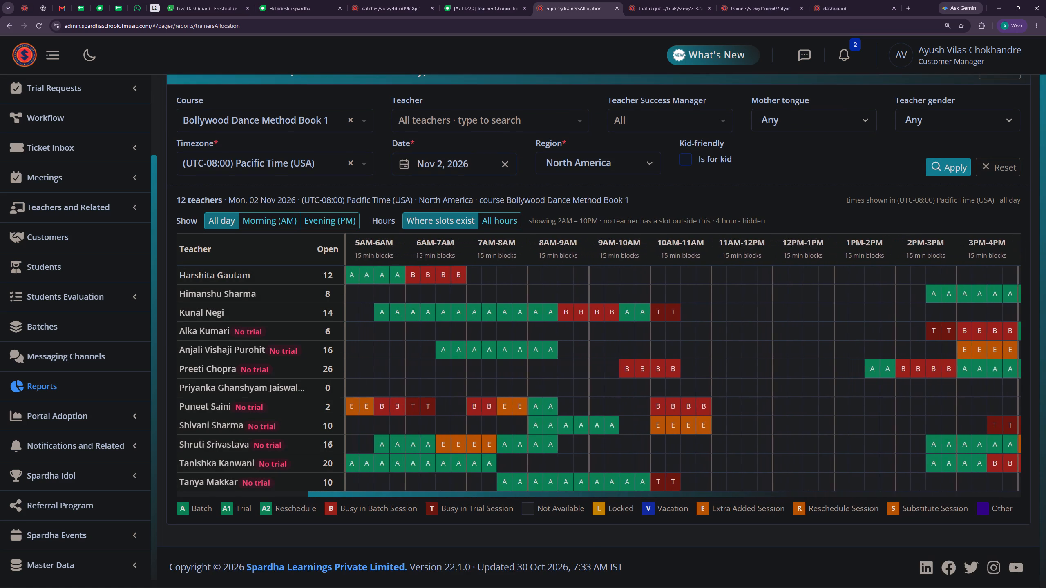
Check the Bollywood Dance Method Book 1 teachers' batch availability for Nov 2, then filter the allocation report to Nov 3, 2026 and examine it.
{"action": "left_click_drag", "start_coordinate": [630, 494], "coordinate": [632, 496]}
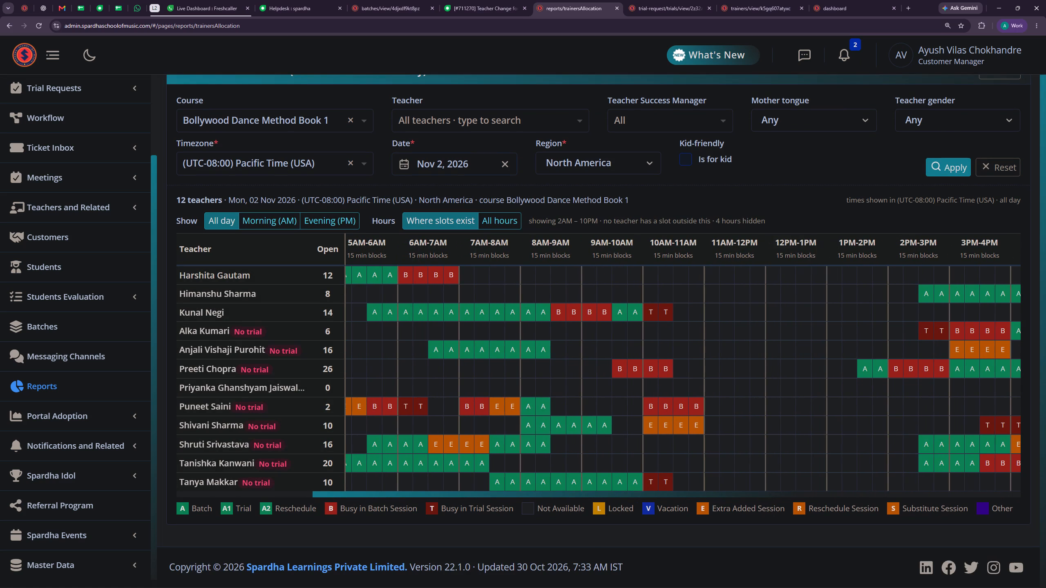
{"action": "scroll", "coordinate": [656, 394], "scroll_direction": "down", "scroll_amount": 1}
{"action": "scroll", "coordinate": [656, 395], "scroll_direction": "up", "scroll_amount": 2}
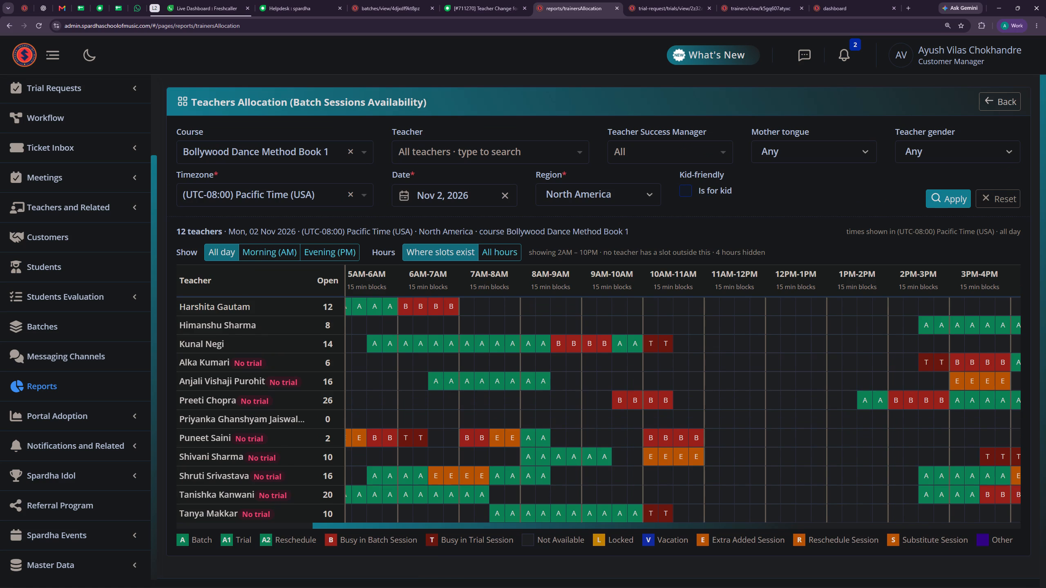
{"action": "left_click", "coordinate": [478, 200]}
{"action": "left_click", "coordinate": [439, 290]}
{"action": "left_click", "coordinate": [940, 194]}
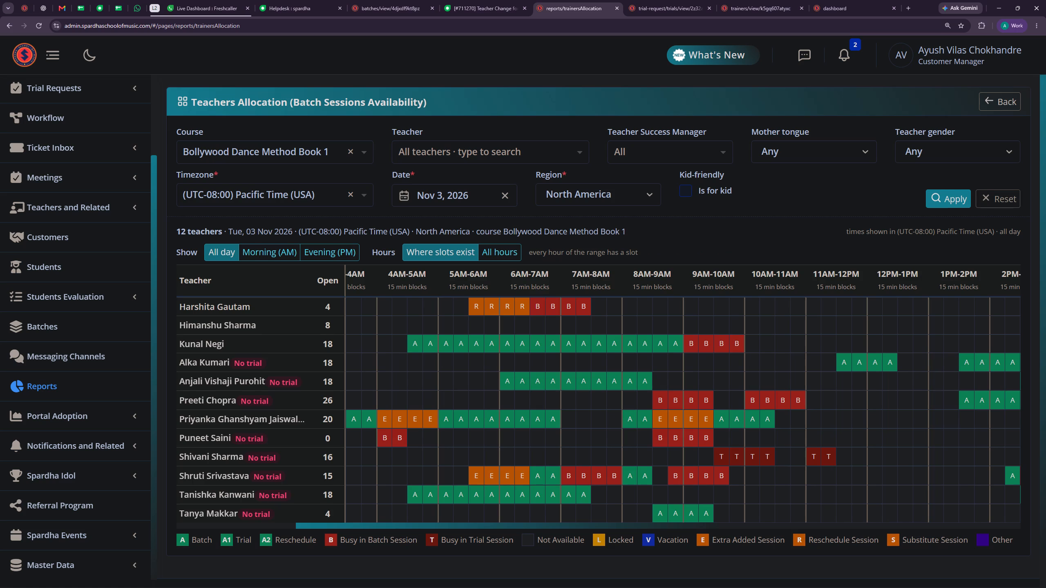
{"action": "left_click_drag", "start_coordinate": [686, 526], "coordinate": [724, 525]}
{"action": "scroll", "coordinate": [664, 432], "scroll_direction": "up", "scroll_amount": 4}
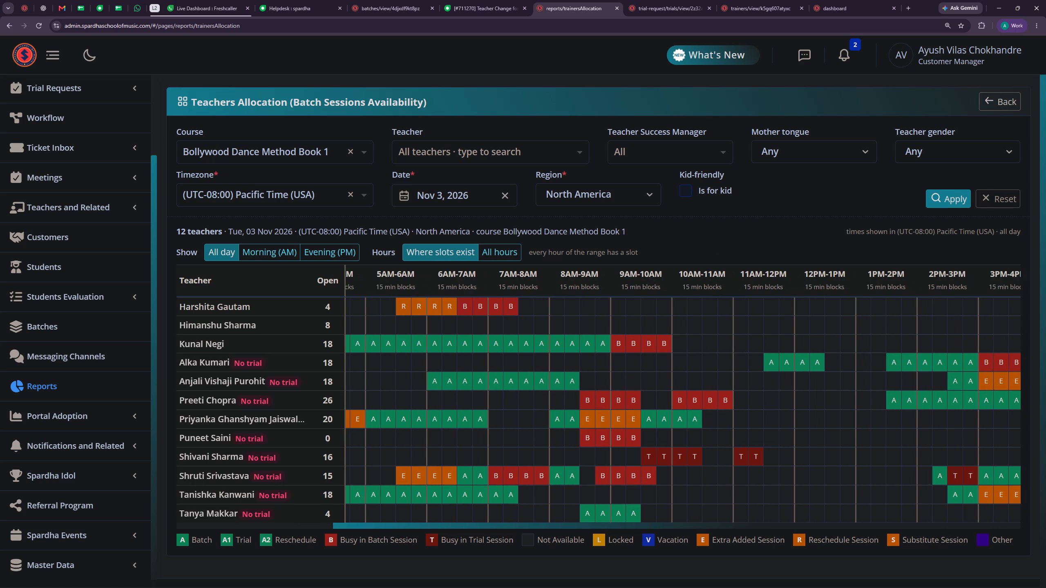
Examine the same course's teacher availability for Nov 4, 2026 and for Nov 5, 2026 by applying each date.
{"action": "left_click", "coordinate": [460, 202]}
{"action": "left_click", "coordinate": [451, 292]}
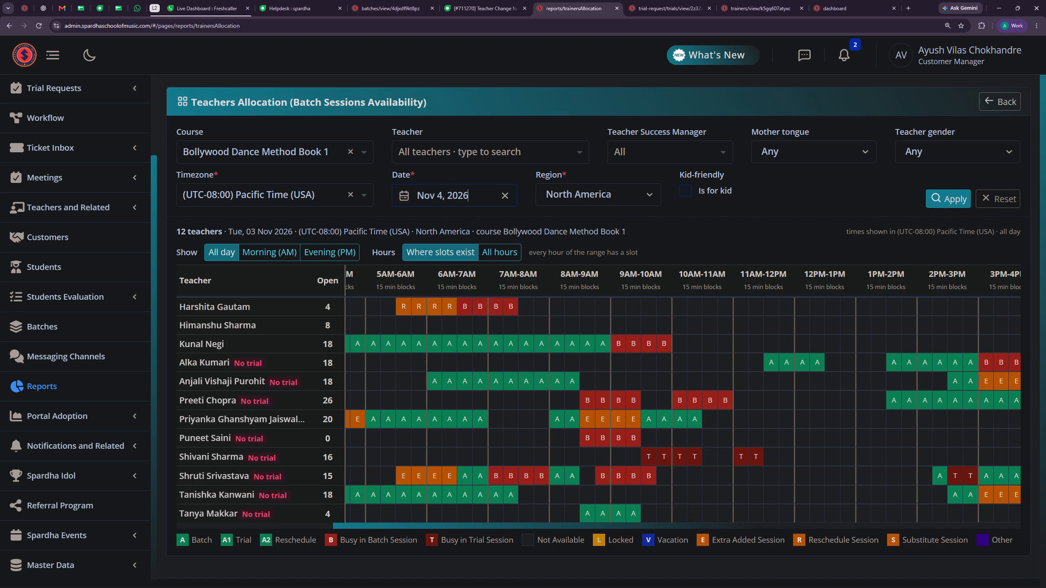
{"action": "left_click", "coordinate": [948, 200]}
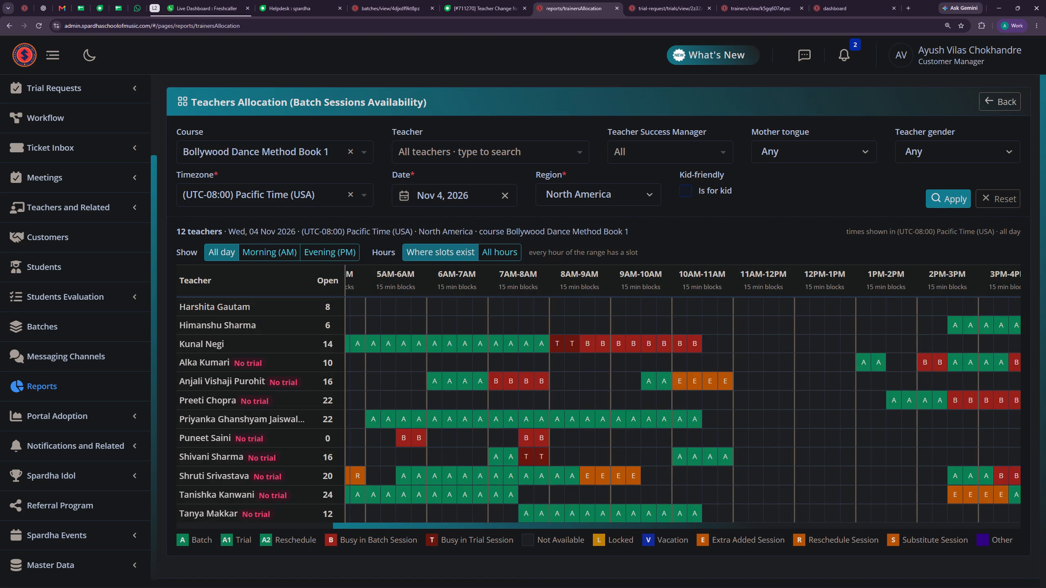
{"action": "scroll", "coordinate": [661, 413], "scroll_direction": "up", "scroll_amount": 1}
{"action": "left_click", "coordinate": [484, 196]}
{"action": "left_click", "coordinate": [480, 292]}
{"action": "left_click", "coordinate": [939, 198]}
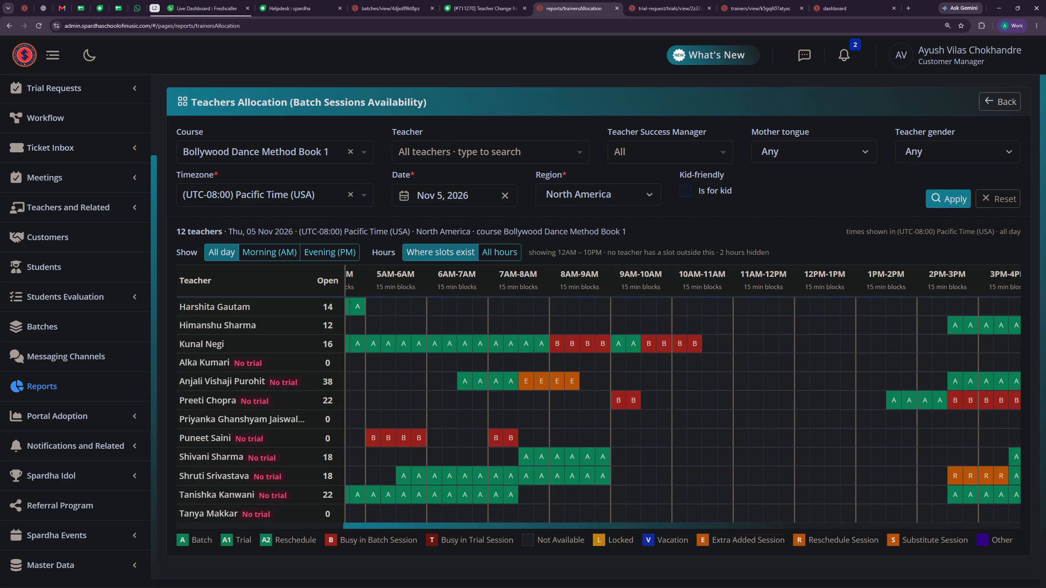
Examine the same course's teacher availability for Nov 6, 2026 and for Nov 7, 2026 by applying each date.
{"action": "left_click", "coordinate": [466, 198]}
{"action": "left_click", "coordinate": [494, 296]}
{"action": "left_click", "coordinate": [954, 196]}
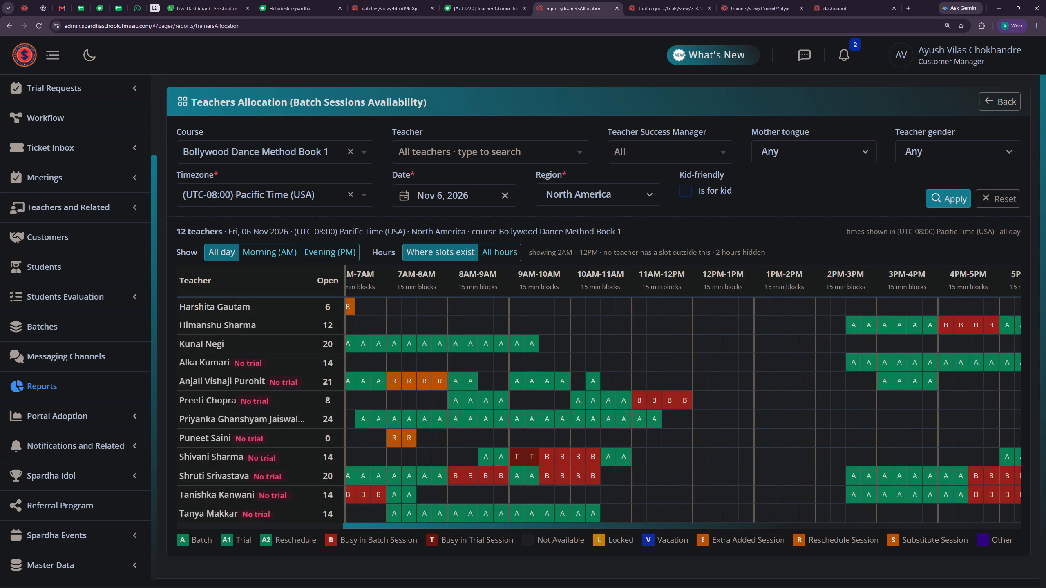
{"action": "scroll", "coordinate": [552, 353], "scroll_direction": "up", "scroll_amount": 2}
{"action": "scroll", "coordinate": [554, 345], "scroll_direction": "down", "scroll_amount": 3}
{"action": "scroll", "coordinate": [554, 342], "scroll_direction": "up", "scroll_amount": 1}
{"action": "left_click", "coordinate": [458, 196]}
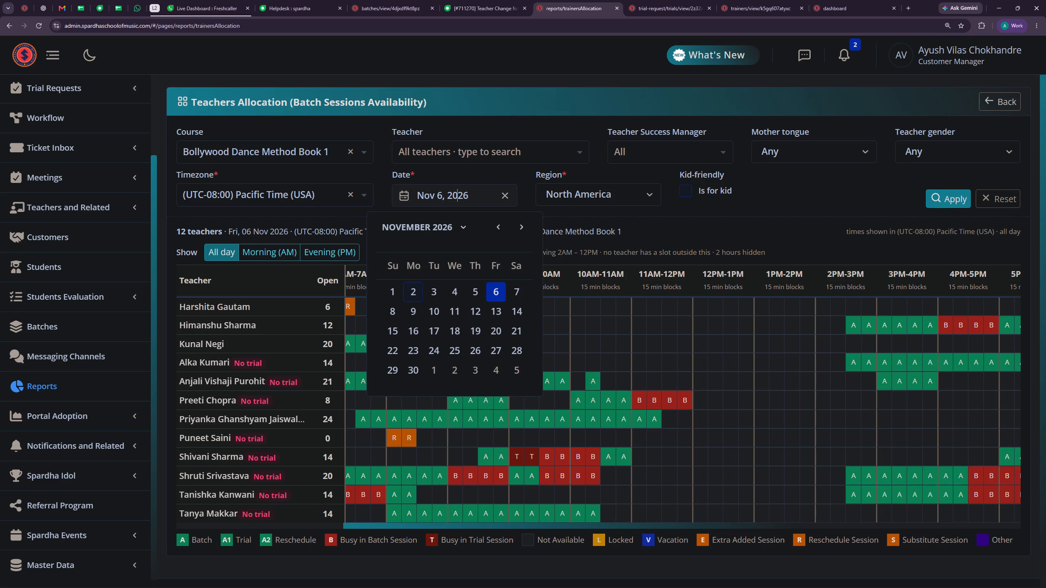
{"action": "left_click", "coordinate": [515, 294]}
{"action": "left_click", "coordinate": [955, 196]}
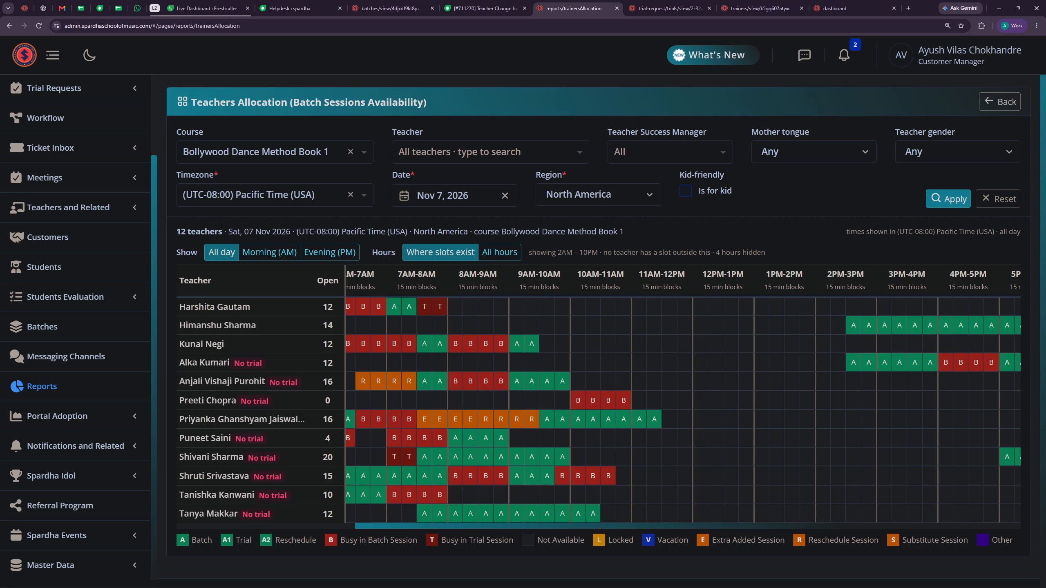
{"action": "left_click", "coordinate": [491, 1]}
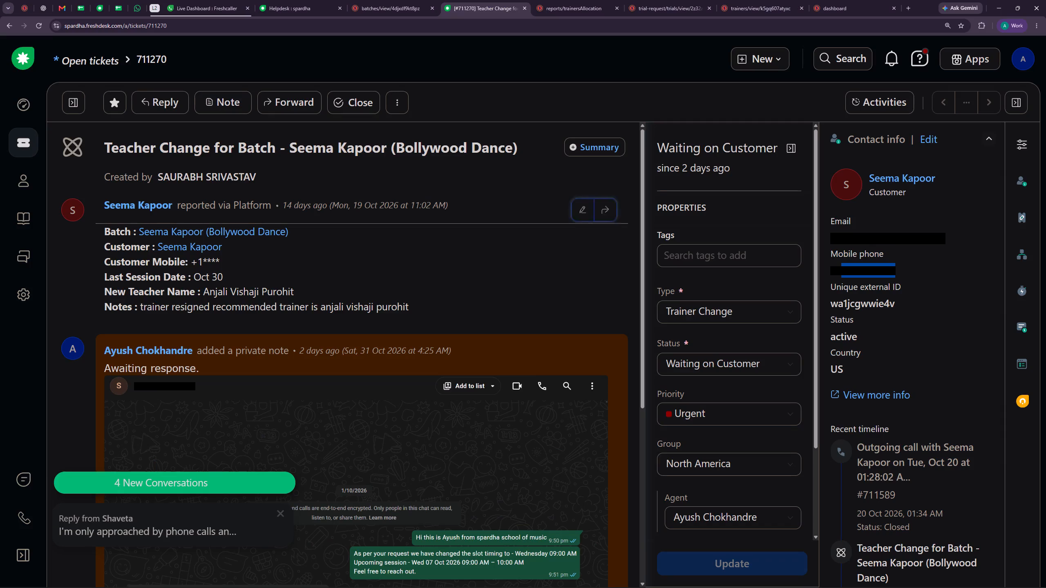
{"action": "scroll", "coordinate": [311, 491], "scroll_direction": "down", "scroll_amount": 3}
{"action": "left_click", "coordinate": [284, 510]}
{"action": "scroll", "coordinate": [623, 458], "scroll_direction": "down", "scroll_amount": 6}
{"action": "scroll", "coordinate": [861, 341], "scroll_direction": "down", "scroll_amount": 12}
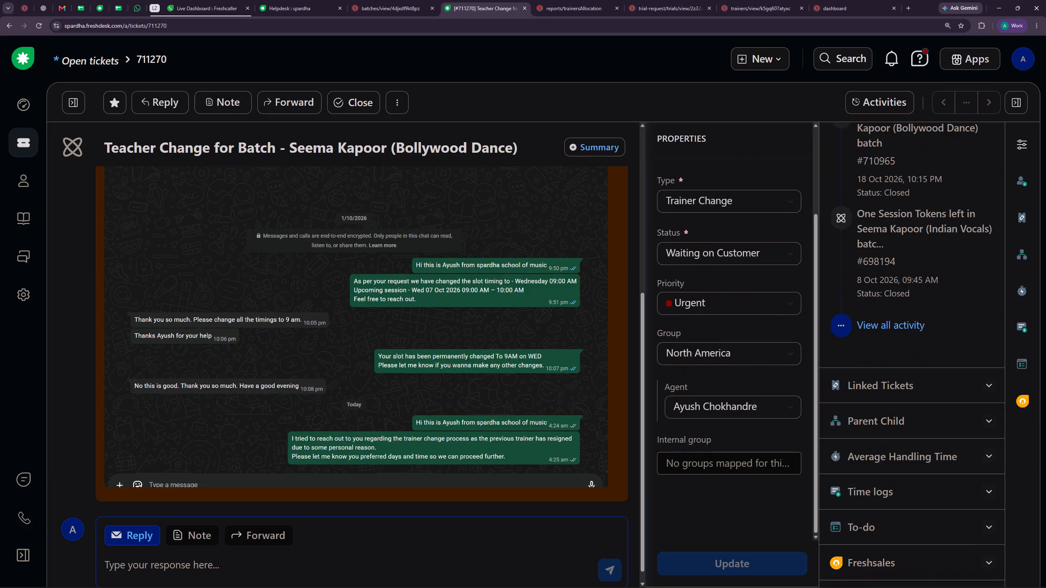
{"action": "left_click", "coordinate": [913, 418]}
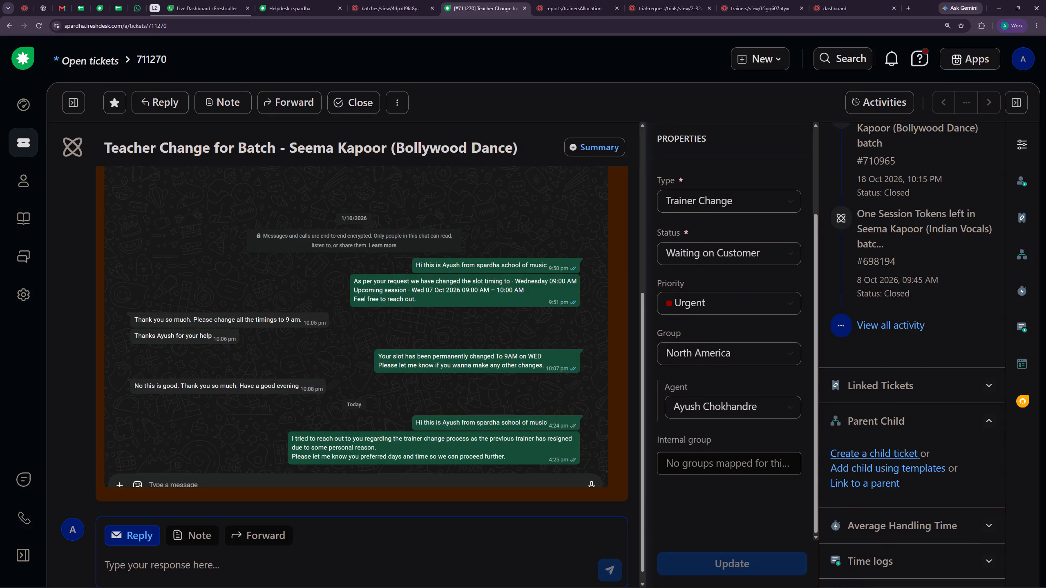
{"action": "left_click", "coordinate": [864, 452]}
{"action": "scroll", "coordinate": [703, 341], "scroll_direction": "down", "scroll_amount": 6}
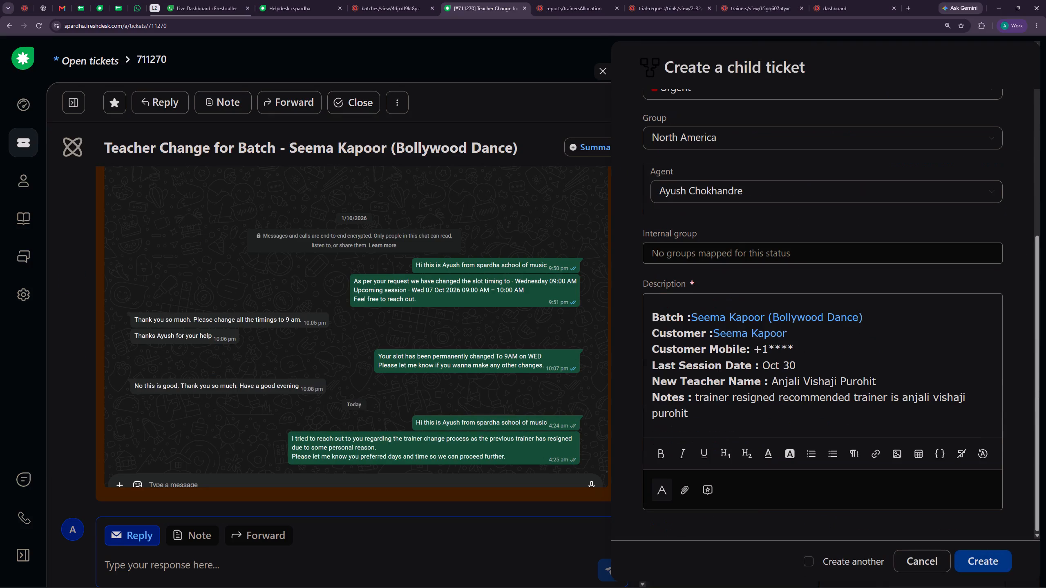
Delete the Notes, New Teacher Name, Last Session Date and Customer Mobile lines from the child ticket's description.
{"action": "left_click_drag", "start_coordinate": [723, 411], "coordinate": [644, 399]}
{"action": "key", "text": "BackSpace"}
{"action": "left_click_drag", "start_coordinate": [903, 387], "coordinate": [609, 383]}
{"action": "key", "text": "BackSpace"}
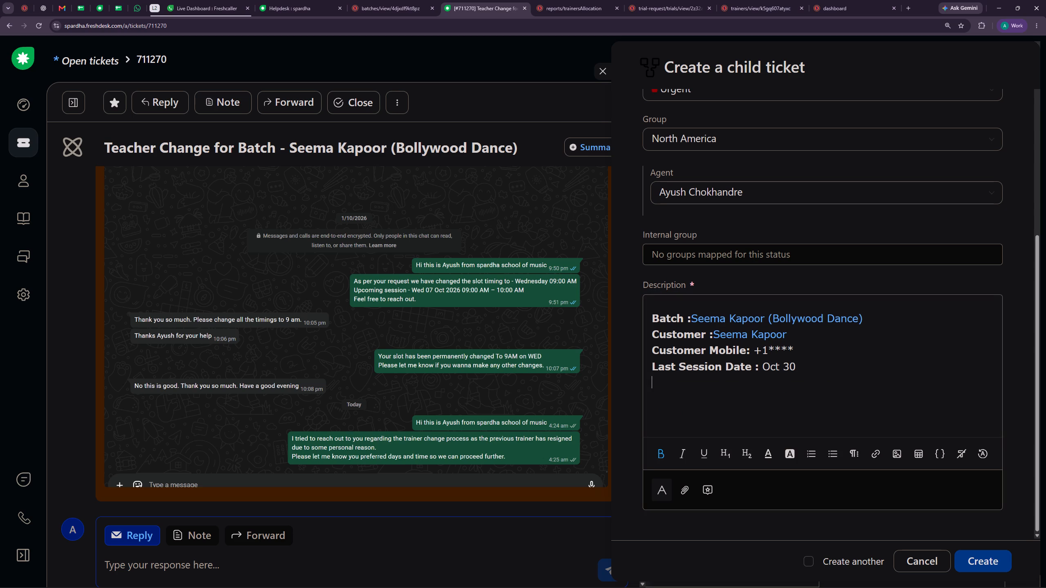
{"action": "left_click_drag", "start_coordinate": [842, 360], "coordinate": [564, 360]}
{"action": "key", "text": "BackSpace"}
{"action": "left_click_drag", "start_coordinate": [831, 356], "coordinate": [586, 367]}
{"action": "key", "text": "BackSpace"}
{"action": "left_click_drag", "start_coordinate": [820, 354], "coordinate": [730, 359]}
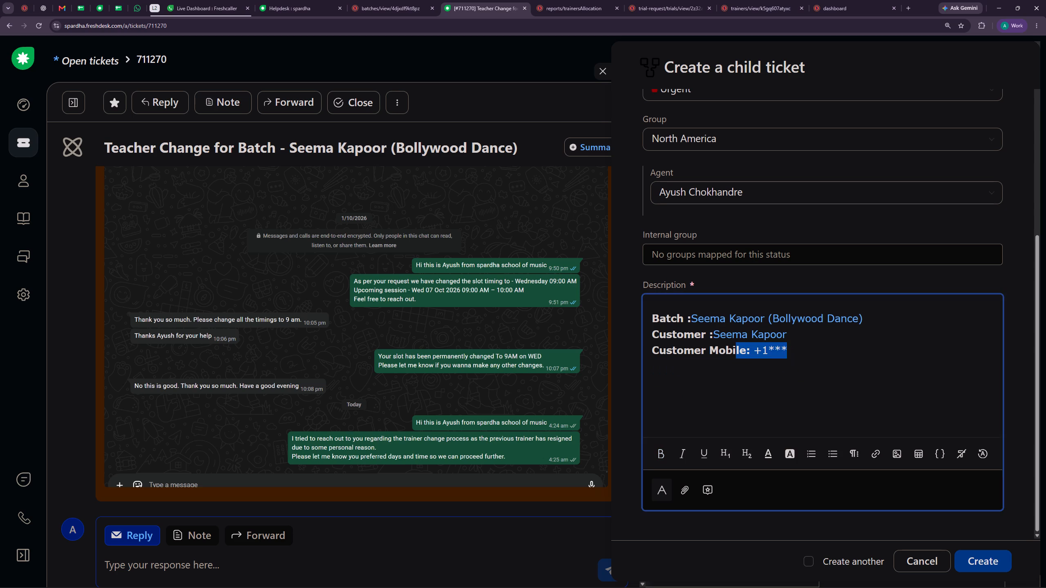
{"action": "left_click_drag", "start_coordinate": [730, 359], "coordinate": [647, 361]}
{"action": "left_click_drag", "start_coordinate": [827, 354], "coordinate": [640, 355]}
{"action": "key", "text": "BackSpace"}
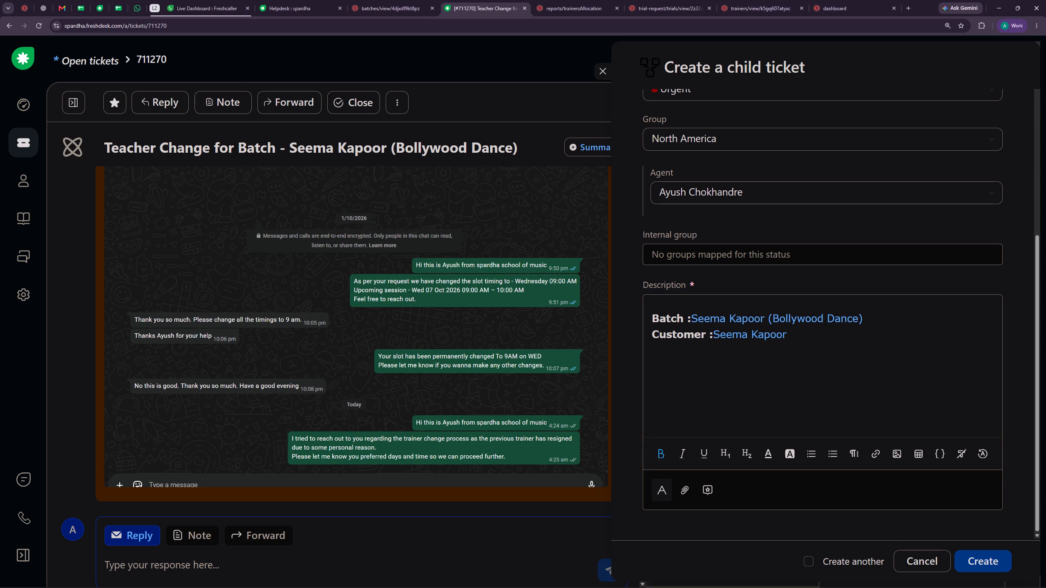
{"action": "key", "text": "BackSpace"}
{"action": "key", "text": "BackSpace"}
Add a description line below the Customer line reading "Concern - Please suggest a tx who is a".
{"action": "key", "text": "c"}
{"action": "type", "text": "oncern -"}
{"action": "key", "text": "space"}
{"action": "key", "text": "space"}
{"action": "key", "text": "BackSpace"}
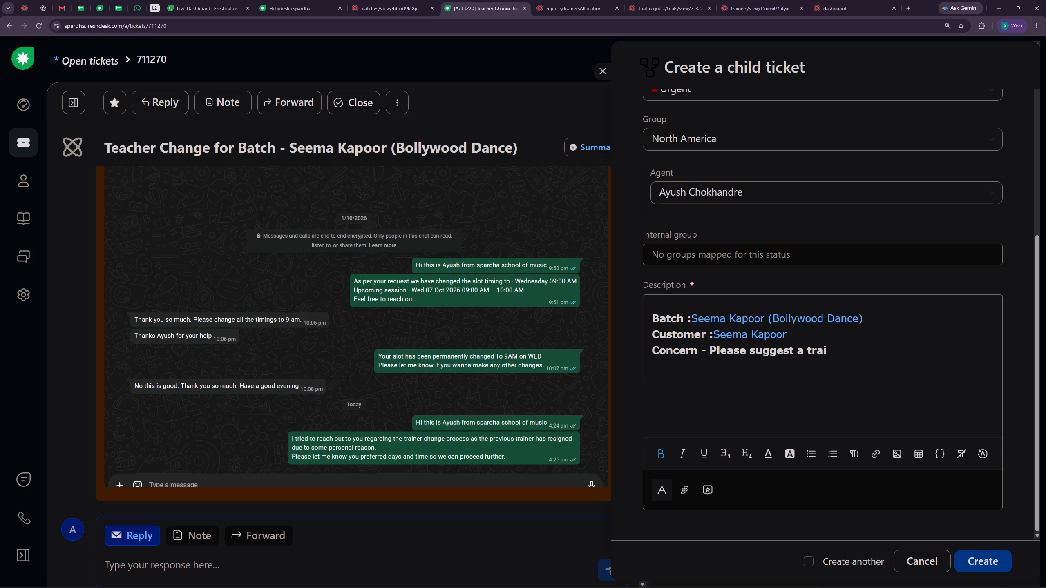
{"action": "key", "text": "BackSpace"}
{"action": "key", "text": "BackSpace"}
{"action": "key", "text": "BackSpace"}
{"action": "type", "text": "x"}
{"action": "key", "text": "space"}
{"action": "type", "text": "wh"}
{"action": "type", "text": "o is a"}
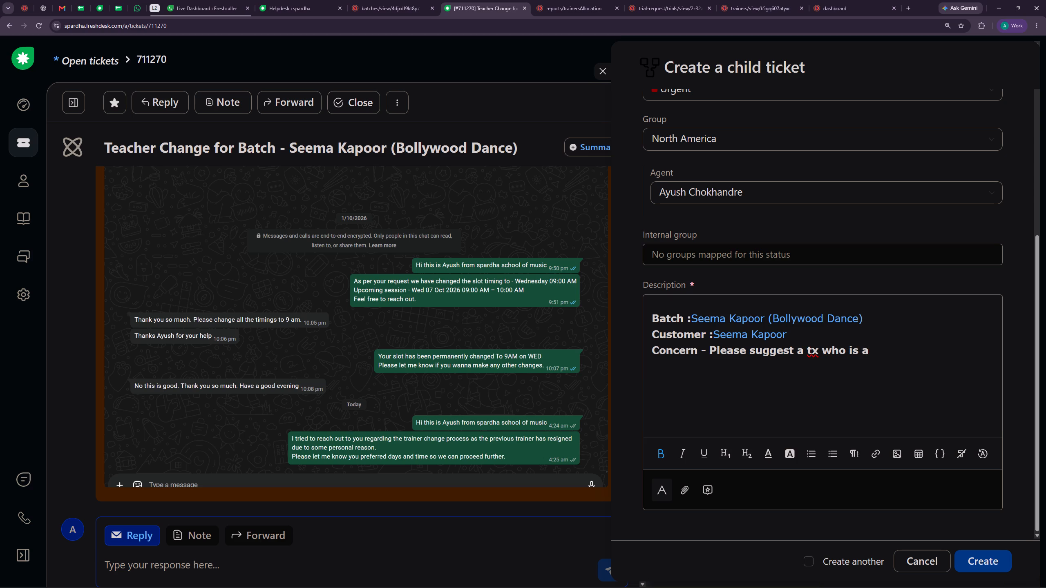
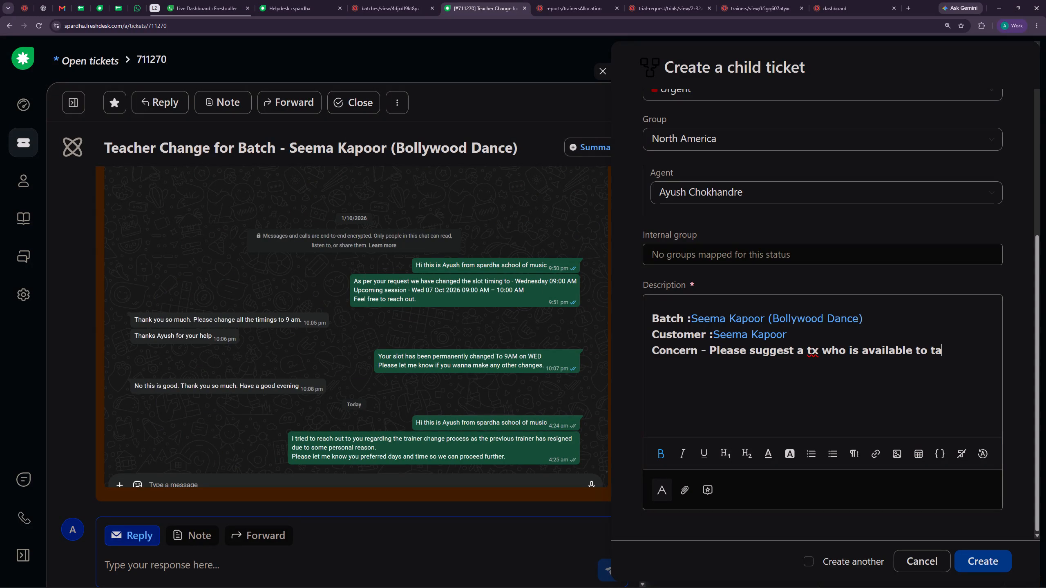
Reword the end of the concern in the child ticket's description so it asks for a tx "who is available on 9AM or onwards".
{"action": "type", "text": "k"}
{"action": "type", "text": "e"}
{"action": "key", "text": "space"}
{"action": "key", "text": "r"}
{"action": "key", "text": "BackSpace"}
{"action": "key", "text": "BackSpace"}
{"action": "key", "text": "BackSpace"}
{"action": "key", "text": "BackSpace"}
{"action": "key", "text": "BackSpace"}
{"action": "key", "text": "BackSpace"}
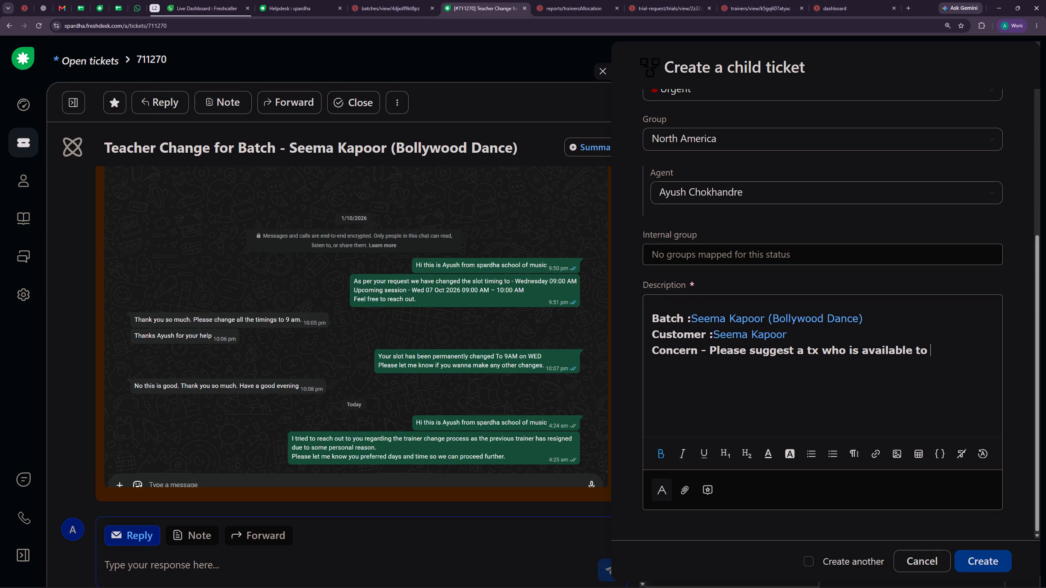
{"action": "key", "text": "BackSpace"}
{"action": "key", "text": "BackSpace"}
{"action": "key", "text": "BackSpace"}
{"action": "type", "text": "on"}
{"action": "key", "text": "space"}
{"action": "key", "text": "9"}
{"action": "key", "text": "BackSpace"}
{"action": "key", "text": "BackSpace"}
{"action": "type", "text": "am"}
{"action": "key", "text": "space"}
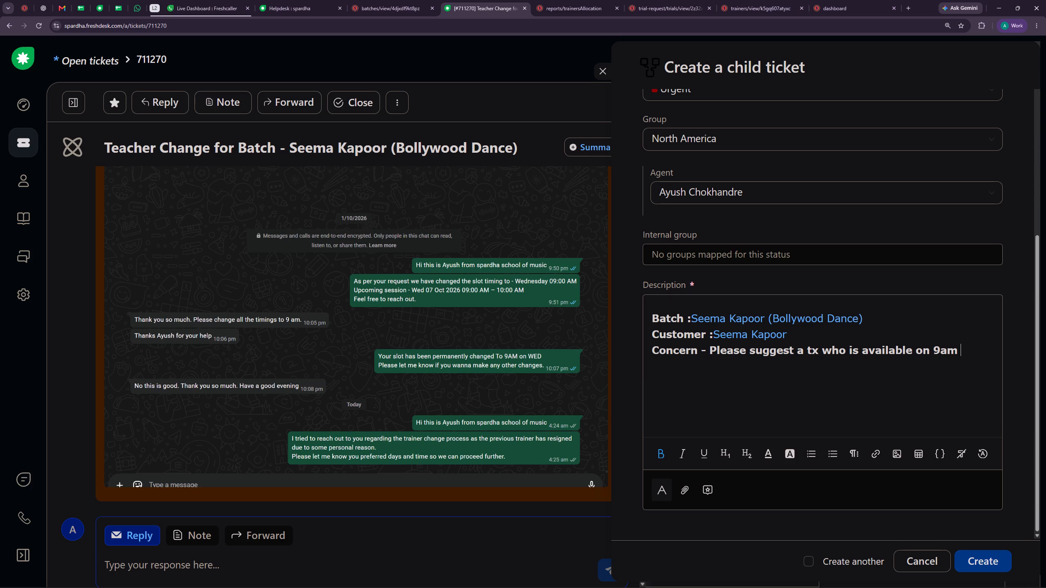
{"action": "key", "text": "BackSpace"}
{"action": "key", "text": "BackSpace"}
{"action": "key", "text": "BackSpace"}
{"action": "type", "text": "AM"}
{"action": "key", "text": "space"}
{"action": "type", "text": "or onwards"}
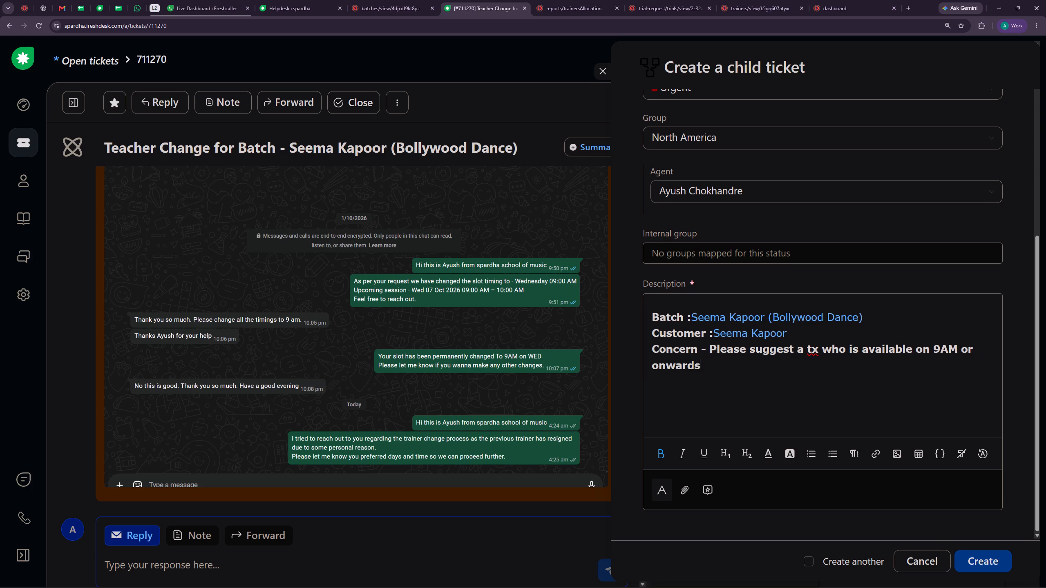
Continue the concern sentence with the reason for the request: "so that we can assign the regular sessi".
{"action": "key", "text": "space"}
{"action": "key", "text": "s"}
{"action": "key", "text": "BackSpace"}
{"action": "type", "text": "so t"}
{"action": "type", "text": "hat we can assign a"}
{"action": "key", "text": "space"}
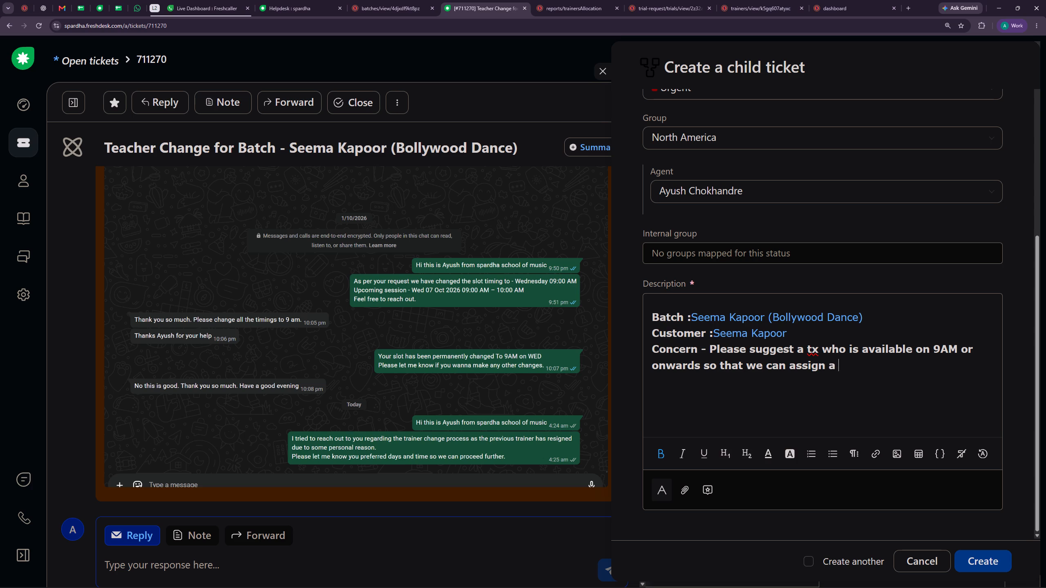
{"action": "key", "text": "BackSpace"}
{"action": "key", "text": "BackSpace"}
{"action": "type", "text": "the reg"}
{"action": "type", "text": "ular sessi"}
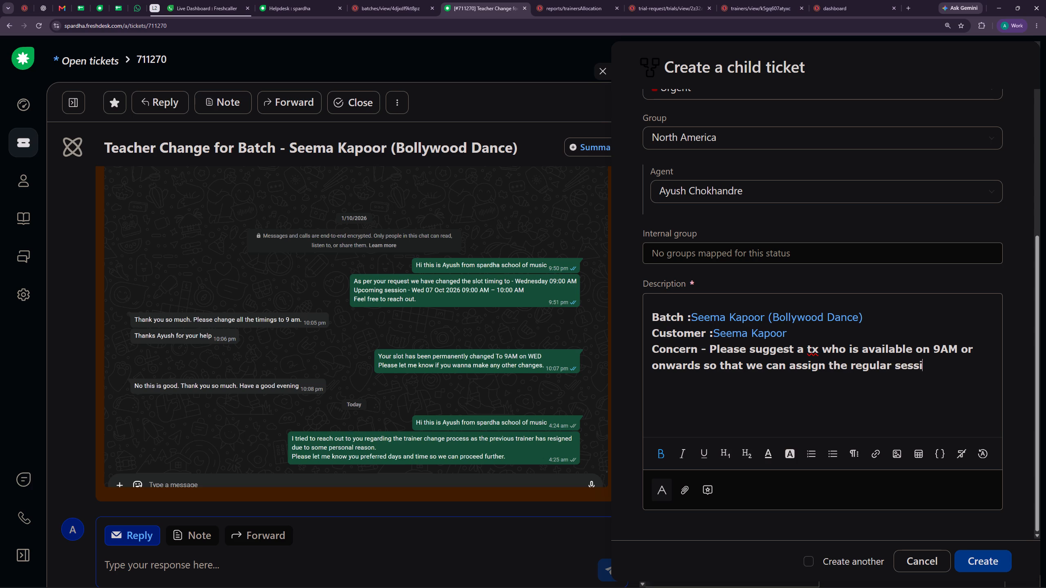
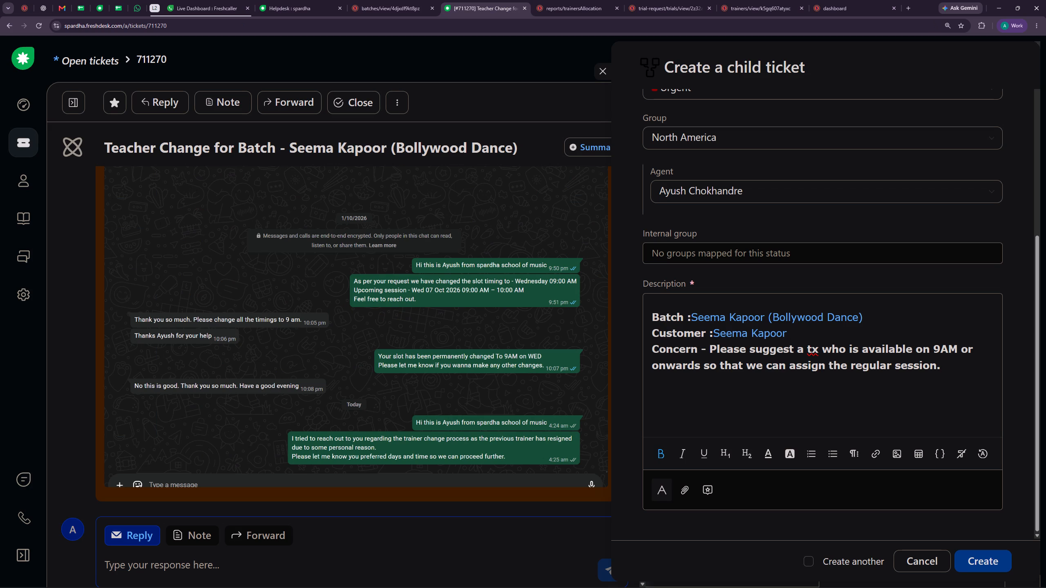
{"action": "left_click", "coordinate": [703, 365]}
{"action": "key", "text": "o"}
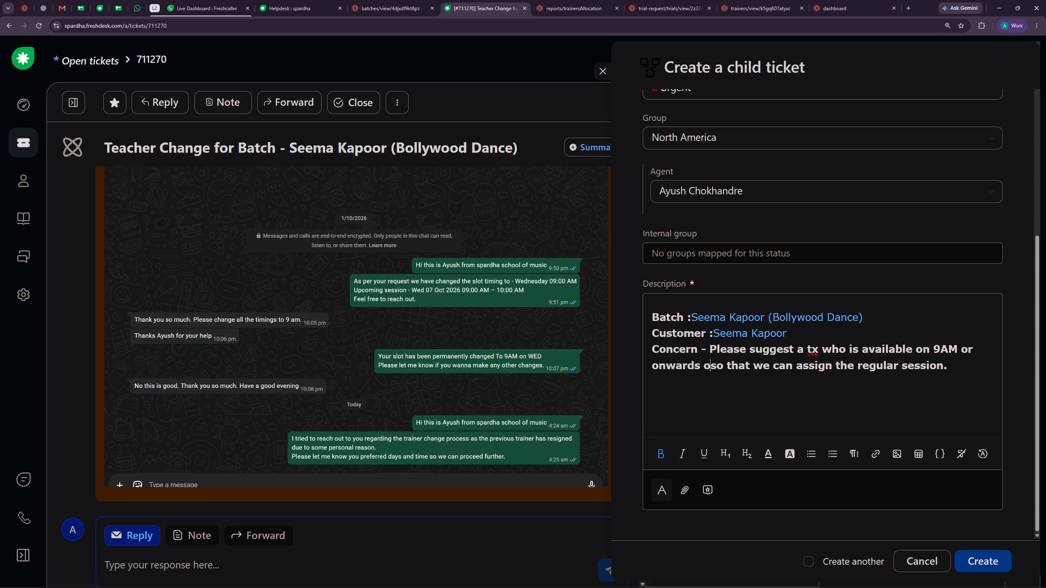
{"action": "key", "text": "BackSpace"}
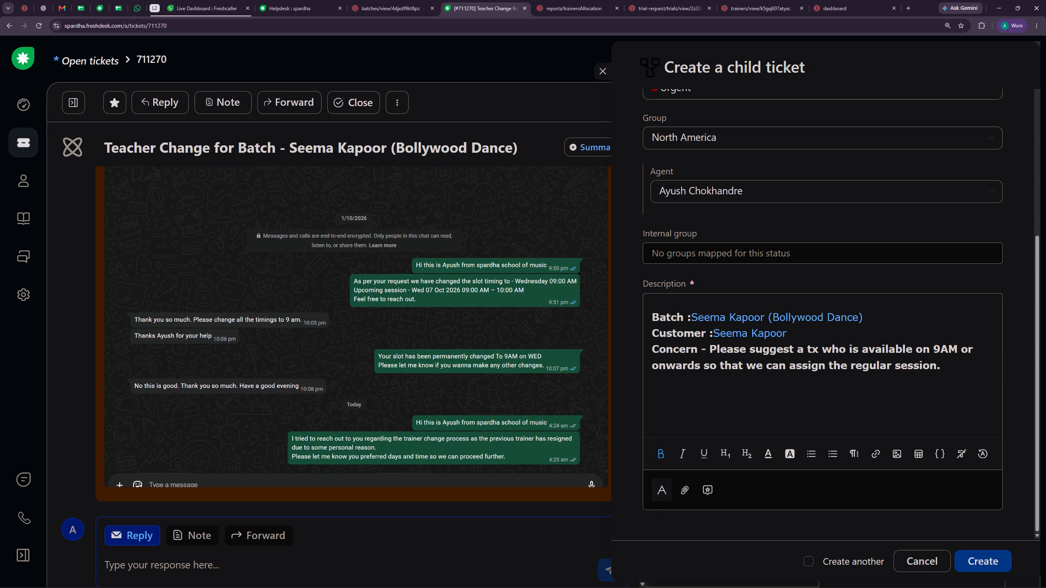
Switch to the customer's Bollywood Dance batch page in the school admin portal to check its details.
{"action": "left_click", "coordinate": [388, 0]}
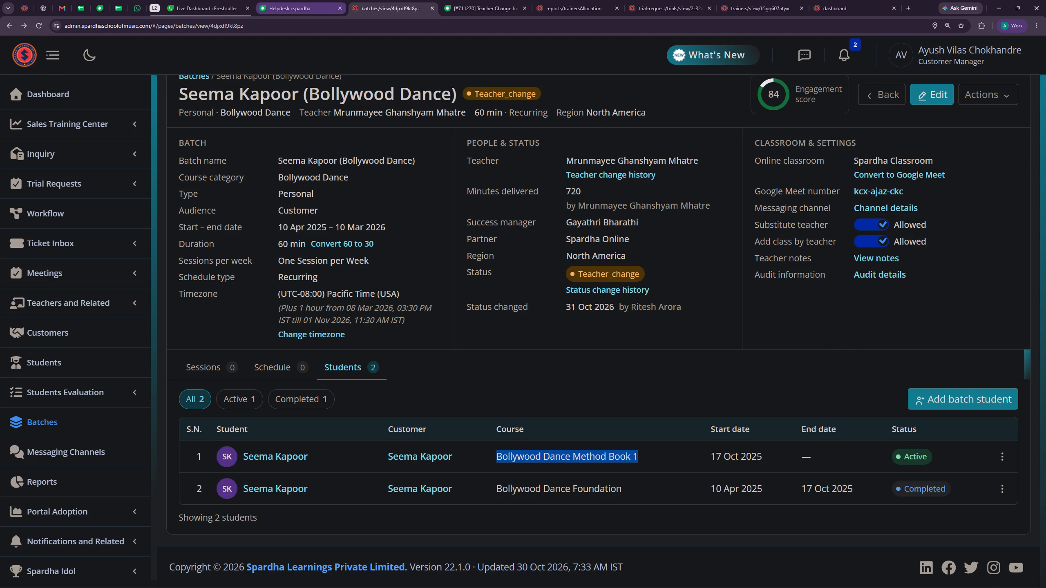
Return to the child ticket form and amend the description's concern to read "9AM PST or onwards on weekdays".
{"action": "left_click", "coordinate": [248, 0]}
{"action": "left_click", "coordinate": [312, 0]}
{"action": "left_click", "coordinate": [382, 0]}
{"action": "left_click", "coordinate": [476, 0]}
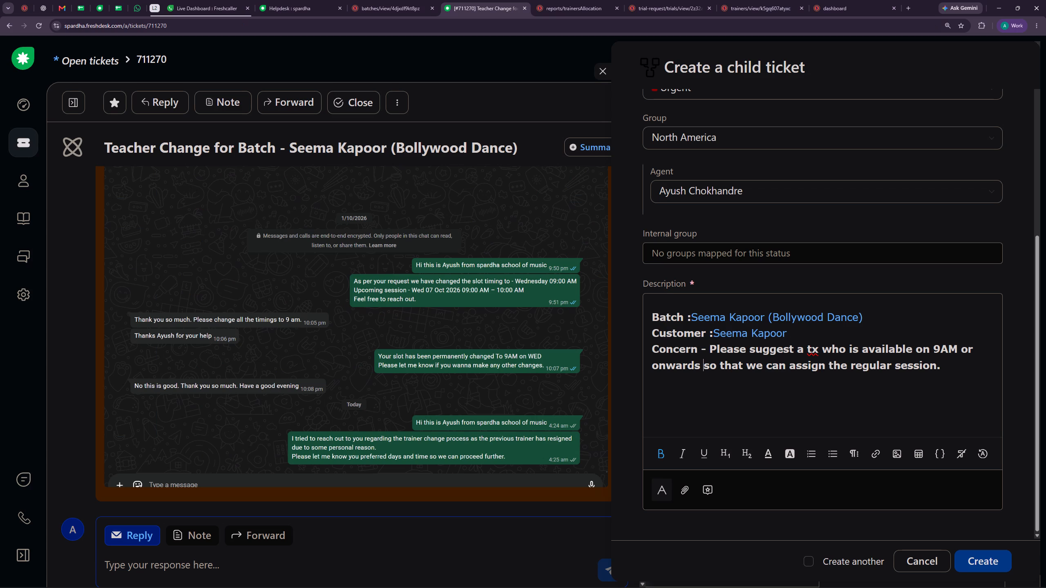
{"action": "left_click", "coordinate": [962, 347]}
{"action": "key", "text": "space"}
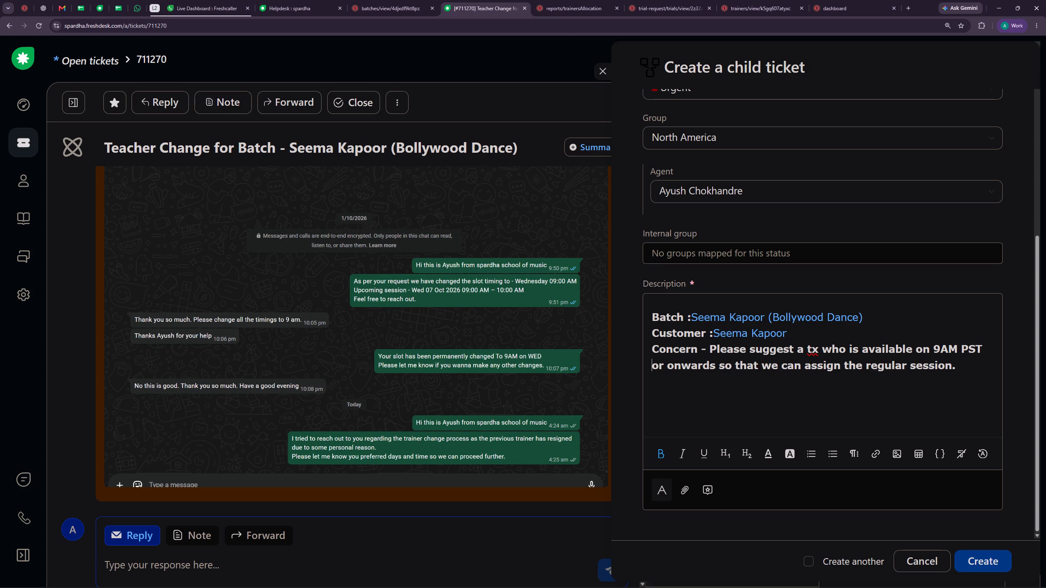
{"action": "left_click", "coordinate": [718, 365]}
{"action": "key", "text": "o"}
{"action": "type", "text": "on"}
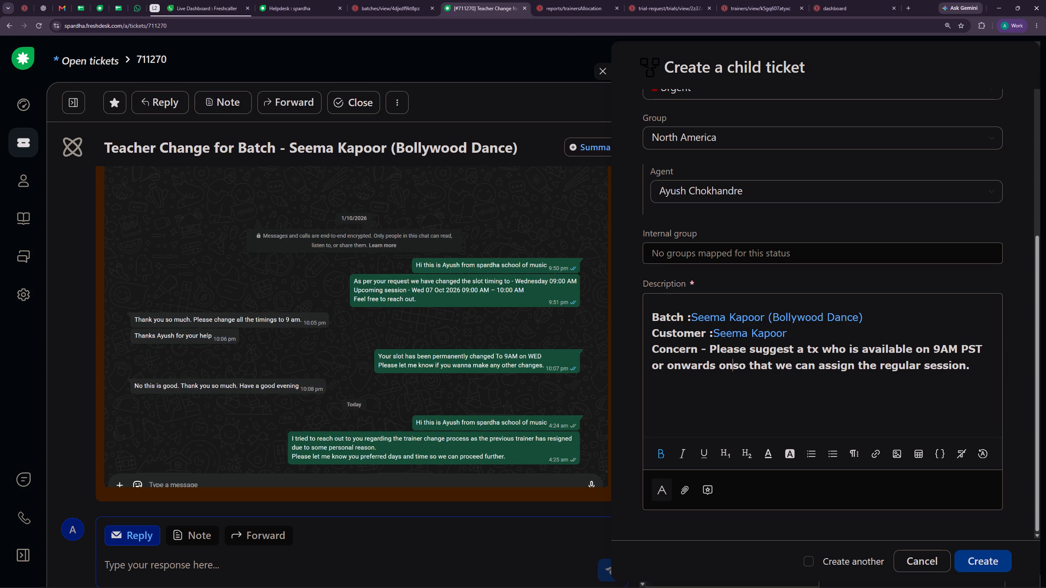
{"action": "key", "text": "space"}
{"action": "type", "text": "wee"}
{"action": "type", "text": "kdays"}
{"action": "key", "text": "space"}
{"action": "left_click", "coordinate": [780, 391]}
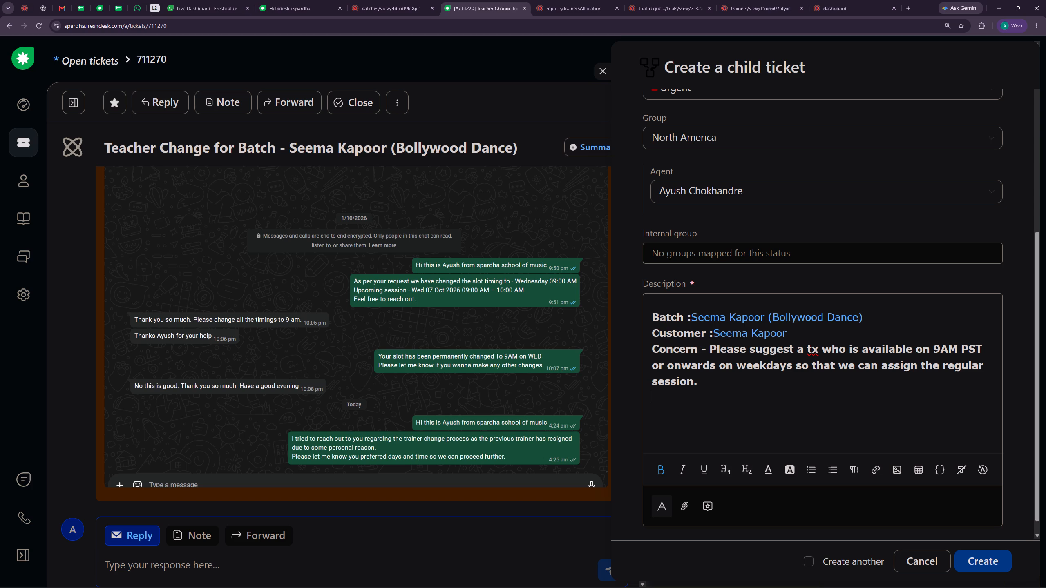
Set the child ticket's group to TSM Desk and create the ticket.
{"action": "scroll", "coordinate": [791, 411], "scroll_direction": "up", "scroll_amount": 1}
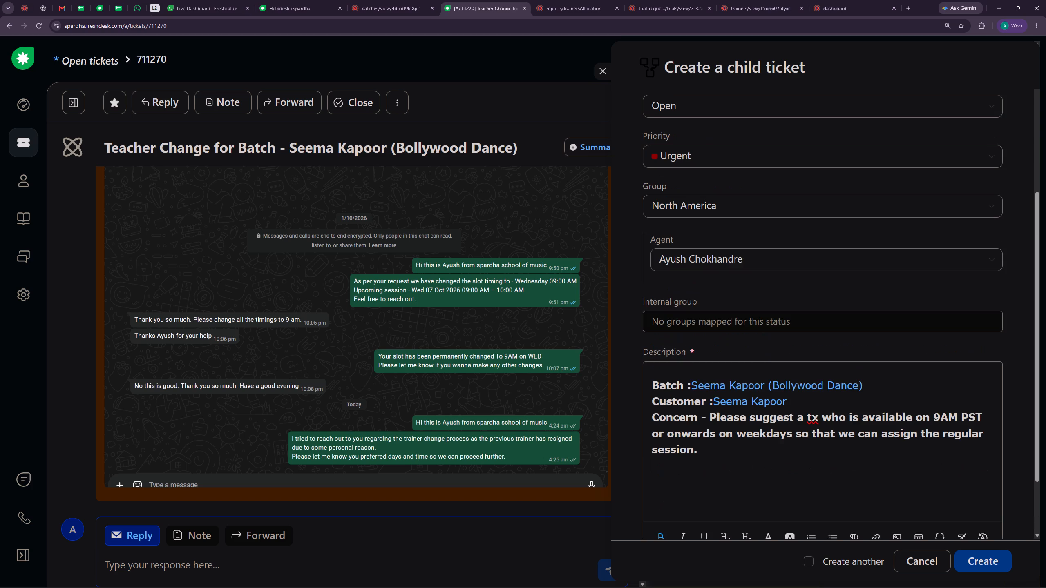
{"action": "left_click", "coordinate": [746, 202]}
{"action": "type", "text": "dst"}
{"action": "key", "text": "BackSpace"}
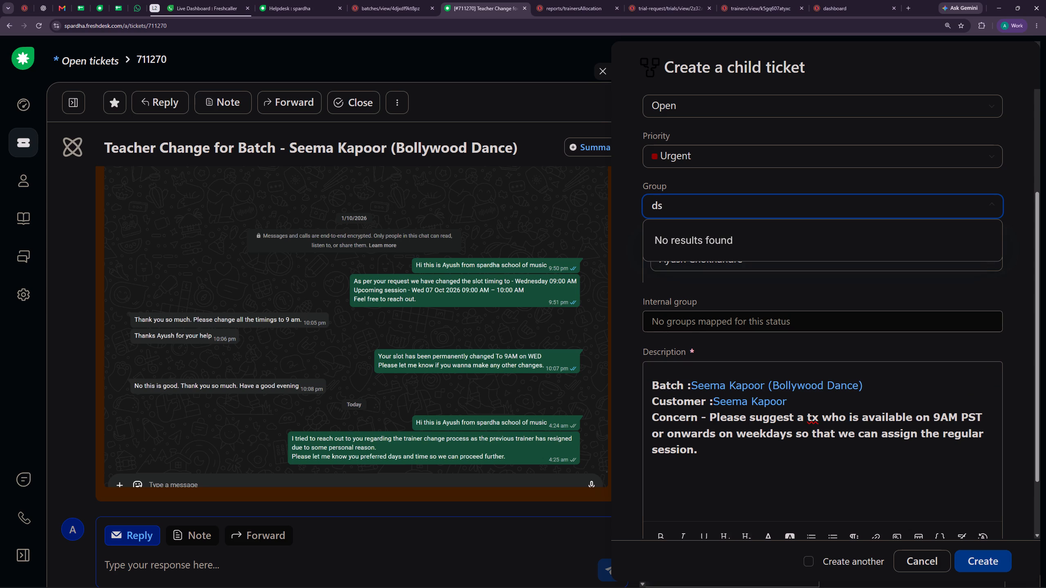
{"action": "key", "text": "BackSpace"}
{"action": "key", "text": "BackSpace"}
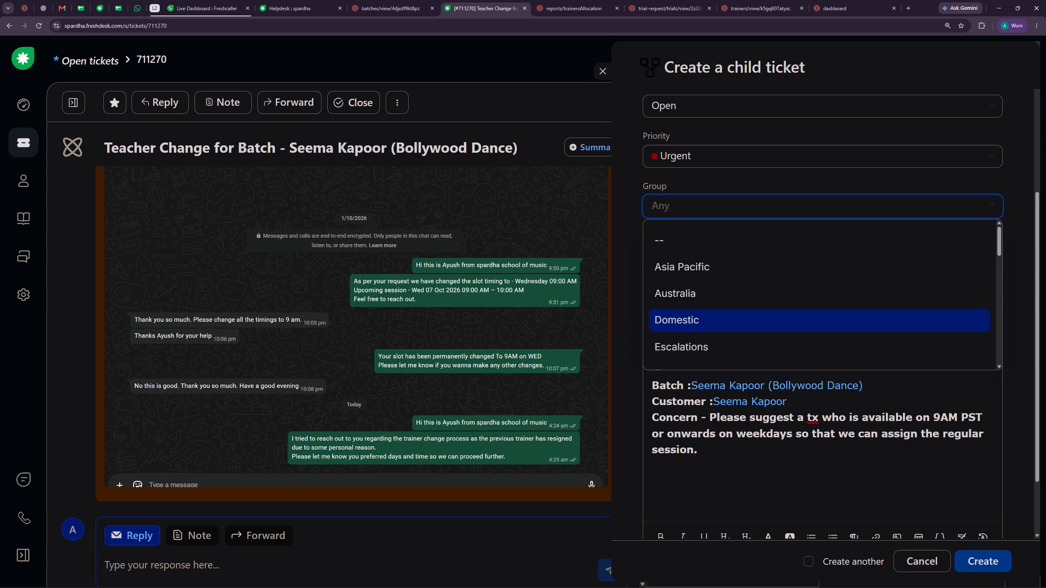
{"action": "type", "text": "tsm"}
{"action": "left_click", "coordinate": [733, 242]}
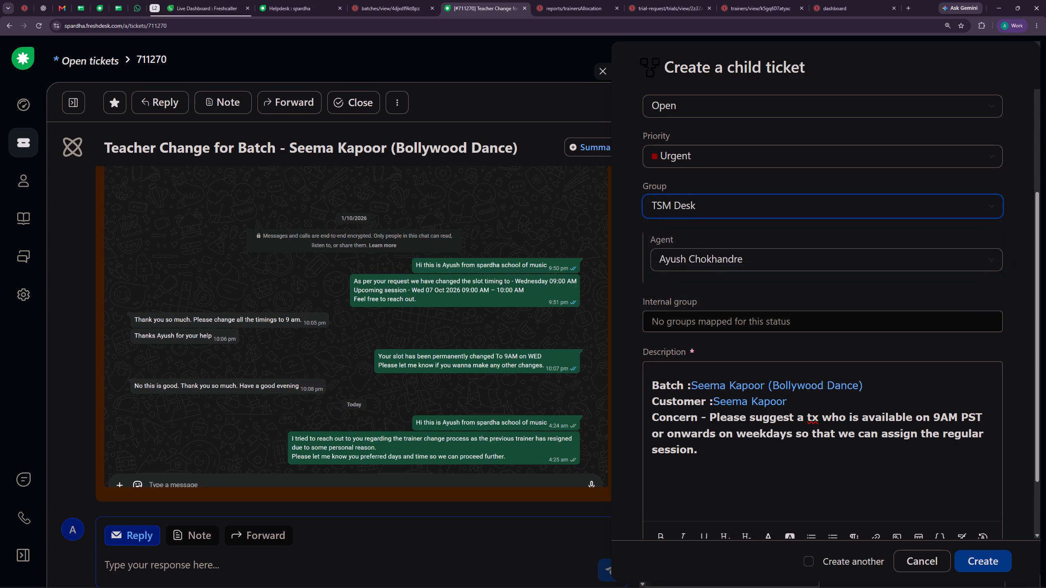
{"action": "scroll", "coordinate": [818, 365], "scroll_direction": "up", "scroll_amount": 2}
{"action": "scroll", "coordinate": [820, 395], "scroll_direction": "down", "scroll_amount": 4}
{"action": "left_click", "coordinate": [985, 555]}
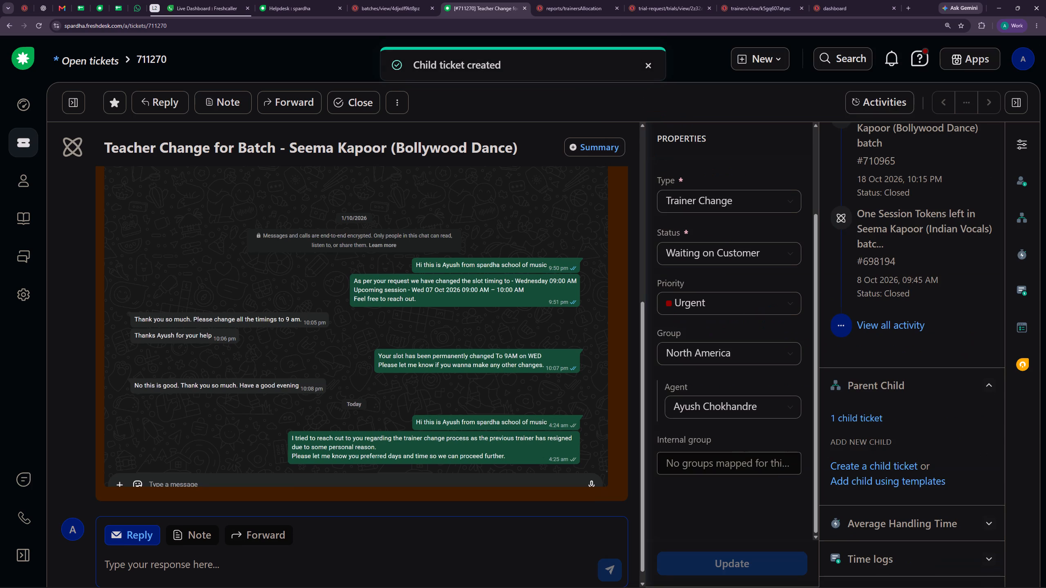
Open the new TSM Desk child ticket from parent ticket 711270's child ticket list.
{"action": "left_click", "coordinate": [867, 420]}
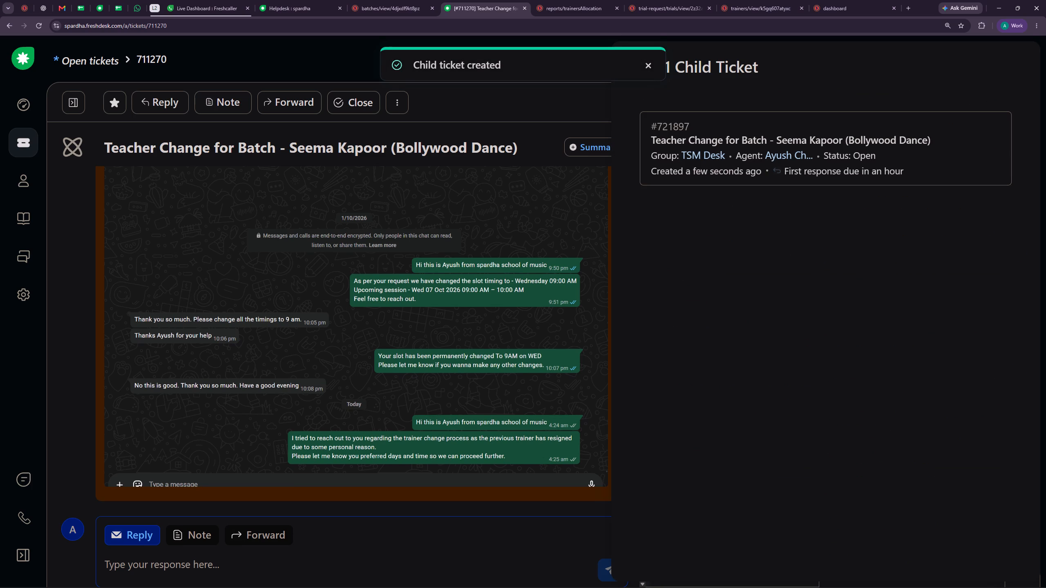
{"action": "left_click", "coordinate": [749, 135]}
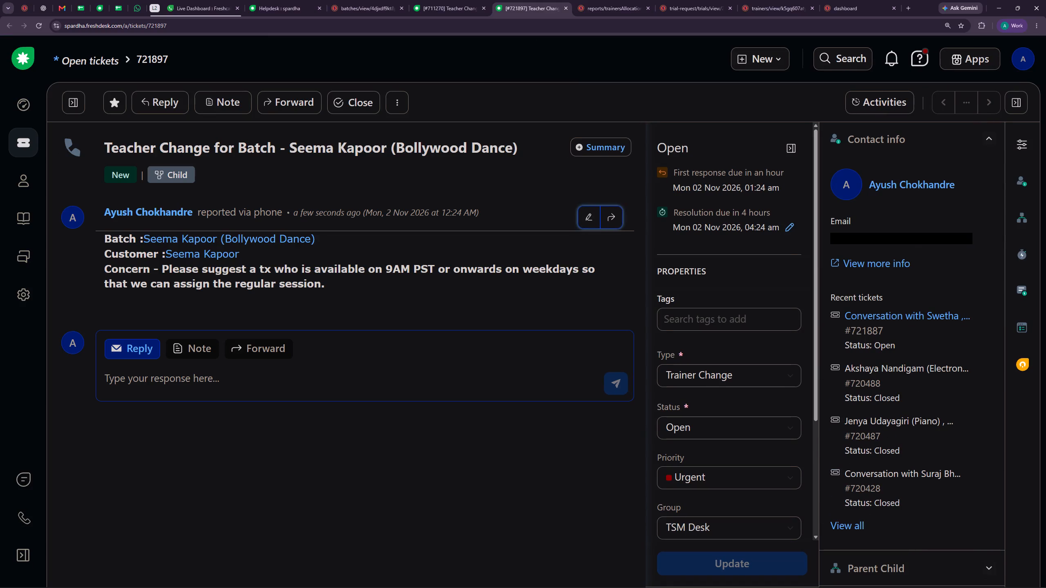
Return from the child ticket to parent ticket 711270 and add a private note reading "Created a child ticket.".
{"action": "left_click", "coordinate": [565, 8]}
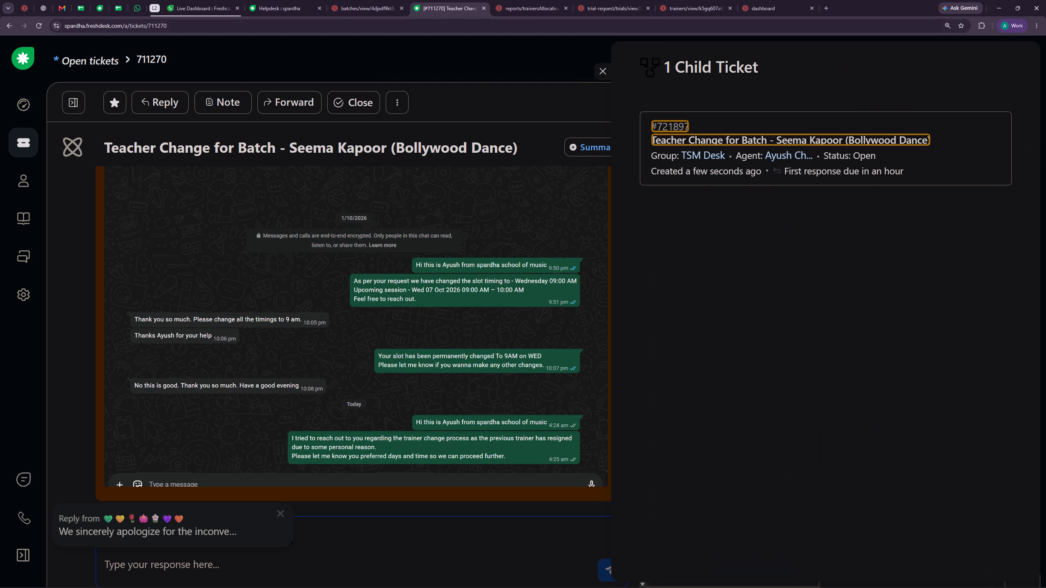
{"action": "left_click", "coordinate": [604, 71]}
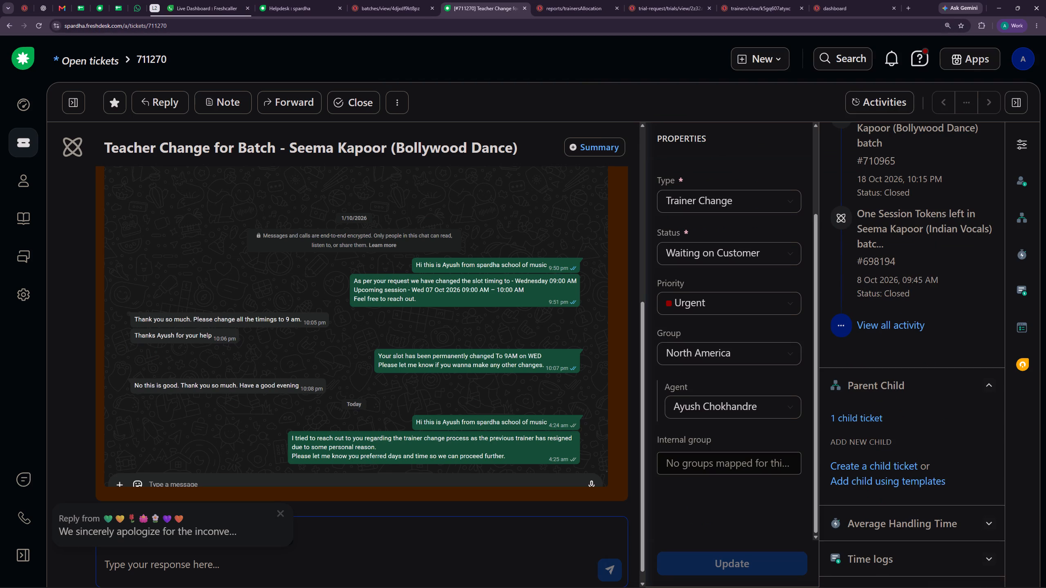
{"action": "scroll", "coordinate": [501, 334], "scroll_direction": "down", "scroll_amount": 4}
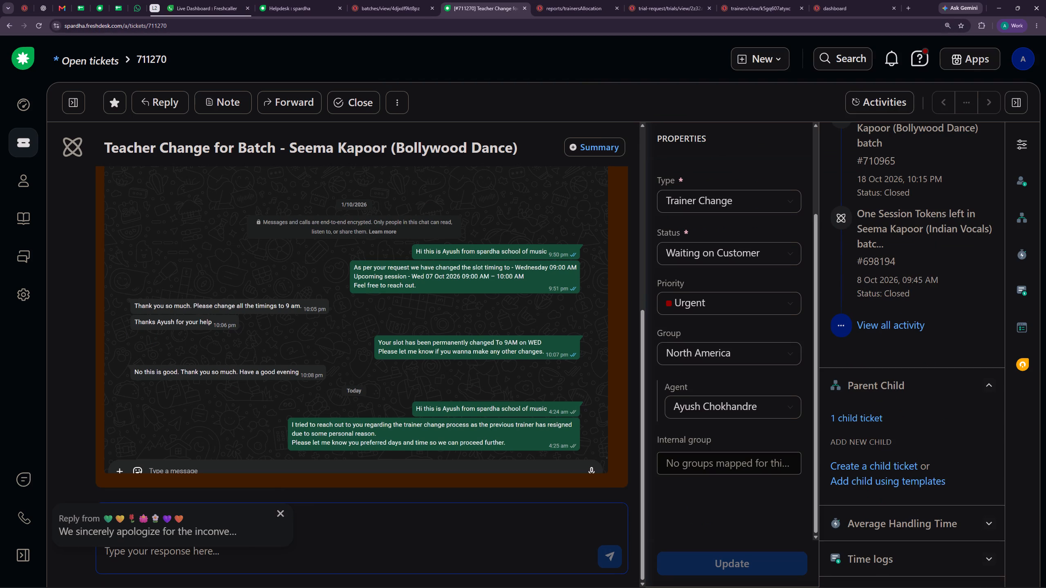
{"action": "left_click", "coordinate": [279, 515]}
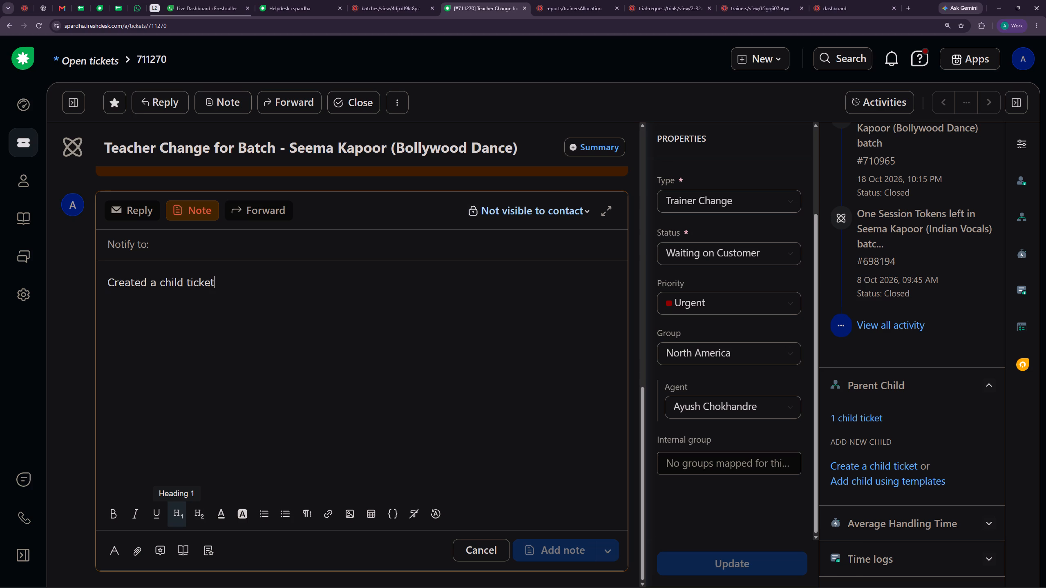
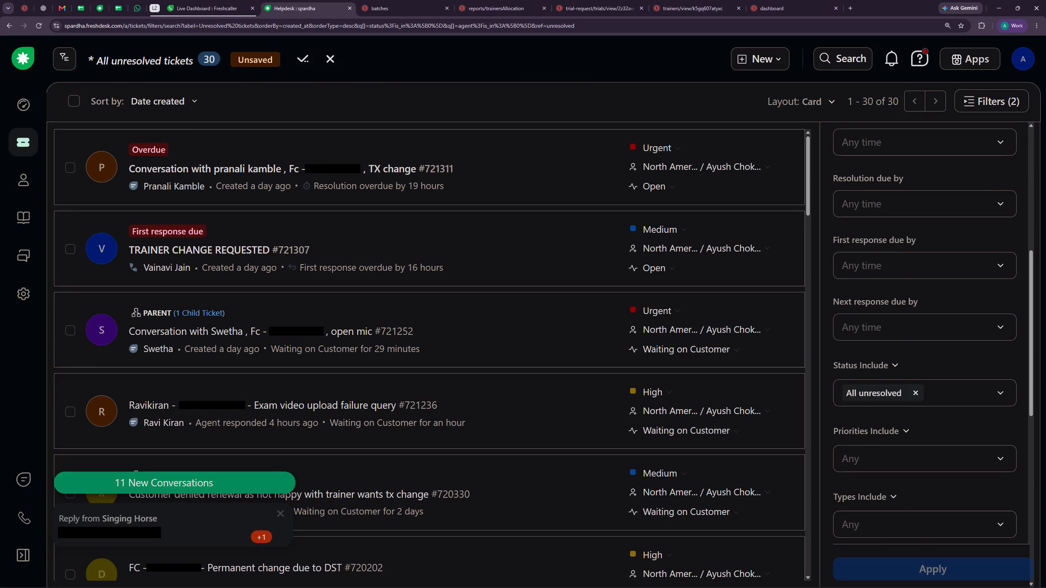
{"action": "left_click", "coordinate": [895, 525]}
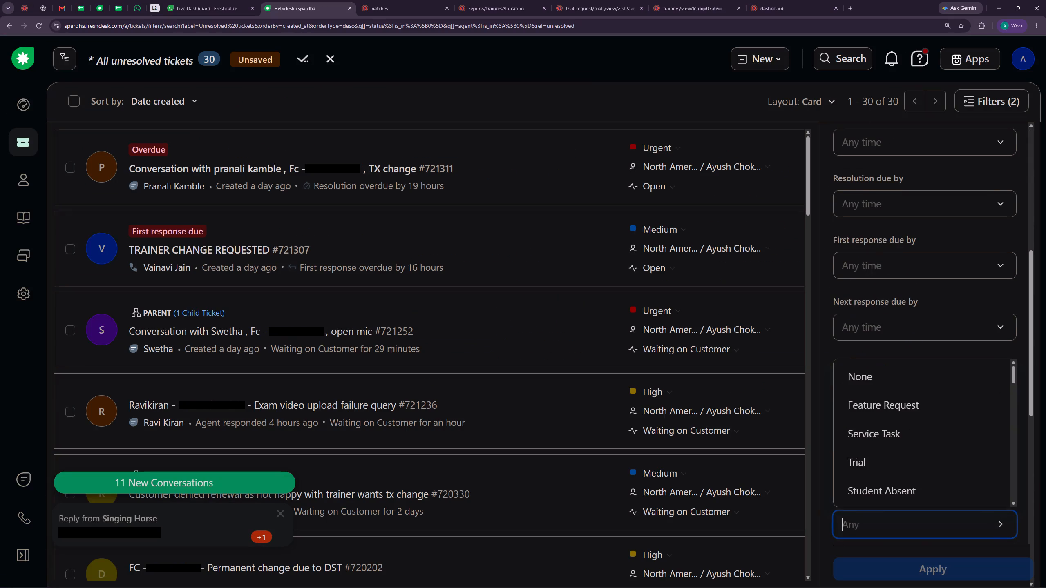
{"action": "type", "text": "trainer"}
{"action": "left_click", "coordinate": [905, 561]}
{"action": "scroll", "coordinate": [915, 498], "scroll_direction": "down", "scroll_amount": 4}
{"action": "left_click", "coordinate": [936, 563]}
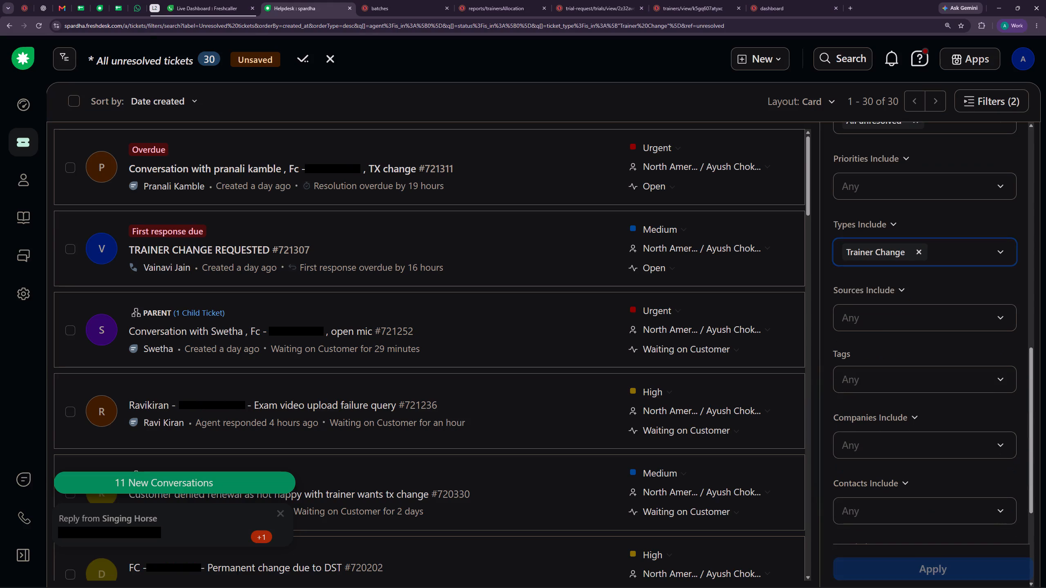
Open the overdue TX change ticket 721311 and dismiss the new reply notification.
{"action": "left_click", "coordinate": [186, 166]}
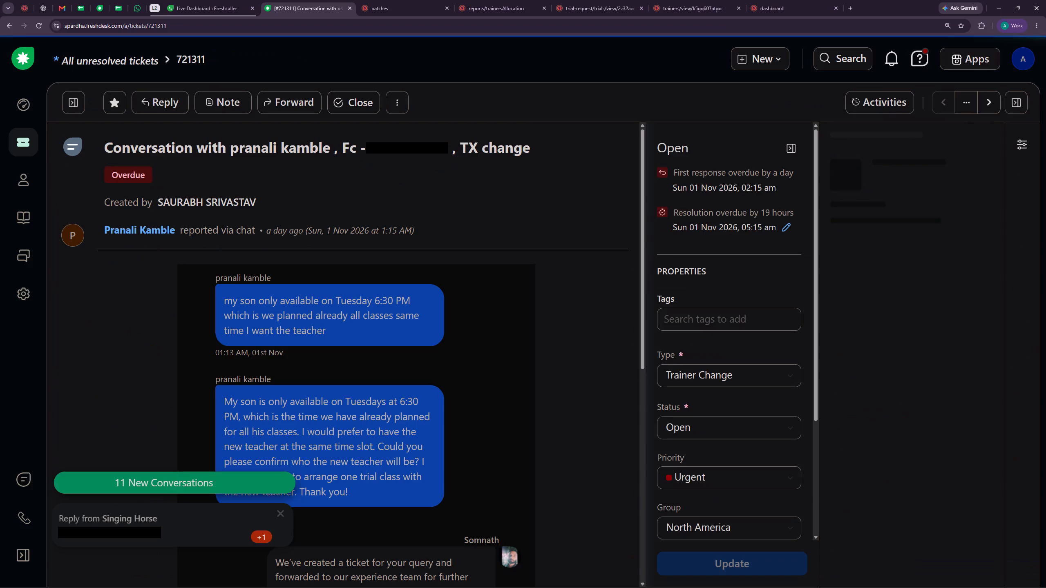
{"action": "left_click", "coordinate": [277, 514]}
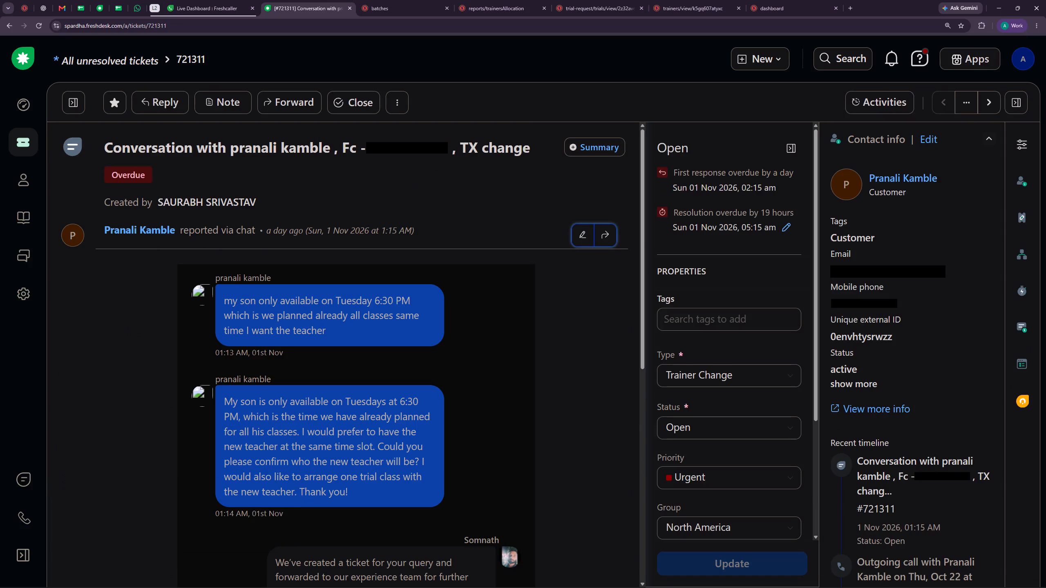
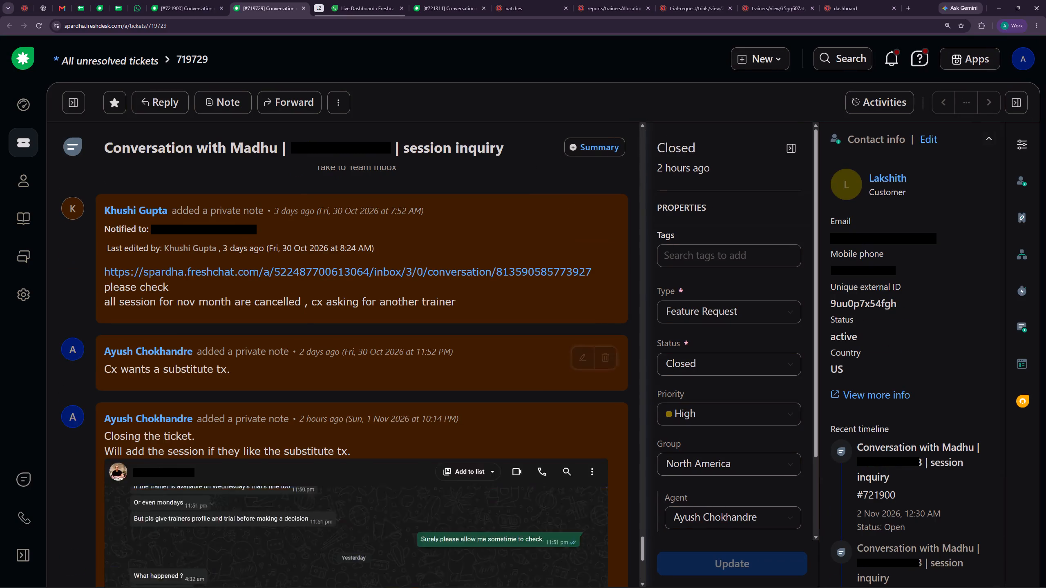
{"action": "scroll", "coordinate": [391, 344], "scroll_direction": "down", "scroll_amount": 5}
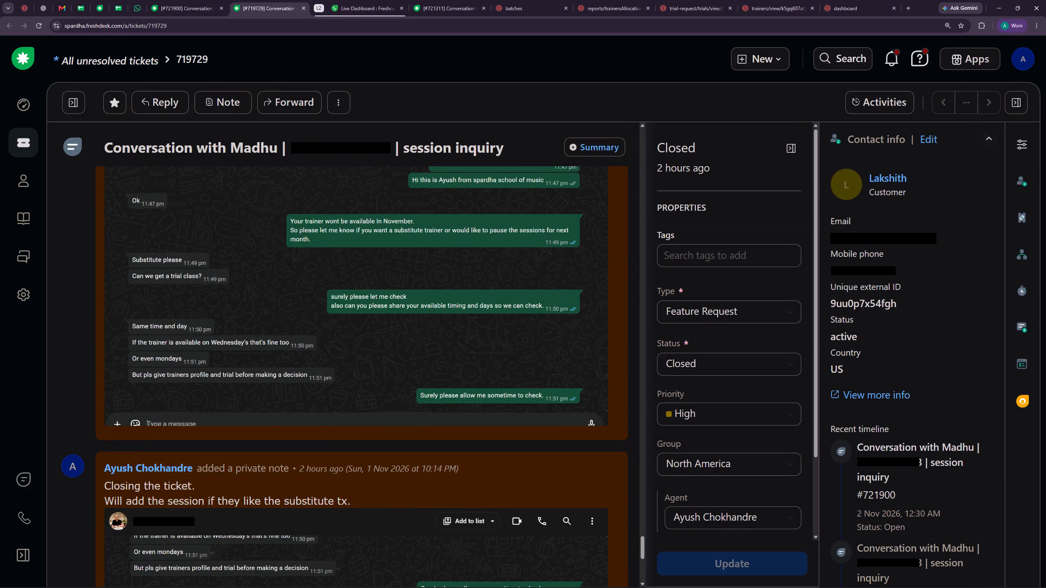
{"action": "scroll", "coordinate": [391, 343], "scroll_direction": "down", "scroll_amount": 4}
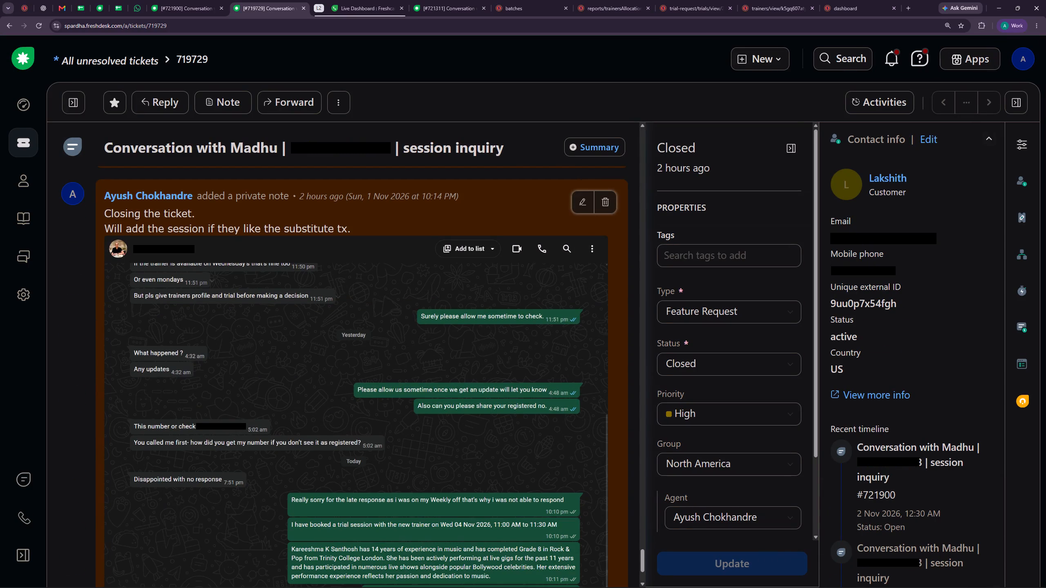
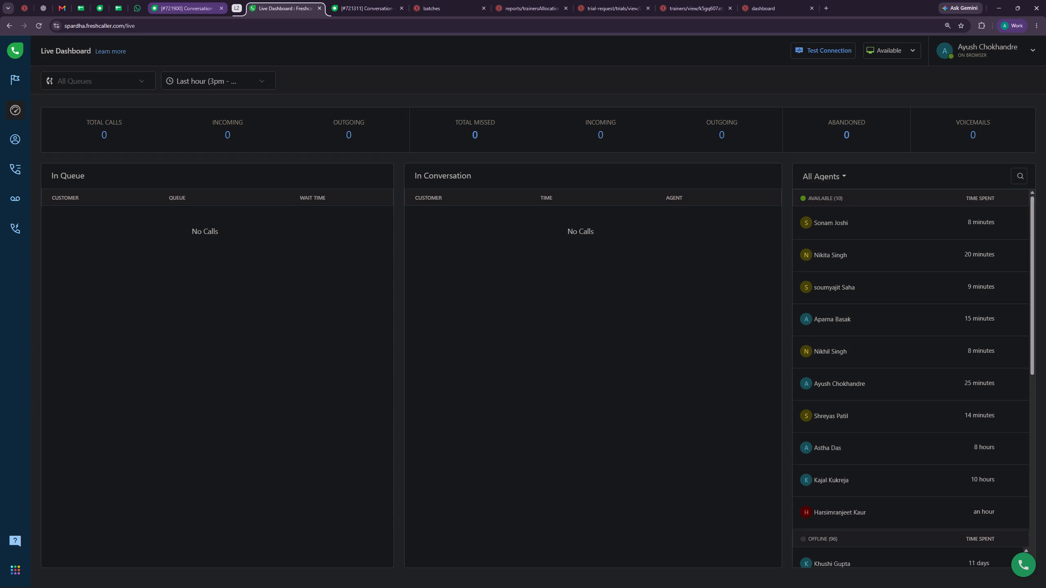
{"action": "left_click", "coordinate": [215, 2]}
{"action": "scroll", "coordinate": [329, 385], "scroll_direction": "down", "scroll_amount": 4}
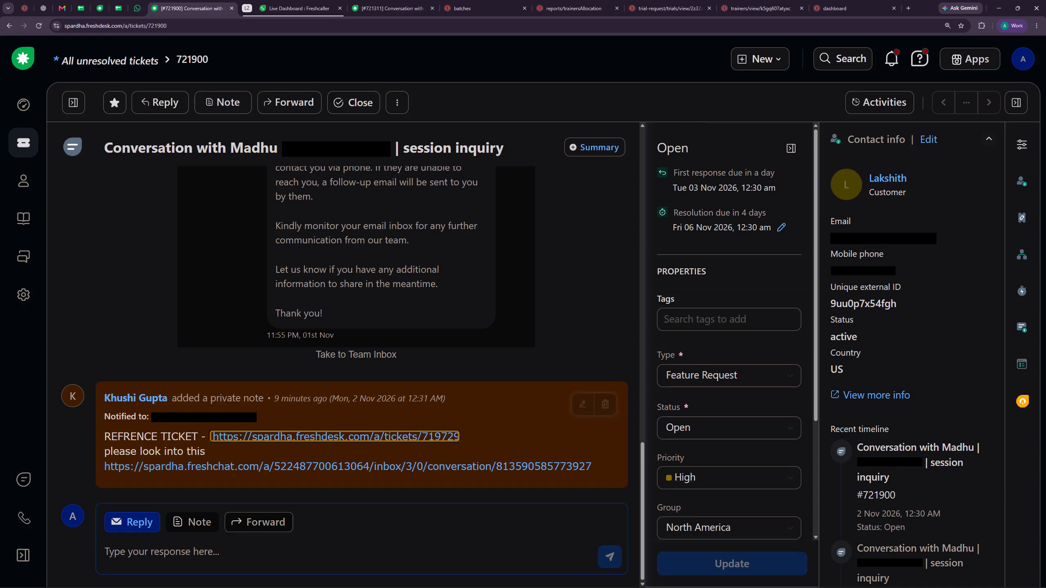
{"action": "left_click", "coordinate": [215, 525]}
{"action": "key", "text": "ctrl+v"}
{"action": "scroll", "coordinate": [279, 425], "scroll_direction": "up", "scroll_amount": 3}
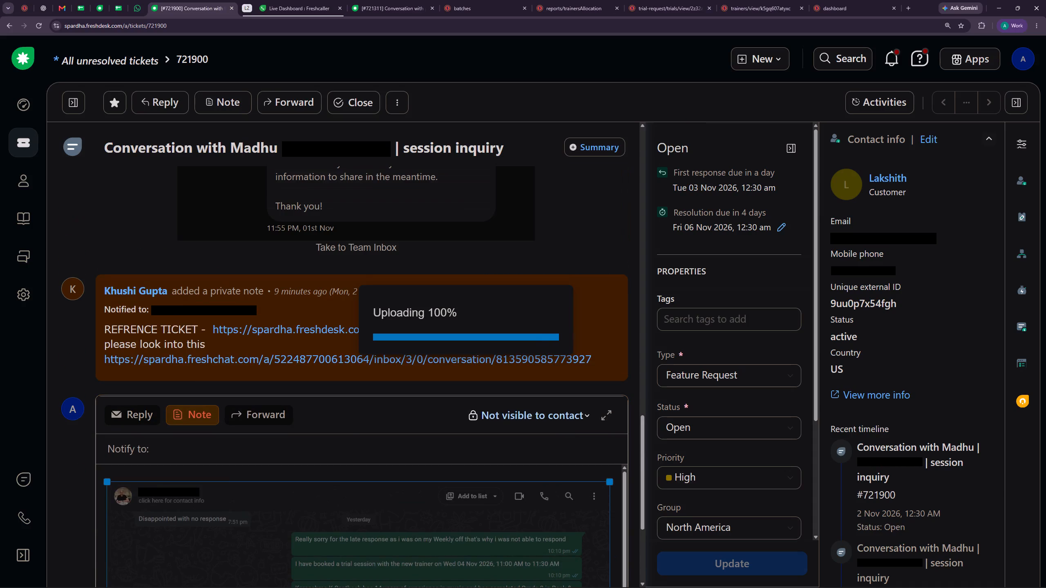
{"action": "scroll", "coordinate": [250, 435], "scroll_direction": "down", "scroll_amount": 1}
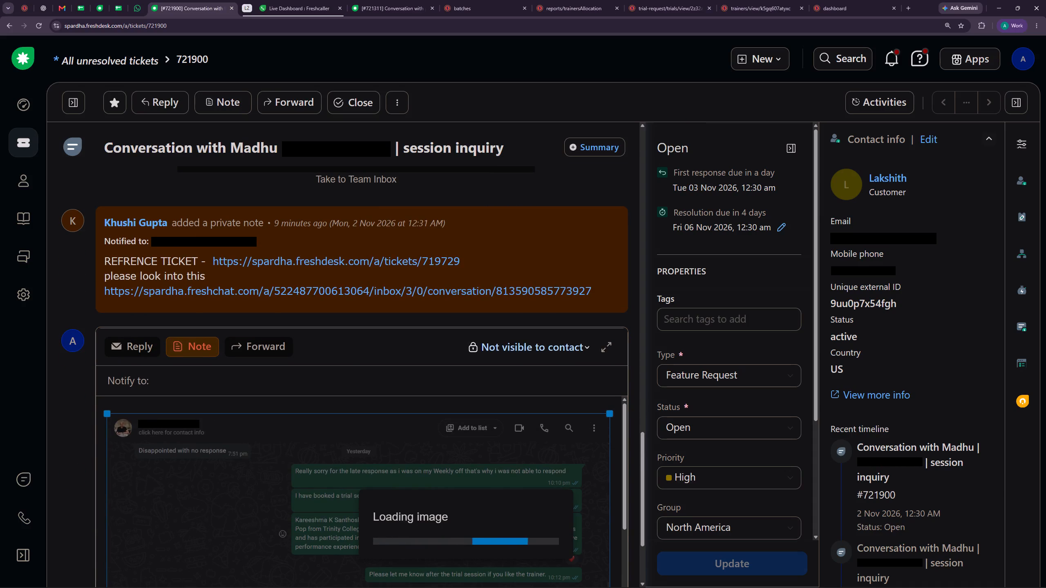
{"action": "left_click", "coordinate": [148, 403]}
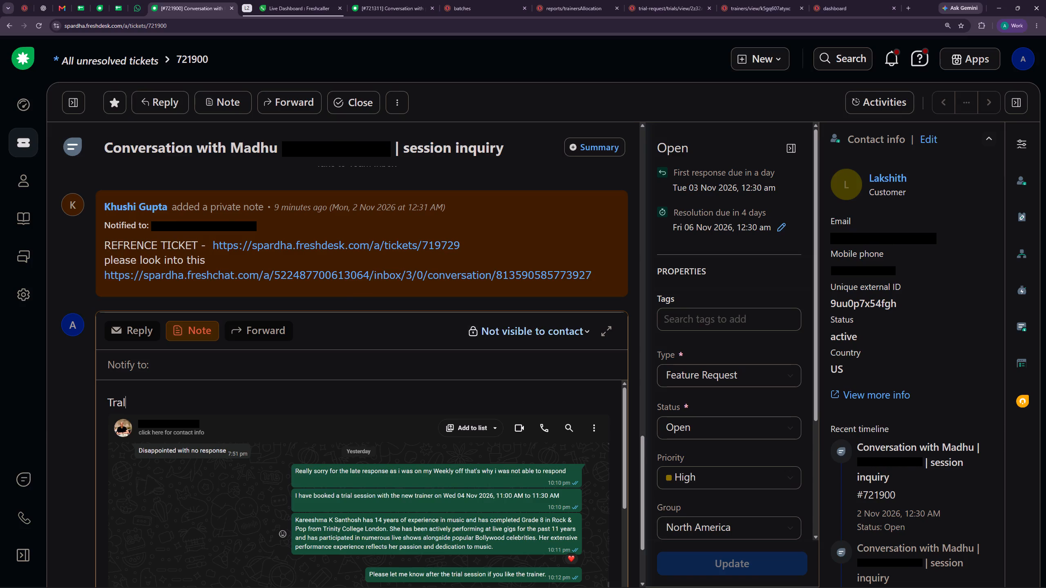
{"action": "key", "text": "BackSpace"}
{"action": "key", "text": "BackSpace"}
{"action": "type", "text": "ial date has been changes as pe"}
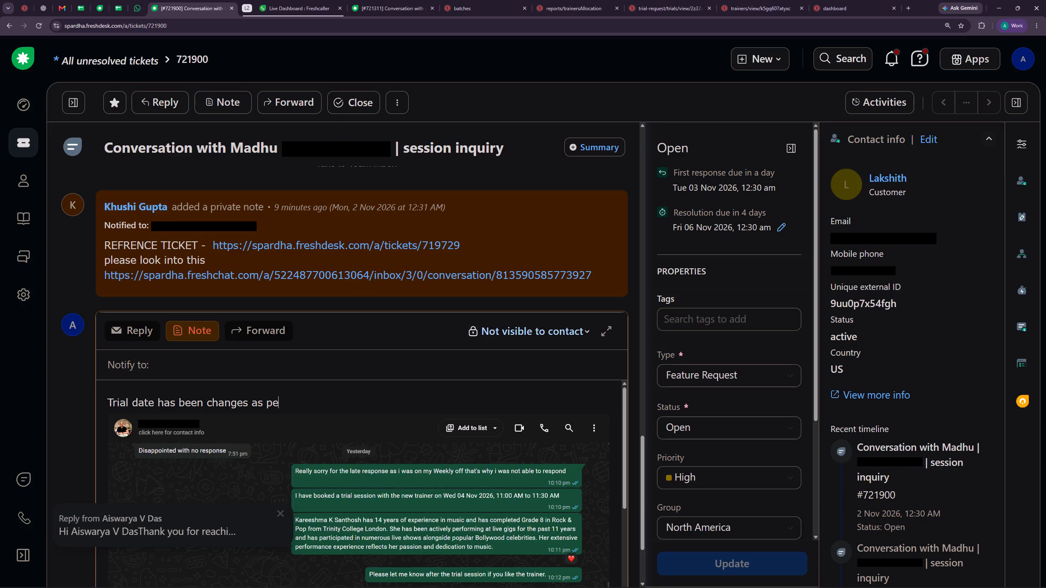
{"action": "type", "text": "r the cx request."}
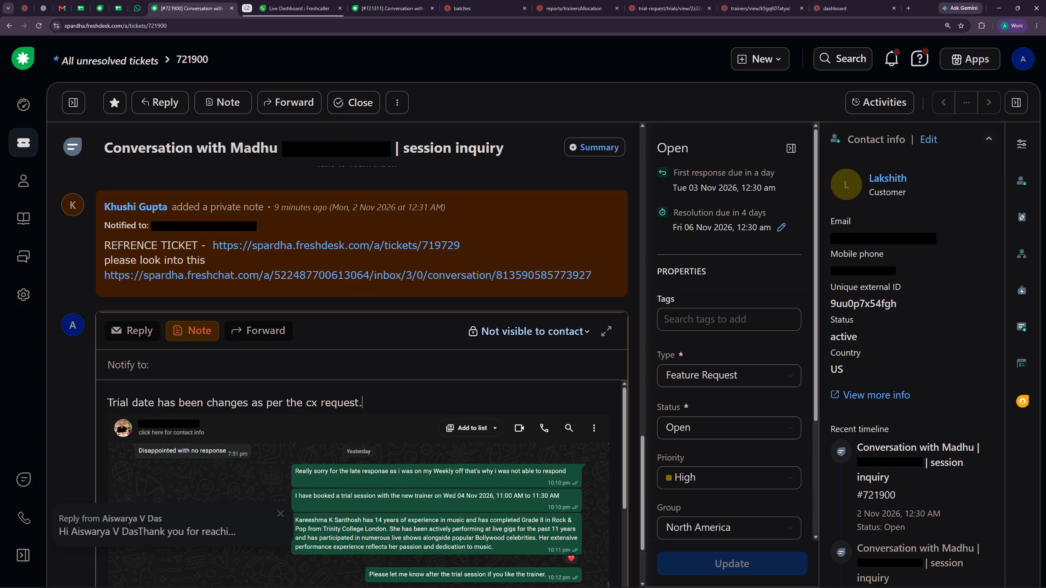
{"action": "scroll", "coordinate": [469, 469], "scroll_direction": "down", "scroll_amount": 7}
{"action": "left_click", "coordinate": [562, 554]}
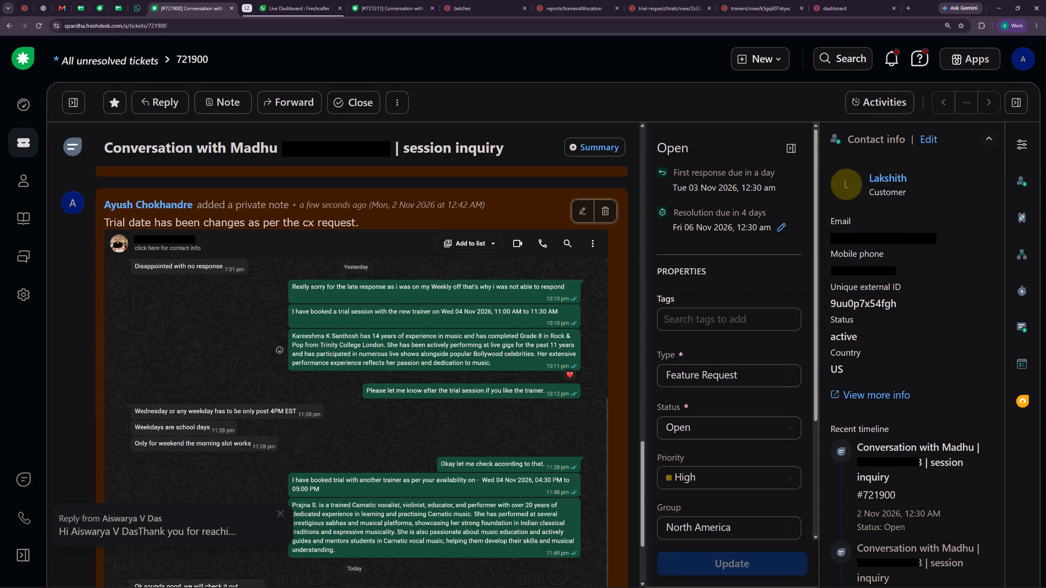
Edit the posted private note on ticket 721900 to add a second line about closing the ticket.
{"action": "scroll", "coordinate": [351, 344], "scroll_direction": "up", "scroll_amount": 1}
{"action": "left_click", "coordinate": [577, 281]}
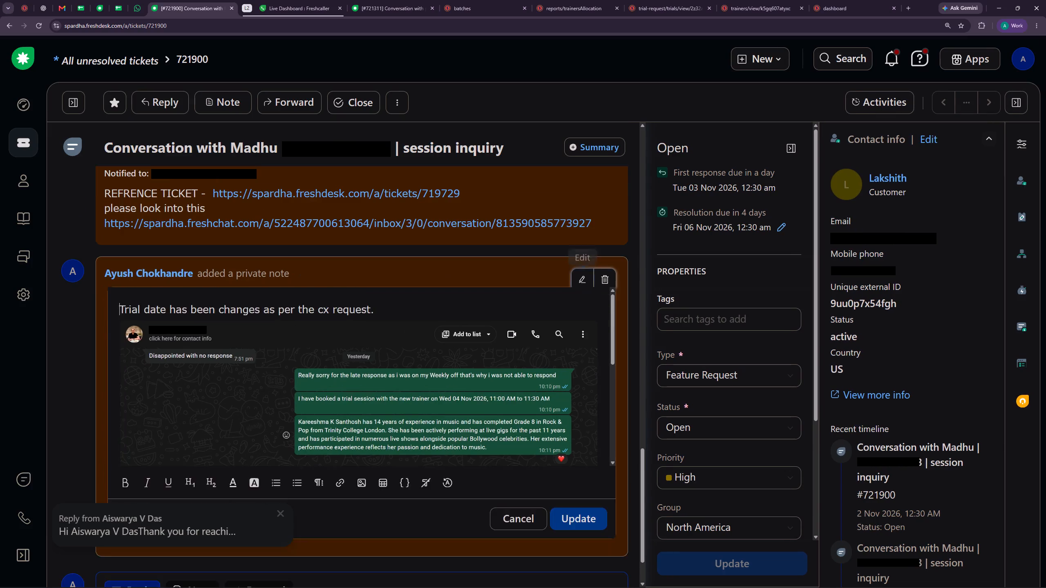
{"action": "left_click", "coordinate": [391, 316]}
{"action": "key", "text": "shift+Return"}
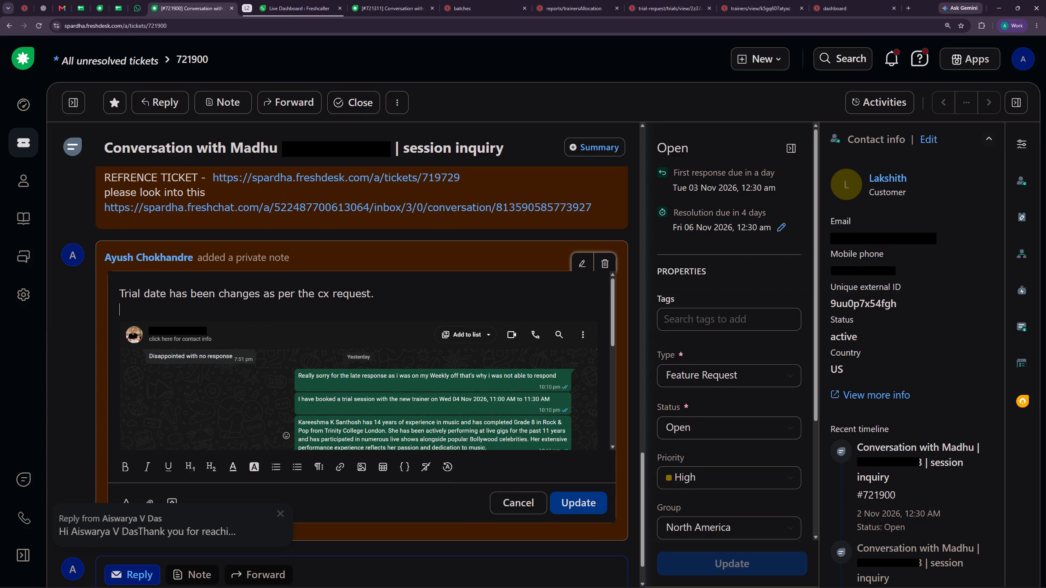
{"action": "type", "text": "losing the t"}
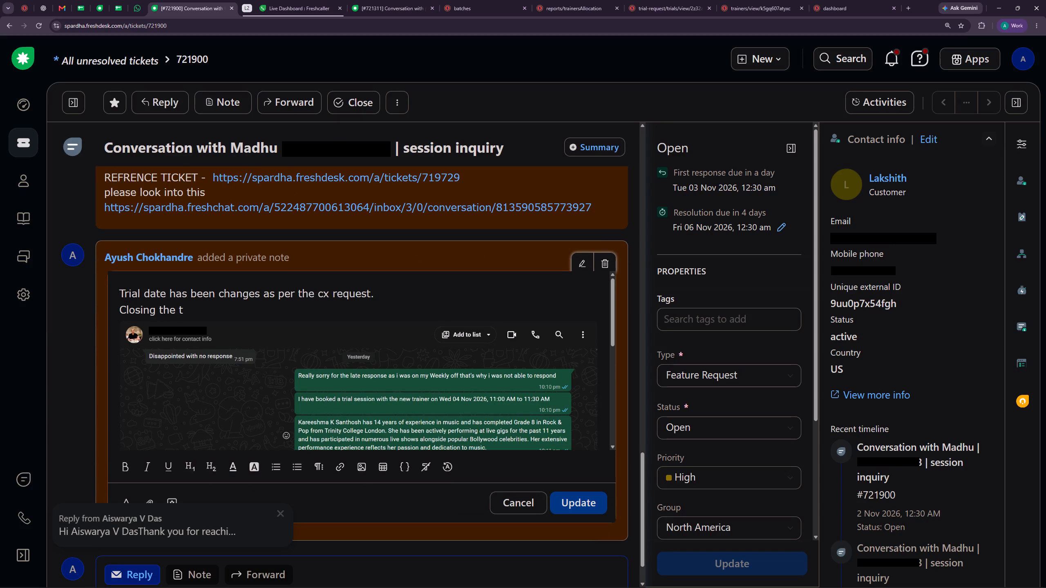
Complete the private note's second line as "Closing the ticket." and save the edited note on ticket 721900.
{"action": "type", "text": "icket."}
{"action": "scroll", "coordinate": [469, 295], "scroll_direction": "down", "scroll_amount": 10}
{"action": "scroll", "coordinate": [700, 440], "scroll_direction": "down", "scroll_amount": 1}
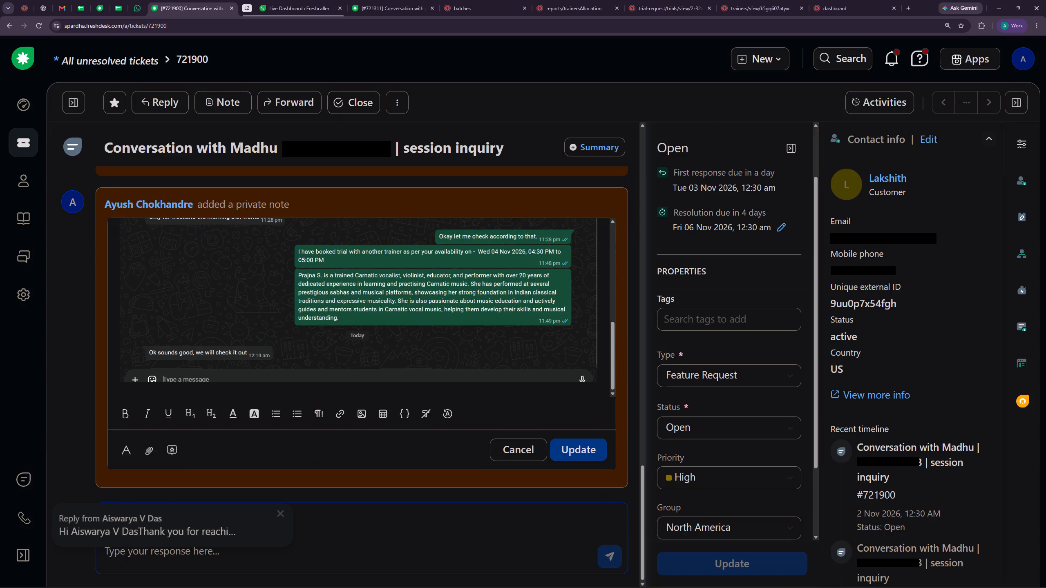
{"action": "left_click", "coordinate": [588, 446]}
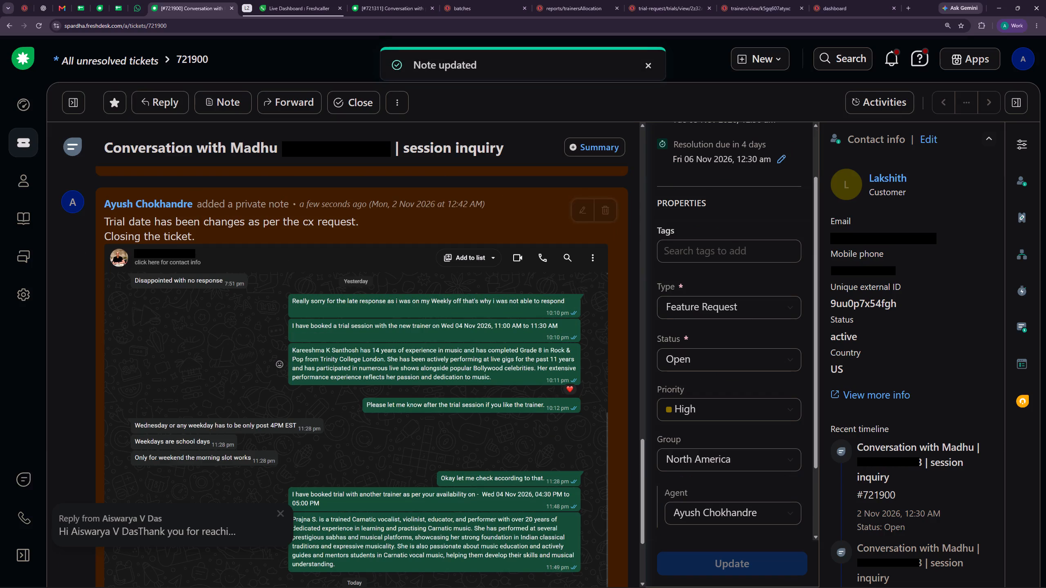
Set ticket 721900's status to Closed, save its properties, and close the ticket page.
{"action": "left_click", "coordinate": [733, 359]}
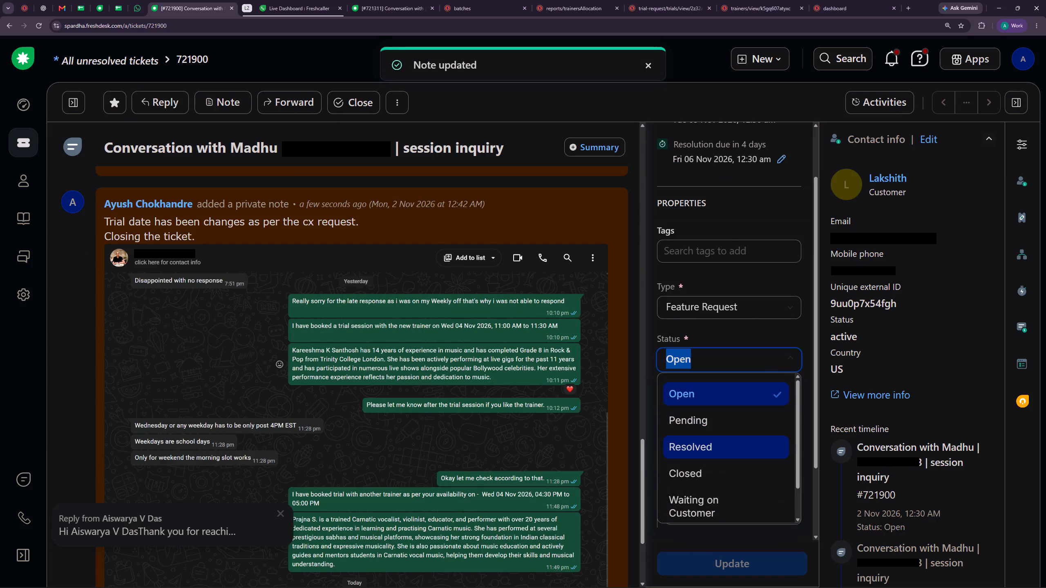
{"action": "left_click", "coordinate": [720, 472]}
{"action": "left_click", "coordinate": [726, 558]}
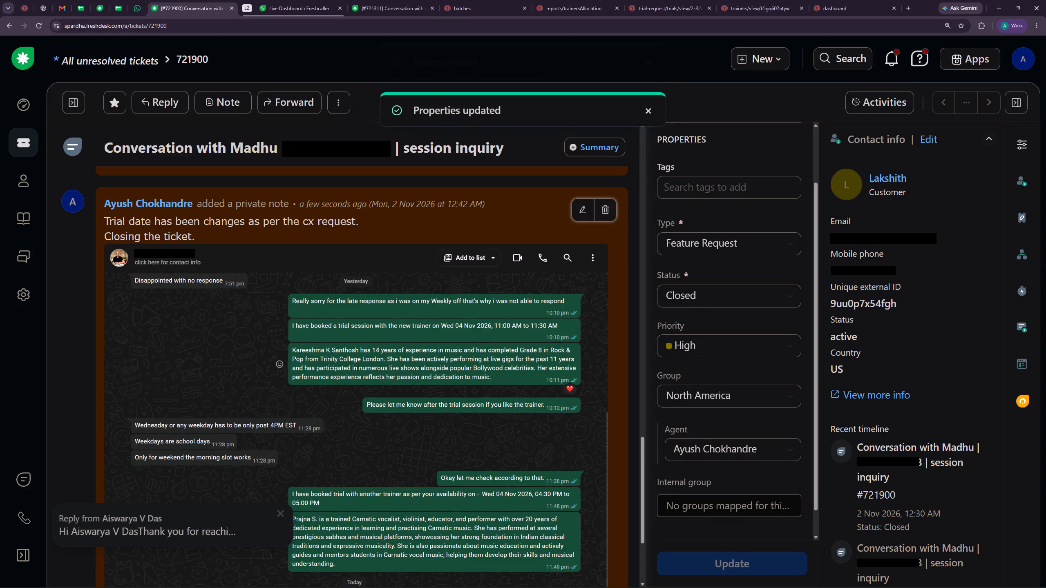
{"action": "scroll", "coordinate": [400, 188], "scroll_direction": "down", "scroll_amount": 4}
{"action": "scroll", "coordinate": [330, 132], "scroll_direction": "down", "scroll_amount": 5}
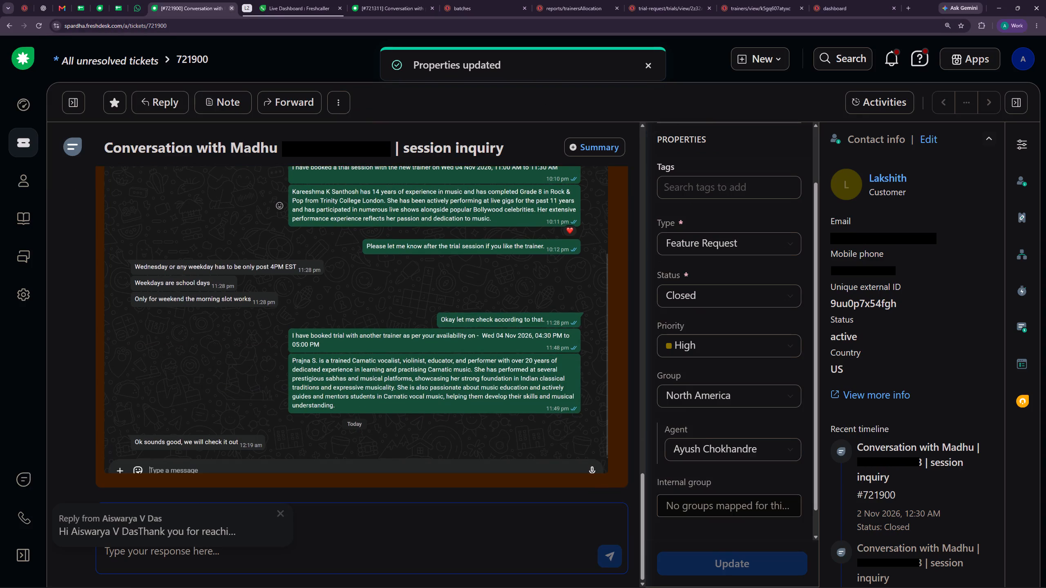
{"action": "left_click", "coordinate": [232, 8]}
Switch to Gmail chat to check the NA & UK- L2 Team space.
{"action": "left_click", "coordinate": [65, 0]}
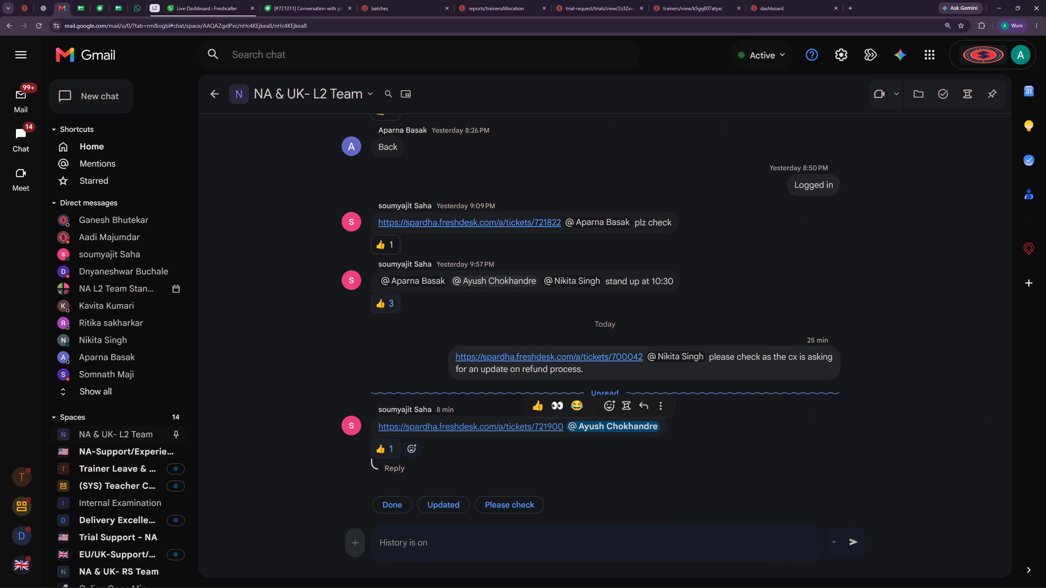
Return to ticket 721311, copy the customer's mobile phone number from the contact info, and switch to the Batches page.
{"action": "left_click", "coordinate": [302, 4]}
{"action": "left_click", "coordinate": [284, 513]}
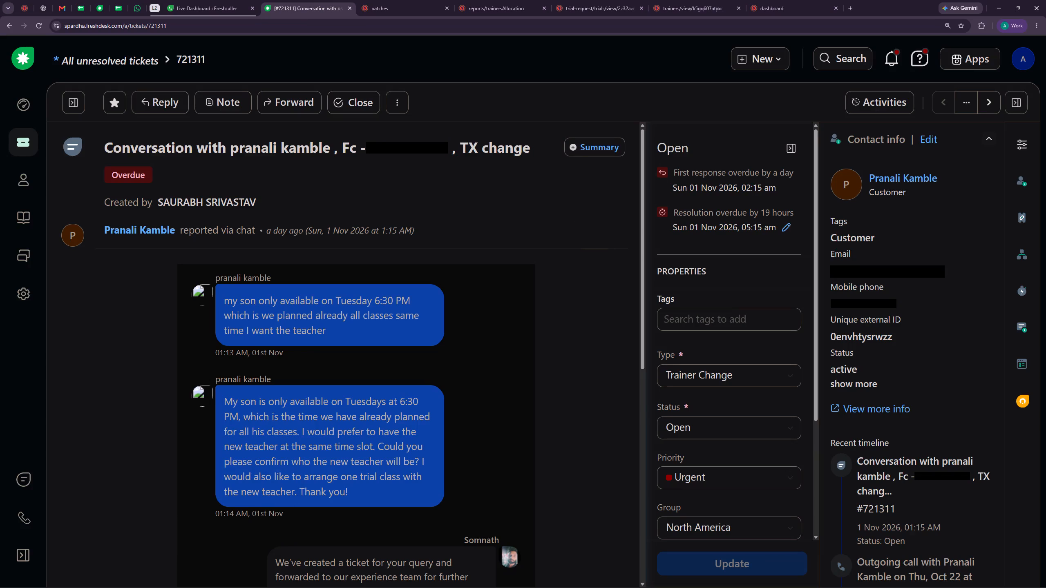
{"action": "left_click_drag", "start_coordinate": [917, 302], "coordinate": [903, 303]}
{"action": "left_click_drag", "start_coordinate": [903, 303], "coordinate": [842, 304]}
{"action": "key", "text": "ctrl+c"}
{"action": "left_click", "coordinate": [423, 0]}
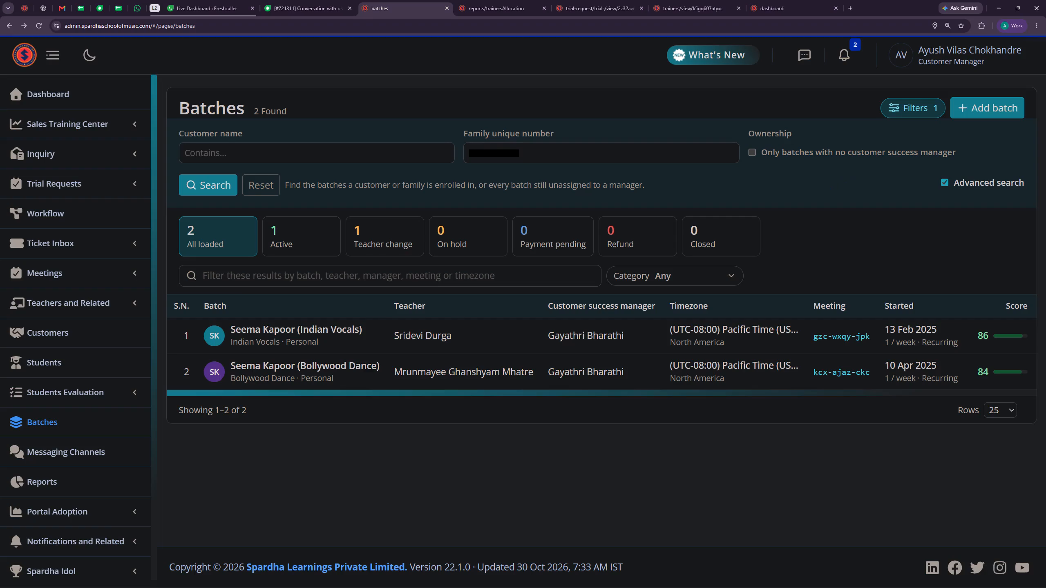
In the admin portal, search the batches by the copied family unique number and open the Western Vocals batch to view its sessions.
{"action": "left_click_drag", "start_coordinate": [576, 156], "coordinate": [402, 154]}
{"action": "key", "text": "ctrl+v"}
{"action": "left_click", "coordinate": [217, 186]}
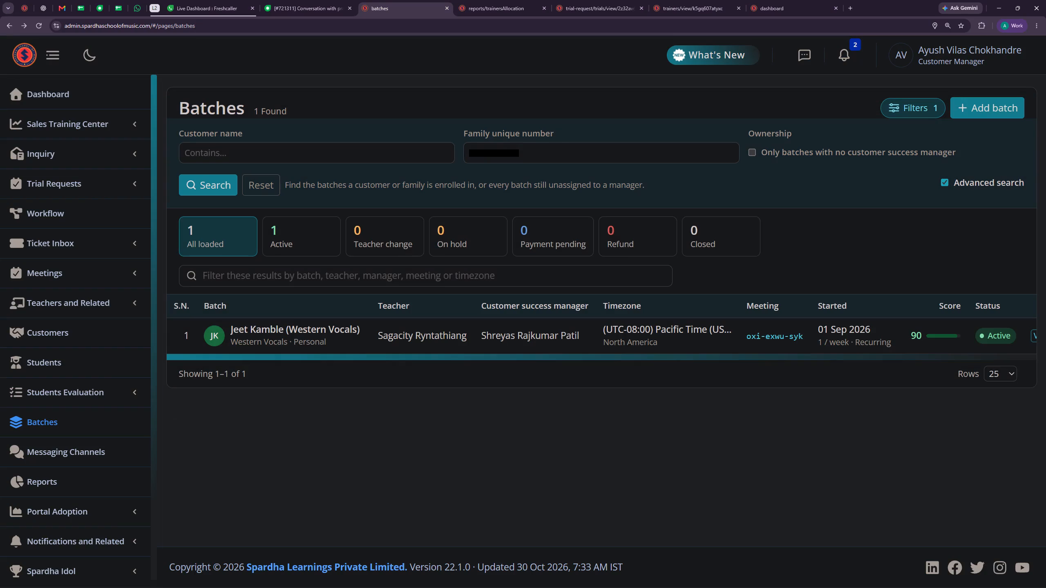
{"action": "left_click", "coordinate": [1031, 334]}
{"action": "scroll", "coordinate": [483, 369], "scroll_direction": "down", "scroll_amount": 1}
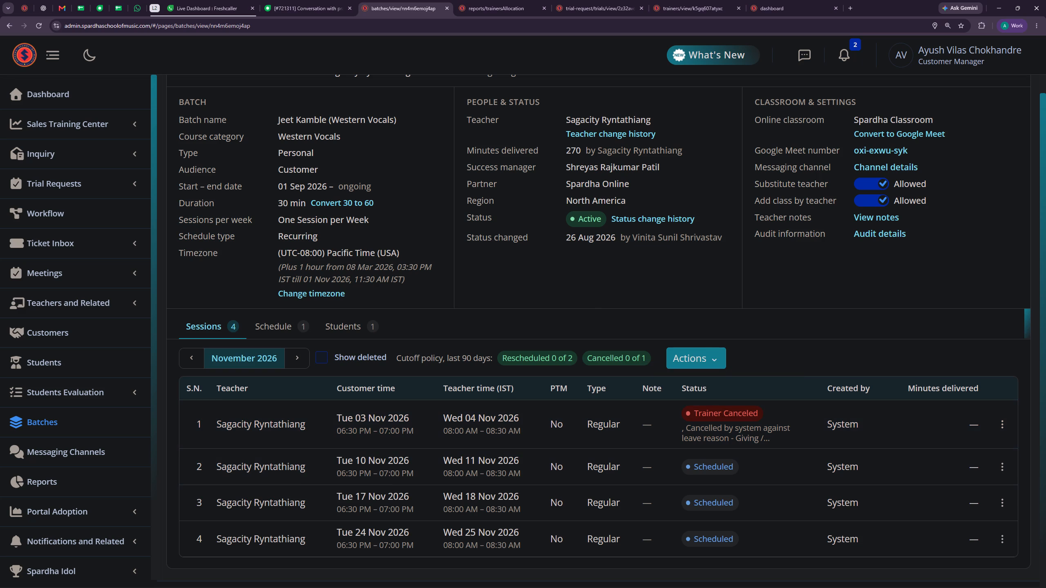
{"action": "left_click", "coordinate": [277, 0]}
{"action": "scroll", "coordinate": [423, 426], "scroll_direction": "down", "scroll_amount": 2}
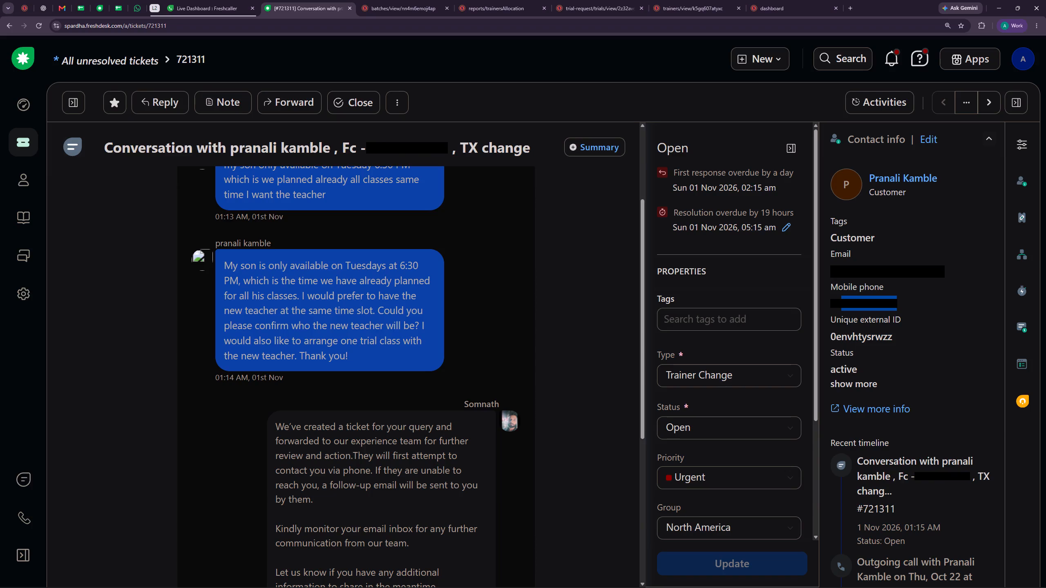
Return to the Western Vocals batch, check its schedule and that schedule's audit log, and go back to its sessions list.
{"action": "left_click", "coordinate": [413, 0]}
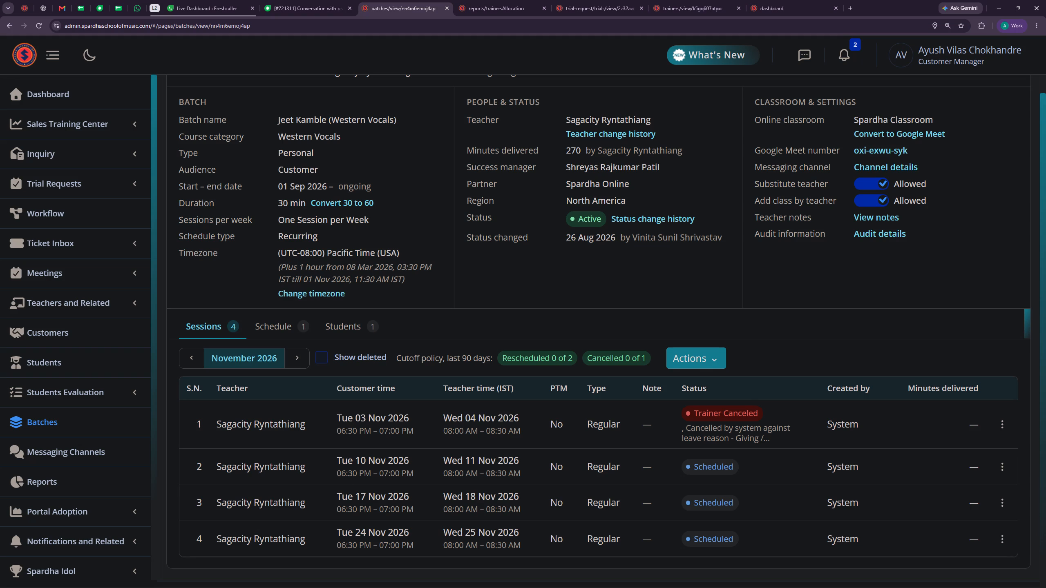
{"action": "left_click", "coordinate": [279, 333]}
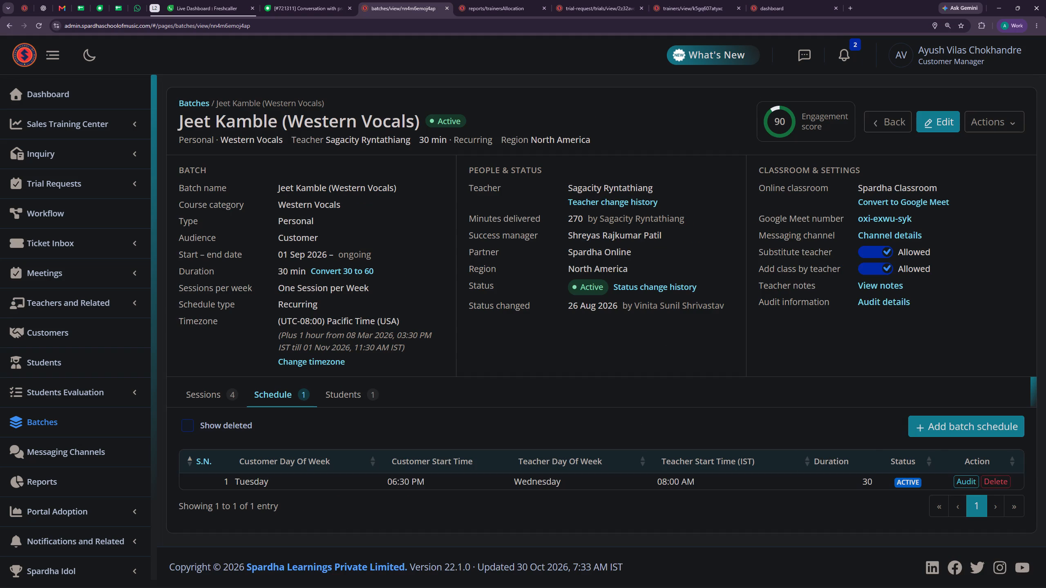
{"action": "left_click", "coordinate": [964, 480]}
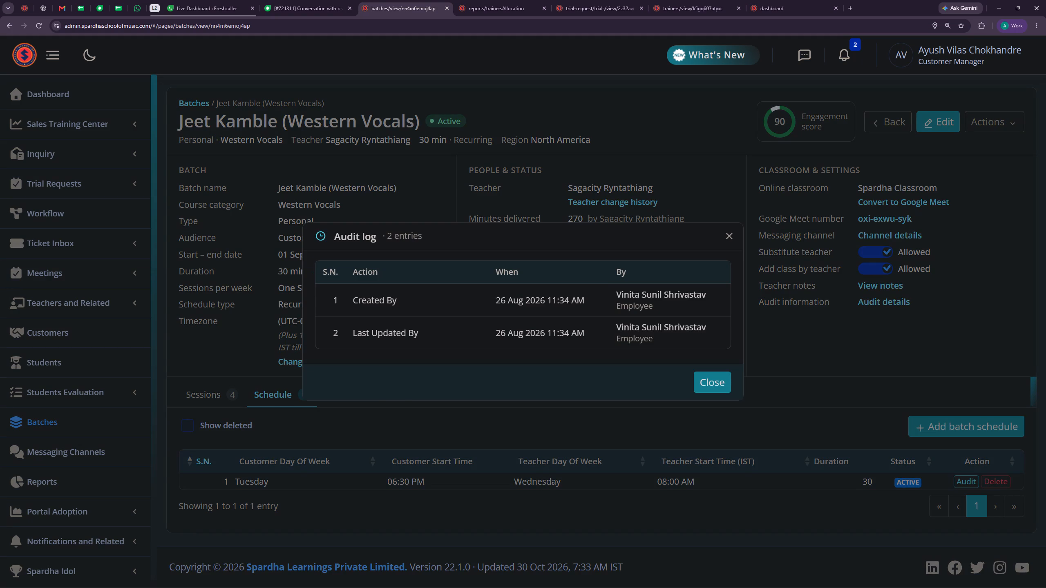
{"action": "left_click", "coordinate": [730, 239]}
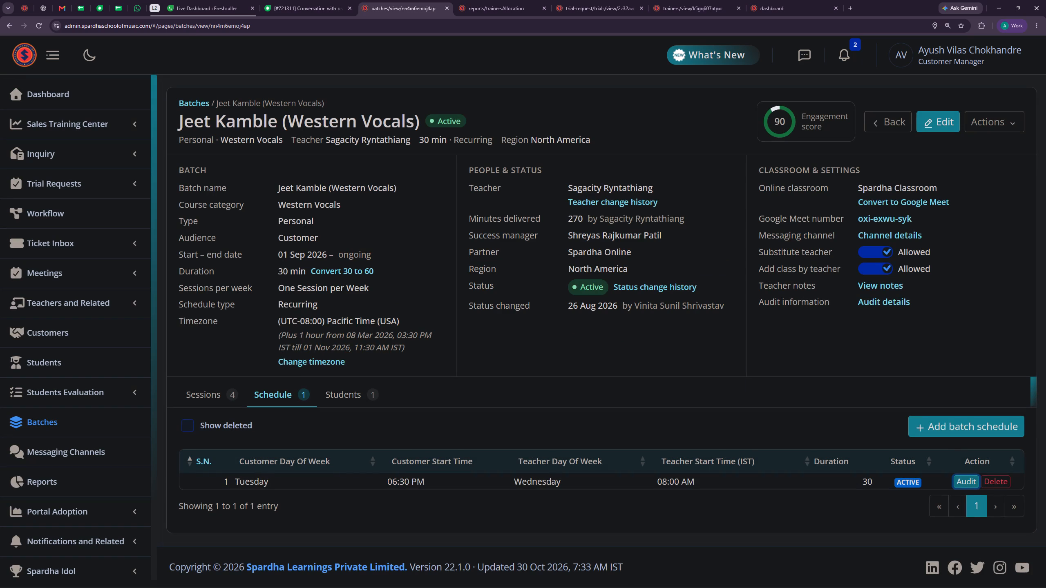
{"action": "scroll", "coordinate": [225, 407], "scroll_direction": "down", "scroll_amount": 2}
{"action": "left_click", "coordinate": [193, 391]}
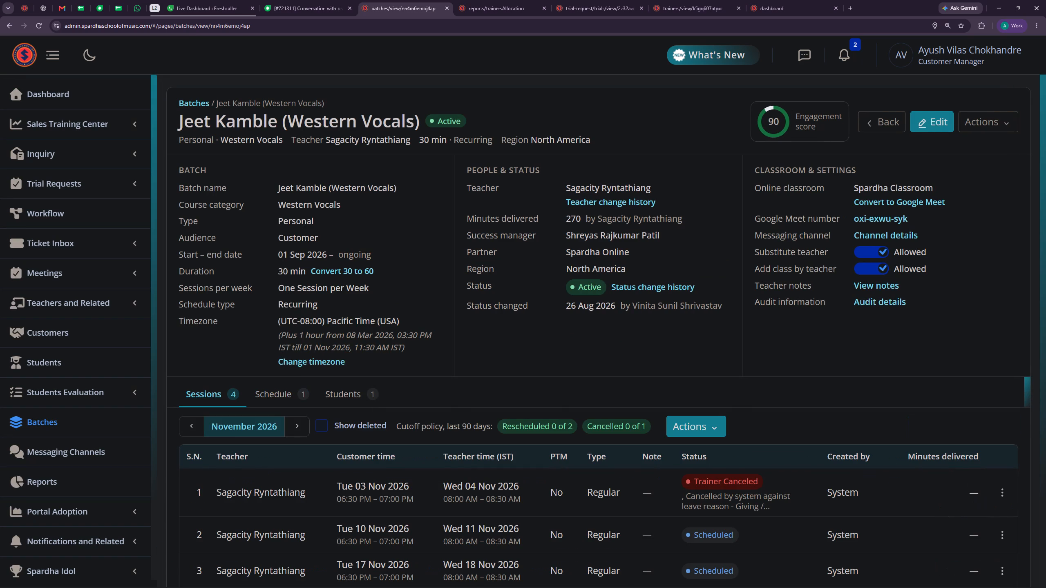
{"action": "left_click", "coordinate": [291, 0]}
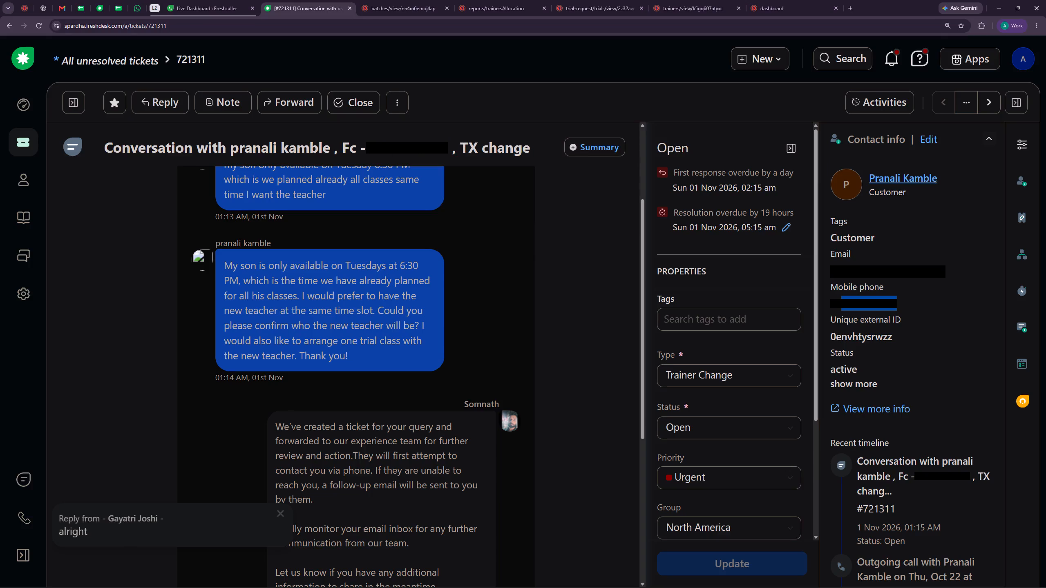
{"action": "left_click", "coordinate": [881, 180]}
{"action": "scroll", "coordinate": [275, 272], "scroll_direction": "down", "scroll_amount": 1}
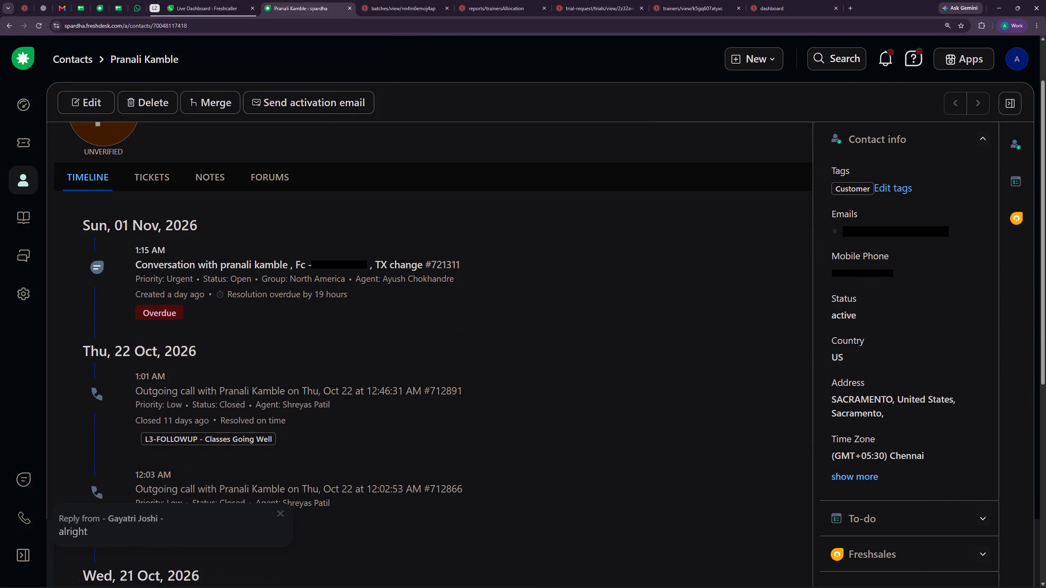
{"action": "scroll", "coordinate": [412, 440], "scroll_direction": "down", "scroll_amount": 1}
{"action": "scroll", "coordinate": [355, 461], "scroll_direction": "down", "scroll_amount": 1}
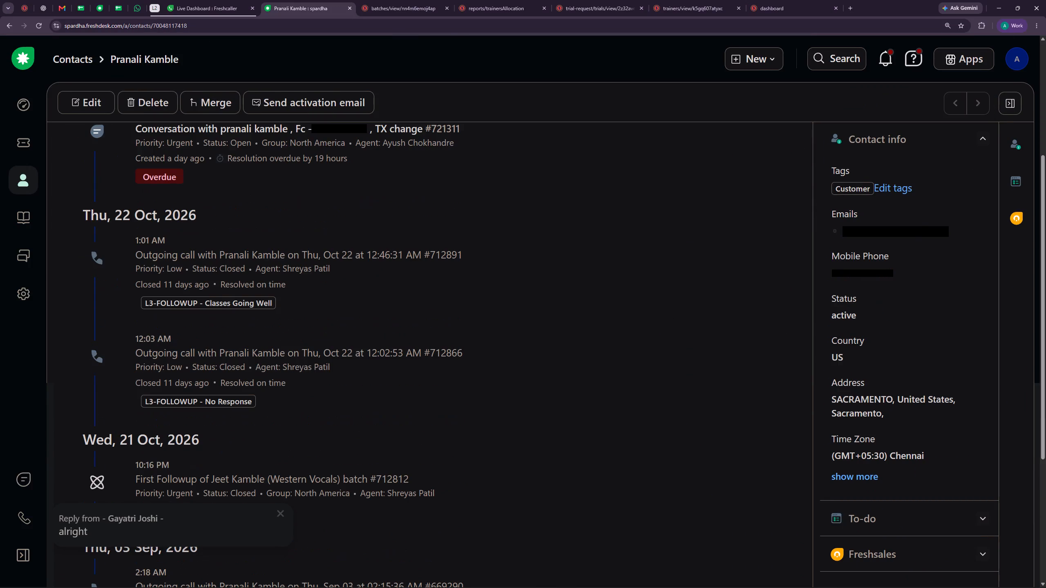
{"action": "left_click", "coordinate": [284, 511]}
{"action": "scroll", "coordinate": [391, 447], "scroll_direction": "down", "scroll_amount": 2}
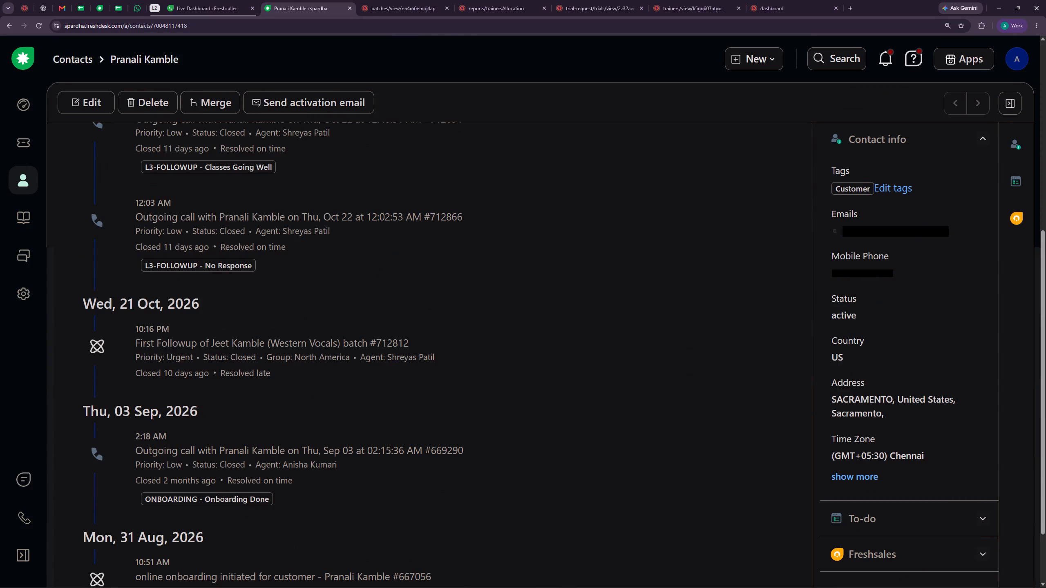
{"action": "scroll", "coordinate": [366, 429], "scroll_direction": "up", "scroll_amount": 9}
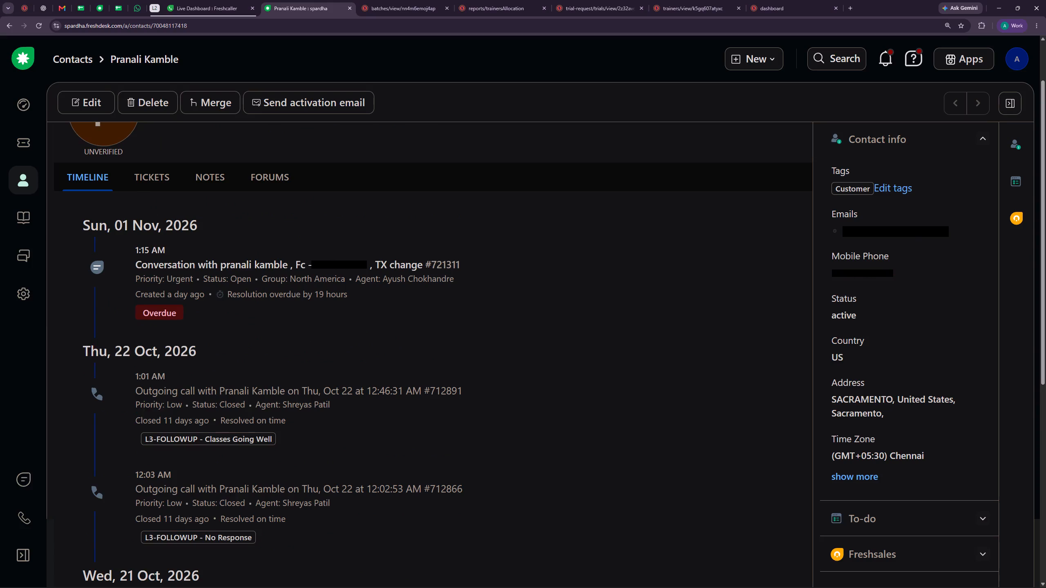
{"action": "left_click", "coordinate": [225, 0]}
{"action": "left_click", "coordinate": [301, 0]}
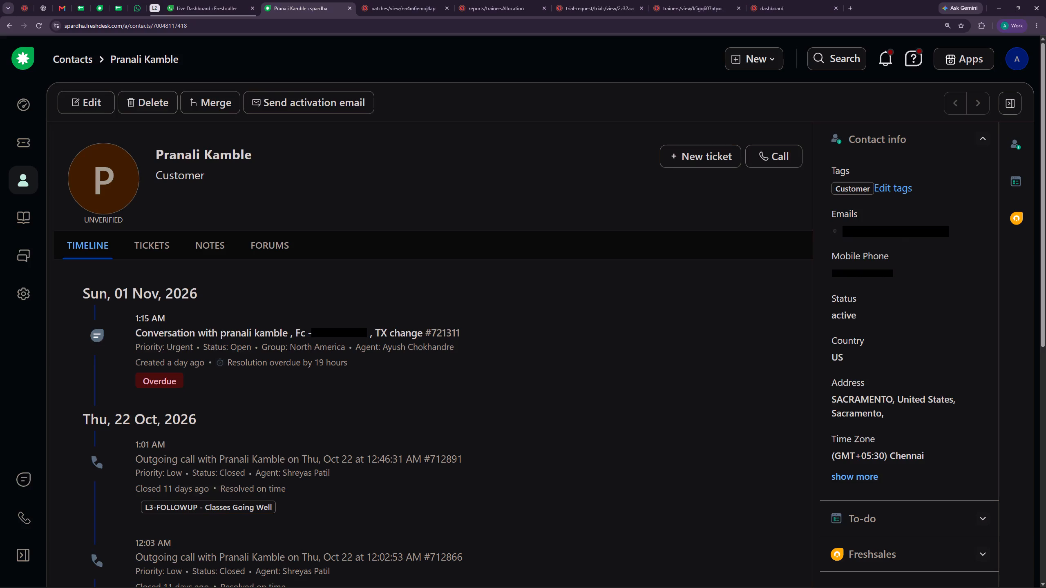
{"action": "left_click", "coordinate": [233, 331]}
{"action": "scroll", "coordinate": [351, 405], "scroll_direction": "down", "scroll_amount": 5}
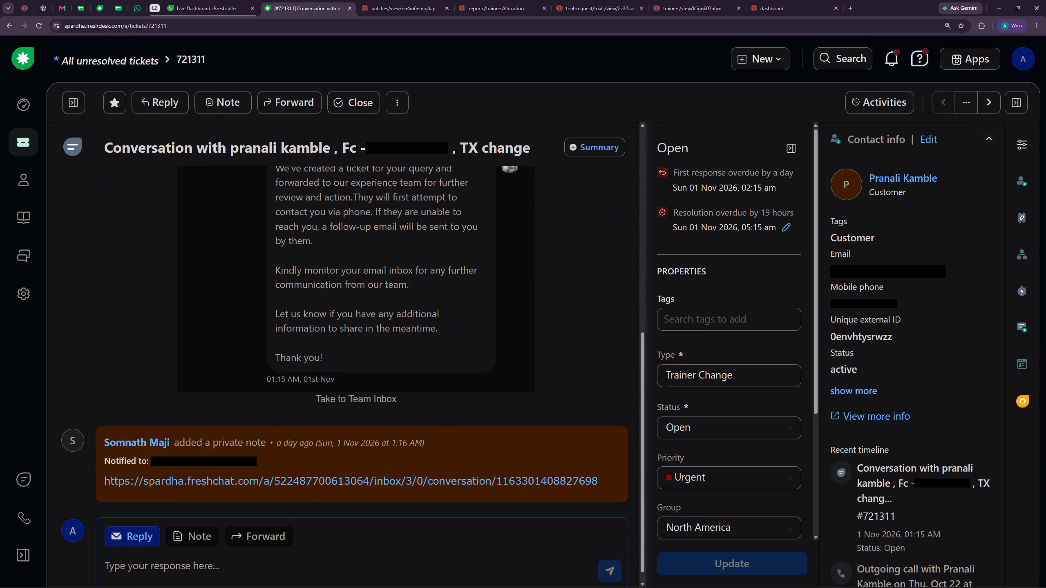
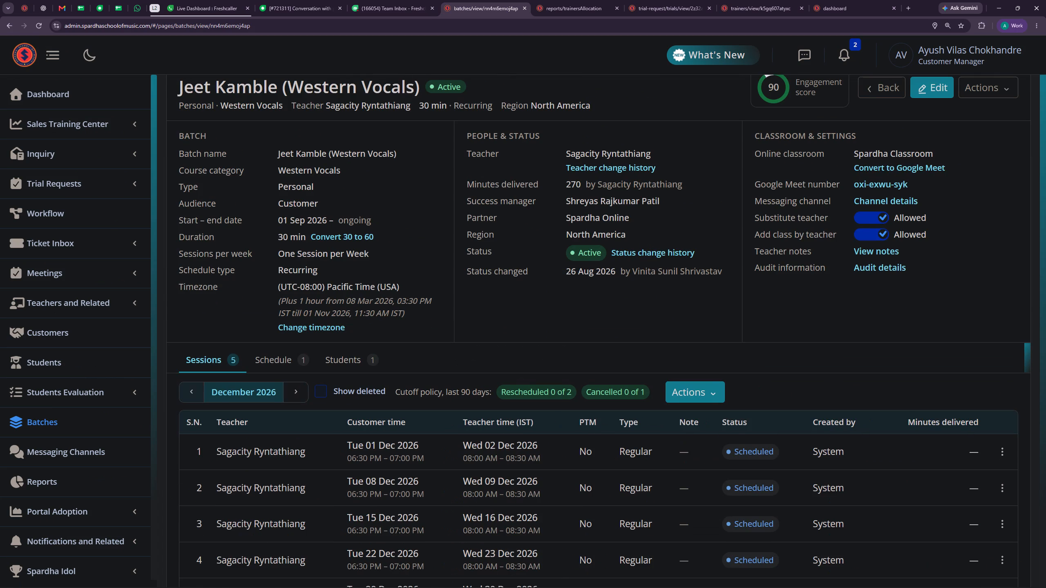
Review the Western Vocals batch's sessions for October 2026 and November 2026, including each session's status.
{"action": "left_click", "coordinate": [202, 396]}
{"action": "left_click", "coordinate": [202, 396]}
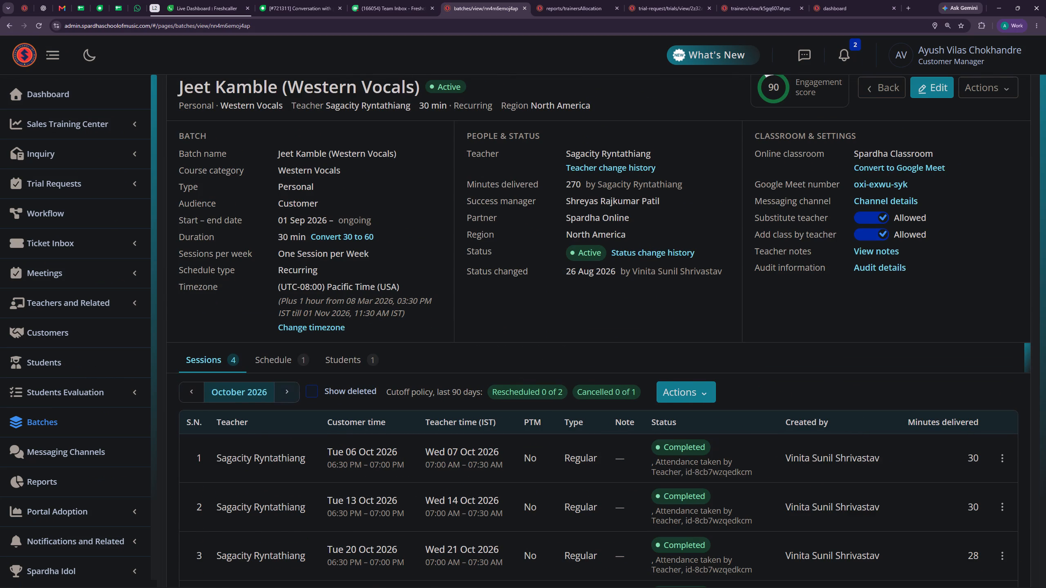
{"action": "left_click", "coordinate": [289, 393]}
{"action": "scroll", "coordinate": [637, 391], "scroll_direction": "down", "scroll_amount": 1}
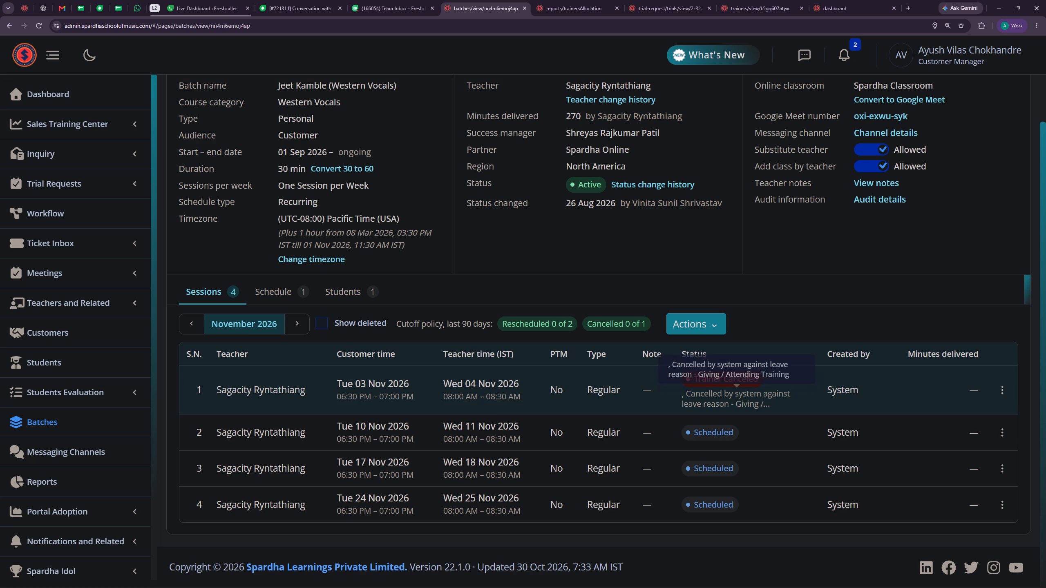
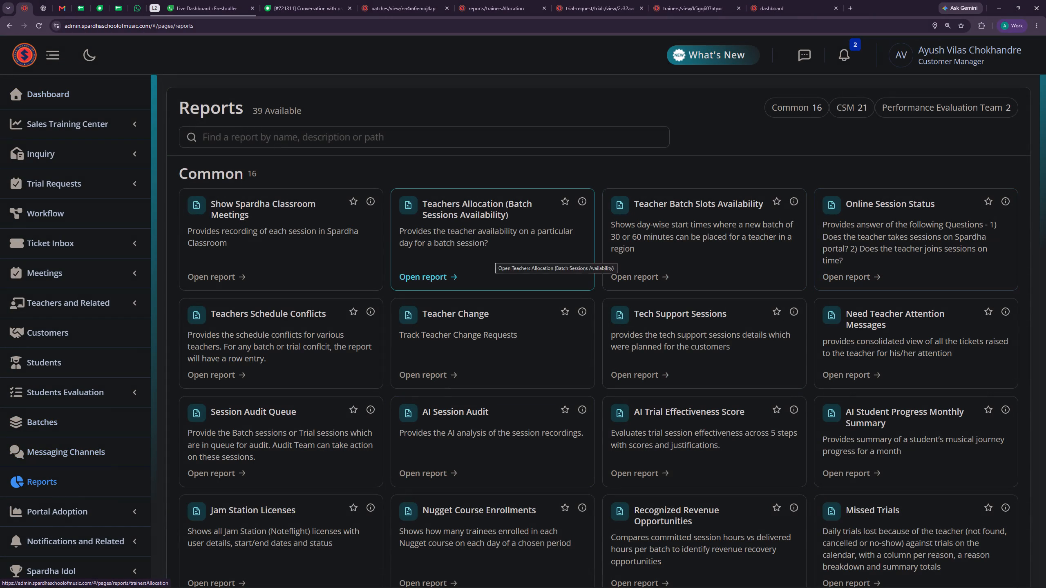
{"action": "left_click", "coordinate": [490, 348]}
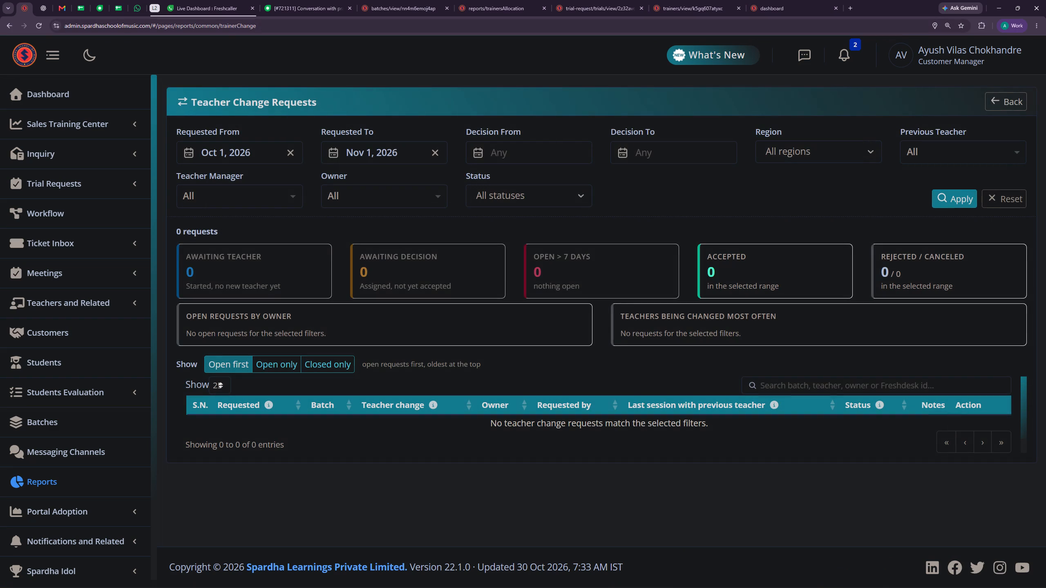
{"action": "left_click", "coordinate": [793, 386]}
{"action": "key", "text": "ctrl+v"}
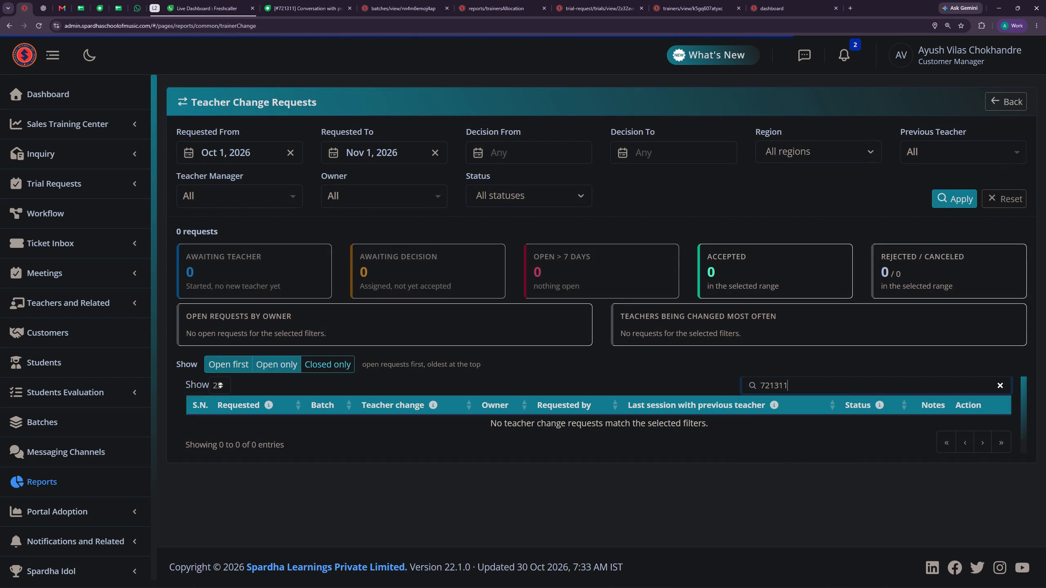
{"action": "left_click", "coordinate": [959, 194]}
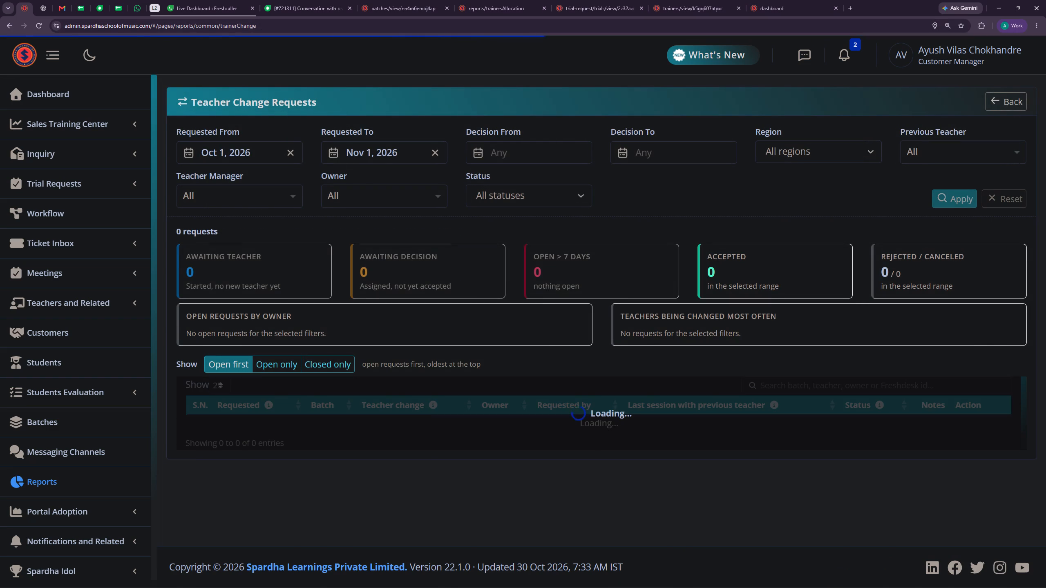
Search the loaded teacher change requests for ticket 721311.
{"action": "scroll", "coordinate": [638, 393], "scroll_direction": "down", "scroll_amount": 1}
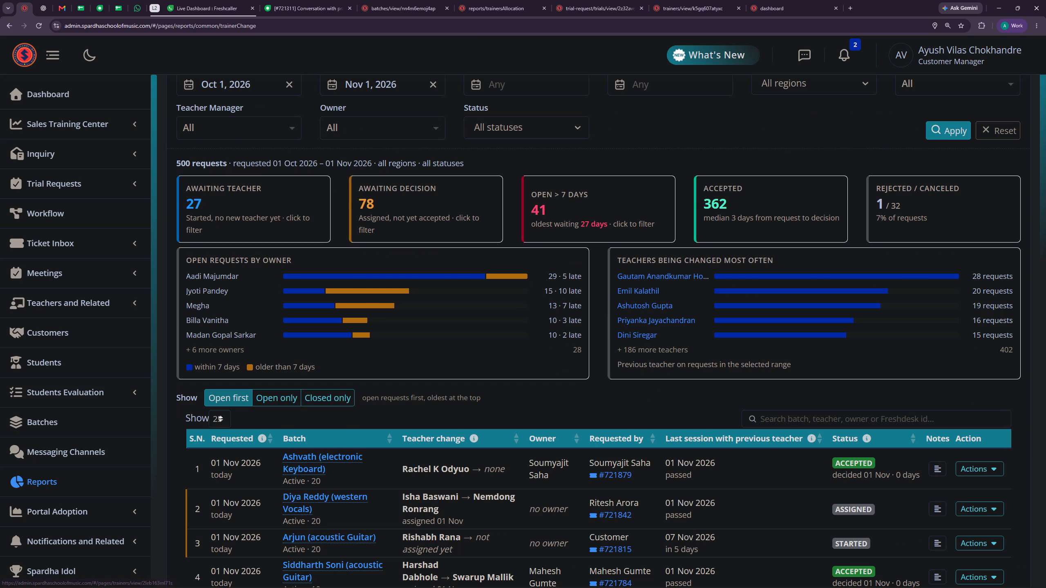
{"action": "left_click", "coordinate": [836, 419]}
{"action": "key", "text": "ctrl+v"}
{"action": "left_click", "coordinate": [250, 425]}
{"action": "left_click_drag", "start_coordinate": [250, 425], "coordinate": [251, 425]}
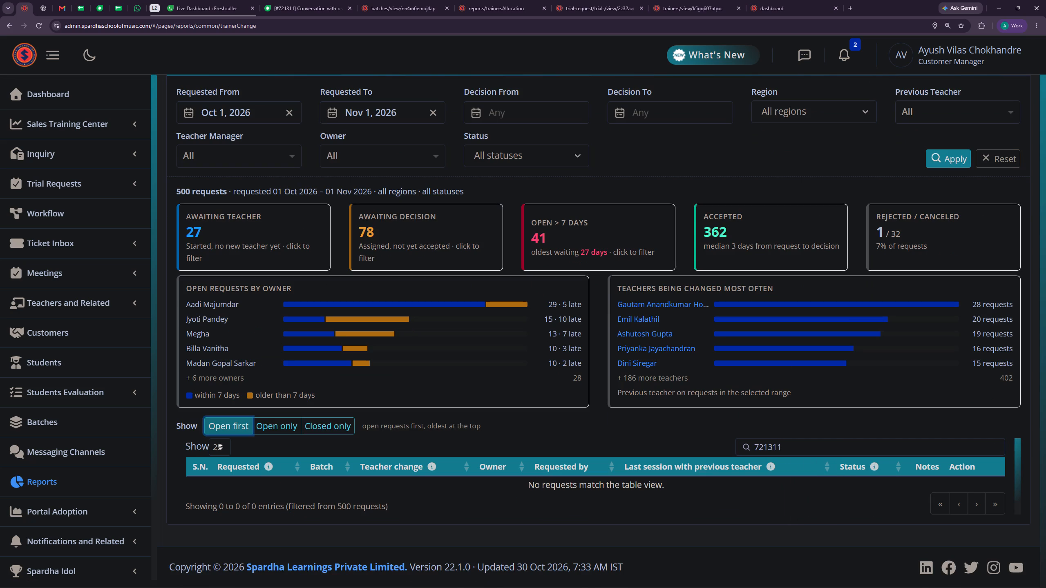
{"action": "left_click_drag", "start_coordinate": [251, 425], "coordinate": [254, 425]}
{"action": "left_click", "coordinate": [682, 432]}
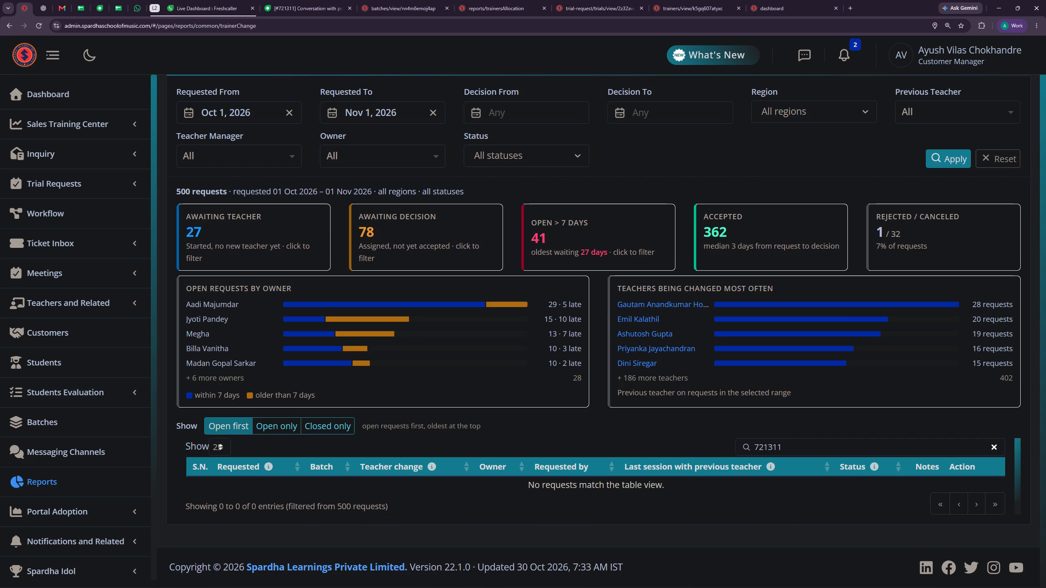
{"action": "left_click_drag", "start_coordinate": [820, 447], "coordinate": [716, 443]}
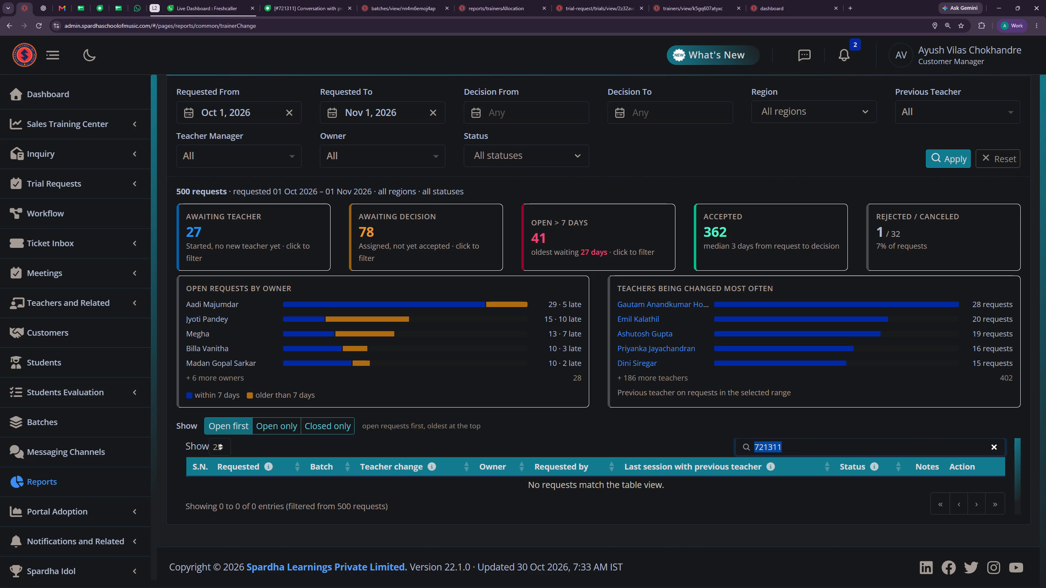
{"action": "key", "text": "BackSpace"}
{"action": "left_click", "coordinate": [324, 0]}
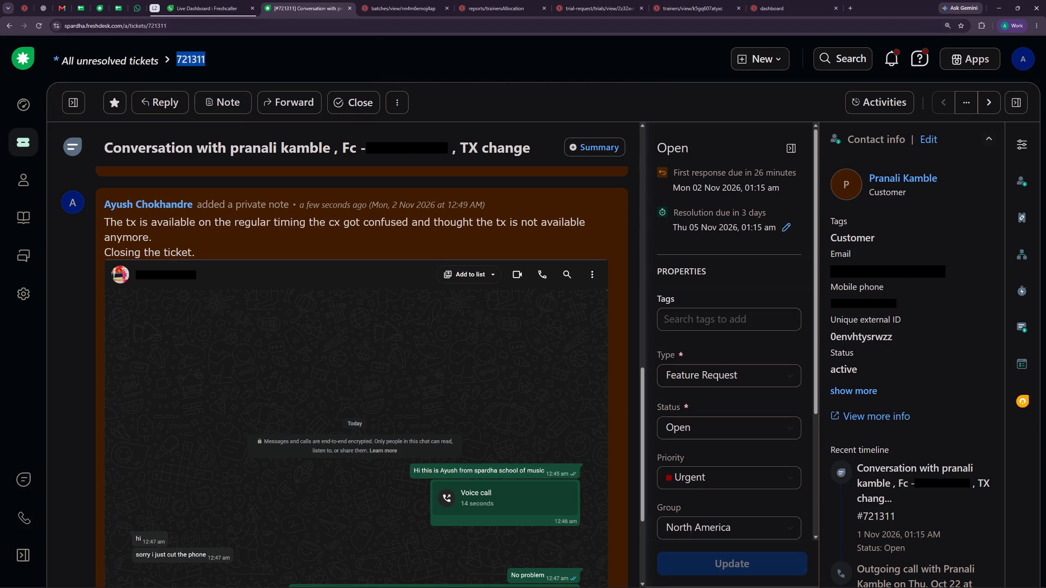
{"action": "left_click", "coordinate": [182, 55]}
{"action": "double_click", "coordinate": [194, 60]}
{"action": "key", "text": "ctrl+c"}
{"action": "left_click", "coordinate": [21, 0]}
{"action": "left_click", "coordinate": [790, 443]}
{"action": "key", "text": "ctrl+v"}
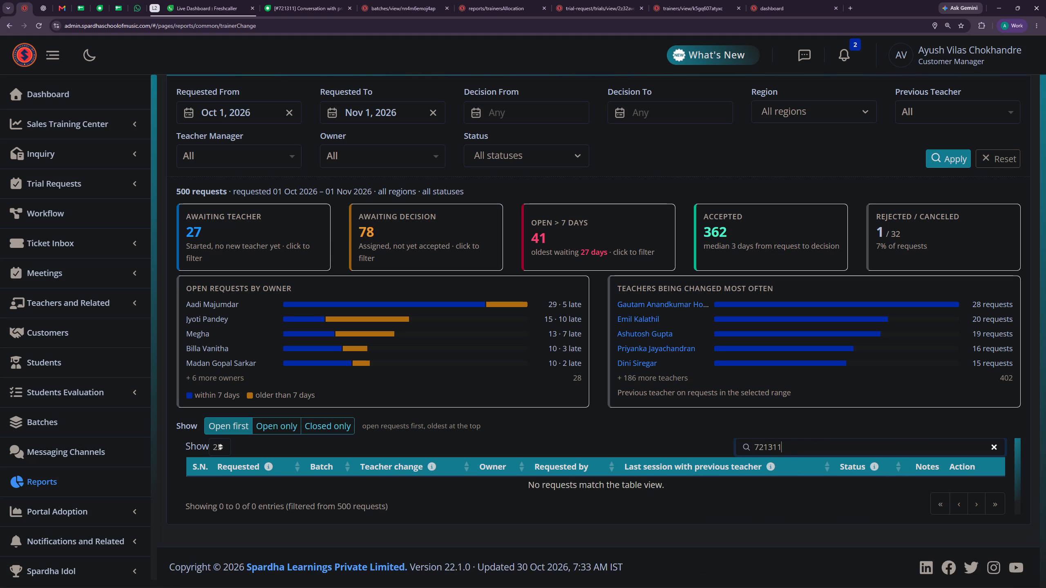
{"action": "left_click_drag", "start_coordinate": [785, 445], "coordinate": [644, 424]}
{"action": "key", "text": "BackSpace"}
Return to helpdesk ticket 721311, set its status to Closed and save the update.
{"action": "left_click", "coordinate": [298, 5]}
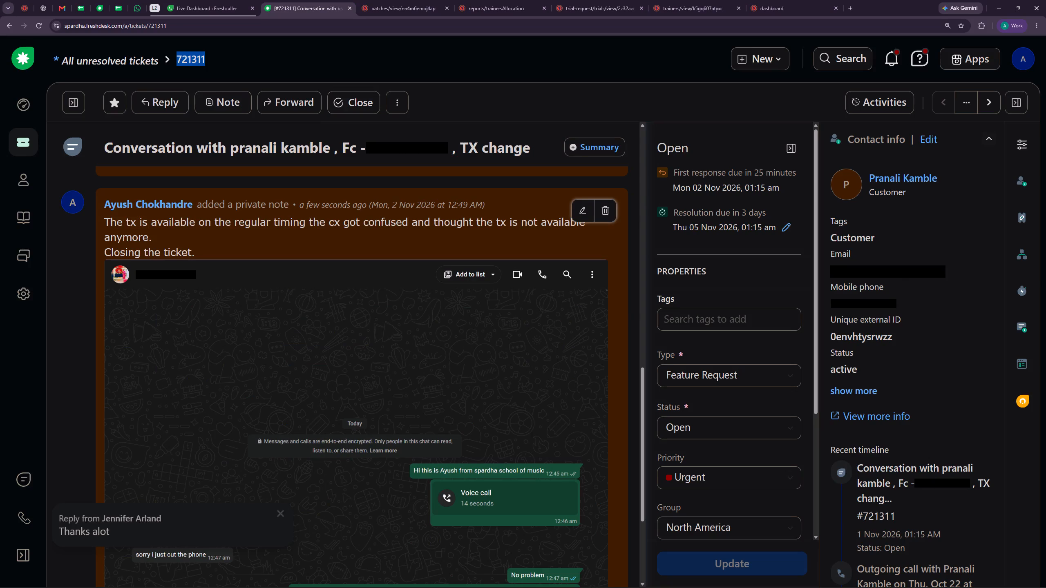
{"action": "left_click", "coordinate": [719, 425]}
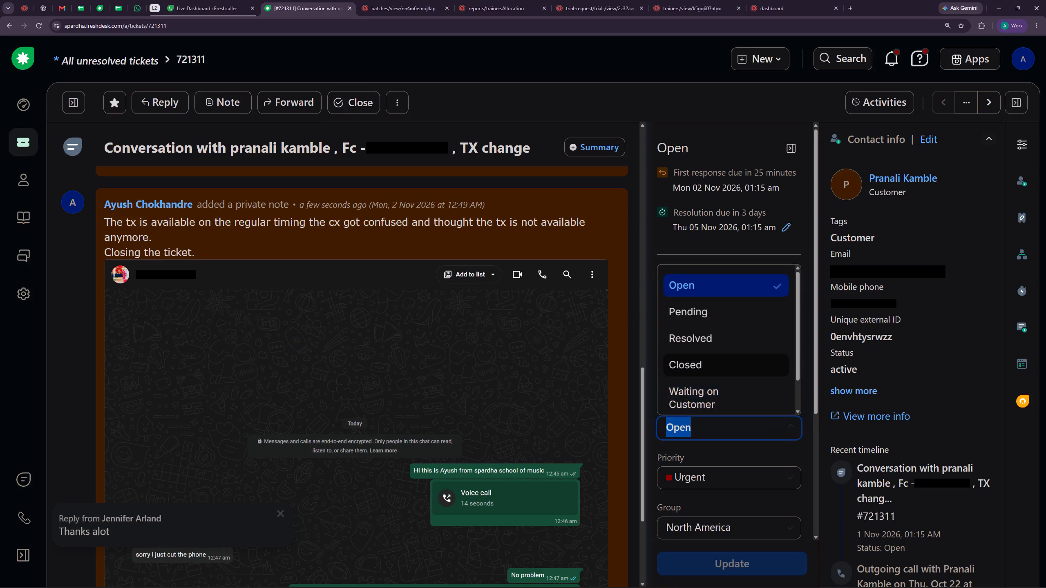
{"action": "left_click", "coordinate": [705, 370]}
{"action": "left_click", "coordinate": [732, 567]}
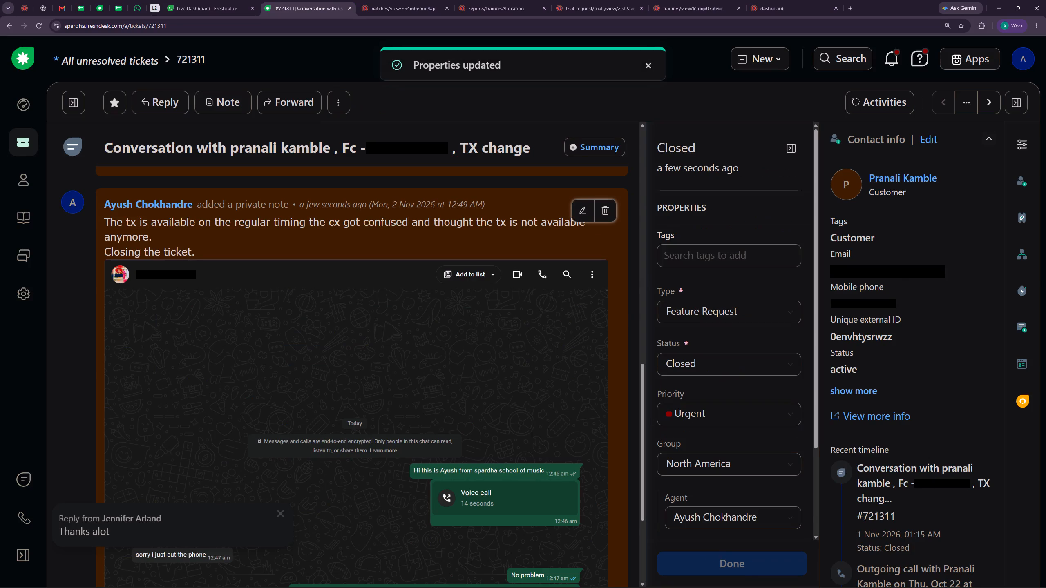
Open trainer change ticket 708947 from its private note notification and read the most recent notes in the conversation.
{"action": "left_click", "coordinate": [996, 103]}
{"action": "left_click", "coordinate": [897, 62]}
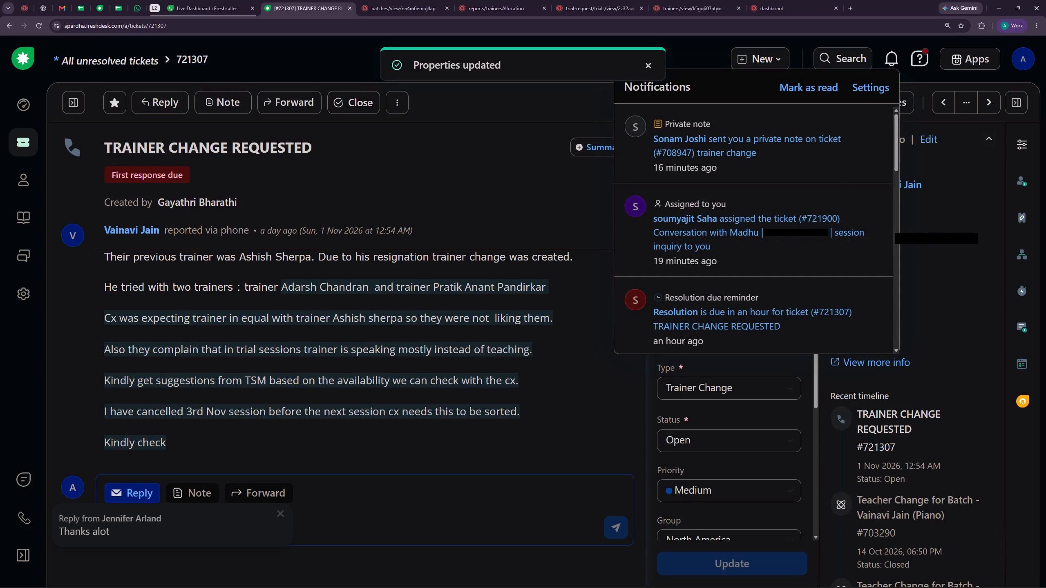
{"action": "left_click", "coordinate": [747, 145]}
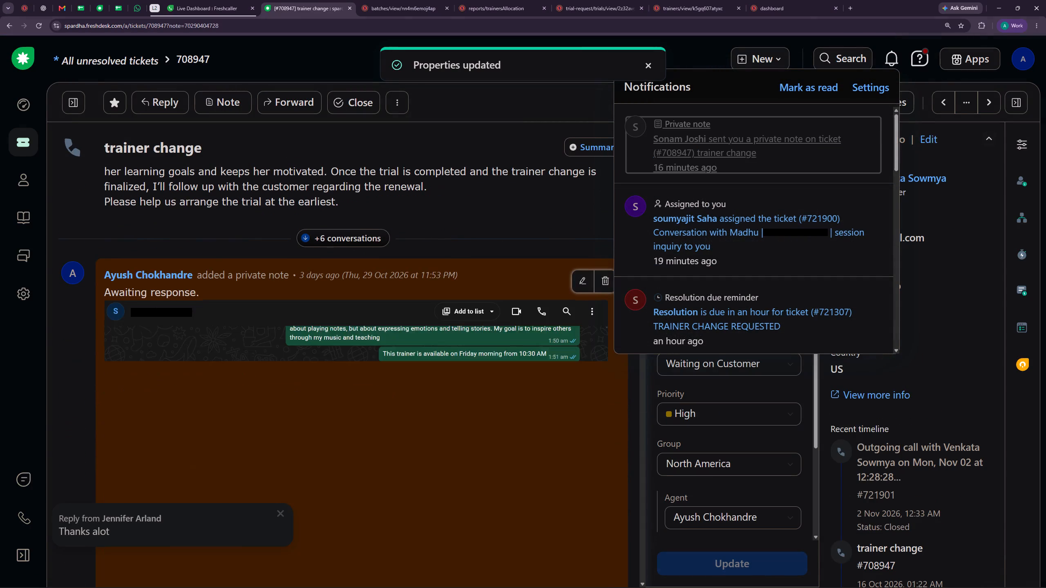
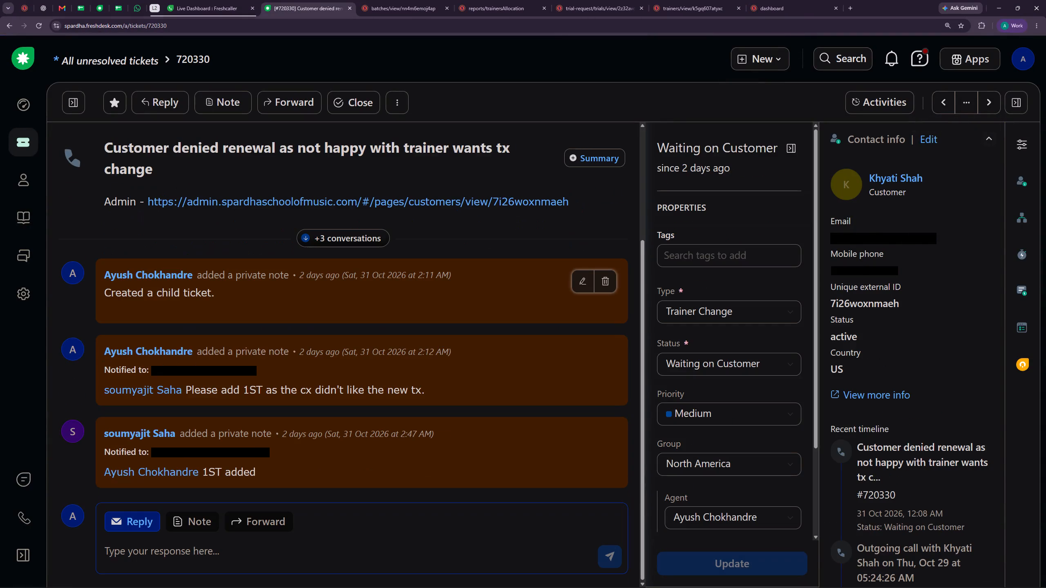
{"action": "scroll", "coordinate": [471, 314], "scroll_direction": "up", "scroll_amount": 3}
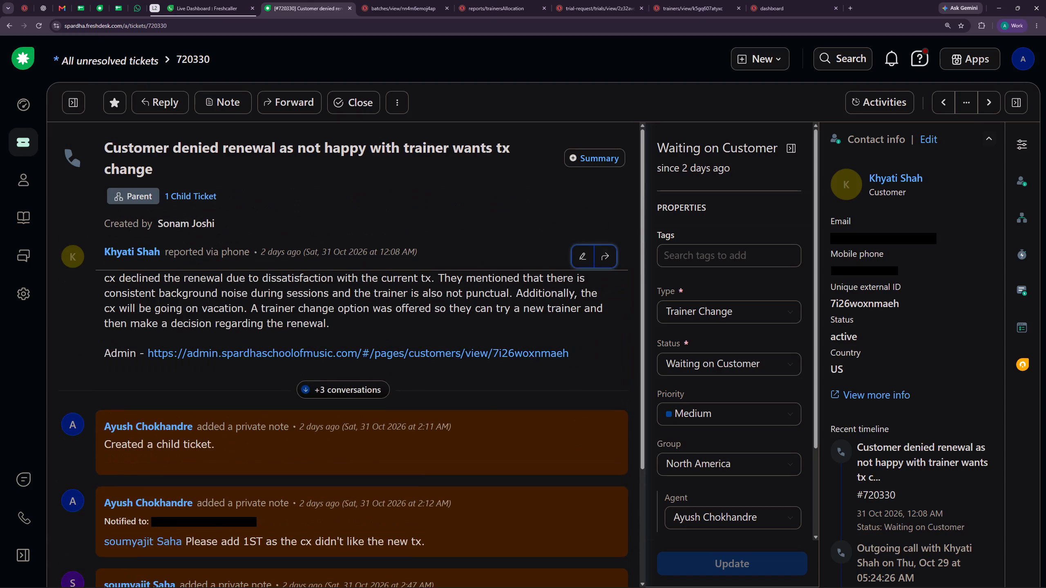
{"action": "left_click_drag", "start_coordinate": [520, 288], "coordinate": [536, 289]}
{"action": "left_click", "coordinate": [479, 294]}
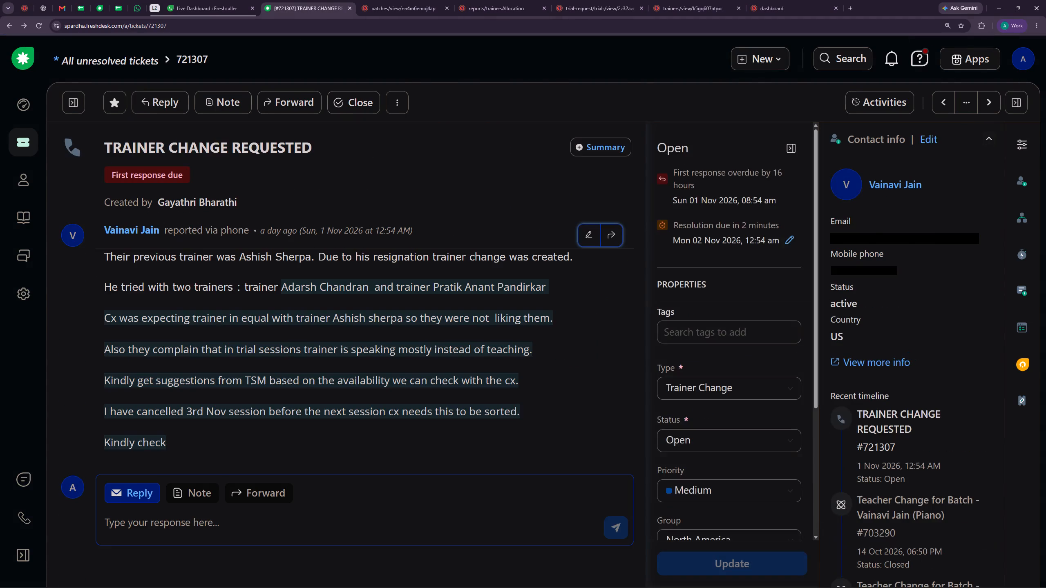
Review the conversation in closed ticket 721311, including the private notes and the attached chat screenshot.
{"action": "scroll", "coordinate": [469, 294], "scroll_direction": "down", "scroll_amount": 11}
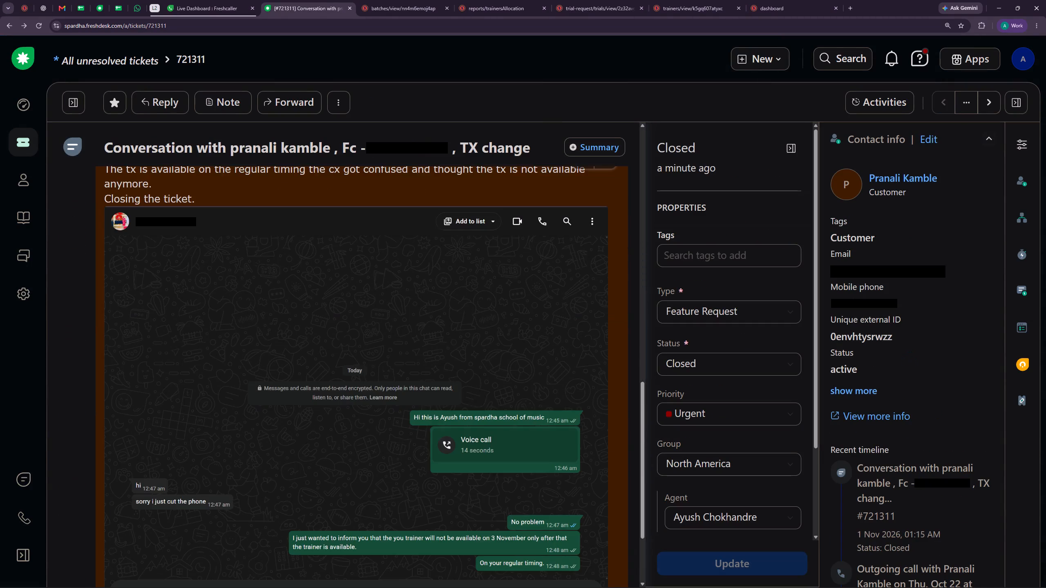
{"action": "scroll", "coordinate": [476, 299], "scroll_direction": "down", "scroll_amount": 5}
{"action": "scroll", "coordinate": [482, 300], "scroll_direction": "up", "scroll_amount": 18}
{"action": "scroll", "coordinate": [488, 303], "scroll_direction": "down", "scroll_amount": 2}
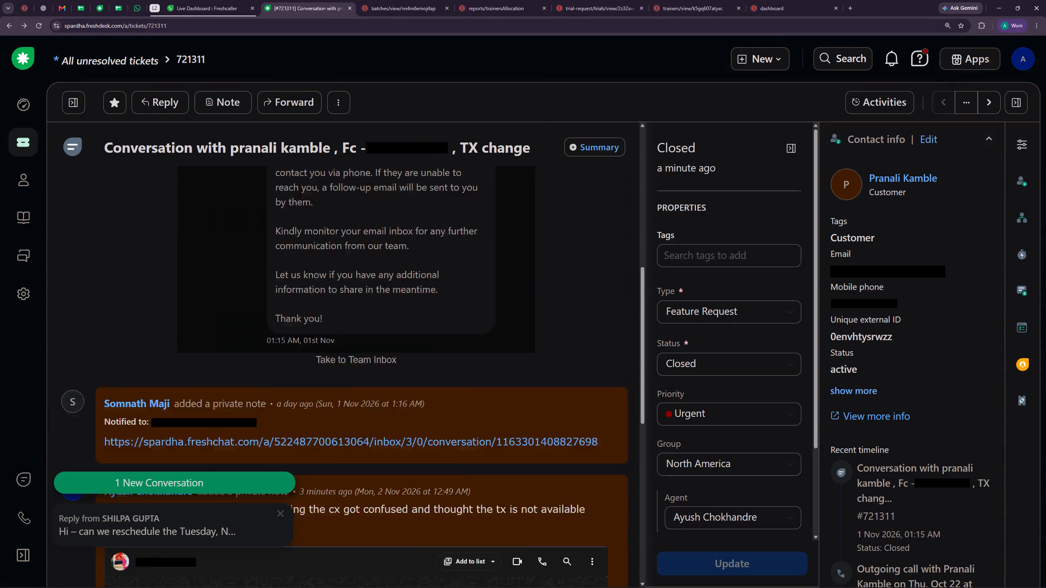
{"action": "scroll", "coordinate": [488, 307], "scroll_direction": "down", "scroll_amount": 12}
{"action": "scroll", "coordinate": [498, 304], "scroll_direction": "up", "scroll_amount": 6}
{"action": "scroll", "coordinate": [496, 304], "scroll_direction": "down", "scroll_amount": 7}
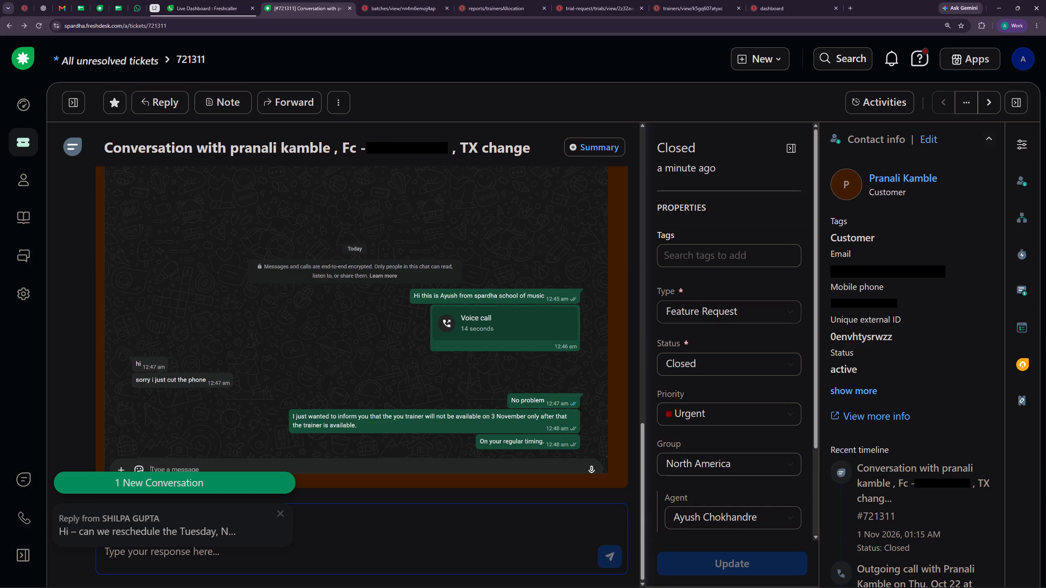
Go to the following unresolved ticket, trainer change request 721307, and dismiss the new conversation notification.
{"action": "left_click", "coordinate": [985, 107]}
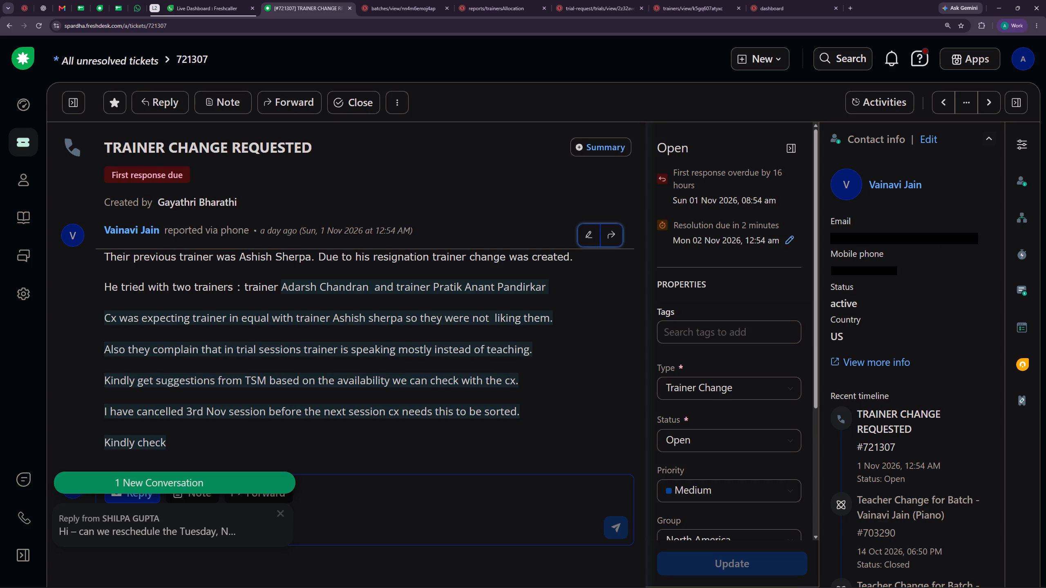
{"action": "left_click", "coordinate": [286, 514]}
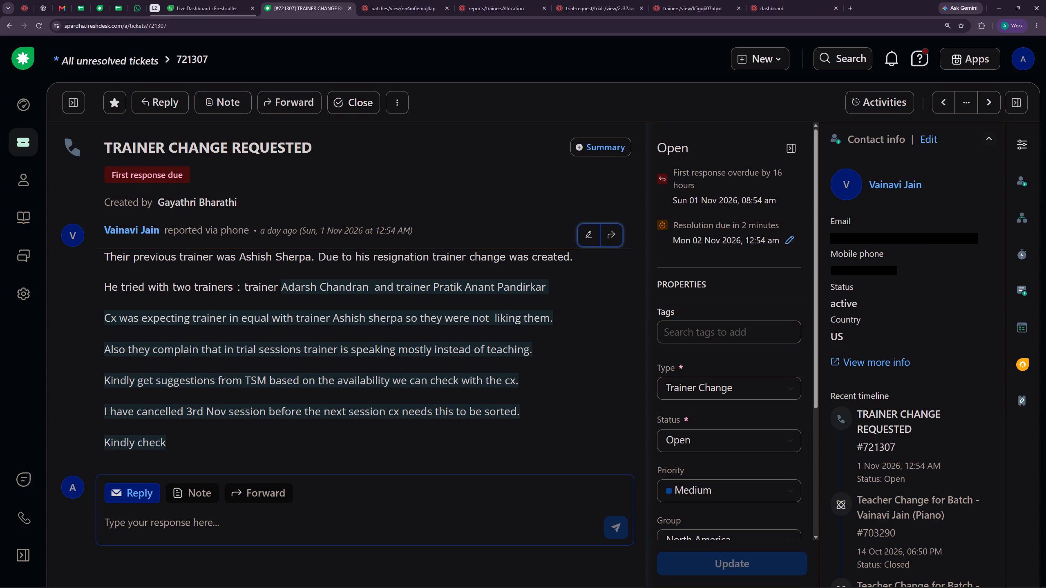
{"action": "scroll", "coordinate": [876, 359], "scroll_direction": "up", "scroll_amount": 3}
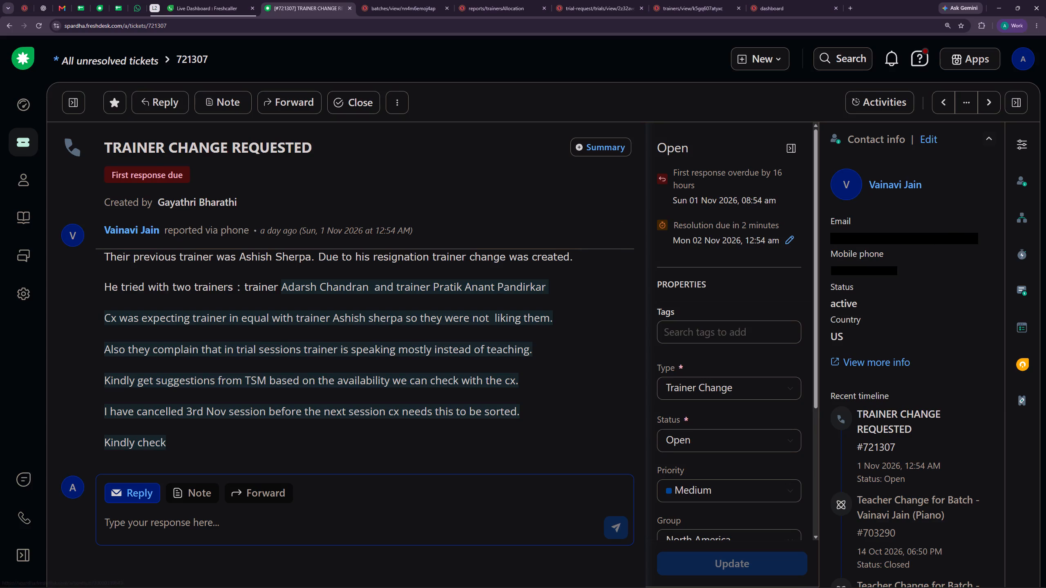
{"action": "left_click_drag", "start_coordinate": [908, 269], "coordinate": [843, 272]}
{"action": "key", "text": "ctrl+c"}
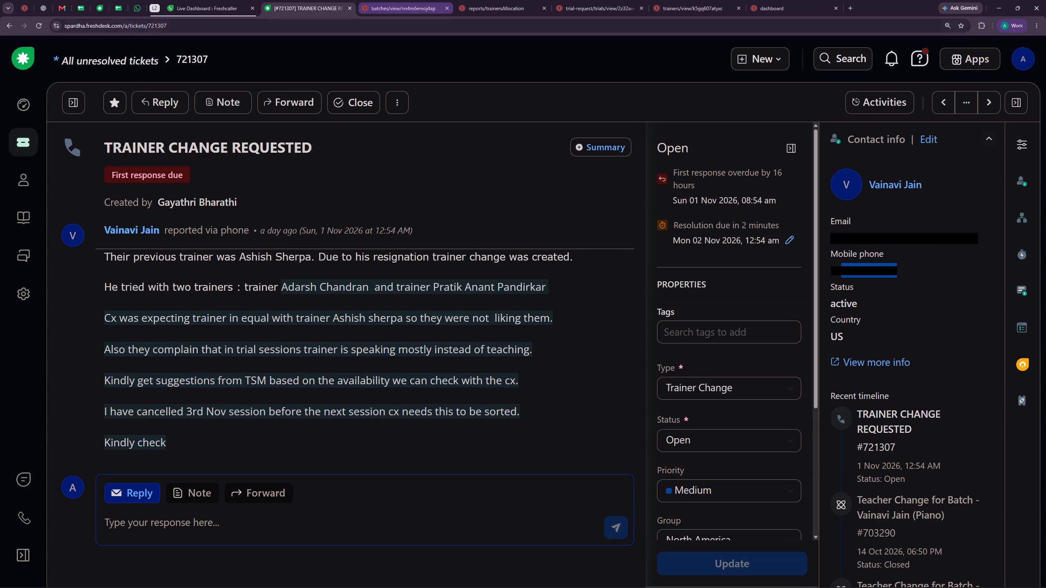
{"action": "left_click", "coordinate": [389, 0]}
{"action": "left_click", "coordinate": [47, 428]}
{"action": "left_click", "coordinate": [55, 419]}
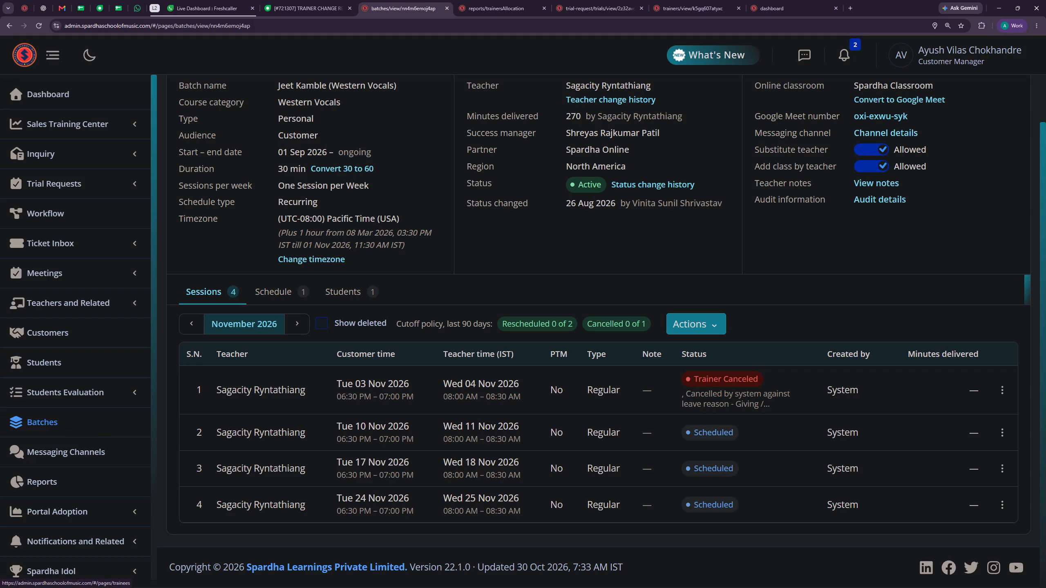
{"action": "left_click", "coordinate": [38, 423]}
{"action": "left_click_drag", "start_coordinate": [554, 153], "coordinate": [396, 153]}
{"action": "key", "text": "ctrl+v"}
{"action": "left_click", "coordinate": [206, 181]}
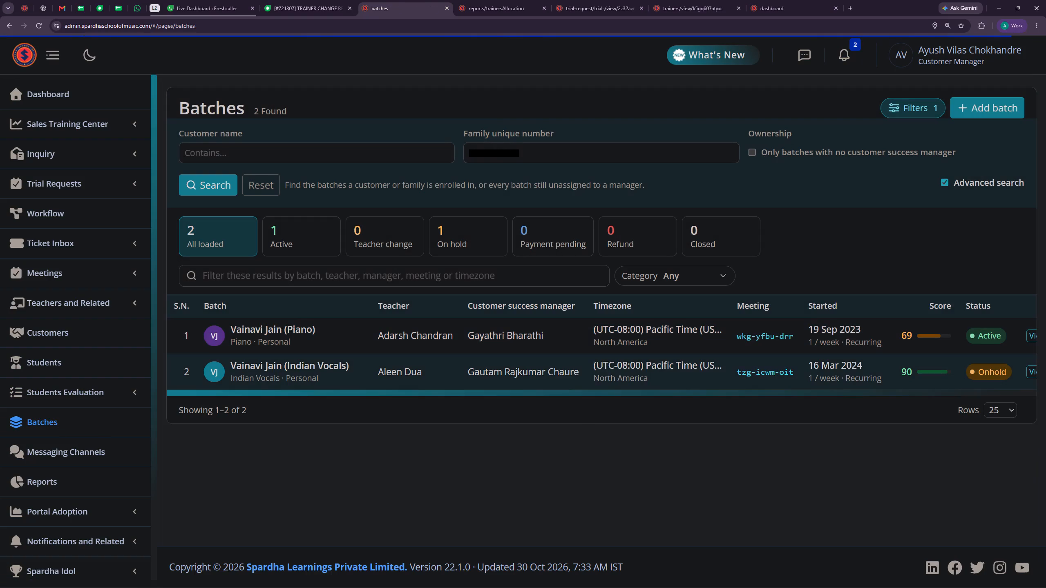
Open the customer's active Piano batch and review its November 2026 sessions.
{"action": "left_click_drag", "start_coordinate": [934, 392], "coordinate": [960, 392]}
{"action": "left_click", "coordinate": [312, 3]}
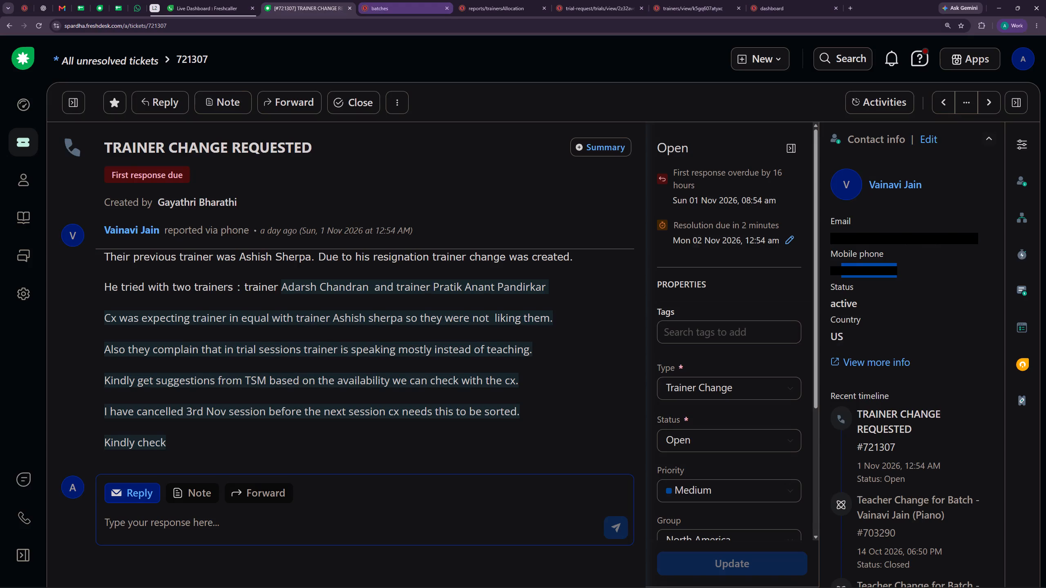
{"action": "left_click", "coordinate": [389, 3]}
{"action": "left_click", "coordinate": [1011, 334]}
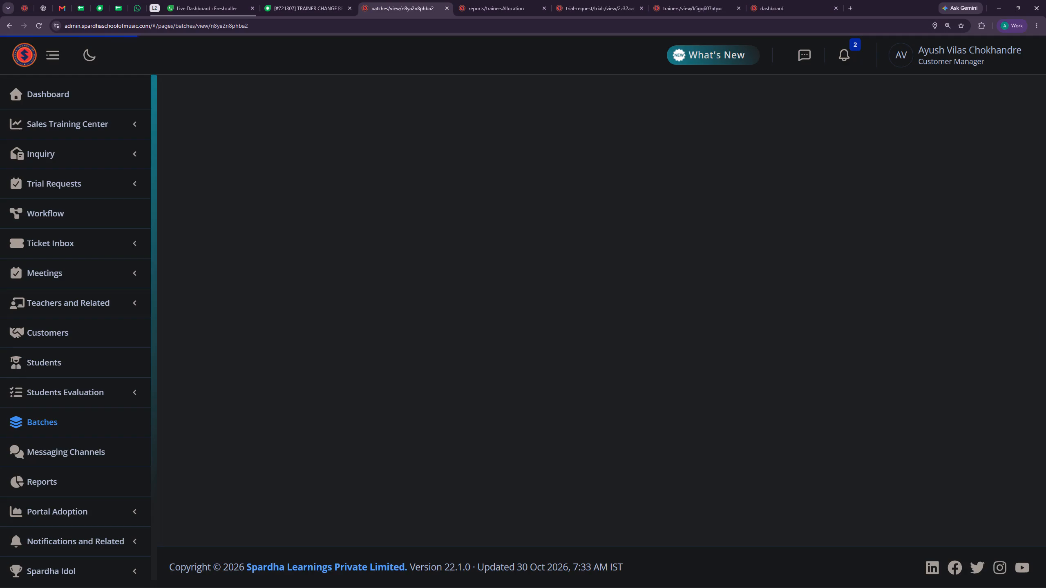
{"action": "scroll", "coordinate": [609, 348], "scroll_direction": "down", "scroll_amount": 3}
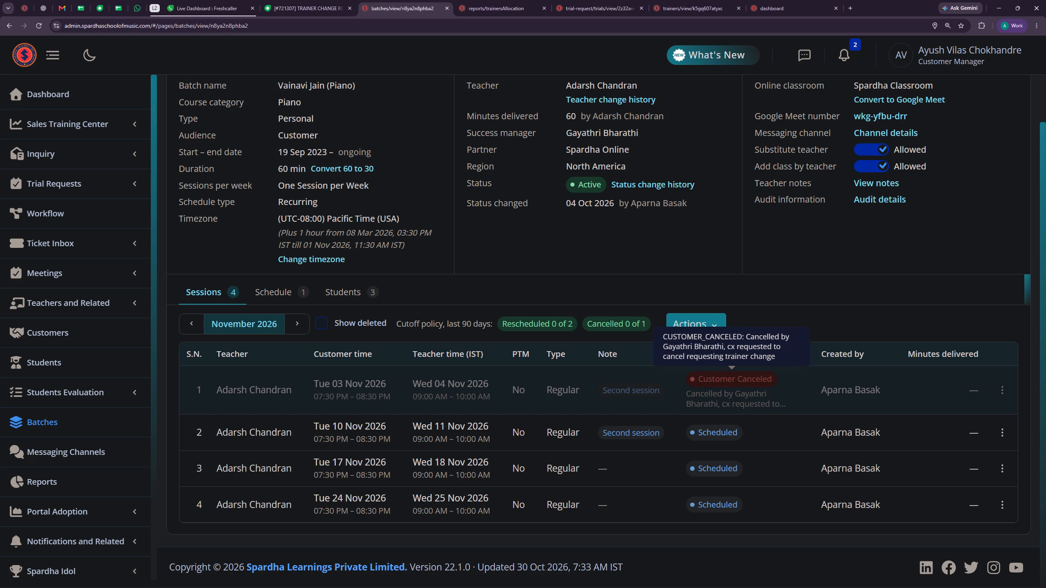
Delete the Piano batch's Tuesday 07:30 PM schedule and briefly check the list of deleted schedules.
{"action": "left_click_drag", "start_coordinate": [269, 294], "coordinate": [278, 294]}
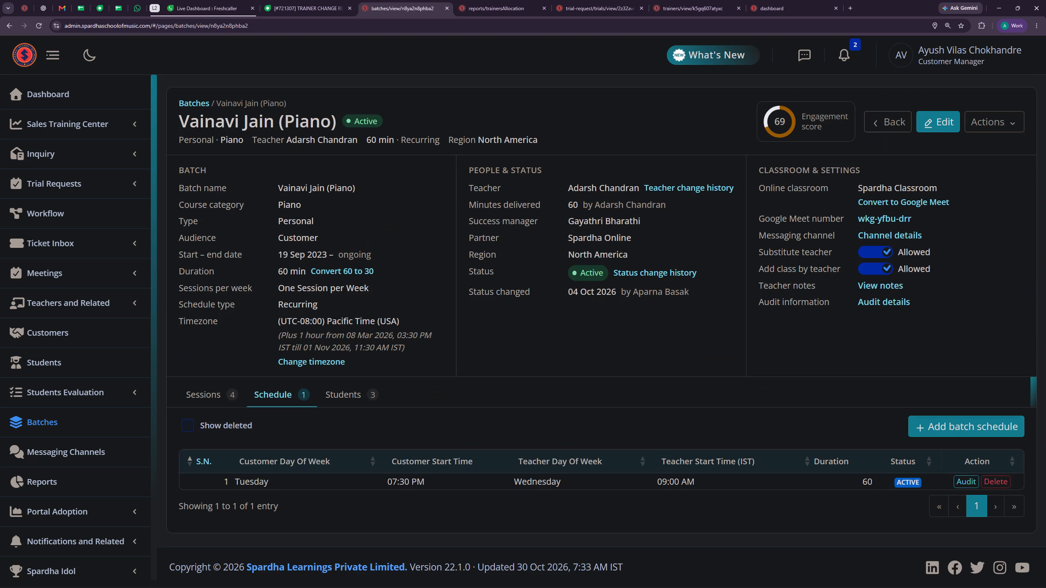
{"action": "left_click", "coordinate": [1011, 483]}
{"action": "left_click", "coordinate": [993, 481]}
{"action": "left_click", "coordinate": [634, 356]}
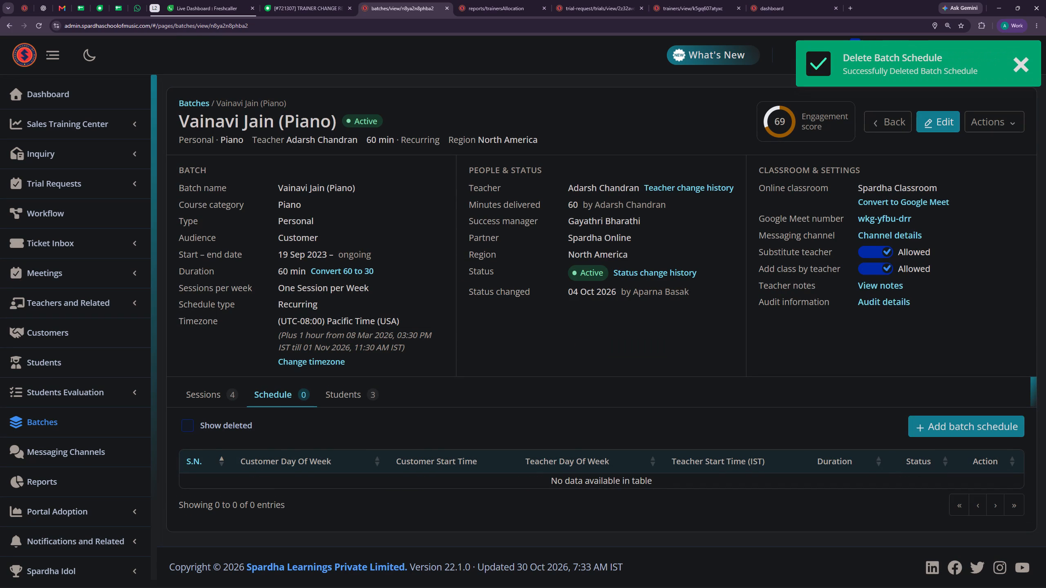
{"action": "left_click", "coordinate": [190, 421]}
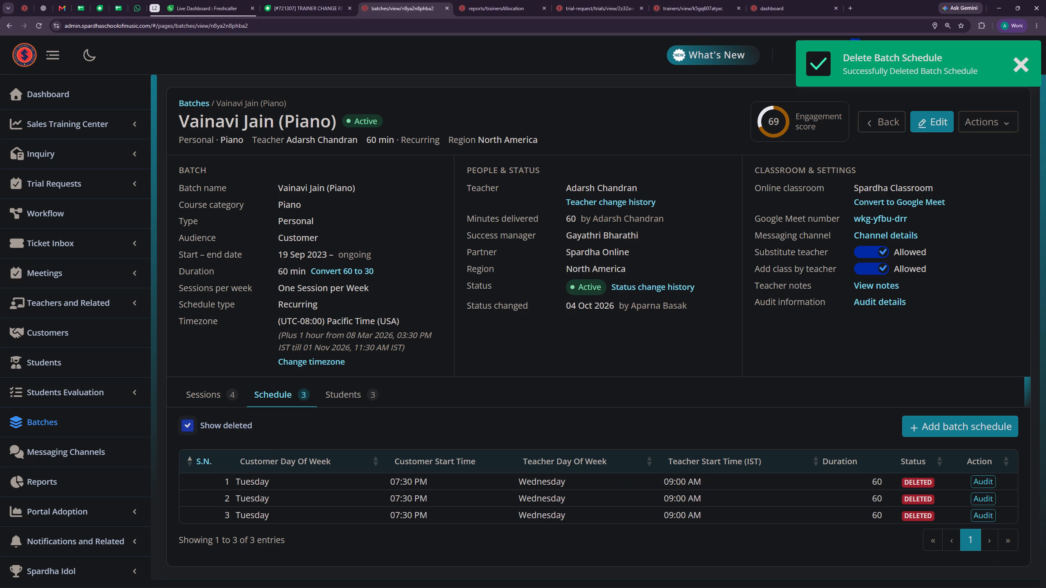
{"action": "left_click", "coordinate": [187, 423]}
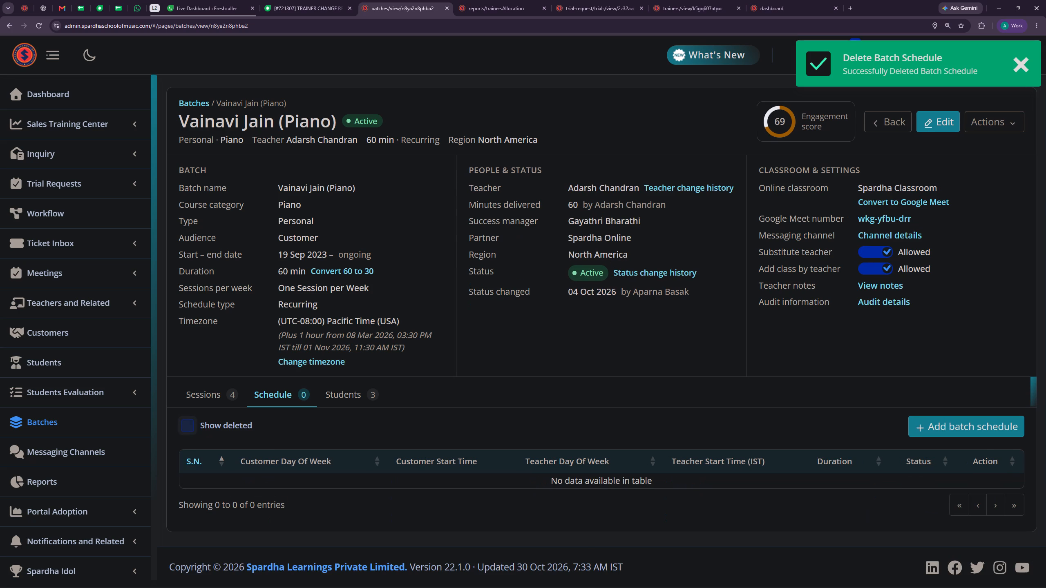
Generate the Piano batch's sessions, answering Yes to the question about the updated schedule.
{"action": "left_click", "coordinate": [213, 394]}
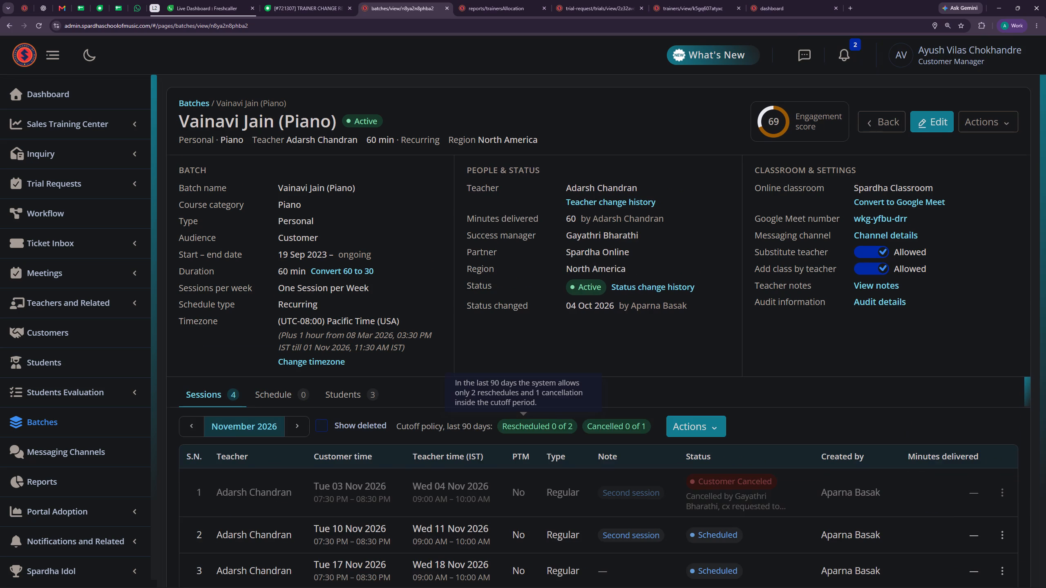
{"action": "scroll", "coordinate": [477, 430], "scroll_direction": "down", "scroll_amount": 2}
{"action": "left_click", "coordinate": [692, 319]}
{"action": "left_click", "coordinate": [668, 375]}
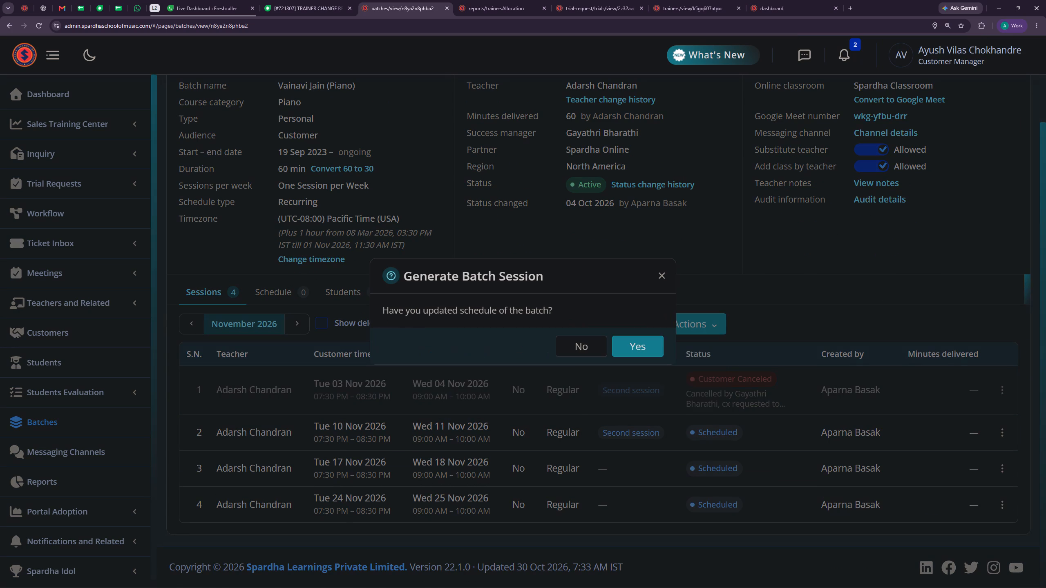
{"action": "left_click", "coordinate": [639, 362]}
{"action": "left_click", "coordinate": [653, 353]}
{"action": "left_click", "coordinate": [642, 368]}
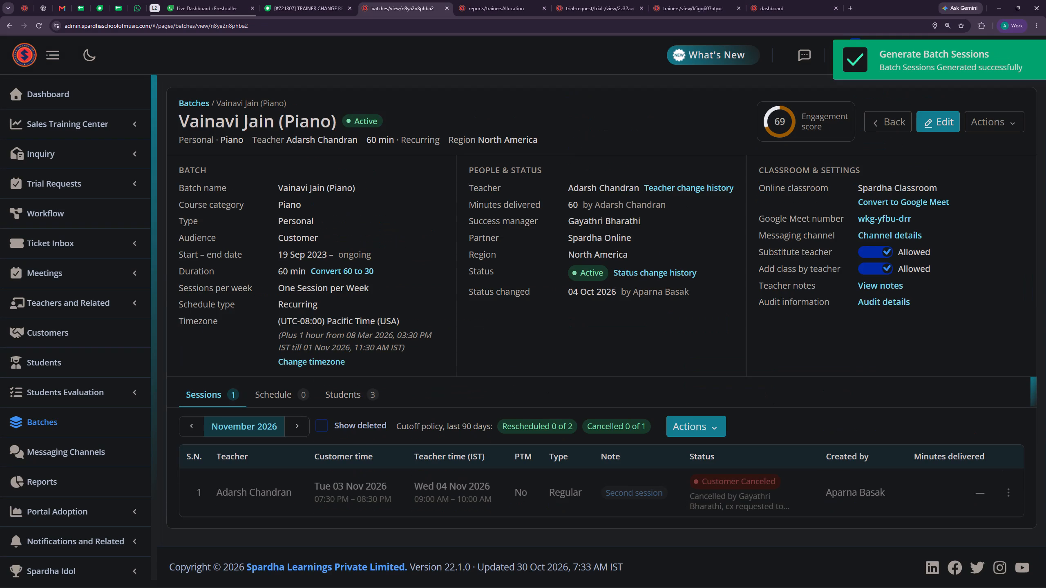
Review the Piano batch's teacher change history, close it and return to helpdesk ticket 721307.
{"action": "left_click", "coordinate": [679, 190]}
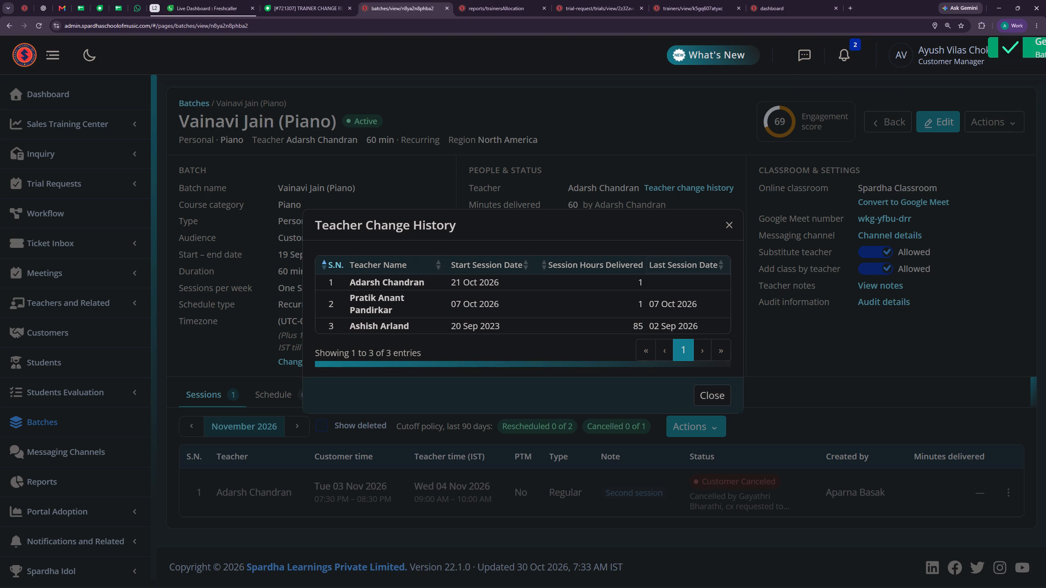
{"action": "left_click", "coordinate": [729, 226]}
{"action": "left_click", "coordinate": [333, 0]}
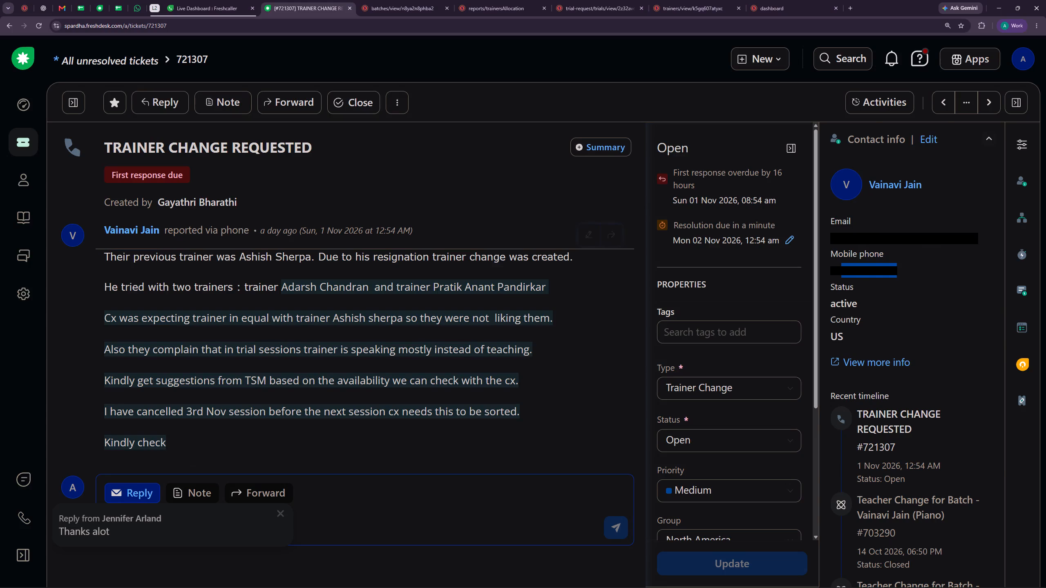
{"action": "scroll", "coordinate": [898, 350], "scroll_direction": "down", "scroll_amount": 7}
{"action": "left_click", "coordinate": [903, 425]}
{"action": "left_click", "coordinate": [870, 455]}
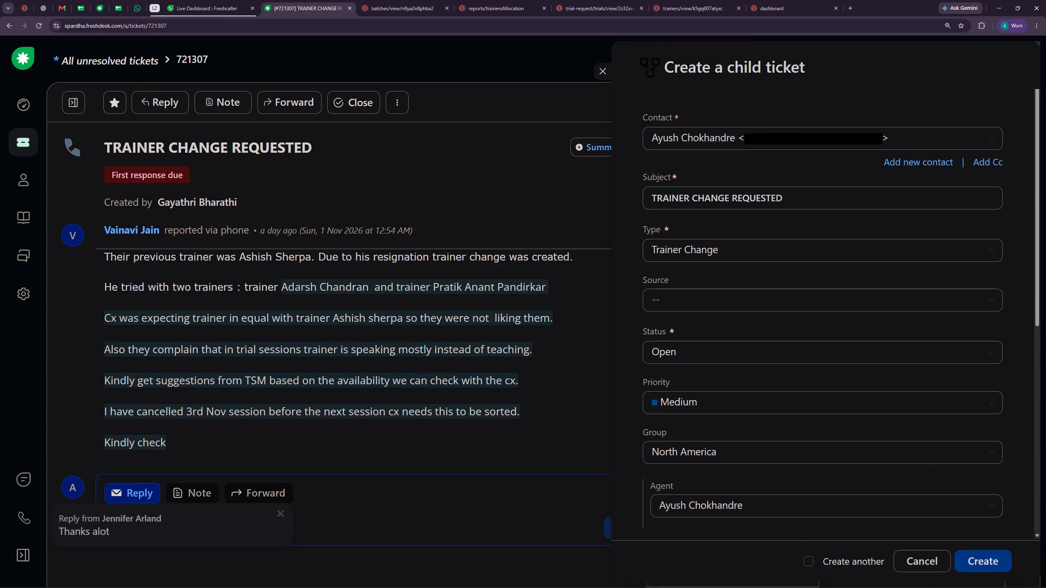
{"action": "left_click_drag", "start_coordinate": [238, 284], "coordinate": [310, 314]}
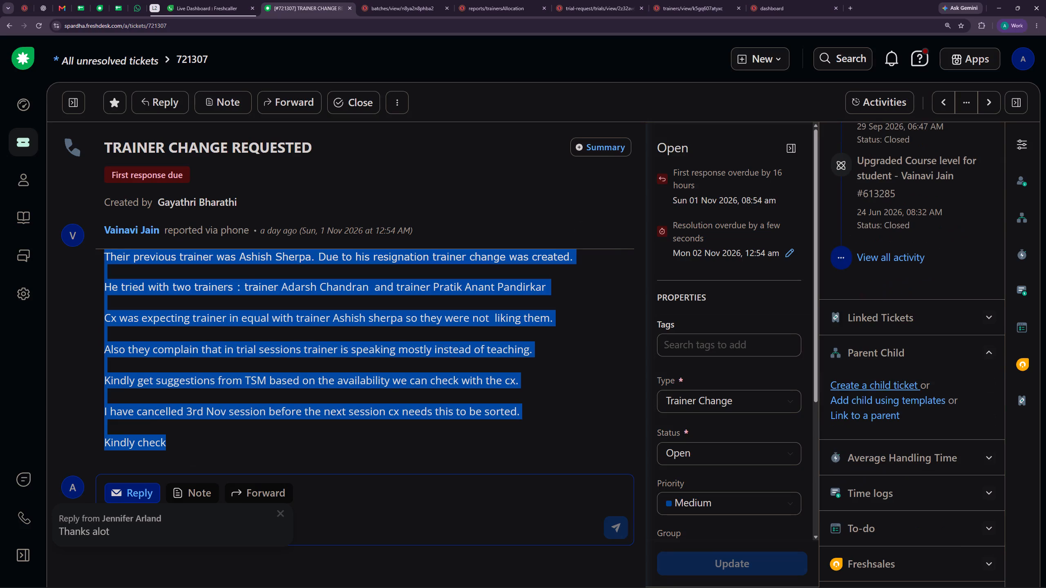
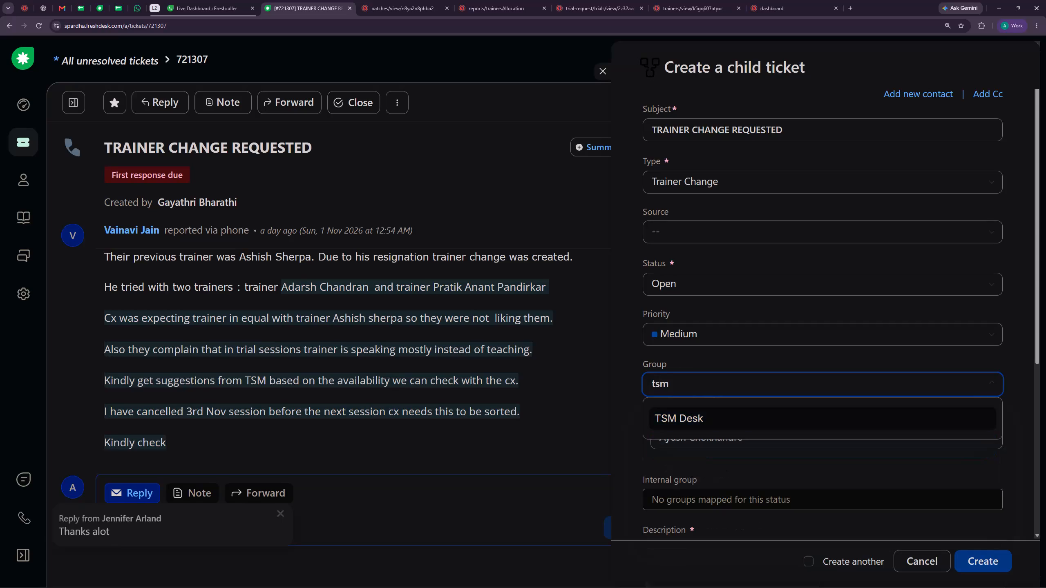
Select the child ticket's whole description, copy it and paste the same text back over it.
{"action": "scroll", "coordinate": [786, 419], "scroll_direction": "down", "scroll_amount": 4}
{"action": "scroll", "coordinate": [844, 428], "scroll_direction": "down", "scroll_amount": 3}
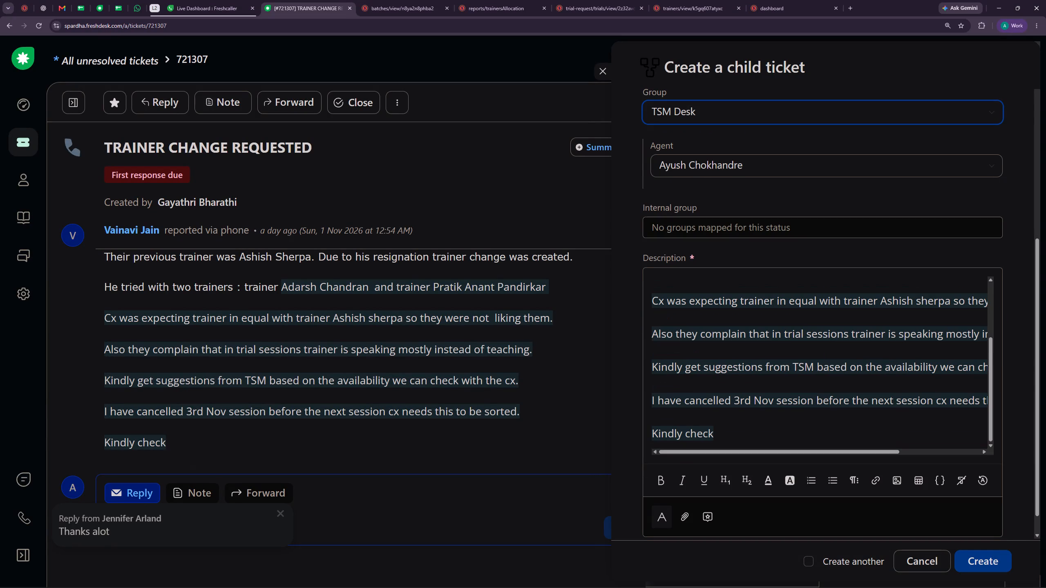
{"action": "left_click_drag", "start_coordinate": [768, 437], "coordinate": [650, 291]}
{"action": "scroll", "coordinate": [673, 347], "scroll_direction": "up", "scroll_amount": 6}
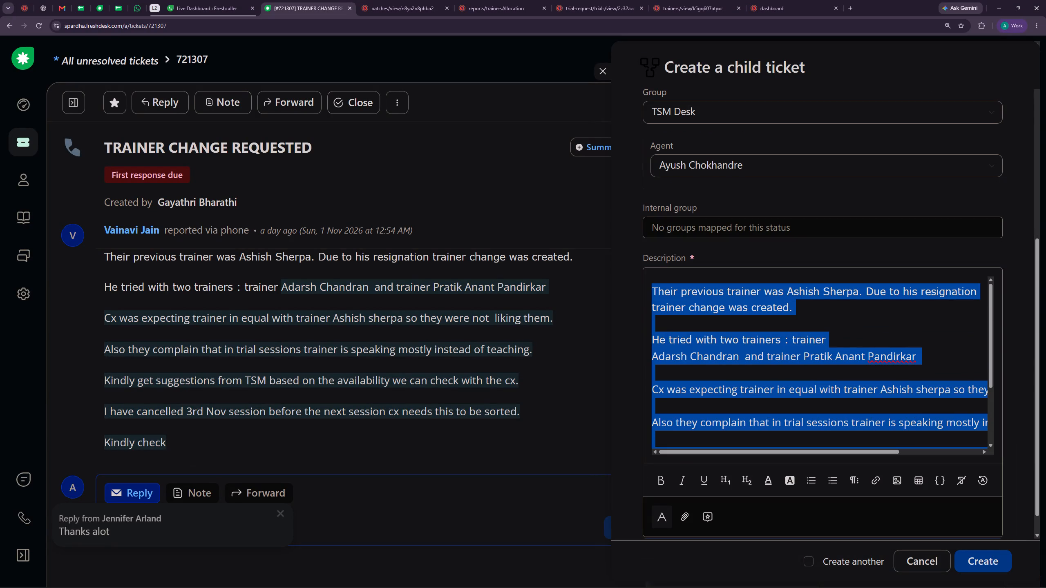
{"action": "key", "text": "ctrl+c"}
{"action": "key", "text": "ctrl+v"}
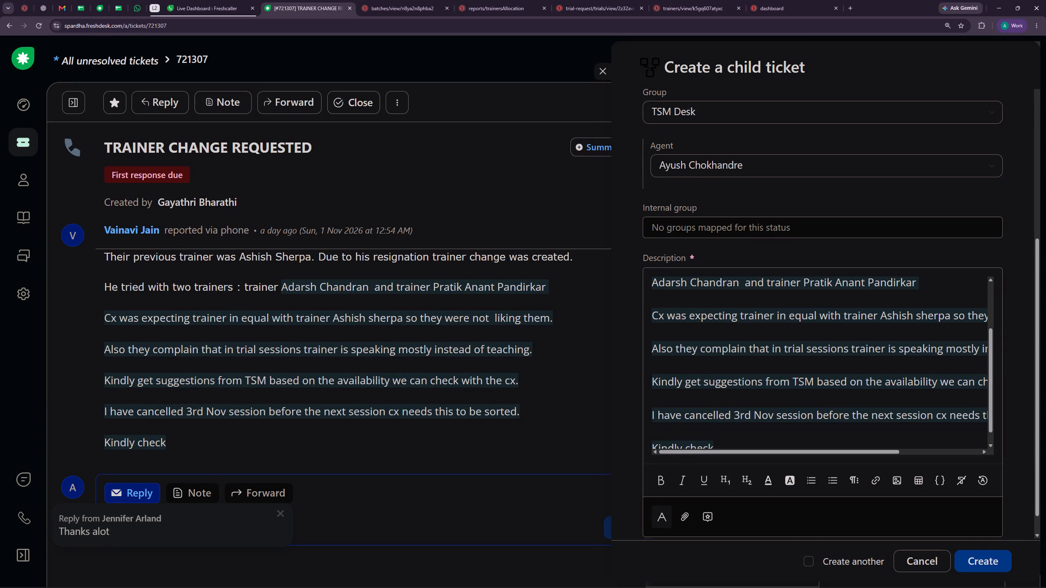
{"action": "left_click", "coordinate": [47, 4]}
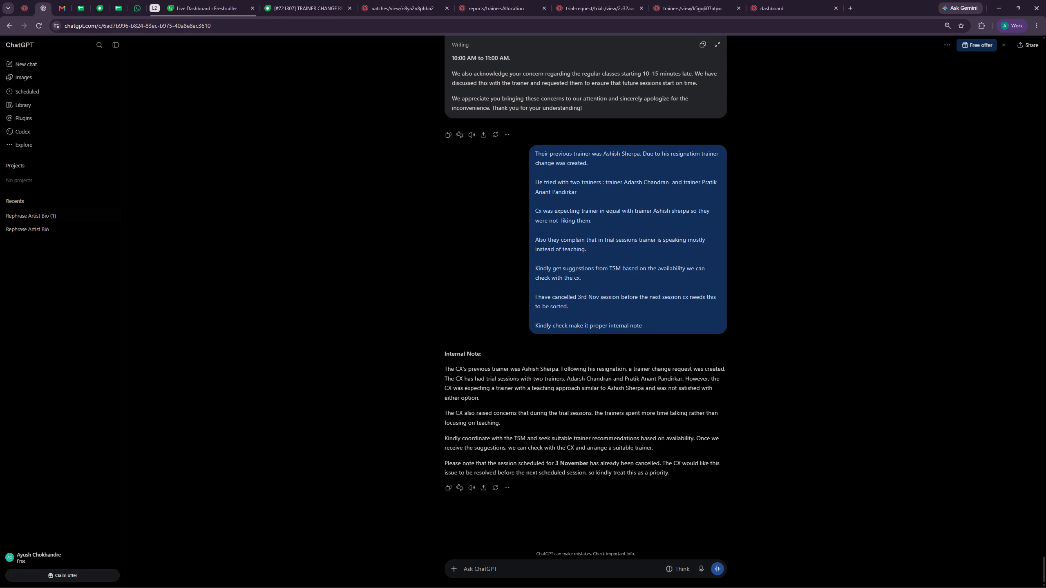
{"action": "left_click", "coordinate": [448, 490]}
{"action": "left_click", "coordinate": [324, 0]}
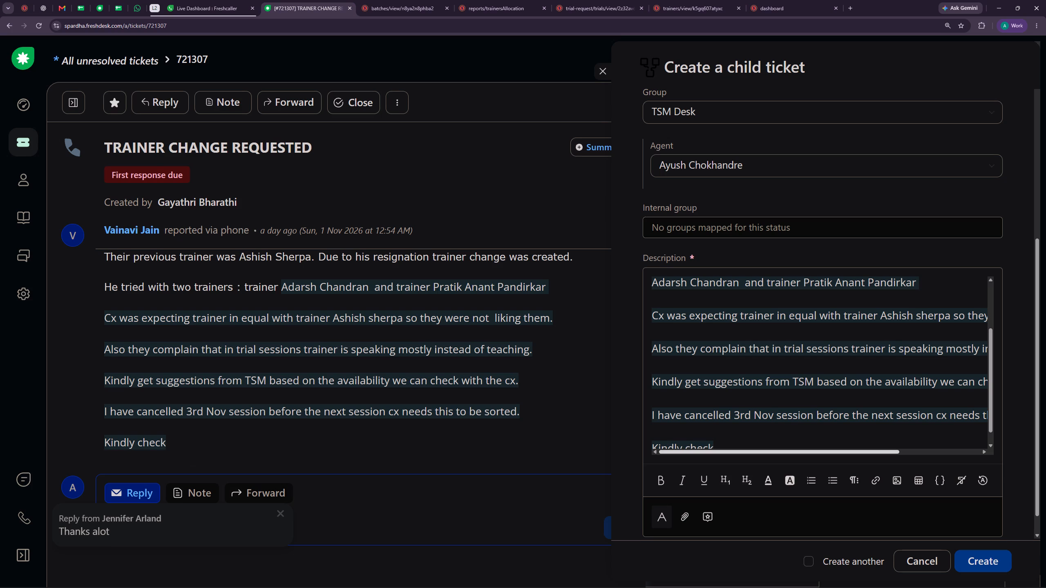
Replace the child ticket's description with the copied rewritten note, removing its "Internal Note:" heading.
{"action": "left_click_drag", "start_coordinate": [728, 440], "coordinate": [647, 263]}
{"action": "key", "text": "ctrl+v"}
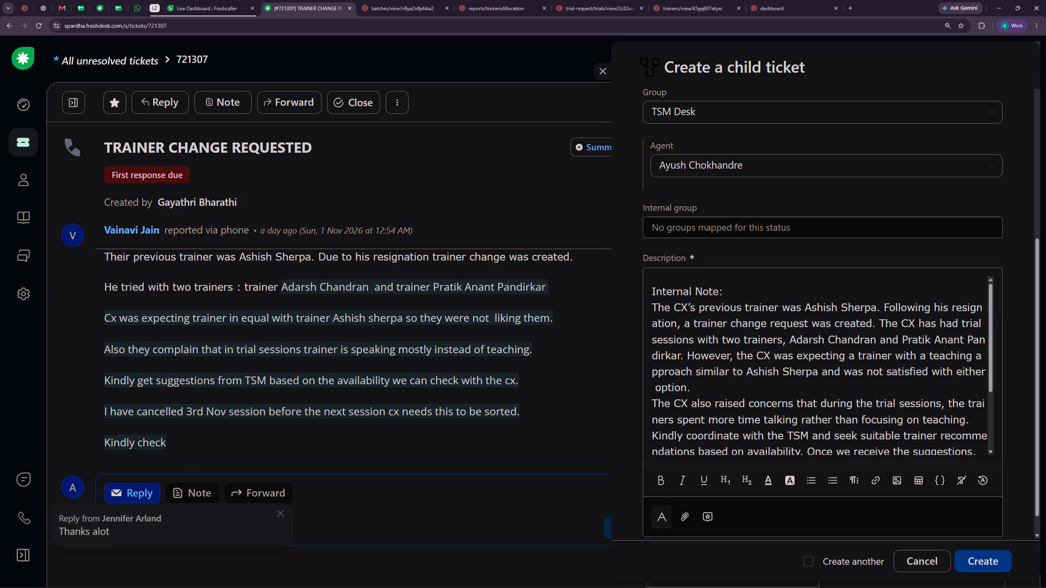
{"action": "left_click_drag", "start_coordinate": [726, 289], "coordinate": [645, 299]}
{"action": "key", "text": "BackSpace"}
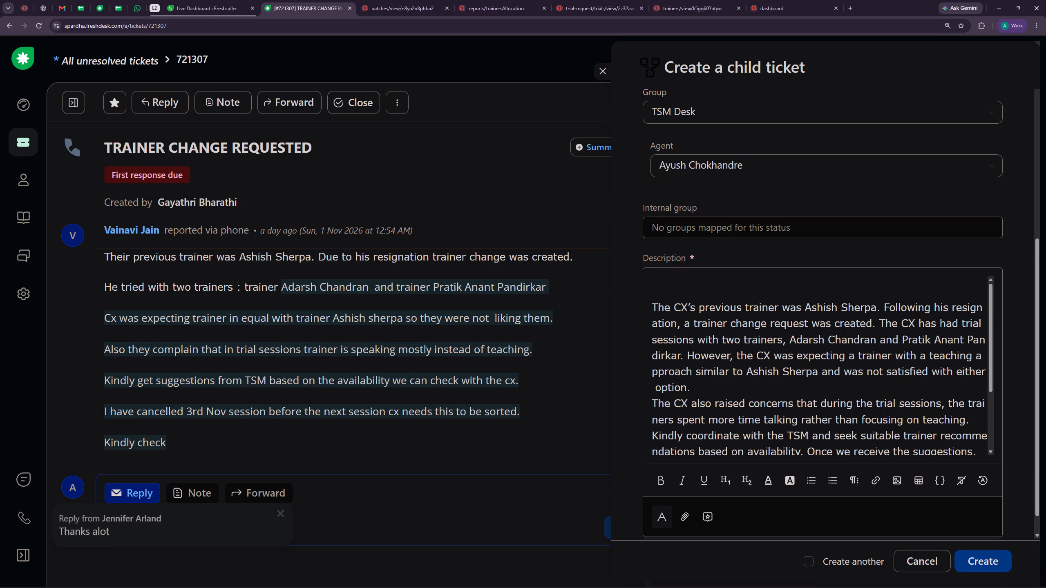
{"action": "scroll", "coordinate": [909, 385], "scroll_direction": "down", "scroll_amount": 2}
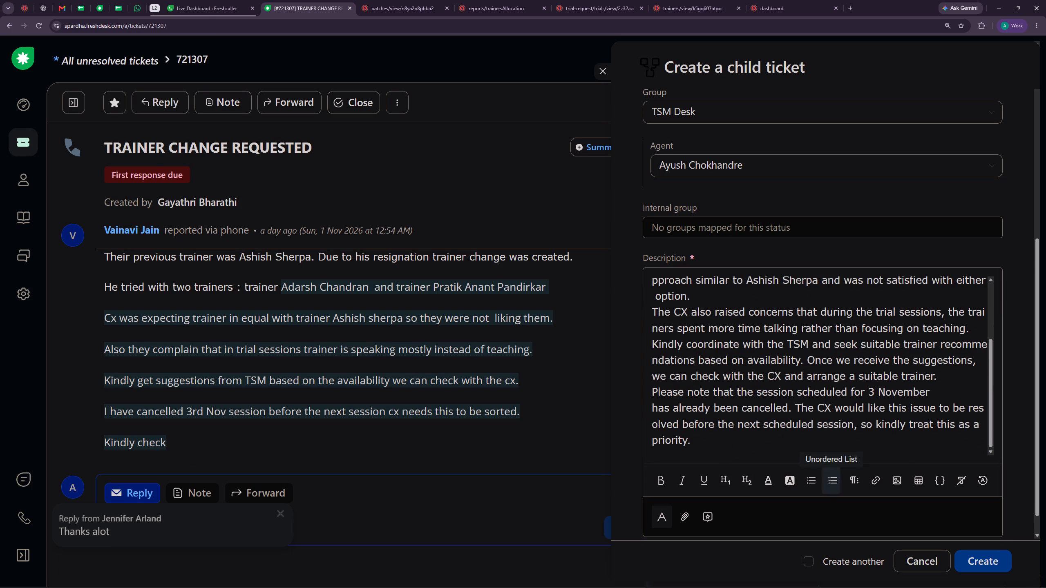
Add a "Batch -" line at the top of the child ticket's description, followed on the same line by the Piano batch's name copied from its batch page.
{"action": "scroll", "coordinate": [813, 449], "scroll_direction": "up", "scroll_amount": 4}
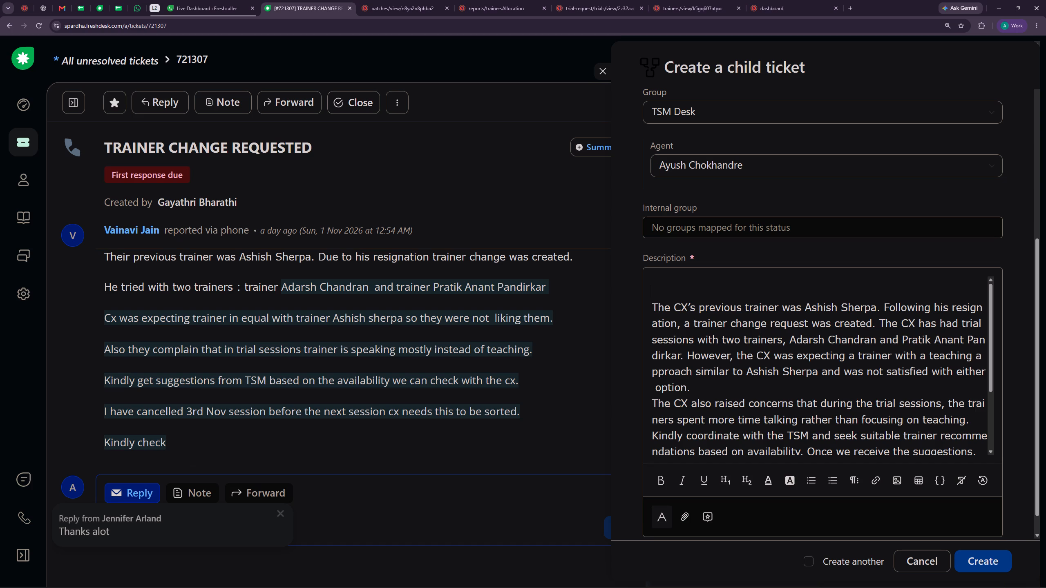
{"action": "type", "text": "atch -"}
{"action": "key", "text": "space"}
{"action": "left_click", "coordinate": [375, 0]}
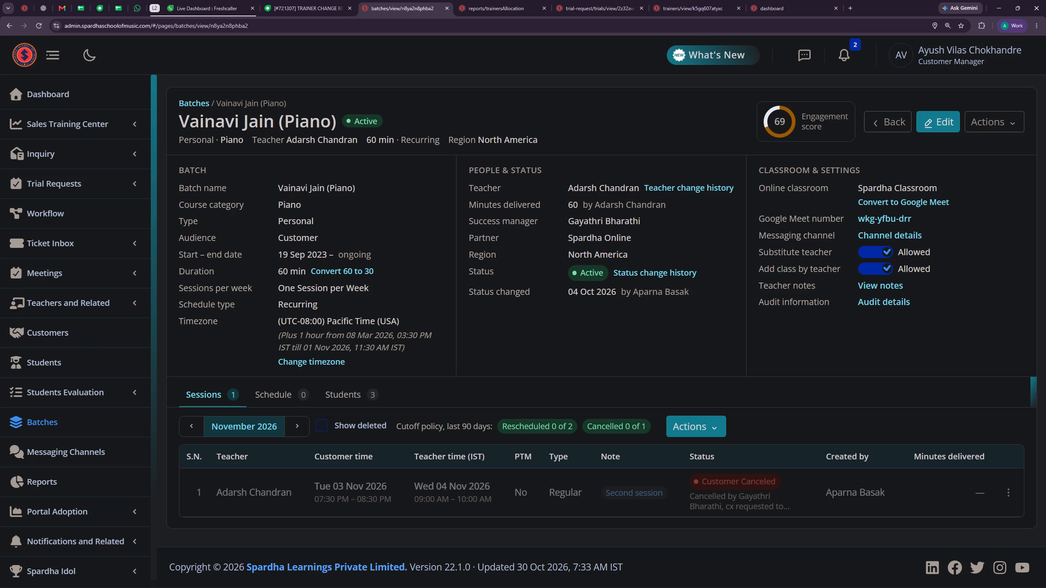
{"action": "left_click_drag", "start_coordinate": [273, 180], "coordinate": [393, 189]}
{"action": "key", "text": "ctrl+c"}
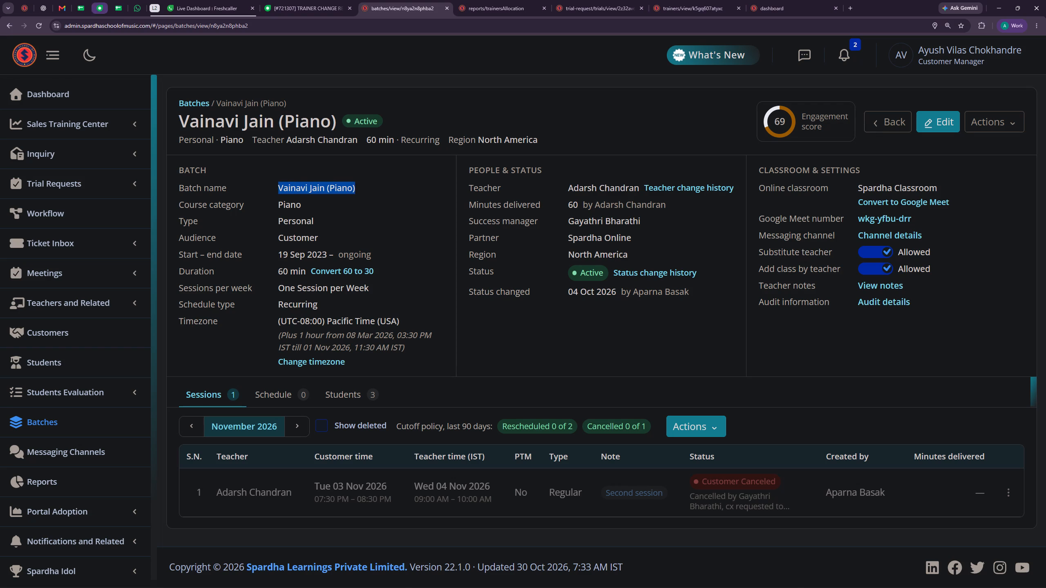
{"action": "left_click", "coordinate": [205, 0]}
{"action": "left_click", "coordinate": [300, 0]}
{"action": "key", "text": "ctrl+v"}
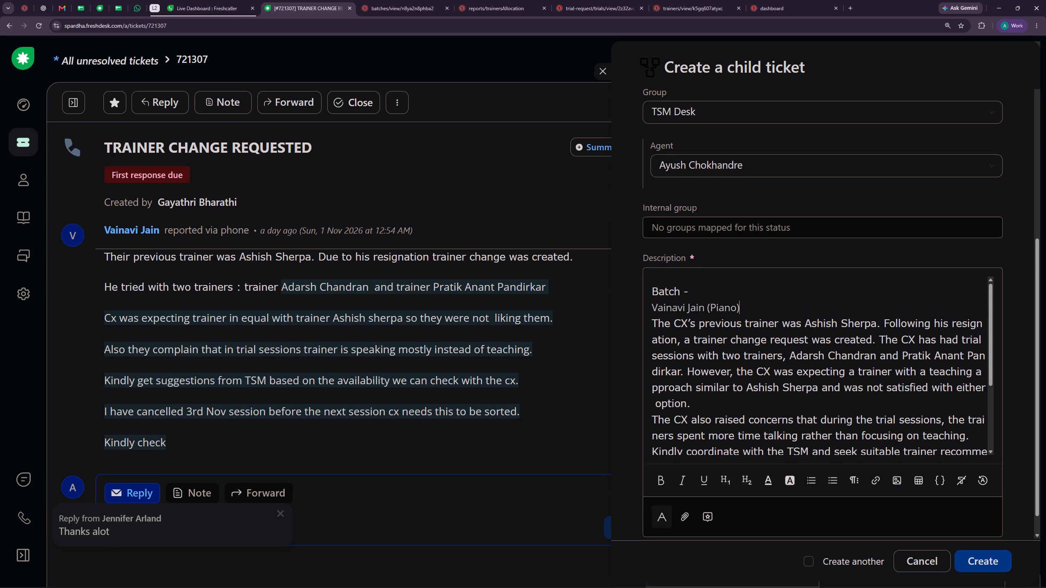
{"action": "left_click", "coordinate": [653, 307]}
{"action": "key", "text": "BackSpace"}
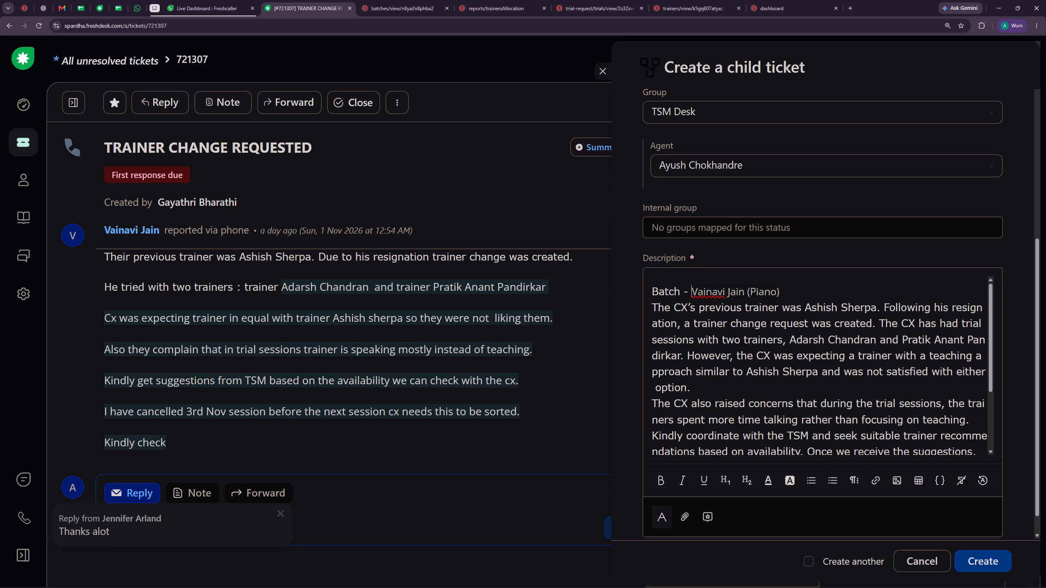
Select the description's closing text from "Kindly coordinate with the TSM" through "so kindly treat this".
{"action": "left_click_drag", "start_coordinate": [652, 400], "coordinate": [700, 393]}
{"action": "scroll", "coordinate": [821, 421], "scroll_direction": "down", "scroll_amount": 1}
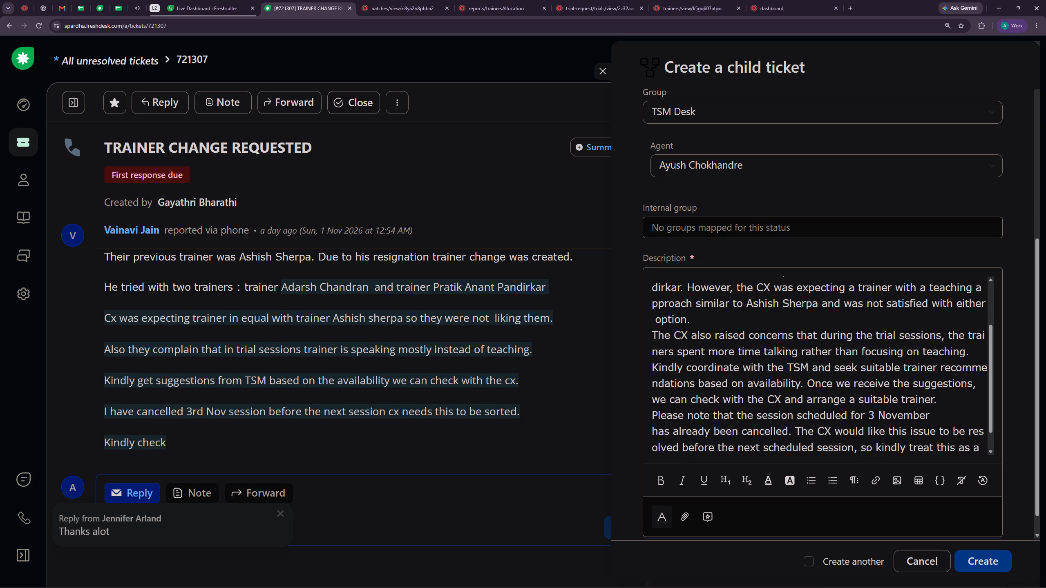
{"action": "left_click_drag", "start_coordinate": [652, 368], "coordinate": [872, 430]}
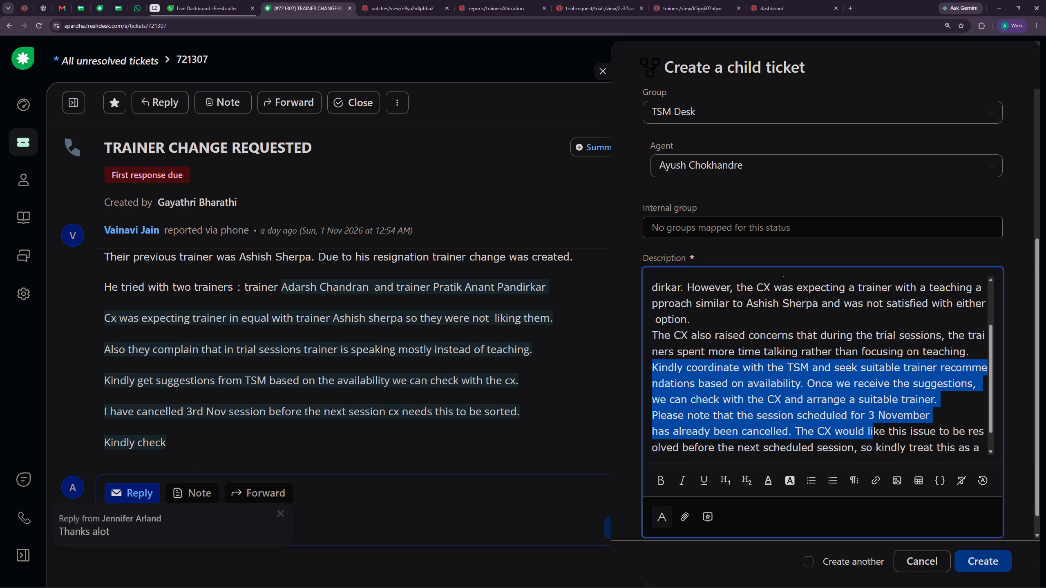
{"action": "left_click_drag", "start_coordinate": [872, 430], "coordinate": [962, 428]}
{"action": "scroll", "coordinate": [866, 424], "scroll_direction": "down", "scroll_amount": 1}
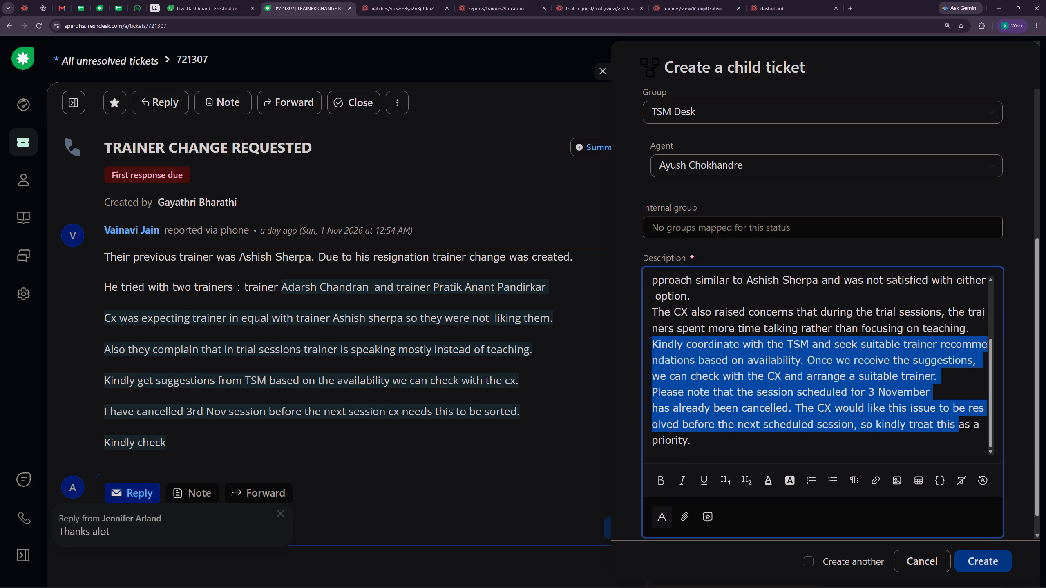
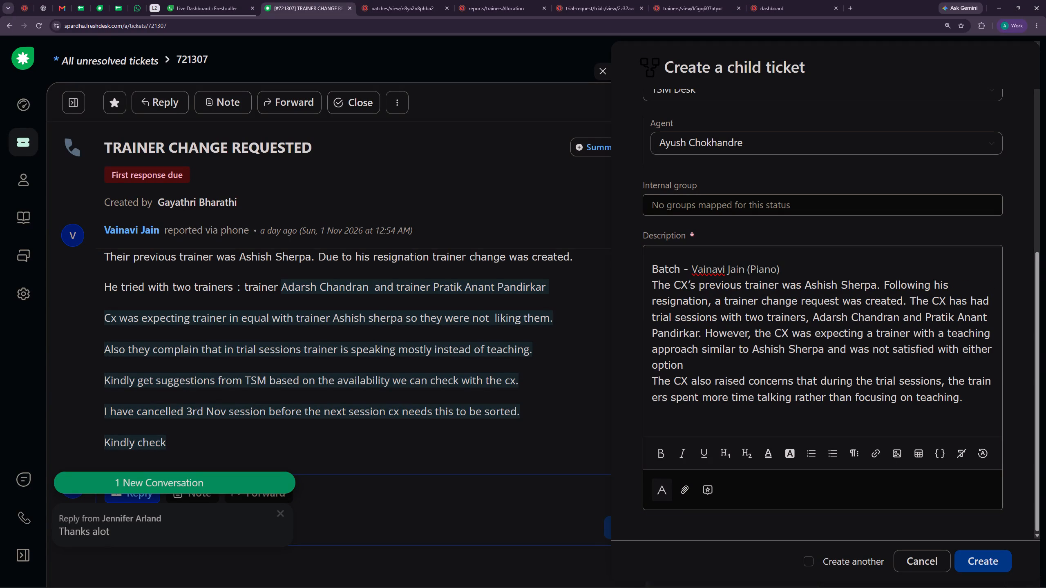
Finish the description's sentence about the two trial trainers with "option." and continue the text after its last sentence.
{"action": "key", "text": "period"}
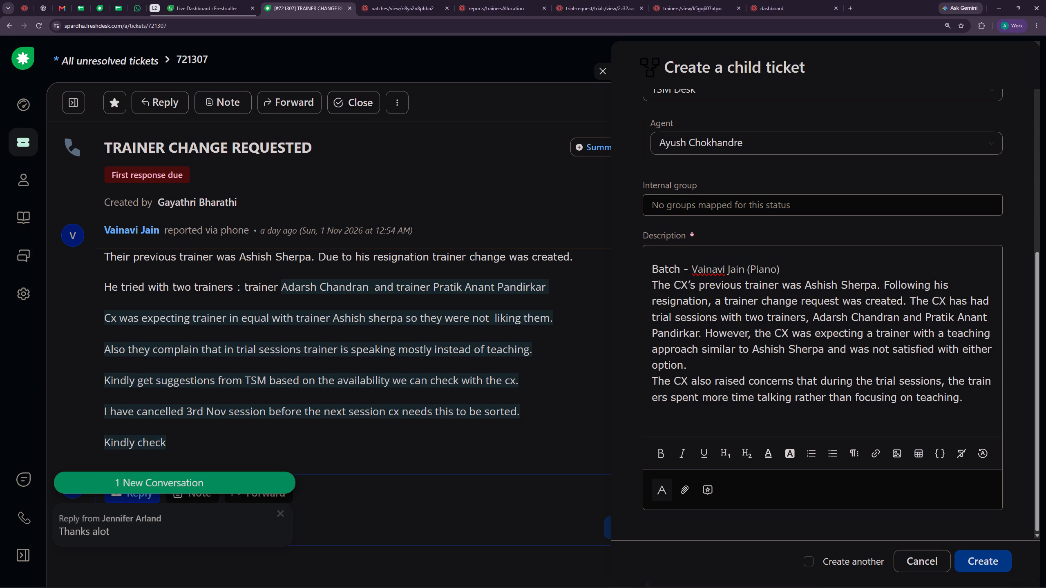
{"action": "left_click", "coordinate": [974, 401]}
Add a closing line to the child ticket's description asking "Please suggest a tx who is vailable on".
{"action": "key", "text": "shift+Return"}
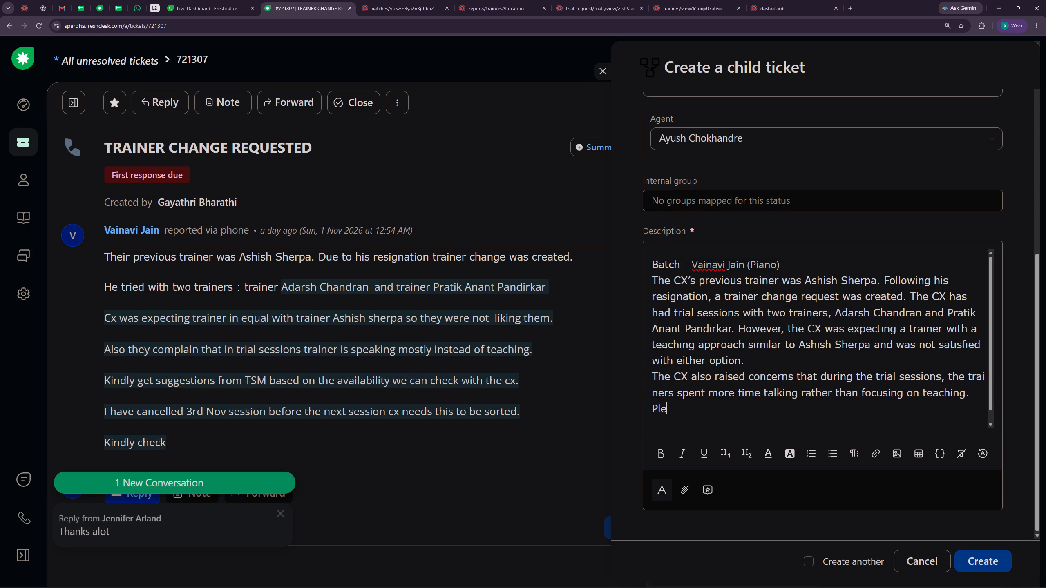
{"action": "type", "text": "se suggest a"}
{"action": "key", "text": "space"}
{"action": "type", "text": "tx"}
{"action": "key", "text": "space"}
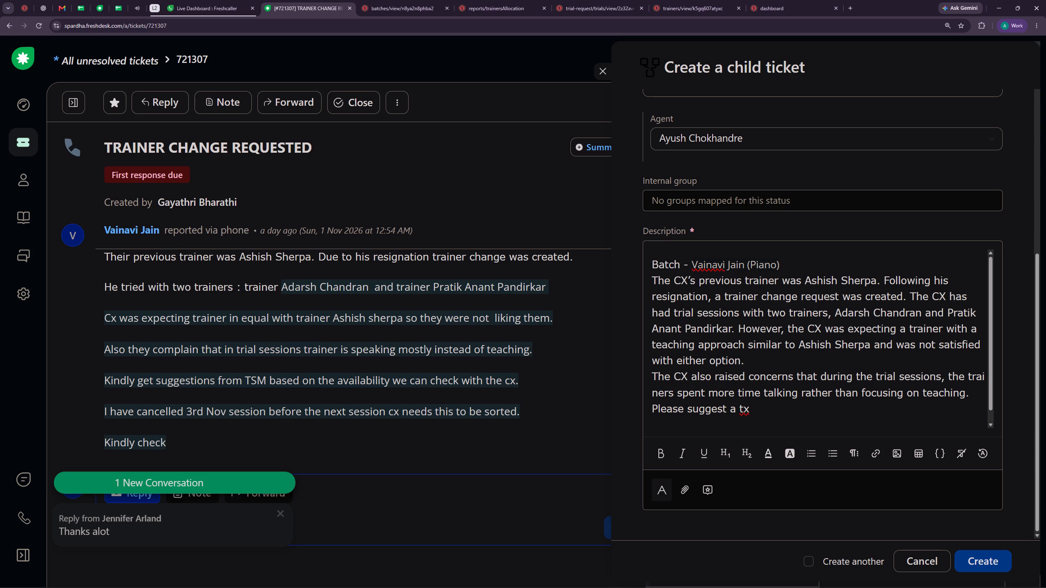
{"action": "type", "text": "who is vailable"}
{"action": "key", "text": "space"}
{"action": "type", "text": "on"}
{"action": "key", "text": "space"}
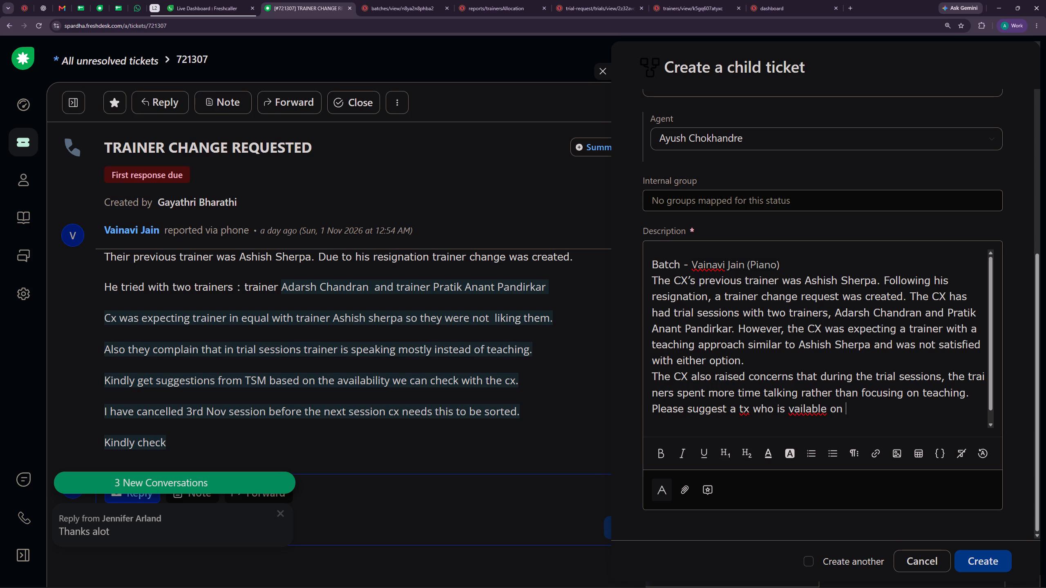
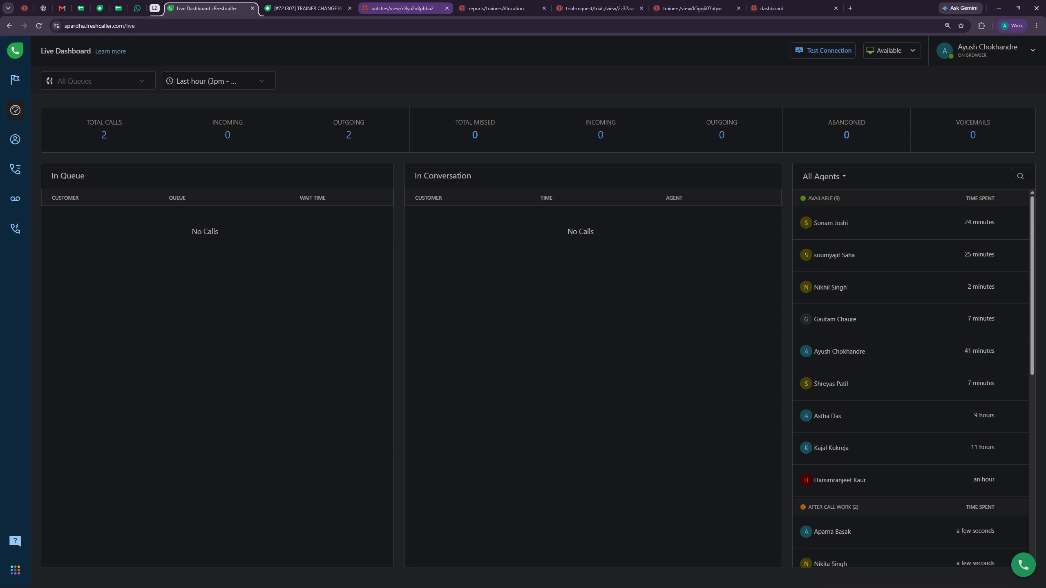
Look up the Piano batch's deleted schedule and complete the child ticket's availability line with "Tuesday 7:30PM".
{"action": "left_click", "coordinate": [406, 0]}
{"action": "left_click", "coordinate": [319, 0]}
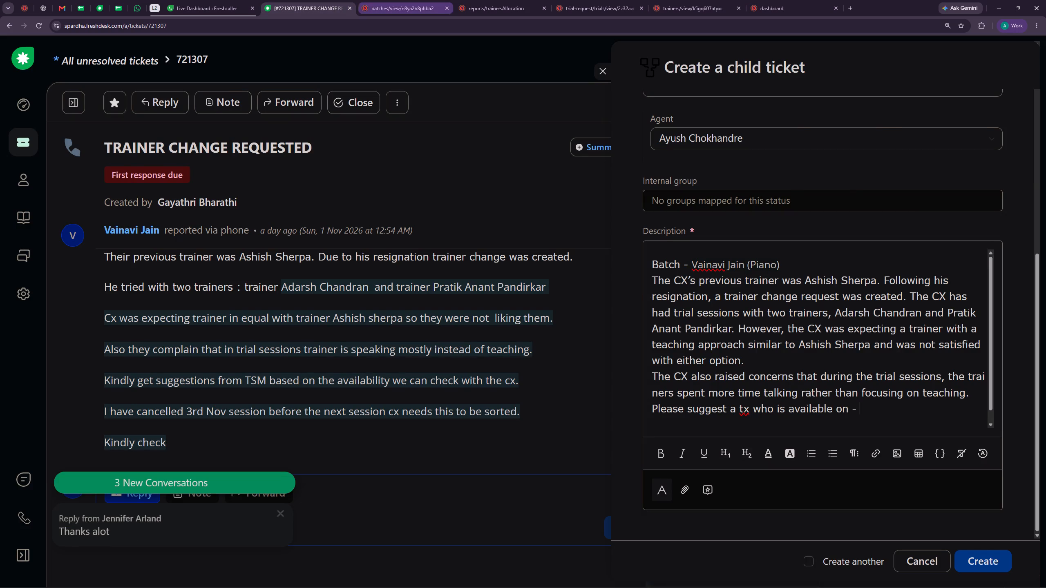
{"action": "left_click", "coordinate": [413, 0]}
{"action": "left_click", "coordinate": [283, 399]}
{"action": "left_click", "coordinate": [187, 426]}
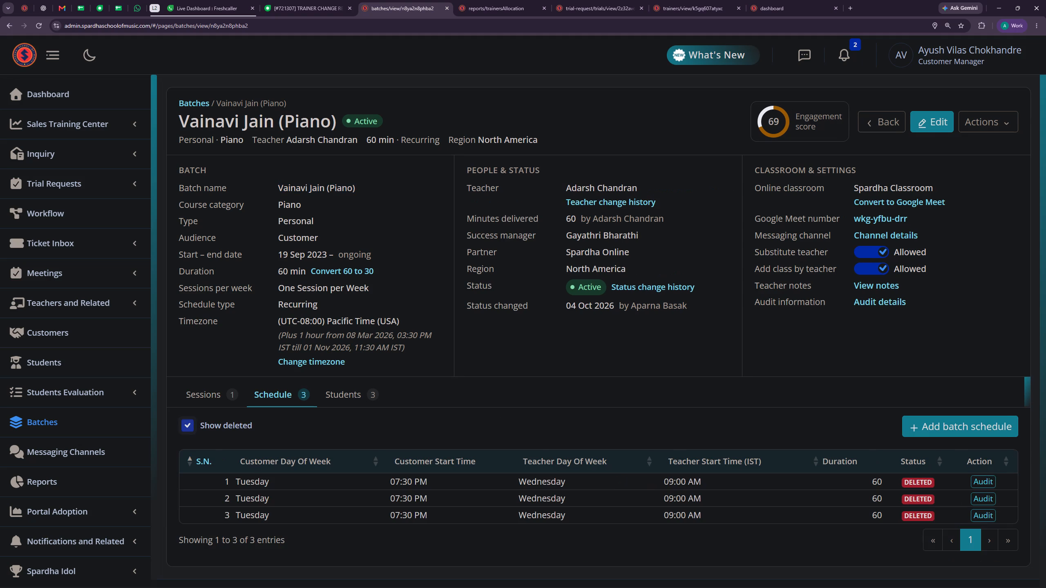
{"action": "left_click", "coordinate": [187, 426]}
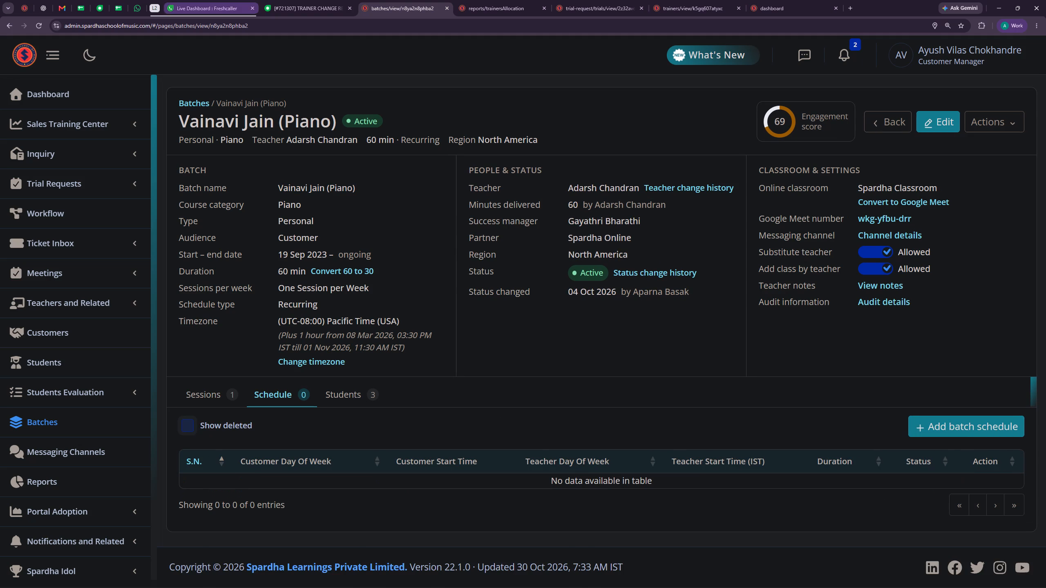
{"action": "left_click", "coordinate": [304, 0]}
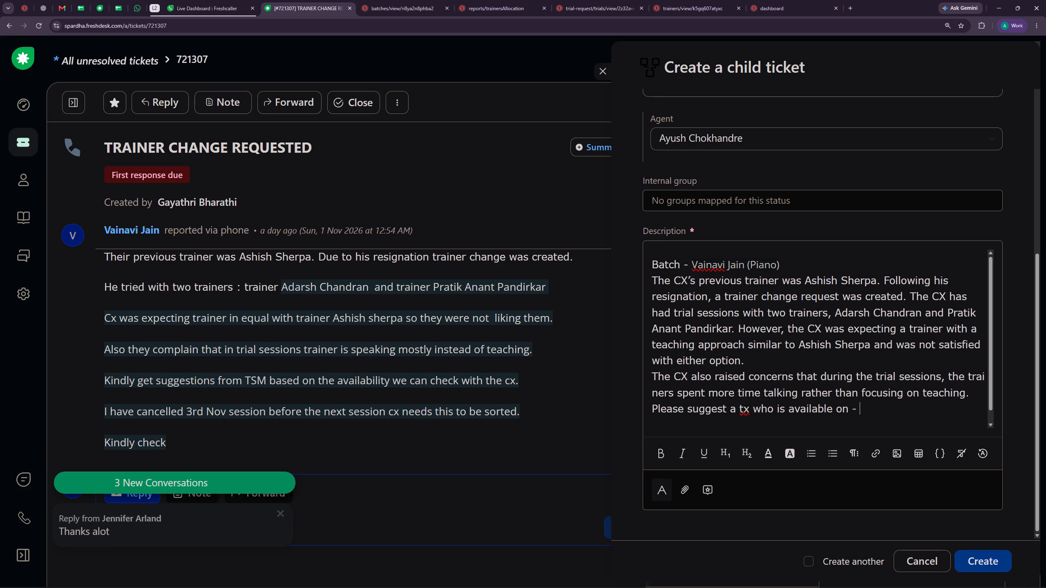
{"action": "key", "text": "t"}
{"action": "type", "text": "uesday"}
{"action": "key", "text": "space"}
{"action": "type", "text": "7:2"}
{"action": "key", "text": "BackSpace"}
{"action": "type", "text": "30"}
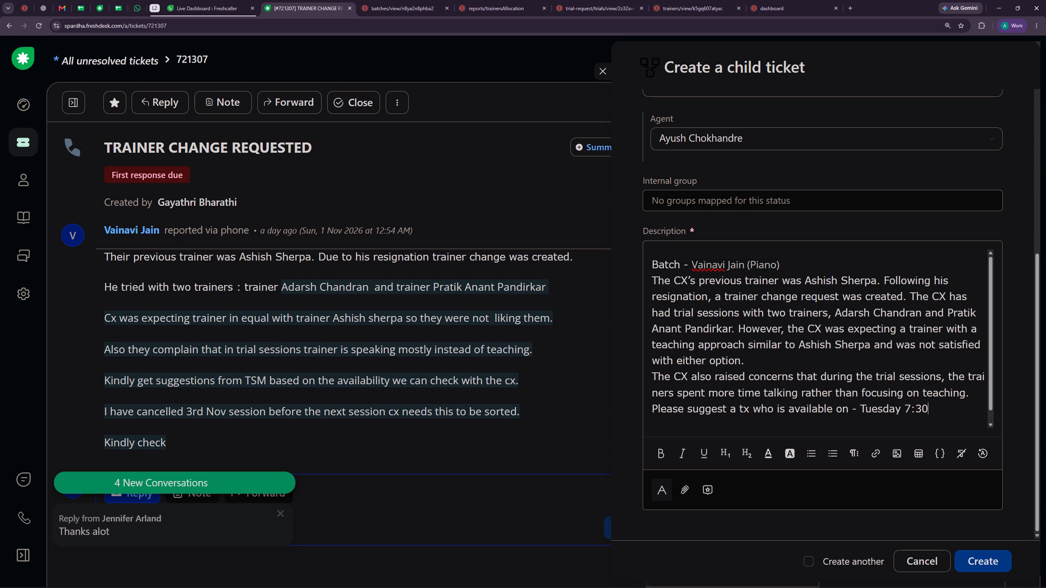
{"action": "type", "text": "PM"}
Check the batch's timezone and append "PST" to the time in the child ticket's description.
{"action": "left_click", "coordinate": [383, 0]}
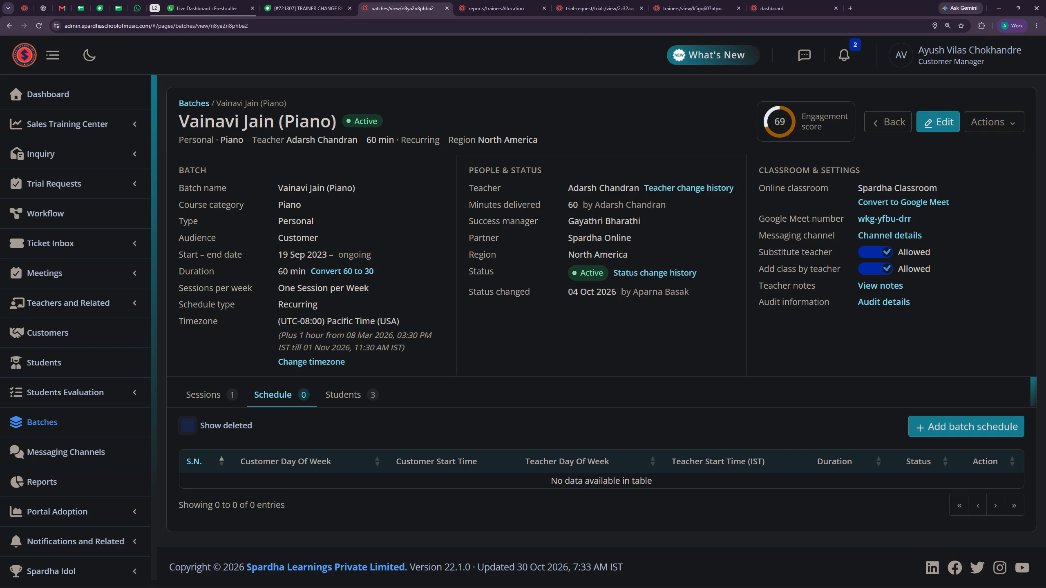
{"action": "left_click", "coordinate": [293, 0]}
{"action": "key", "text": "space"}
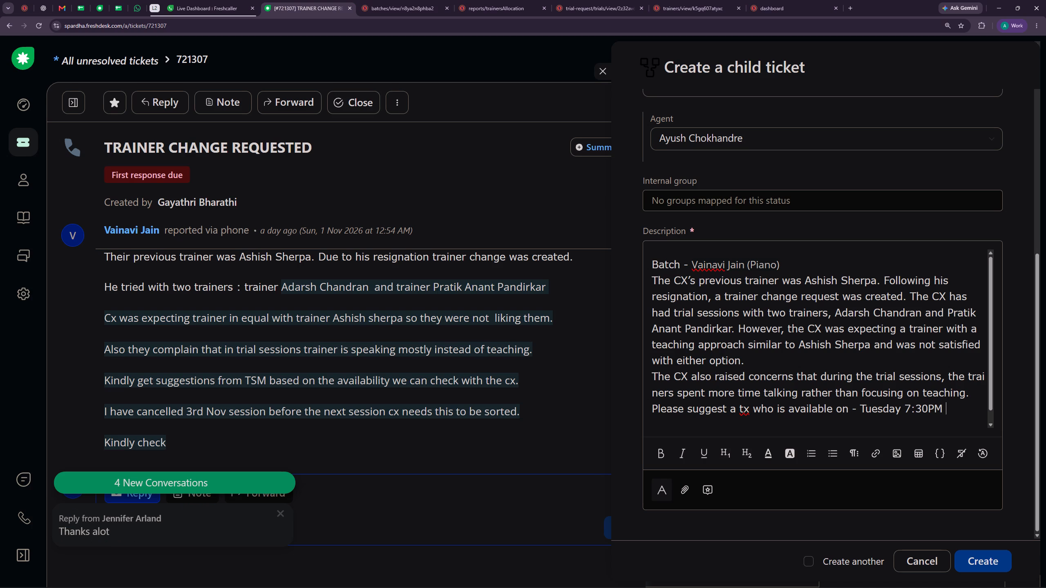
{"action": "type", "text": "pst"}
{"action": "key", "text": "BackSpace"}
{"action": "key", "text": "BackSpace"}
{"action": "type", "text": "PST"}
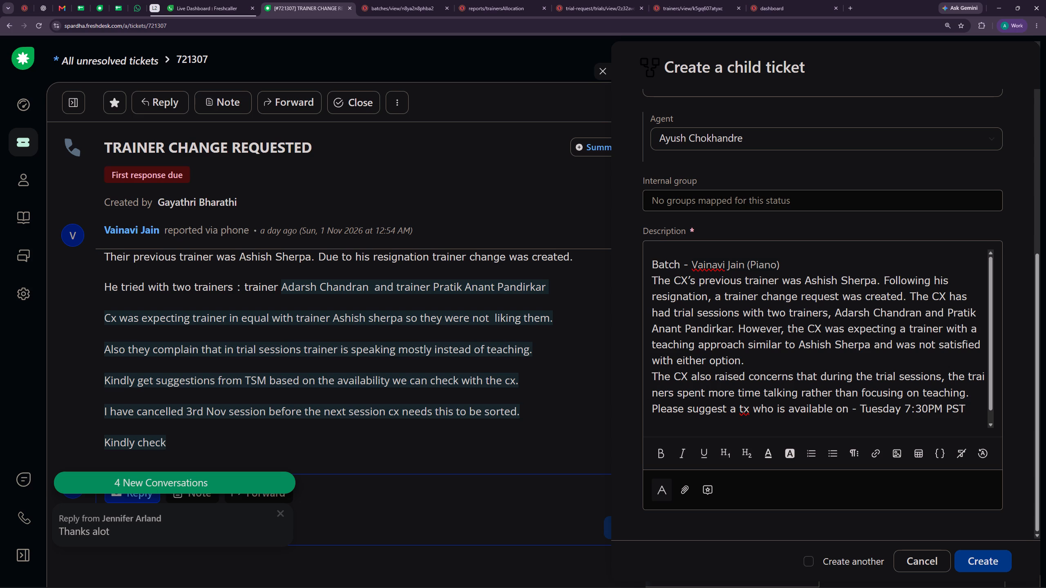
Review the filled-in child ticket form and create the child ticket.
{"action": "scroll", "coordinate": [801, 284], "scroll_direction": "up", "scroll_amount": 2}
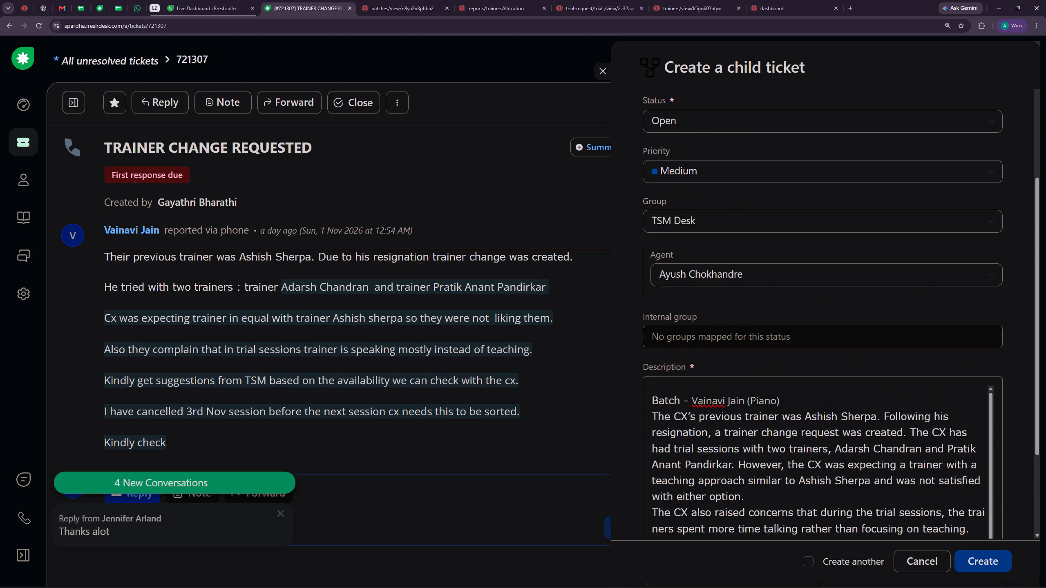
{"action": "scroll", "coordinate": [876, 387], "scroll_direction": "down", "scroll_amount": 7}
{"action": "left_click", "coordinate": [979, 556]}
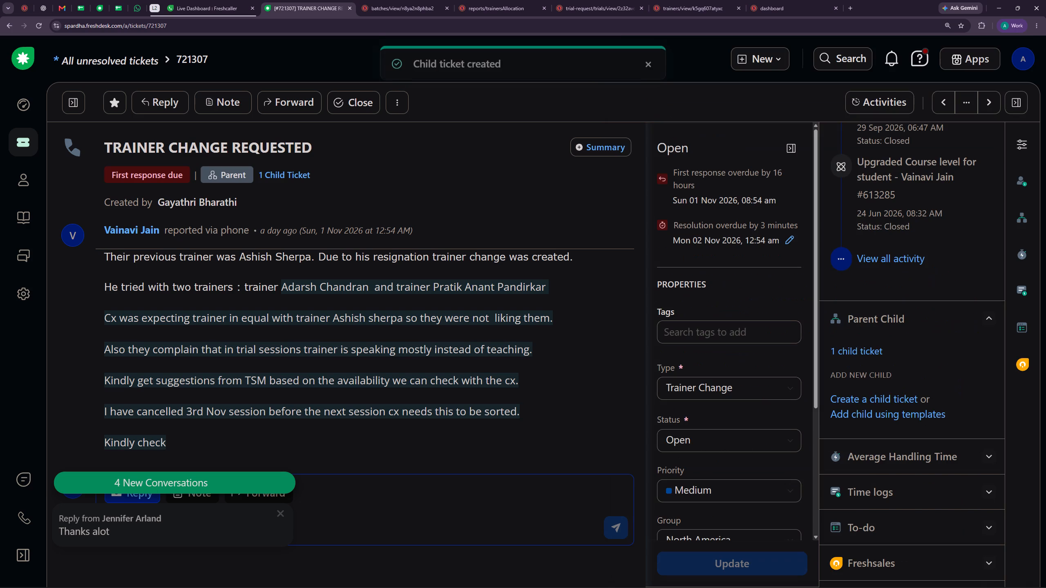
Add a private note to ticket 721307 reading "Created a child ticket.".
{"action": "left_click", "coordinate": [278, 512]}
{"action": "left_click", "coordinate": [185, 490]}
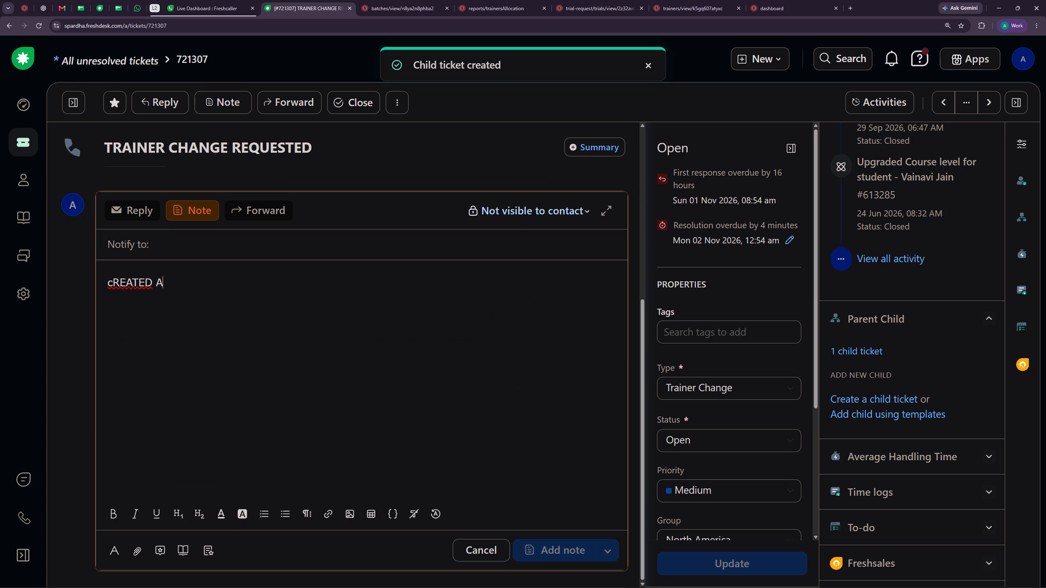
{"action": "key", "text": "BackSpace"}
{"action": "key", "text": "BackSpace"}
{"action": "key", "text": "BackSpace"}
{"action": "key", "text": "BackSpace"}
{"action": "key", "text": "BackSpace"}
{"action": "key", "text": "BackSpace"}
{"action": "key", "text": "BackSpace"}
{"action": "key", "text": "BackSpace"}
{"action": "key", "text": "BackSpace"}
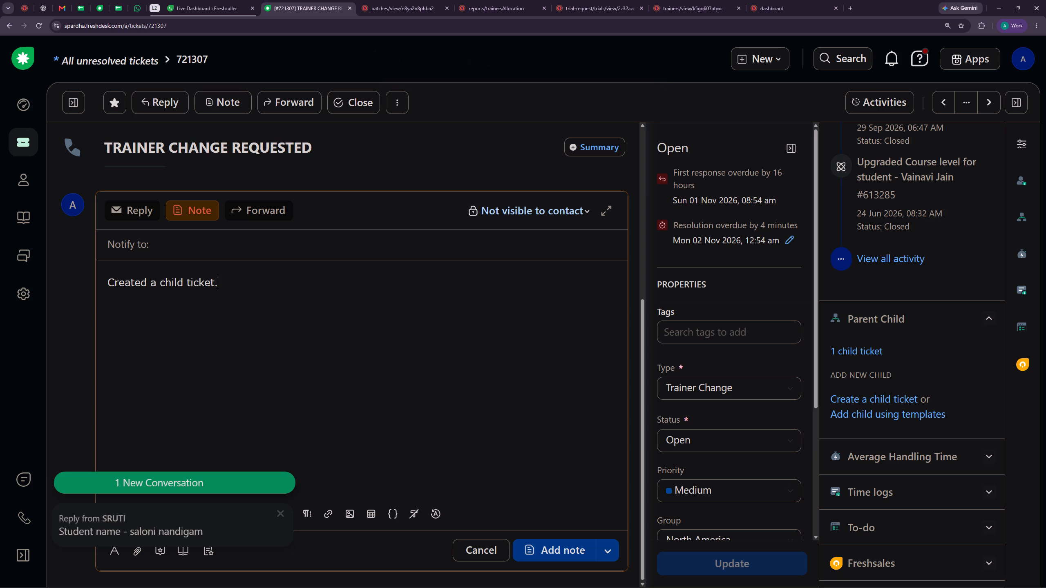
{"action": "left_click", "coordinate": [561, 548]}
Set ticket 721307's status to Waiting on Customer and save the properties.
{"action": "left_click", "coordinate": [701, 442]}
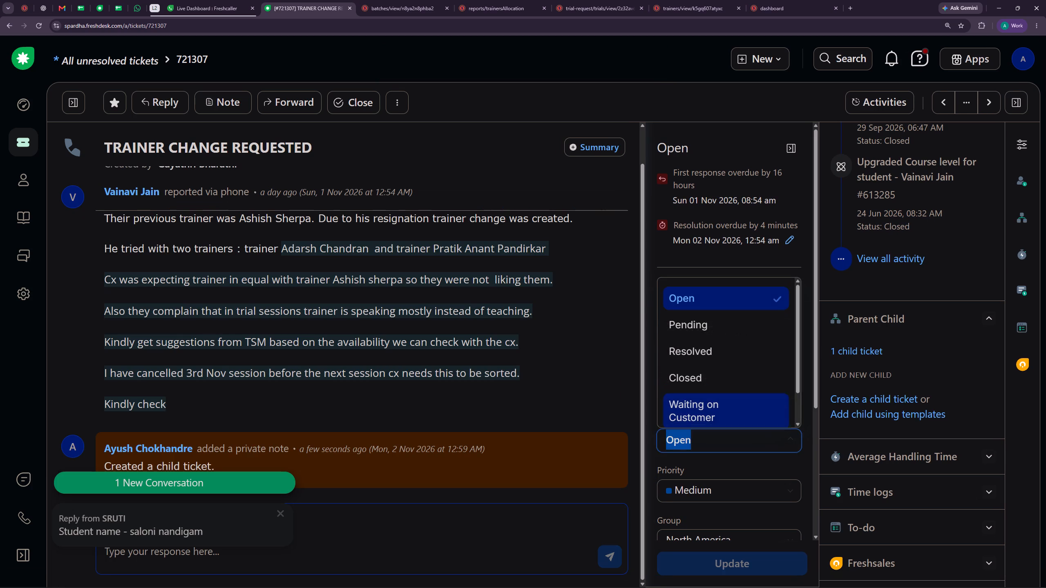
{"action": "left_click", "coordinate": [709, 419]}
{"action": "left_click", "coordinate": [753, 571]}
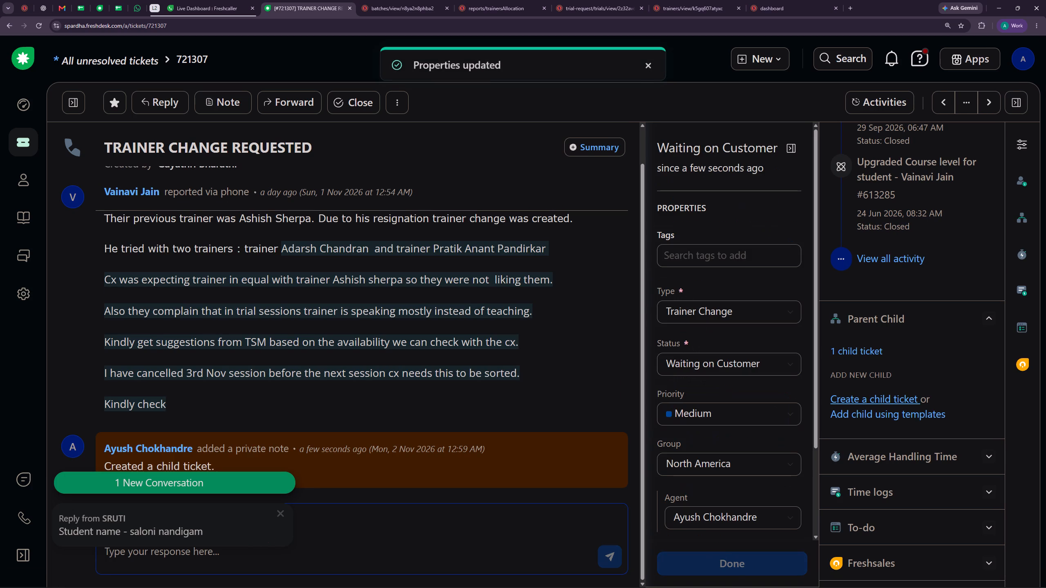
Go to the next ticket, 720330, and examine its description, private notes and linked child ticket.
{"action": "left_click", "coordinate": [989, 110]}
{"action": "left_click", "coordinate": [282, 513]}
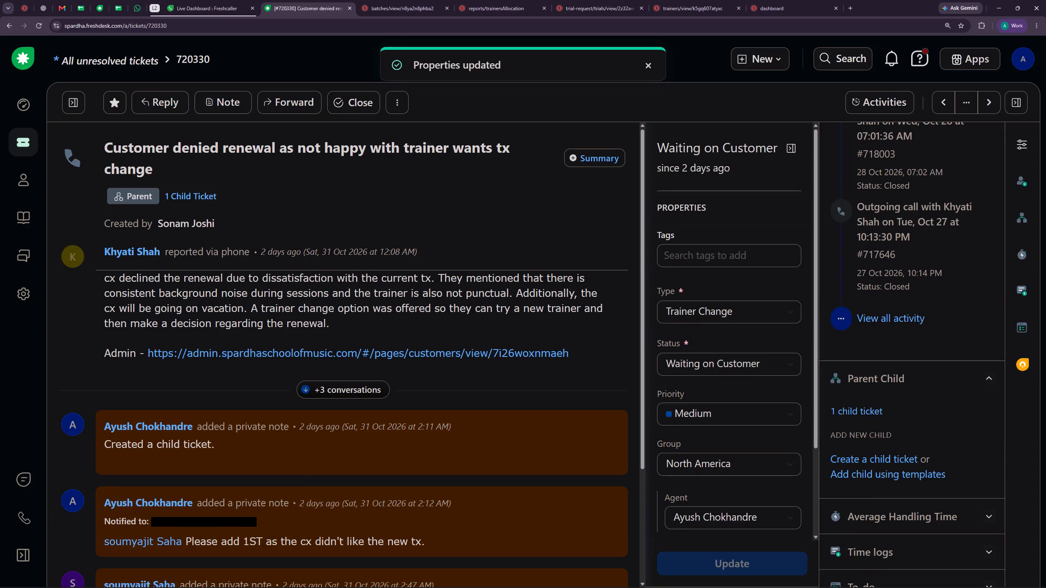
{"action": "scroll", "coordinate": [369, 368], "scroll_direction": "down", "scroll_amount": 2}
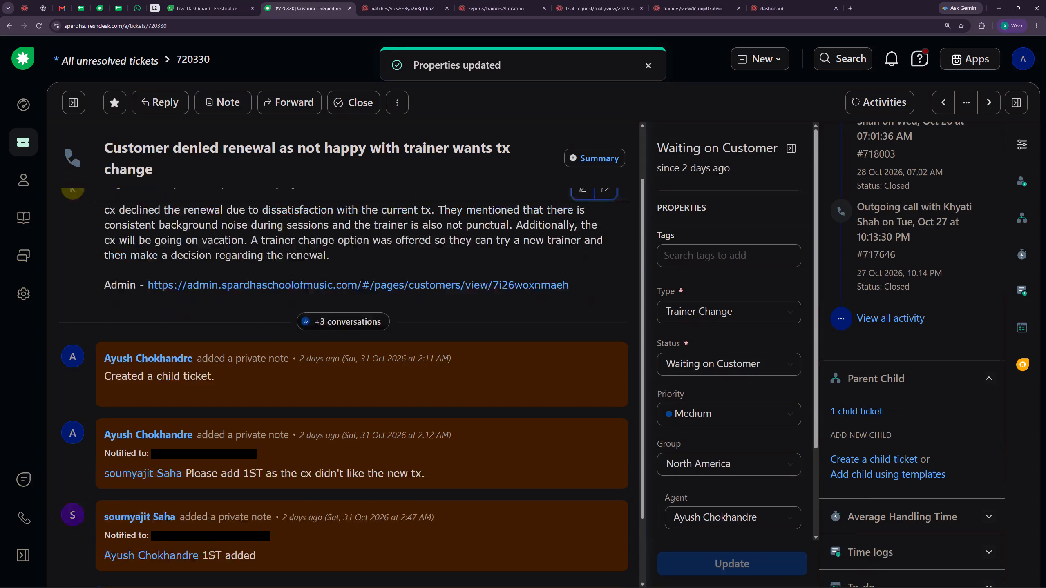
{"action": "scroll", "coordinate": [369, 369], "scroll_direction": "down", "scroll_amount": 3}
{"action": "scroll", "coordinate": [369, 366], "scroll_direction": "up", "scroll_amount": 3}
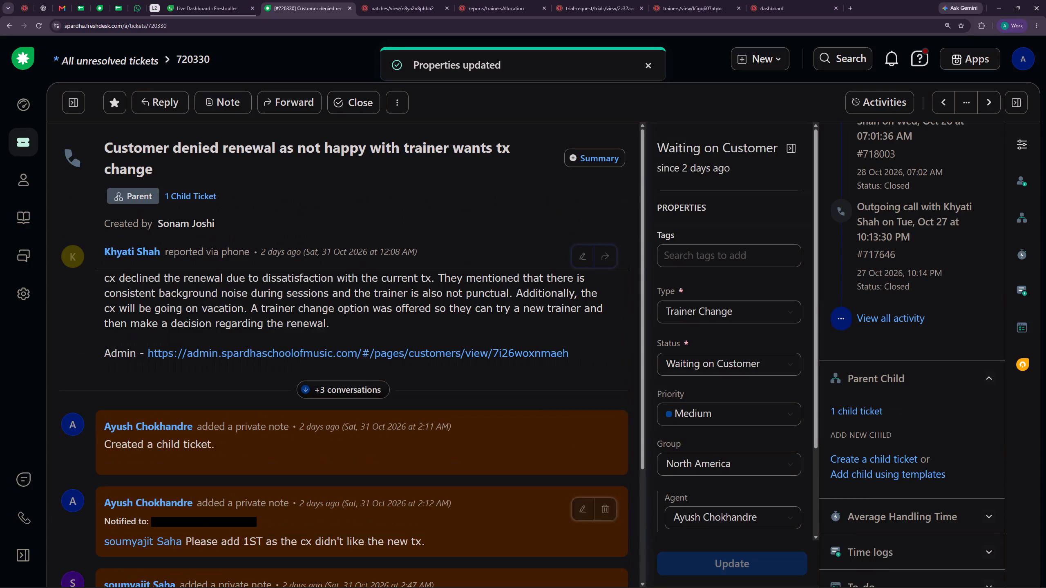
{"action": "scroll", "coordinate": [371, 367], "scroll_direction": "up", "scroll_amount": 1}
{"action": "scroll", "coordinate": [371, 370], "scroll_direction": "down", "scroll_amount": 1}
{"action": "scroll", "coordinate": [856, 367], "scroll_direction": "down", "scroll_amount": 11}
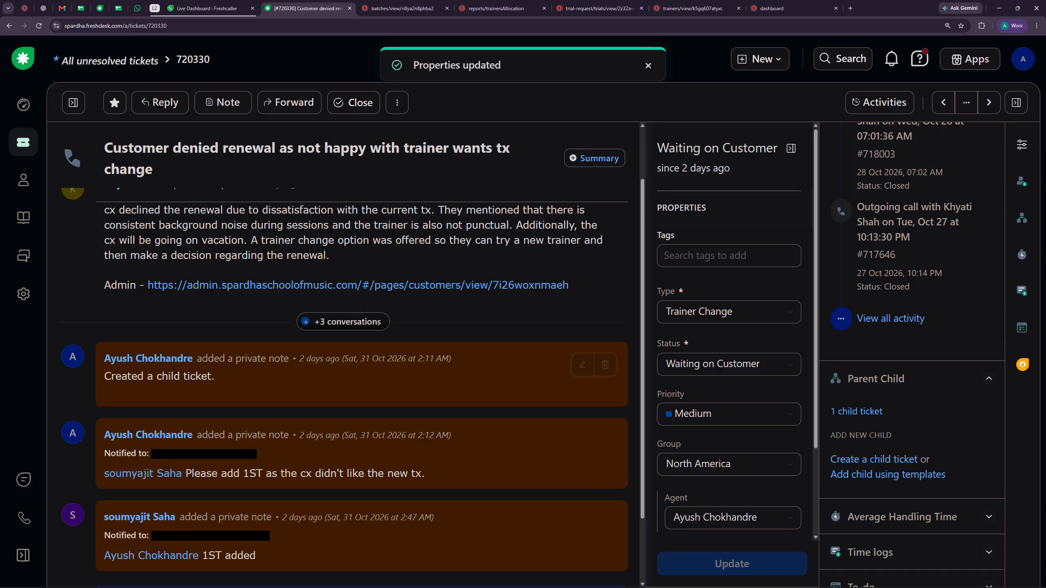
{"action": "left_click", "coordinate": [849, 352]}
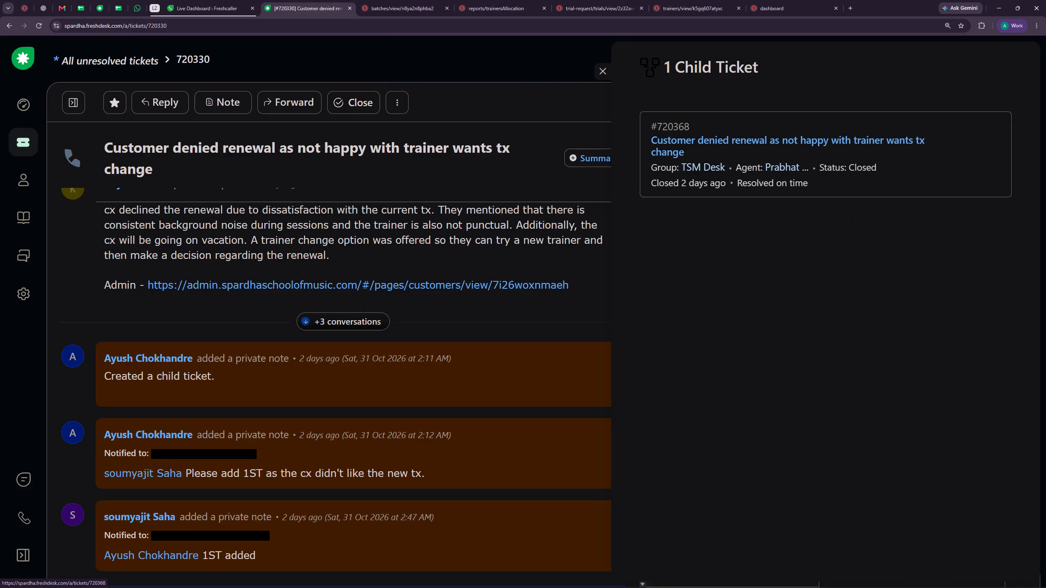
{"action": "left_click", "coordinate": [754, 142]}
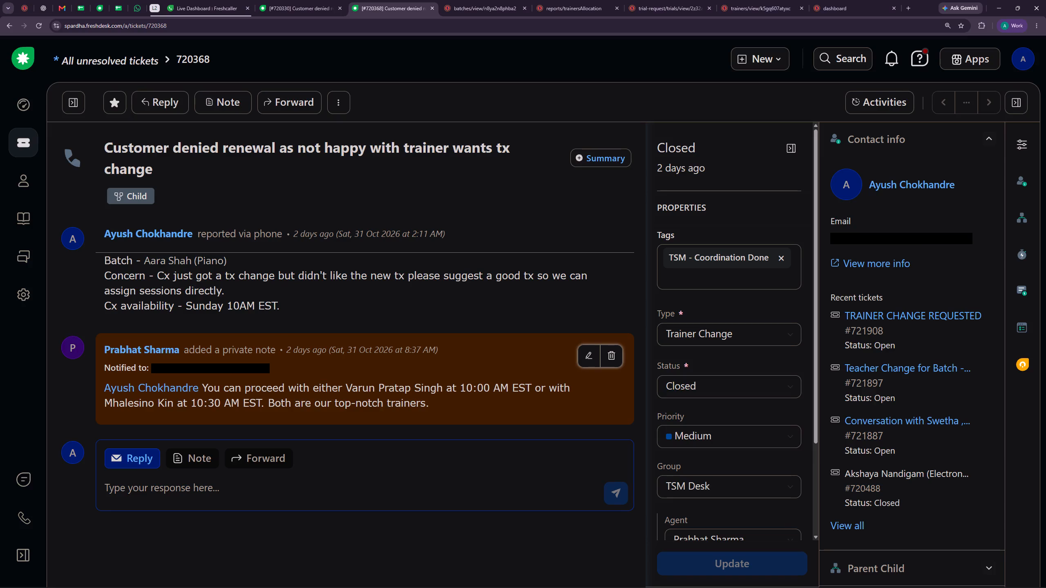
{"action": "left_click_drag", "start_coordinate": [346, 385], "coordinate": [425, 385]}
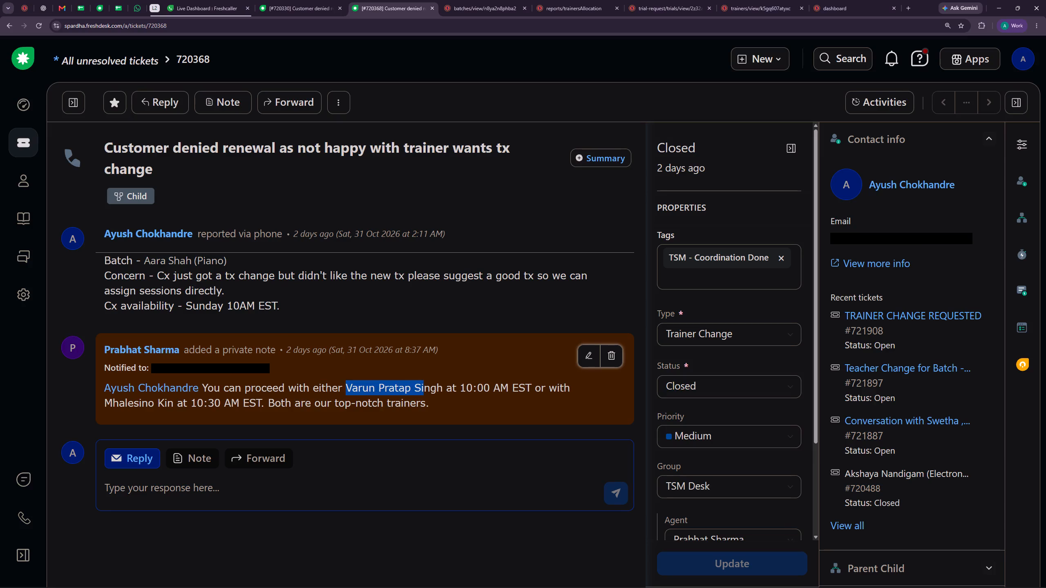
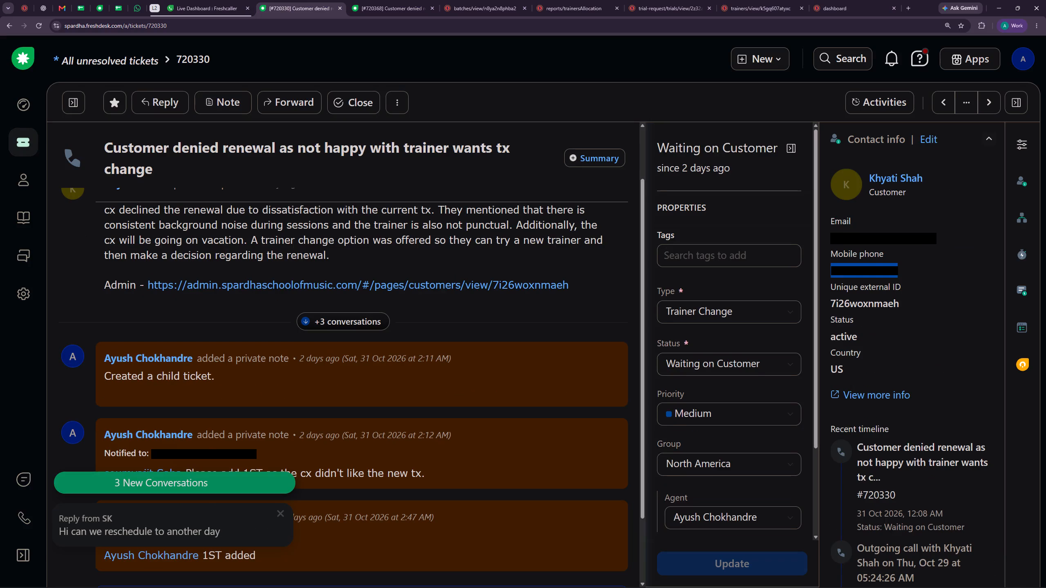
Look up the ticket contact's batches in the Spardha admin site, using their mobile number as family unique number, and open the Piano batch.
{"action": "left_click_drag", "start_coordinate": [914, 264], "coordinate": [910, 264]}
{"action": "left_click_drag", "start_coordinate": [924, 263], "coordinate": [842, 273]}
{"action": "key", "text": "ctrl+c"}
{"action": "left_click", "coordinate": [485, 8]}
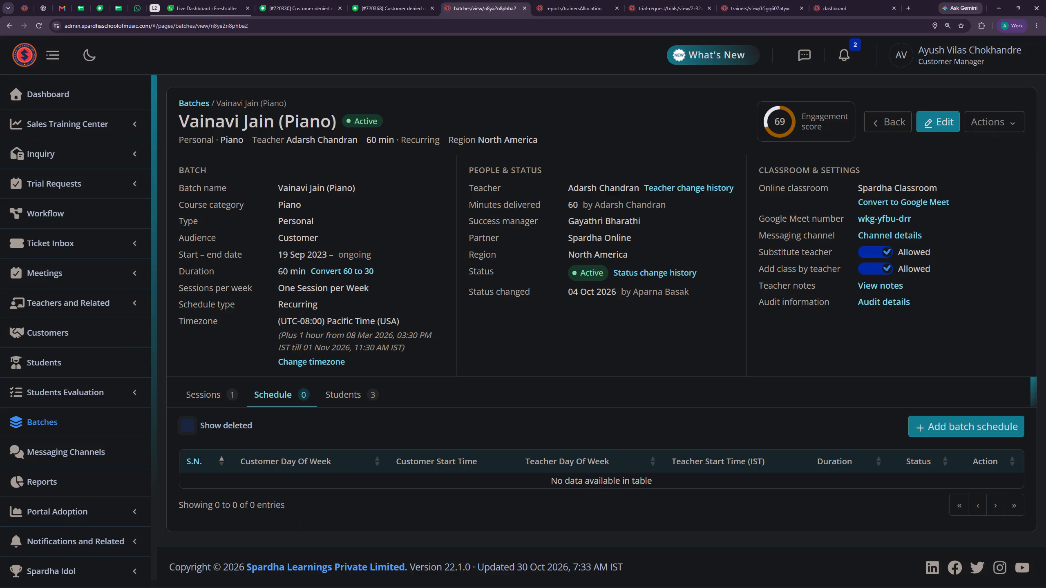
{"action": "left_click", "coordinate": [47, 422]}
{"action": "left_click_drag", "start_coordinate": [546, 153], "coordinate": [368, 153]}
{"action": "key", "text": "ctrl+v"}
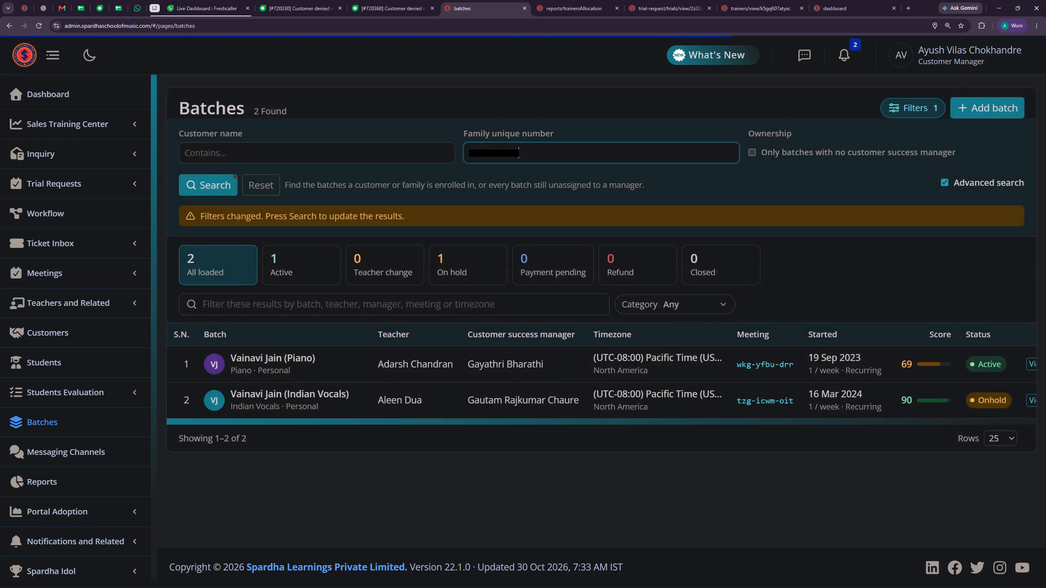
{"action": "left_click", "coordinate": [211, 181]}
{"action": "left_click", "coordinate": [1025, 339]}
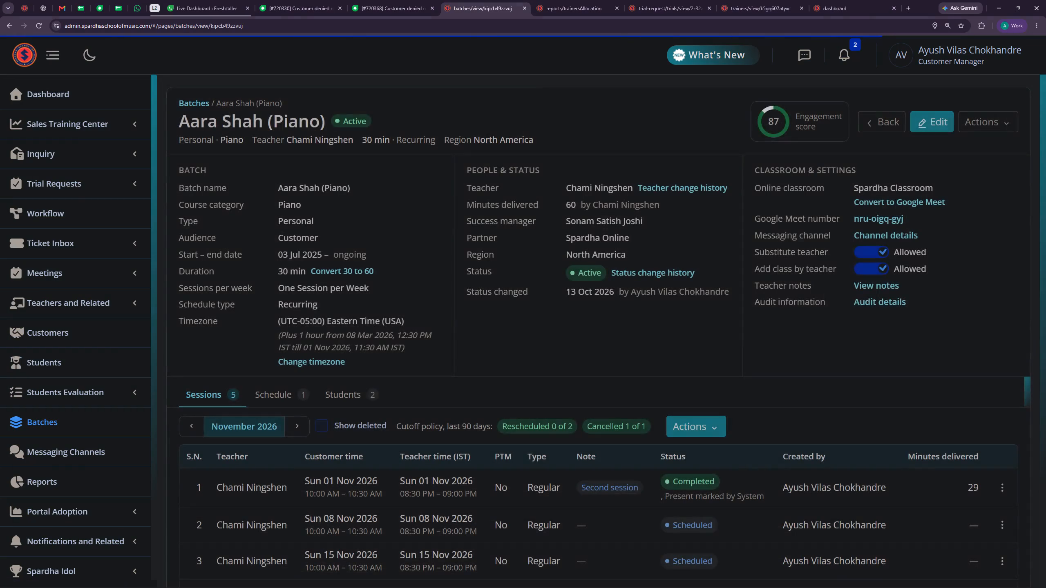
Examine the teacher change history of the customer's Piano batch, and close it.
{"action": "left_click", "coordinate": [671, 187]}
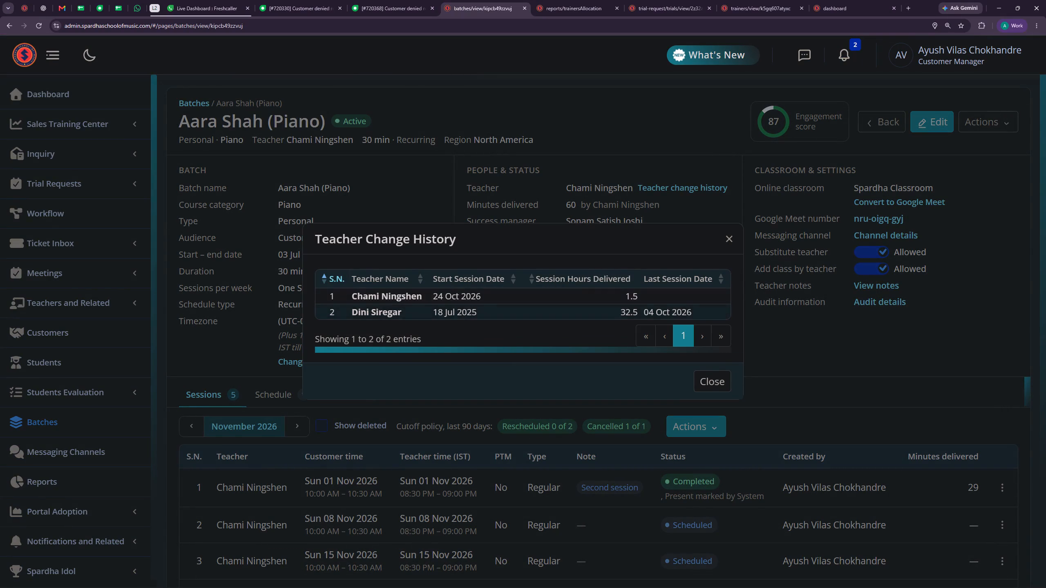
{"action": "left_click", "coordinate": [728, 236]}
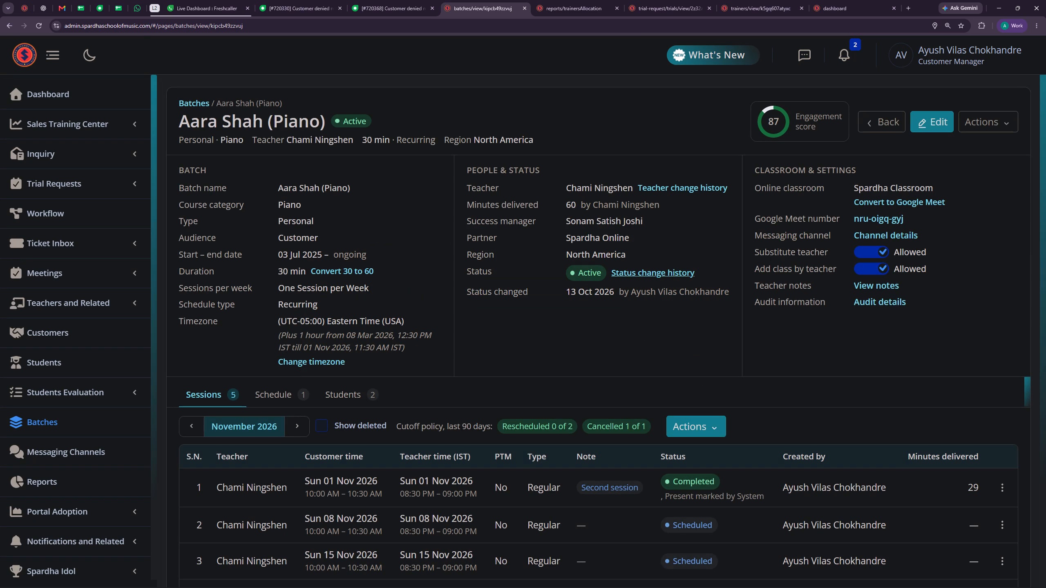
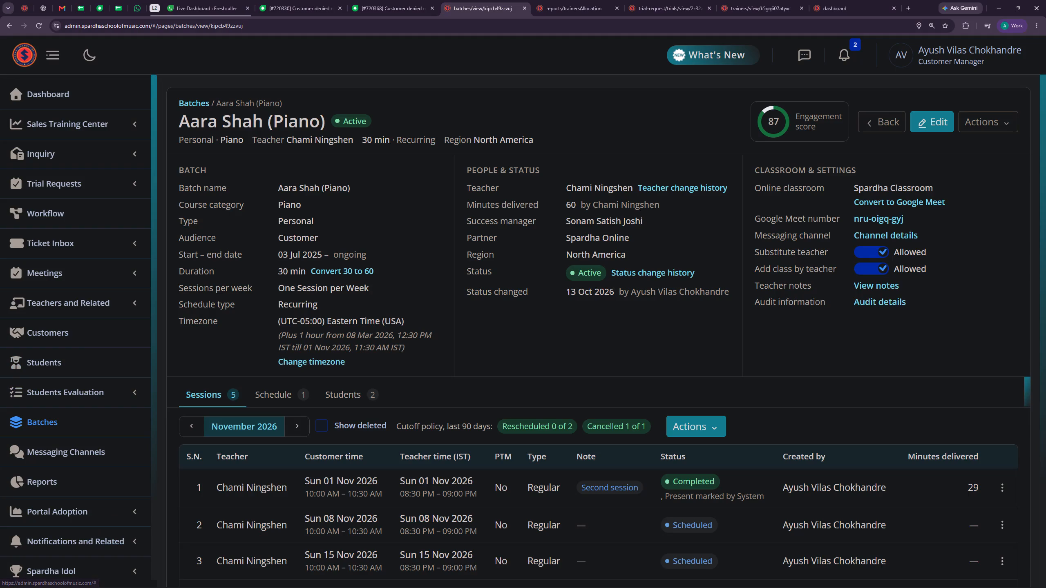
Search the batches by the customer's pasted family unique number and open the matching Piano batch.
{"action": "left_click_drag", "start_coordinate": [74, 414], "coordinate": [69, 414]}
{"action": "left_click", "coordinate": [34, 418]}
{"action": "left_click_drag", "start_coordinate": [544, 149], "coordinate": [407, 149]}
{"action": "key", "text": "ctrl+v"}
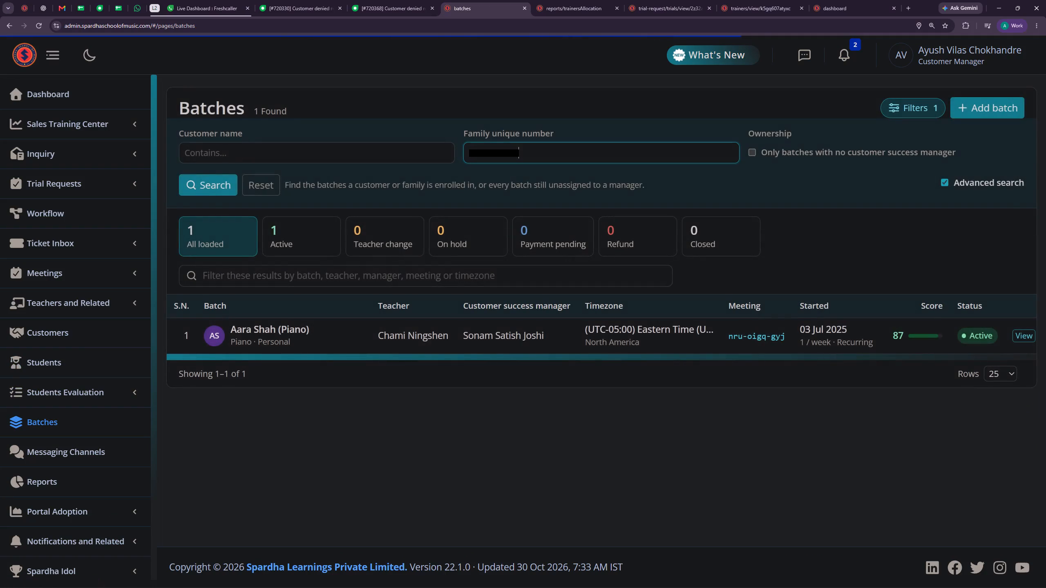
{"action": "left_click", "coordinate": [201, 184]}
{"action": "left_click", "coordinate": [1028, 336]}
Copy the first suggested trainer's name from the private note on child ticket 720368 and return to the Piano batch.
{"action": "left_click", "coordinate": [410, 0]}
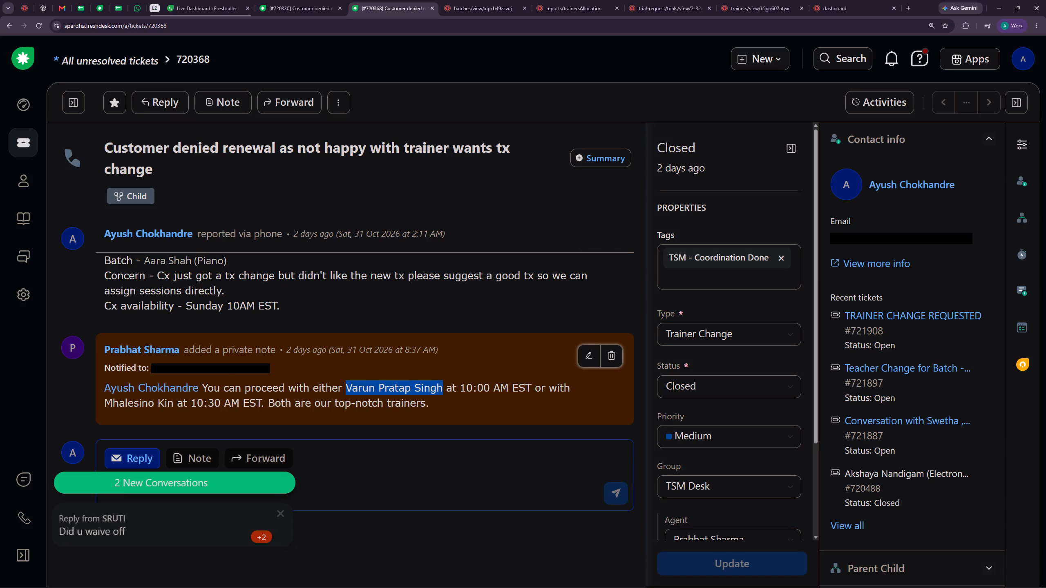
{"action": "key", "text": "ctrl+c"}
{"action": "left_click", "coordinate": [484, 0]}
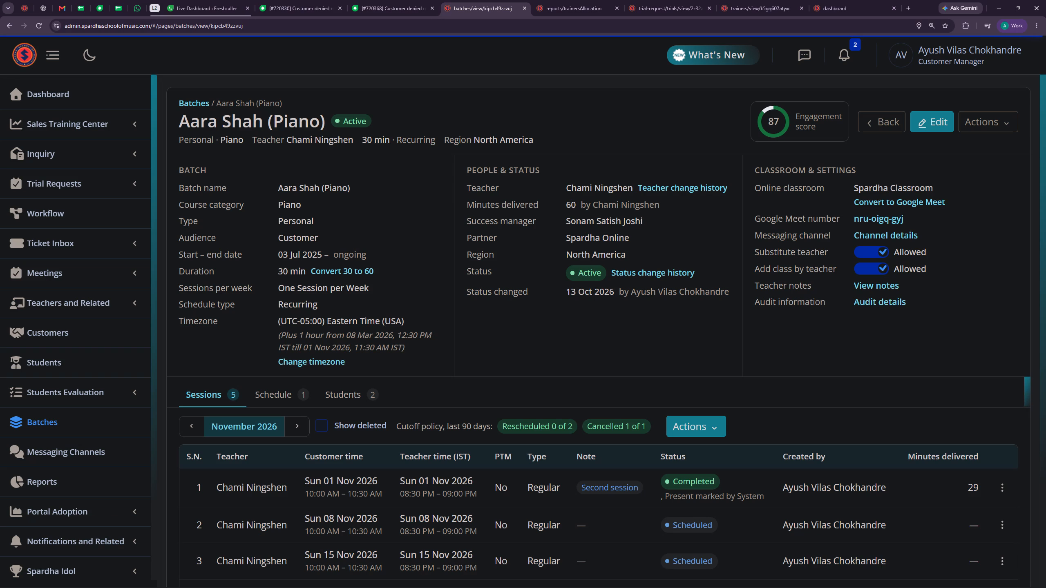
Check the piano batch's schedule and its sessions.
{"action": "left_click", "coordinate": [279, 394]}
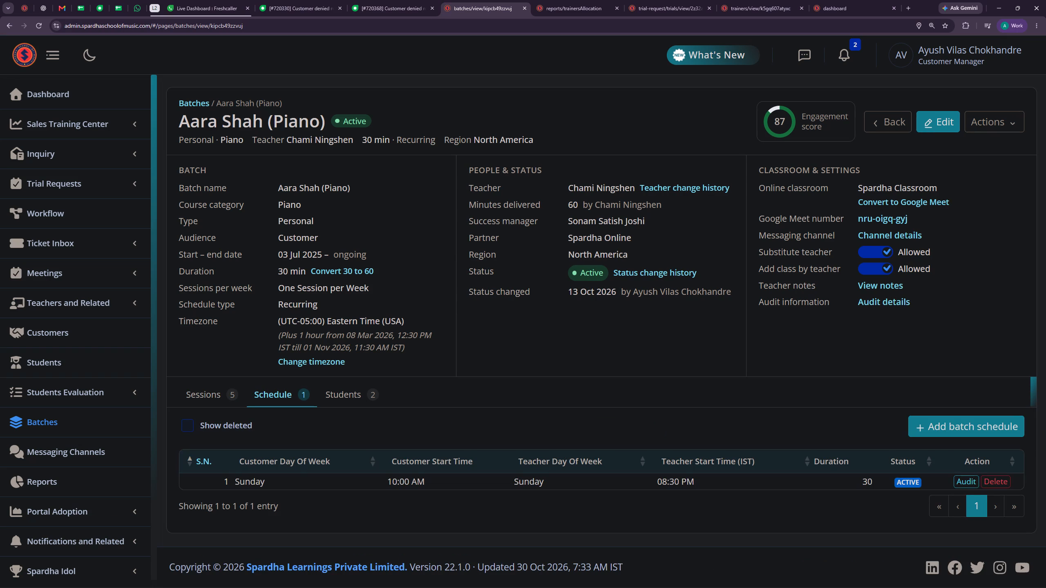
{"action": "scroll", "coordinate": [521, 380], "scroll_direction": "down", "scroll_amount": 1}
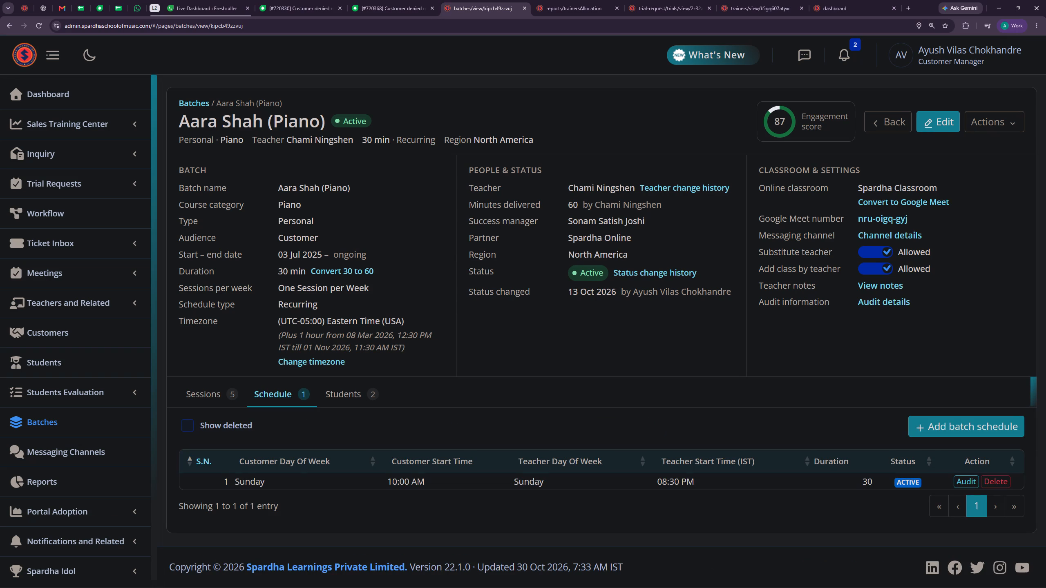
{"action": "left_click", "coordinate": [204, 395]}
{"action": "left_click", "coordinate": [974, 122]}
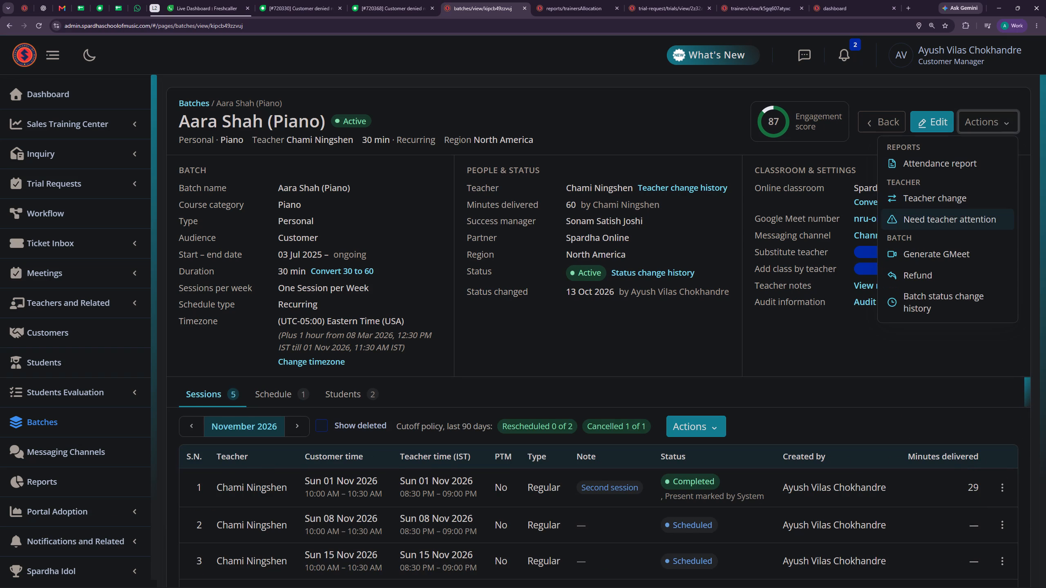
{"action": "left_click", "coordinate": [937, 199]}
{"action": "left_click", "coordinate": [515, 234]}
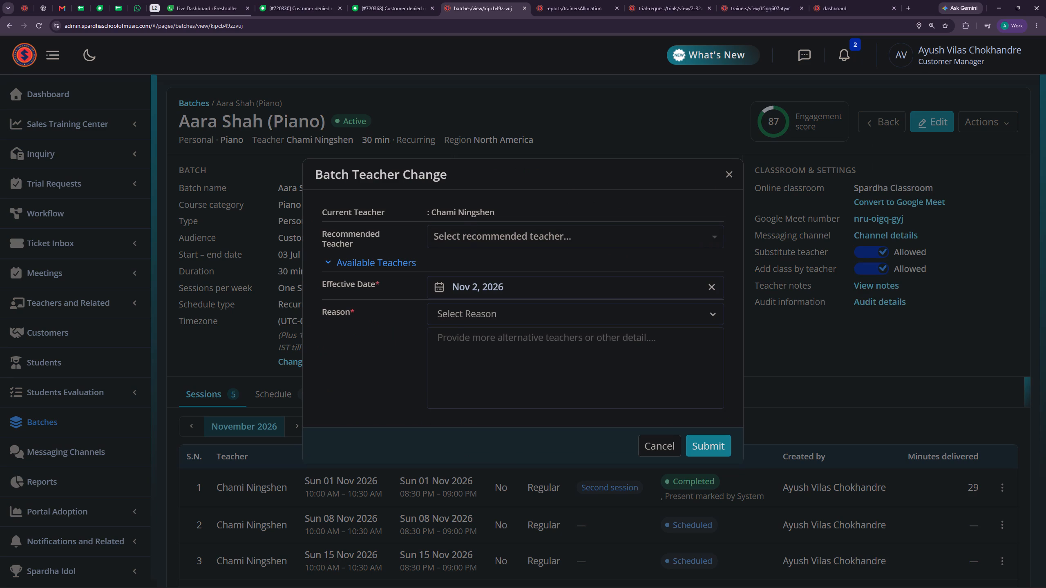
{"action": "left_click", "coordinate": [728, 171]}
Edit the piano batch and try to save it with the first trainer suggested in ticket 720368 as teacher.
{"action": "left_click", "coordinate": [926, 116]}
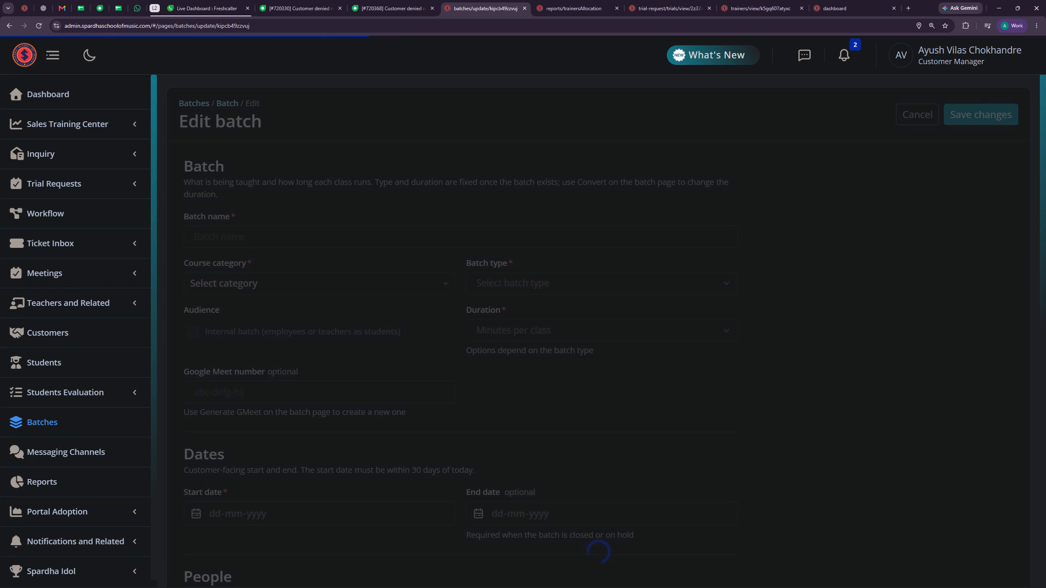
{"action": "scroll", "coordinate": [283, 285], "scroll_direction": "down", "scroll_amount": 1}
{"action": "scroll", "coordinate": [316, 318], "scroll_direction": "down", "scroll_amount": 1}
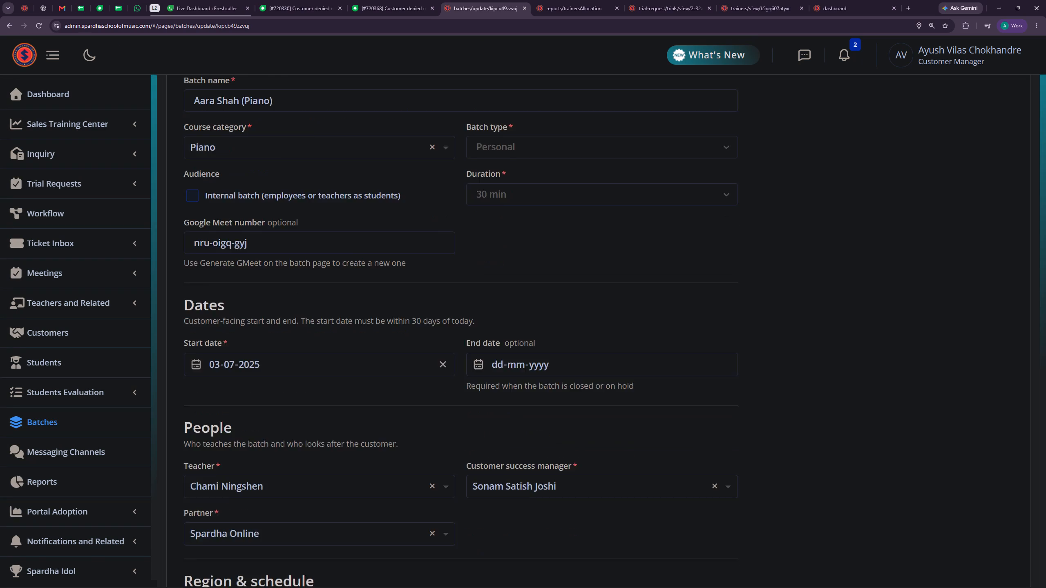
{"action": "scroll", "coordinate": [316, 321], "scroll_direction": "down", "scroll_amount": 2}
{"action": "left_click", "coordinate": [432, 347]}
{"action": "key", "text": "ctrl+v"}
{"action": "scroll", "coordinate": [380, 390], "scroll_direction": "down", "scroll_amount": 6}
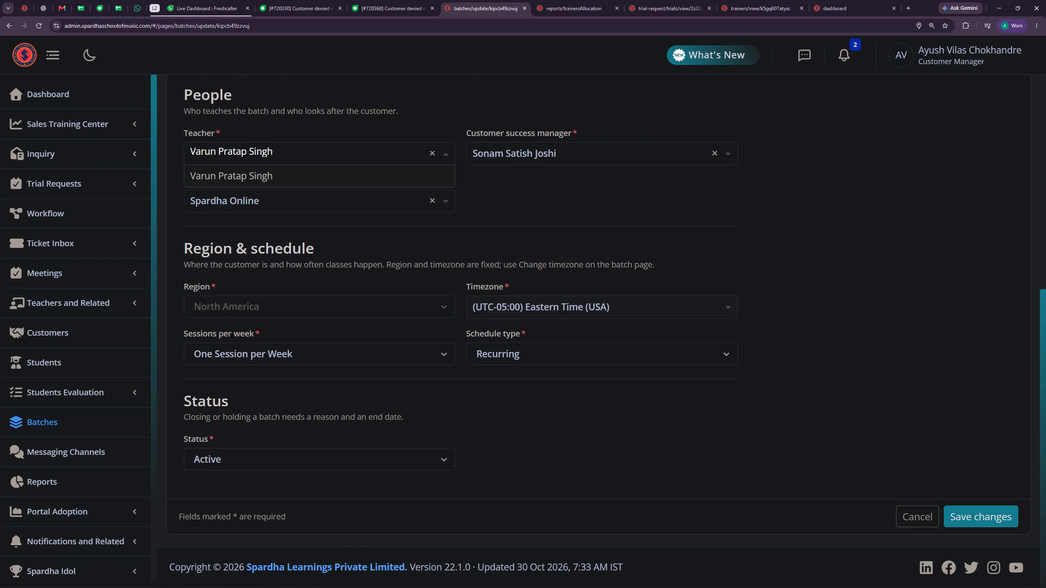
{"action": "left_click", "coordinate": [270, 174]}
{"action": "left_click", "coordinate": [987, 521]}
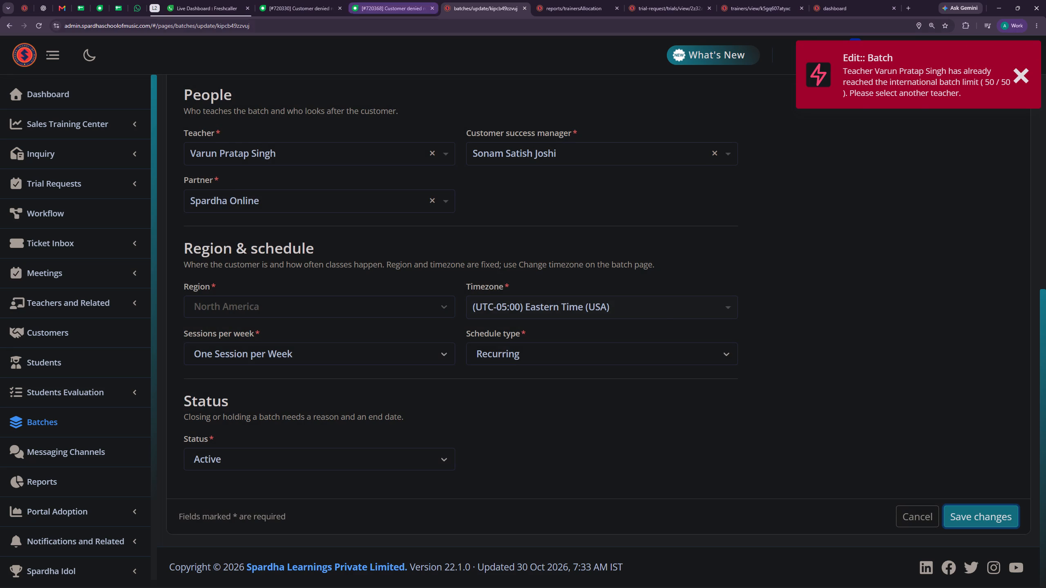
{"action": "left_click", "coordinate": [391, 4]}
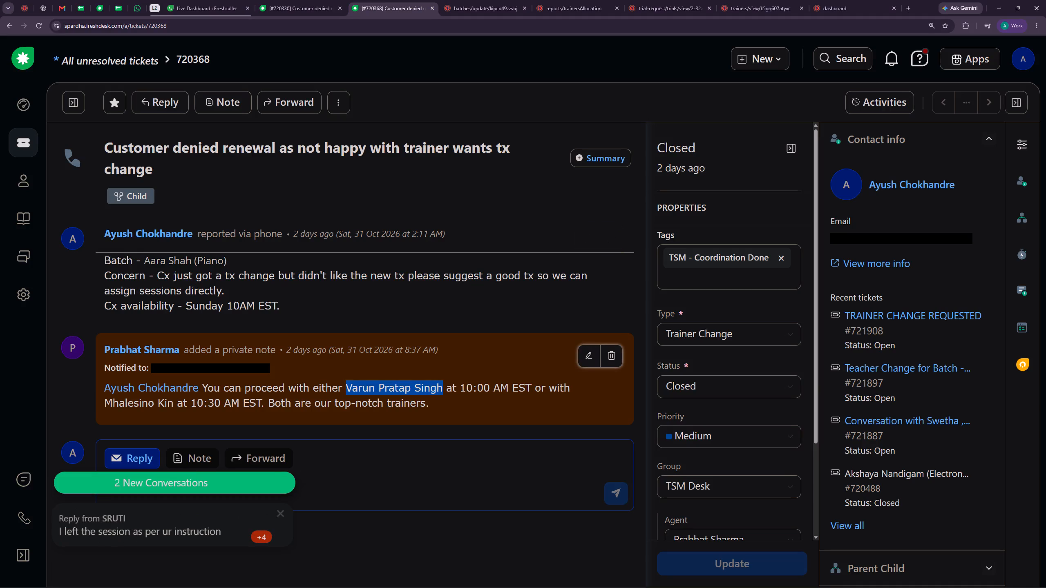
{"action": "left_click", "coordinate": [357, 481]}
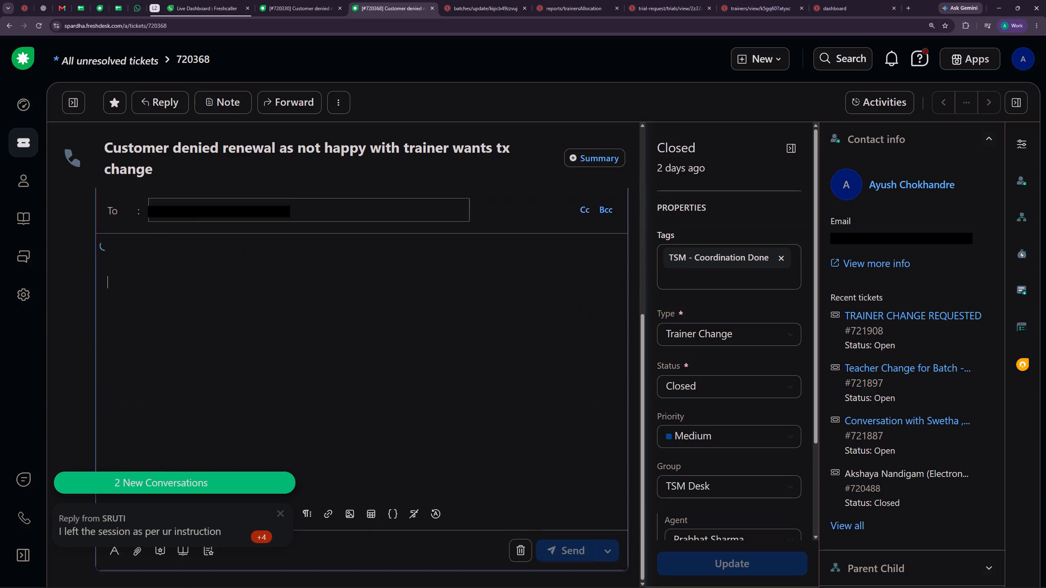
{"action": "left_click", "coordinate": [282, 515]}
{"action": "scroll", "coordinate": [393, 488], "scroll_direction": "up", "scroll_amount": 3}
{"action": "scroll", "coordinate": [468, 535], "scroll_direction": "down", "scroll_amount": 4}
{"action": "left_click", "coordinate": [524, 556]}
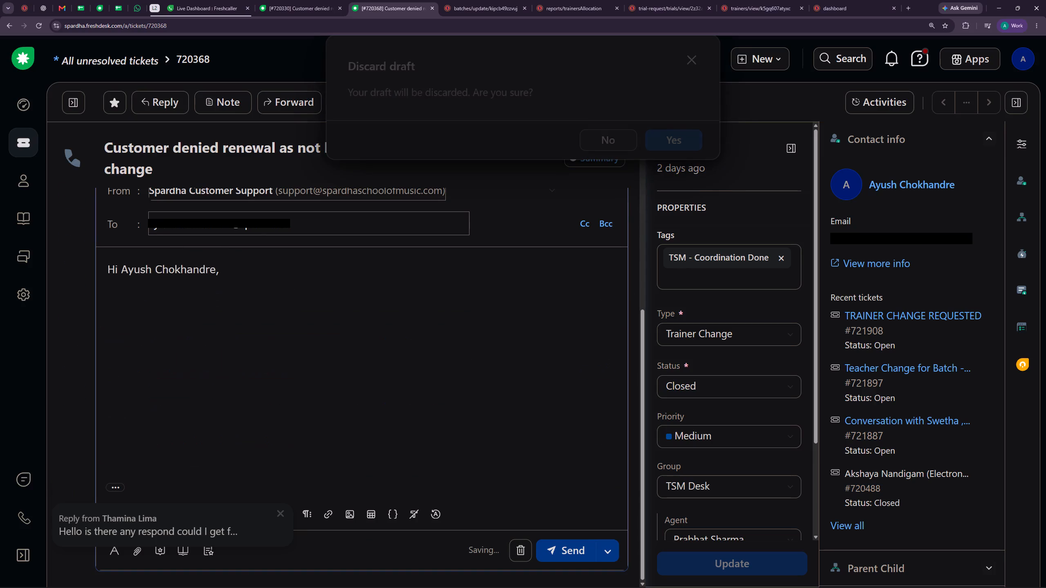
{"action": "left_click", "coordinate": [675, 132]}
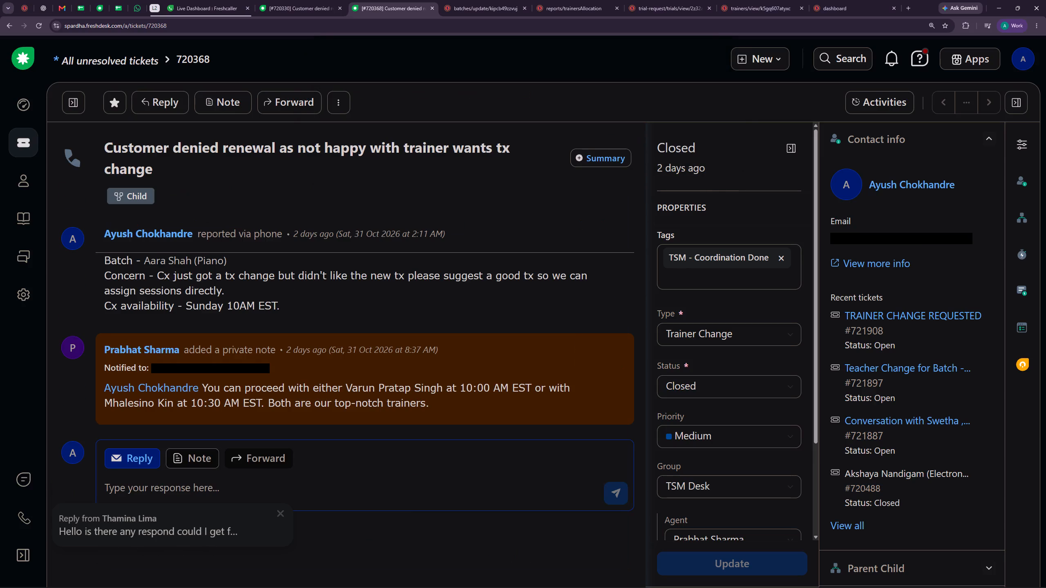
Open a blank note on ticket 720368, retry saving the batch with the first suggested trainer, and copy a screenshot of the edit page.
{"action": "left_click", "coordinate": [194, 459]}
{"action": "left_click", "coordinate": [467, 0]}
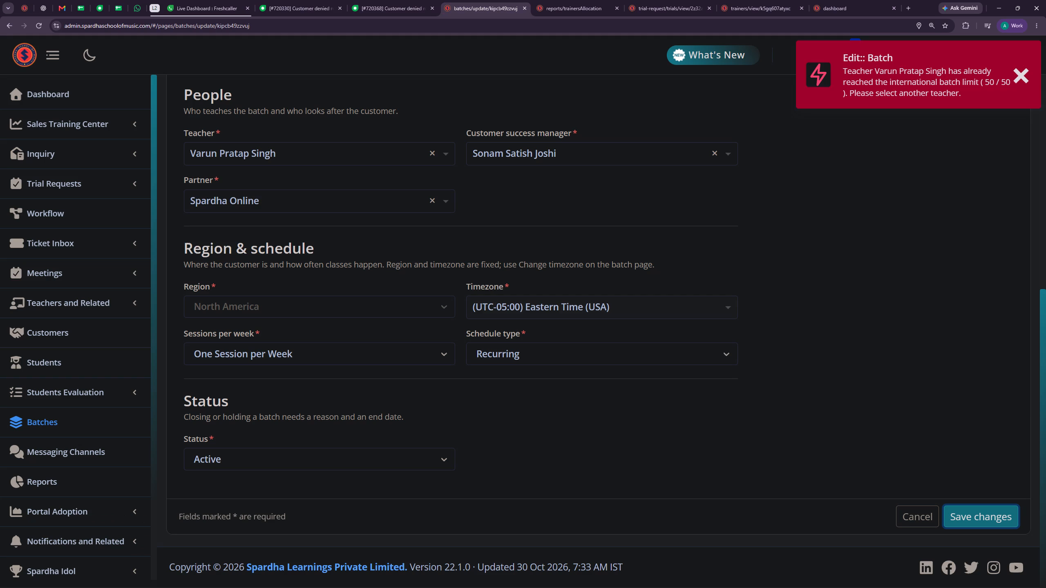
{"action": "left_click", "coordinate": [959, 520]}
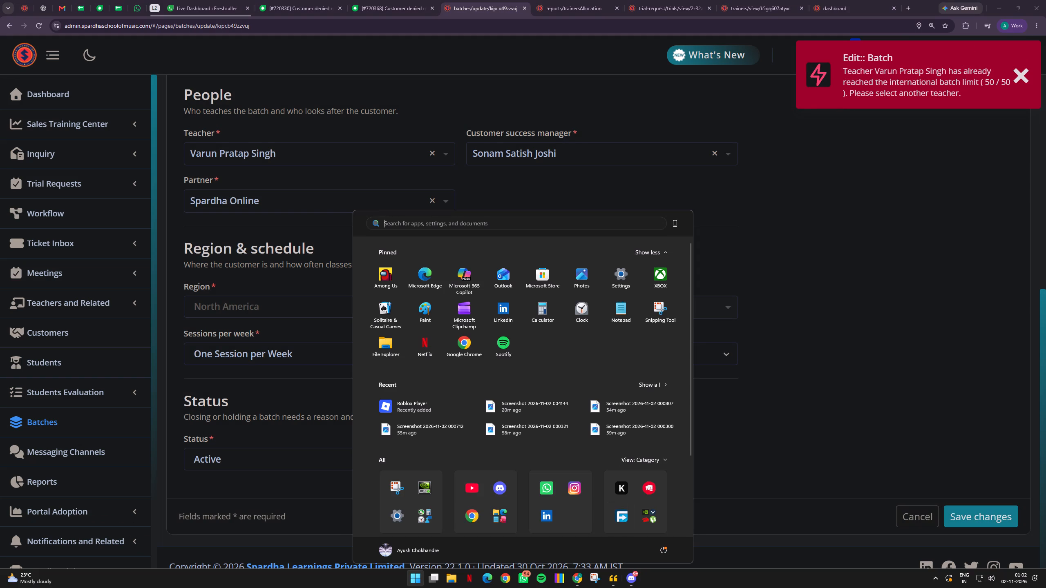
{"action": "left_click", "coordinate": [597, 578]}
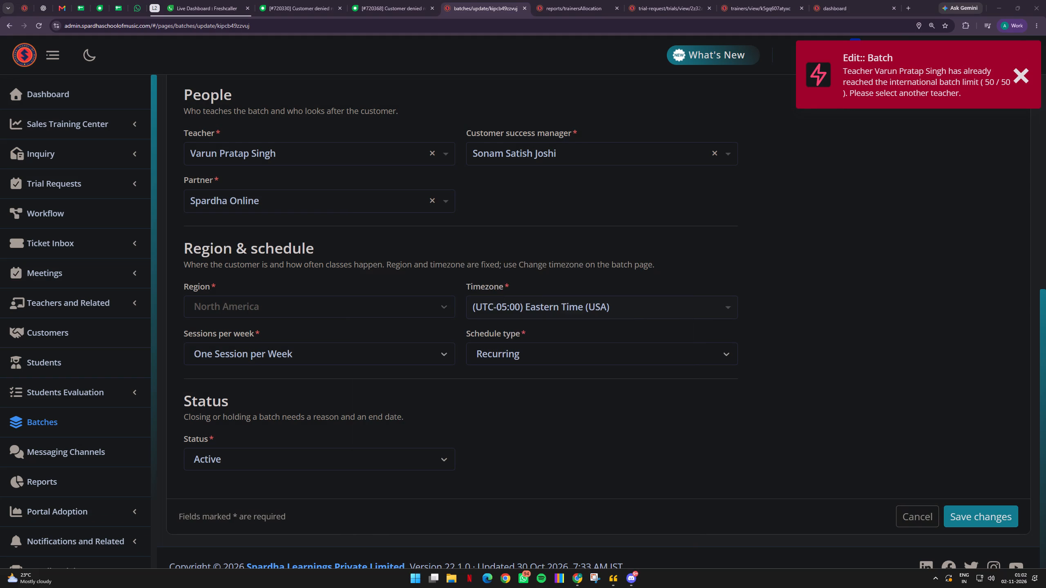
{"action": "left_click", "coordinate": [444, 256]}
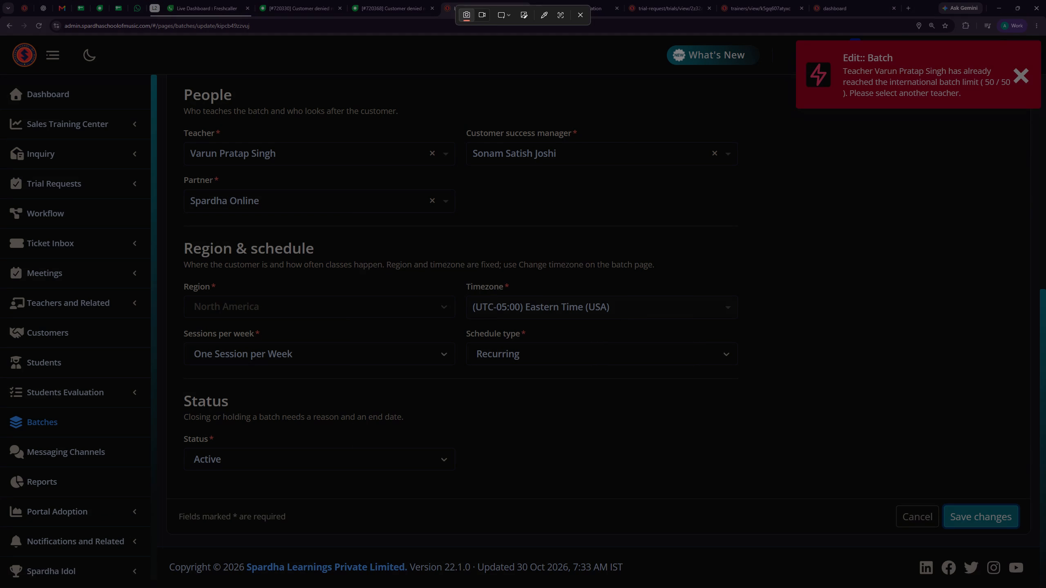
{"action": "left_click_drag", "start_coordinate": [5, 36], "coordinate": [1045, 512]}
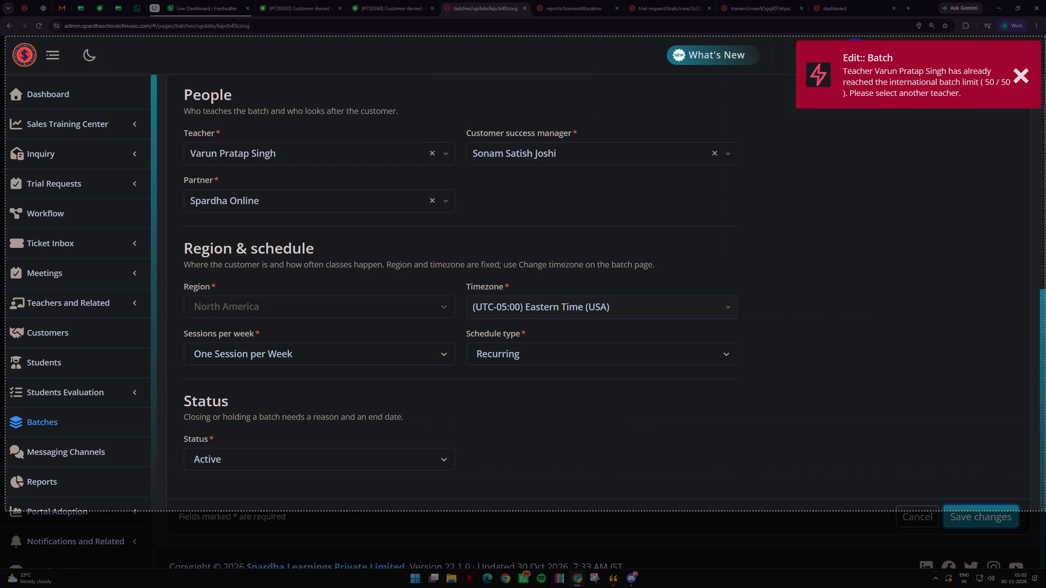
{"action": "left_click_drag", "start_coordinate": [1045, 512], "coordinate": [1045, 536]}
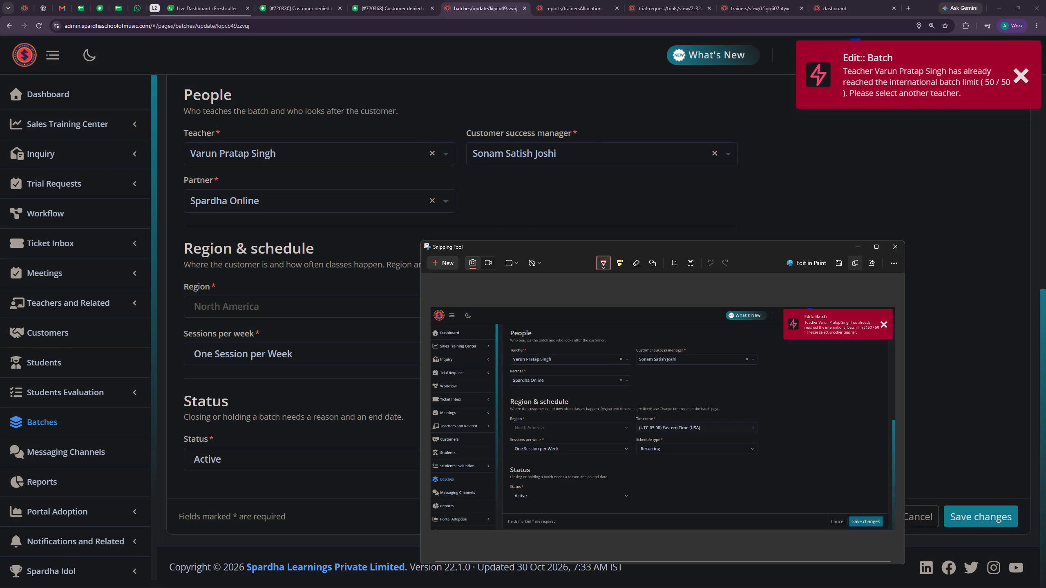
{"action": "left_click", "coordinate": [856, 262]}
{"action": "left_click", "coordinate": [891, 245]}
Copy the second suggested trainer's name, the 10:30 AM EST option, from the private note on ticket 720368.
{"action": "left_click", "coordinate": [375, 0]}
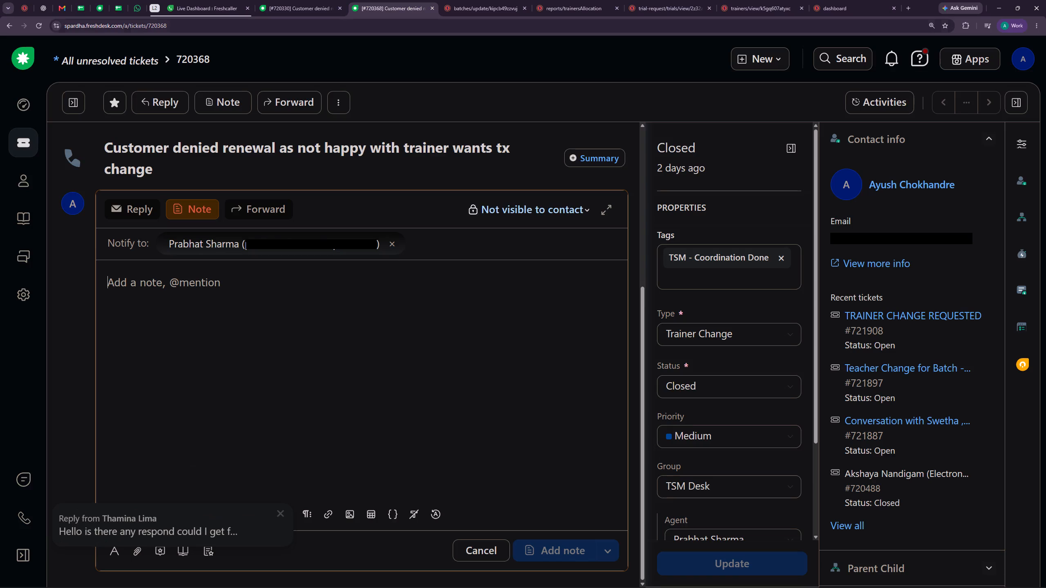
{"action": "scroll", "coordinate": [401, 333], "scroll_direction": "up", "scroll_amount": 3}
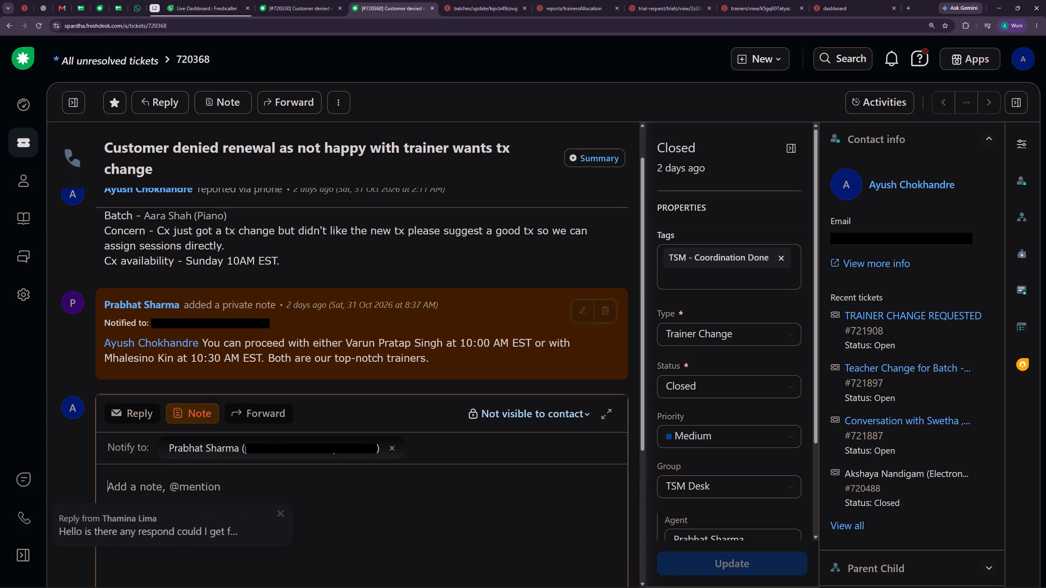
{"action": "left_click_drag", "start_coordinate": [102, 356], "coordinate": [168, 356]}
{"action": "left_click", "coordinate": [120, 372]}
{"action": "left_click_drag", "start_coordinate": [104, 358], "coordinate": [171, 357]}
{"action": "key", "text": "ctrl+c"}
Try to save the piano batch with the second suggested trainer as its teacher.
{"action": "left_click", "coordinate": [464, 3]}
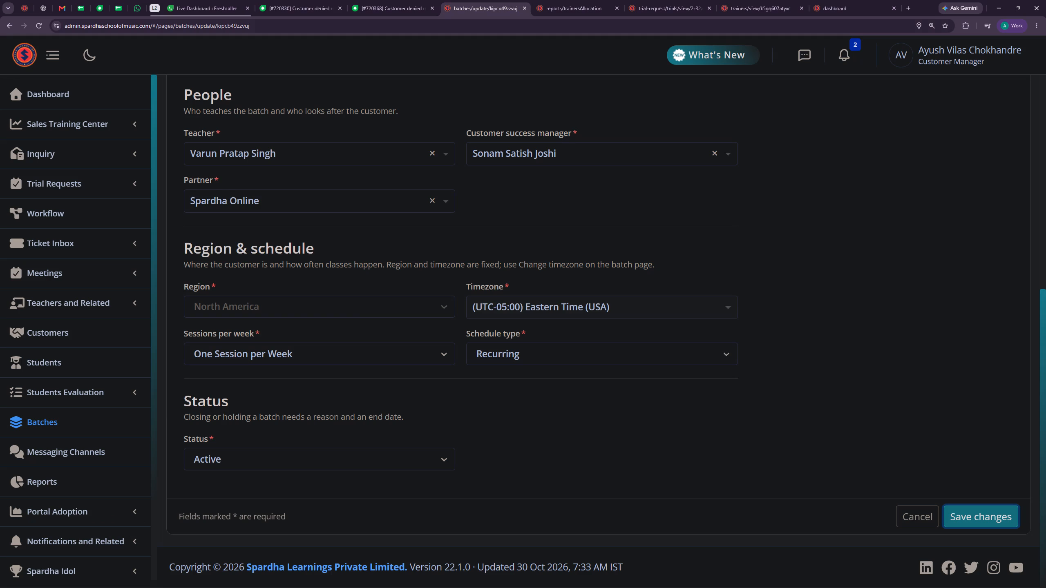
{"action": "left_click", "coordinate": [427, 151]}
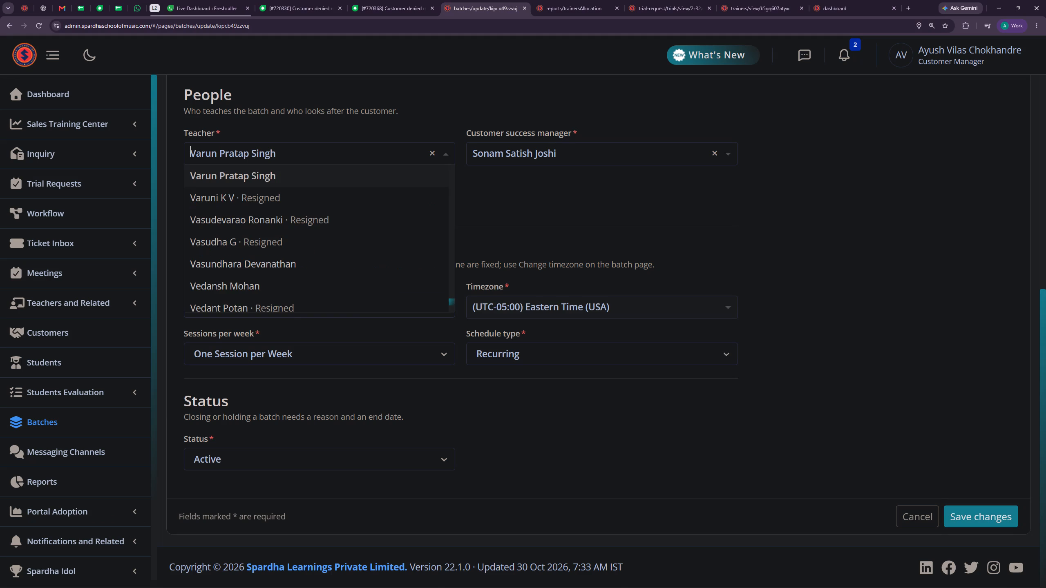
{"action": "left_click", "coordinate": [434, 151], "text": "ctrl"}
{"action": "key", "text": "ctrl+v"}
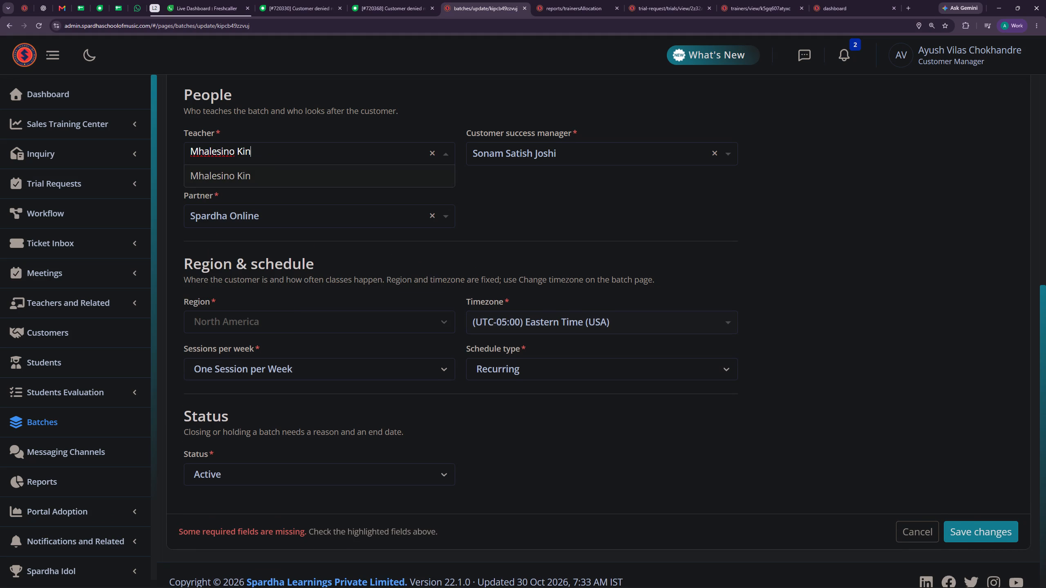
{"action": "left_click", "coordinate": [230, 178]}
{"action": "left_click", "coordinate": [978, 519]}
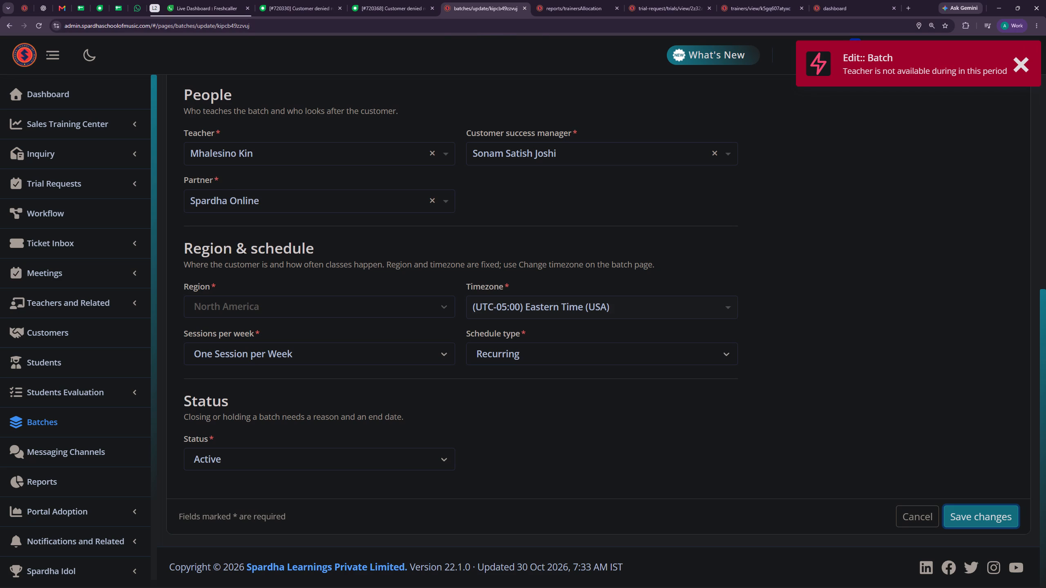
Delete the piano batch's Sunday 10:00 AM schedule and dismiss the notifications.
{"action": "left_click_drag", "start_coordinate": [503, 111], "coordinate": [502, 183]}
{"action": "left_click", "coordinate": [271, 388]}
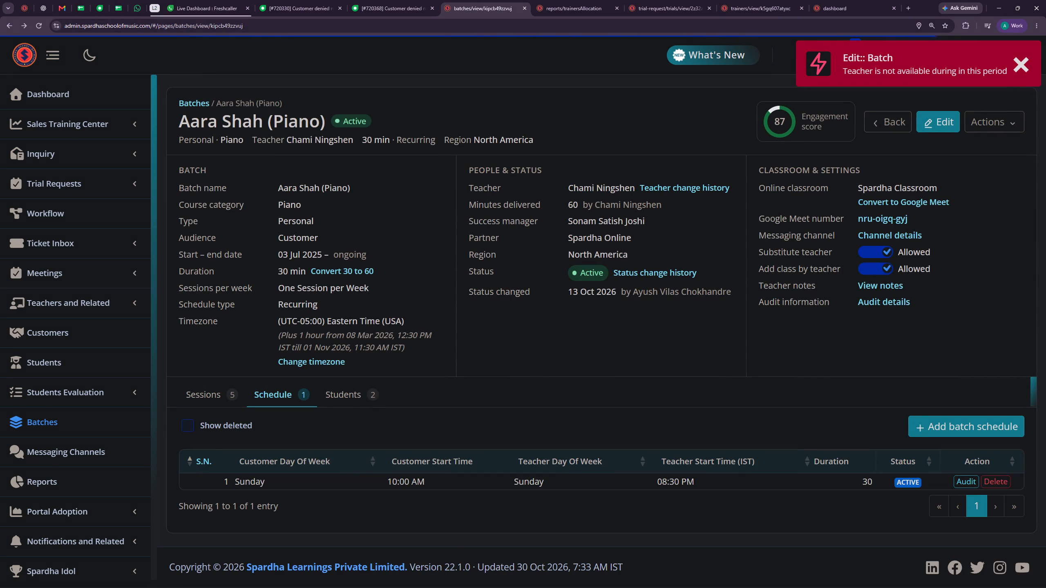
{"action": "left_click", "coordinate": [991, 482]}
{"action": "left_click", "coordinate": [639, 345]}
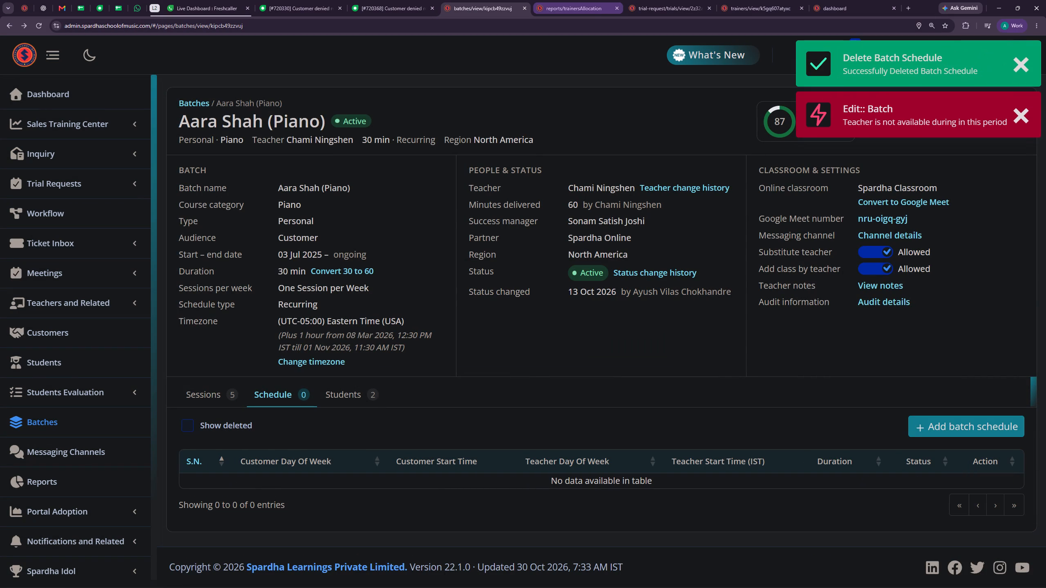
{"action": "left_click", "coordinate": [1022, 115]}
{"action": "left_click", "coordinate": [1020, 64]}
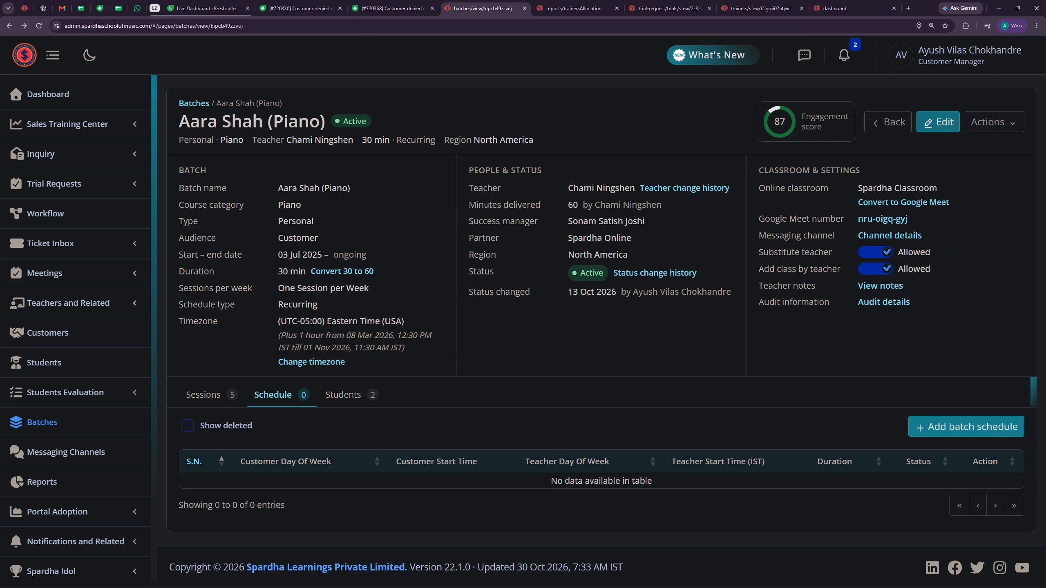
Edit the piano batch to set the second suggested trainer as its teacher, and save the changes.
{"action": "left_click", "coordinate": [935, 117]}
{"action": "scroll", "coordinate": [314, 336], "scroll_direction": "down", "scroll_amount": 5}
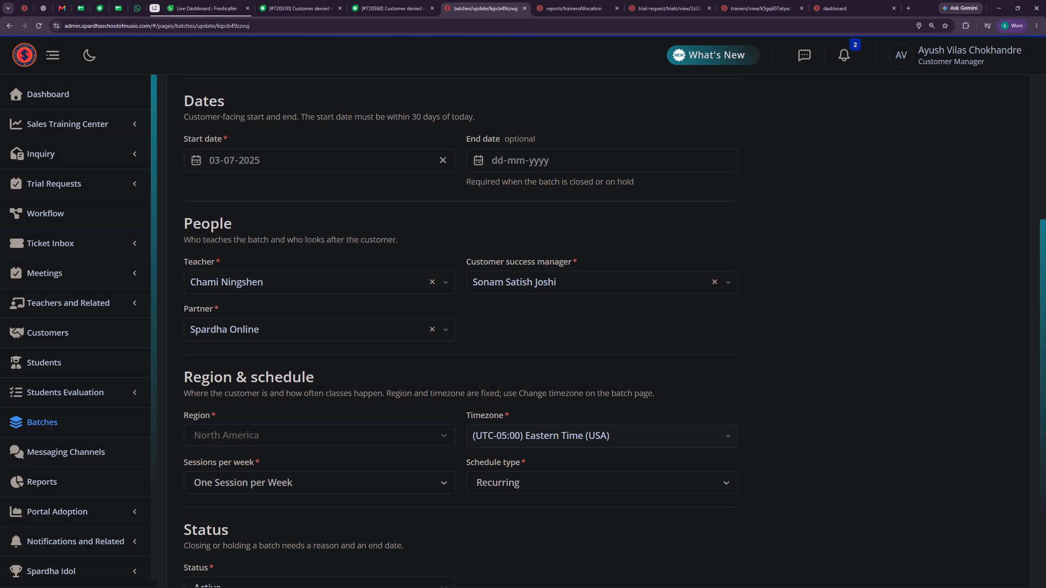
{"action": "left_click", "coordinate": [431, 284]}
{"action": "key", "text": "ctrl+v"}
{"action": "left_click", "coordinate": [253, 306]}
{"action": "scroll", "coordinate": [671, 444], "scroll_direction": "down", "scroll_amount": 5}
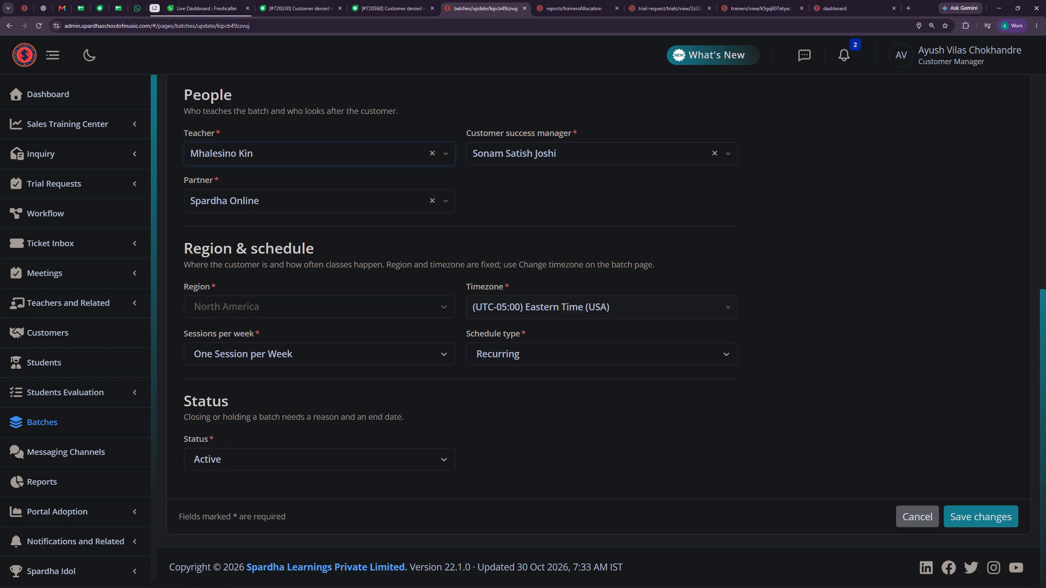
{"action": "left_click", "coordinate": [971, 523]}
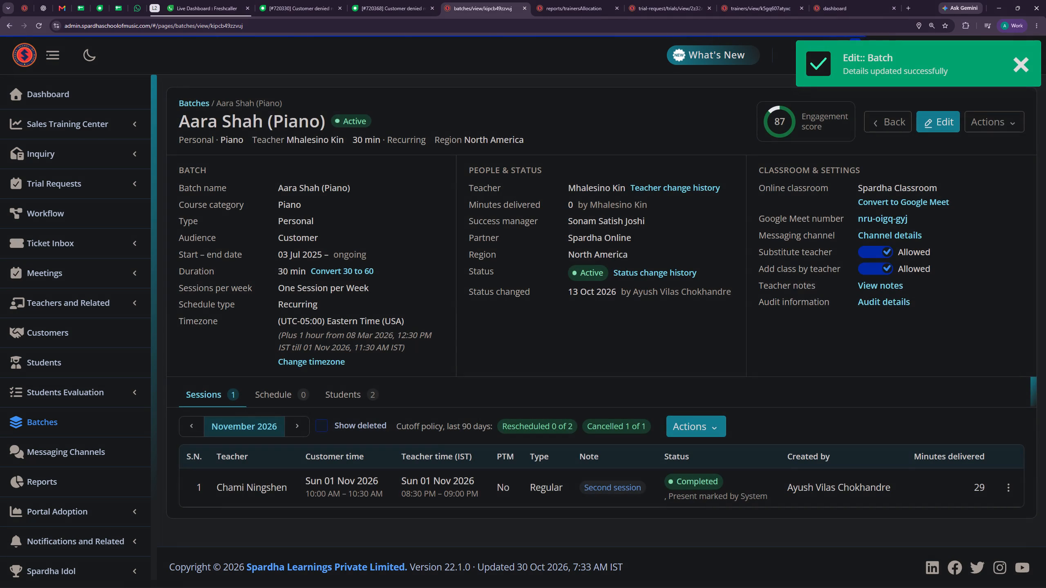
Search the Teachers list for the batch's newly assigned teacher by the name copied from the batch page.
{"action": "left_click_drag", "start_coordinate": [555, 183], "coordinate": [630, 183]}
{"action": "key", "text": "ctrl+c"}
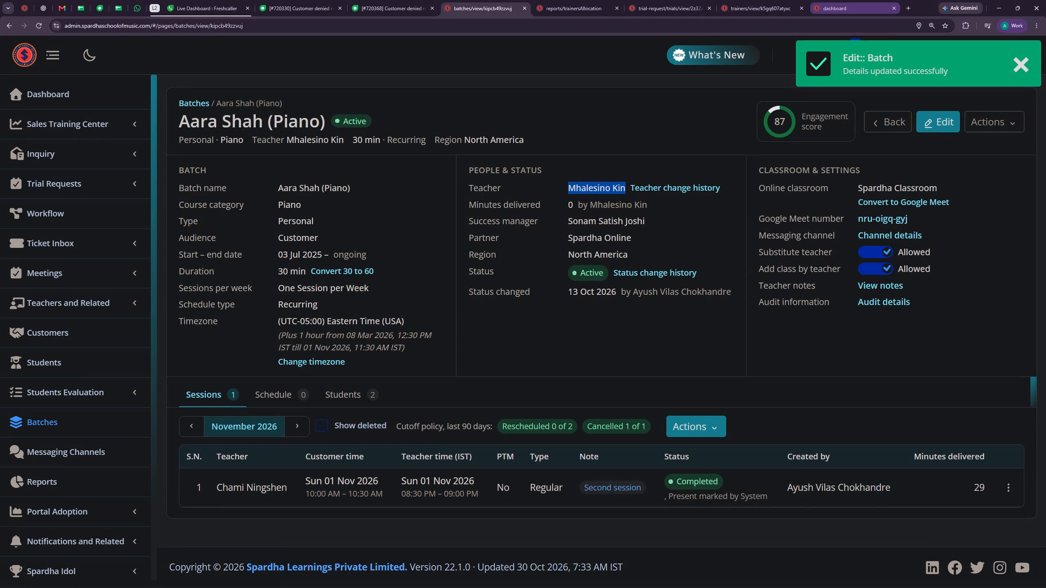
{"action": "left_click", "coordinate": [843, 0]}
{"action": "left_click", "coordinate": [771, 0]}
{"action": "left_click_drag", "start_coordinate": [194, 262], "coordinate": [242, 242]}
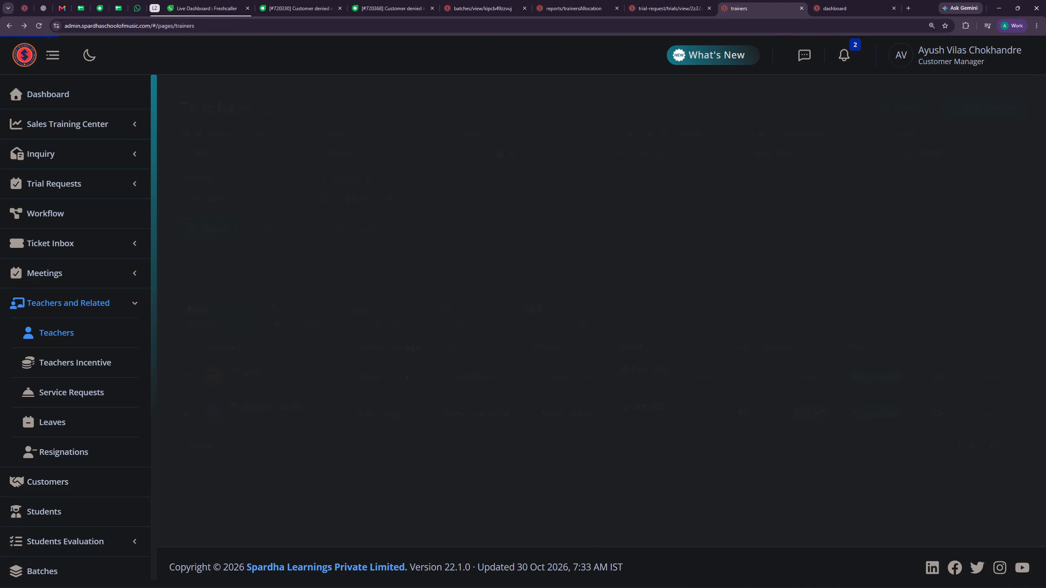
{"action": "left_click_drag", "start_coordinate": [238, 157], "coordinate": [95, 156]}
{"action": "key", "text": "ctrl+v"}
{"action": "key", "text": "ctrl+c"}
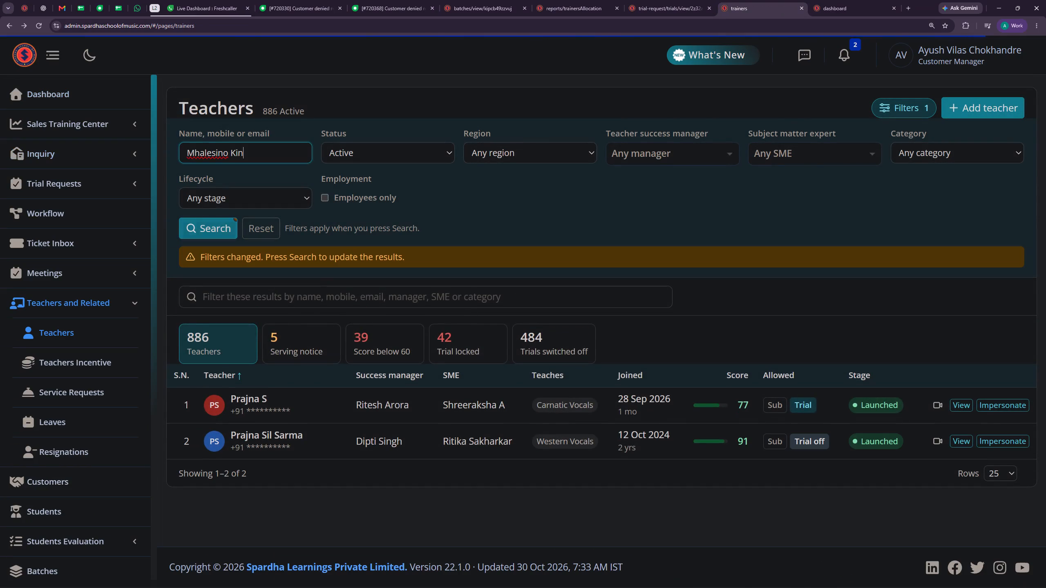
{"action": "left_click", "coordinate": [202, 229]}
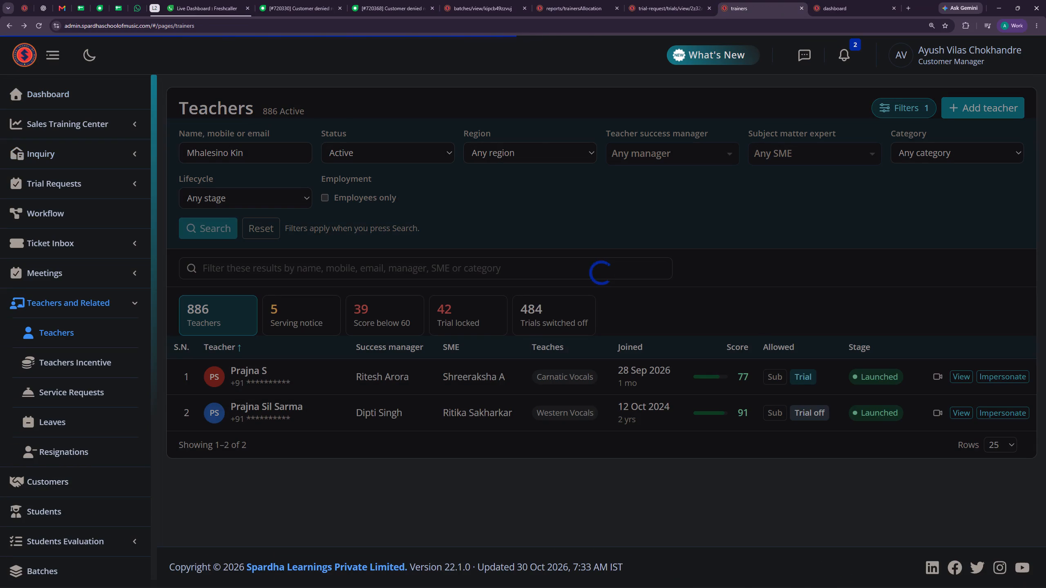
Open the newly assigned teacher's profile, examine the photo, introduction, teaching setup and availability, and return to the piano batch page.
{"action": "left_click", "coordinate": [972, 373]}
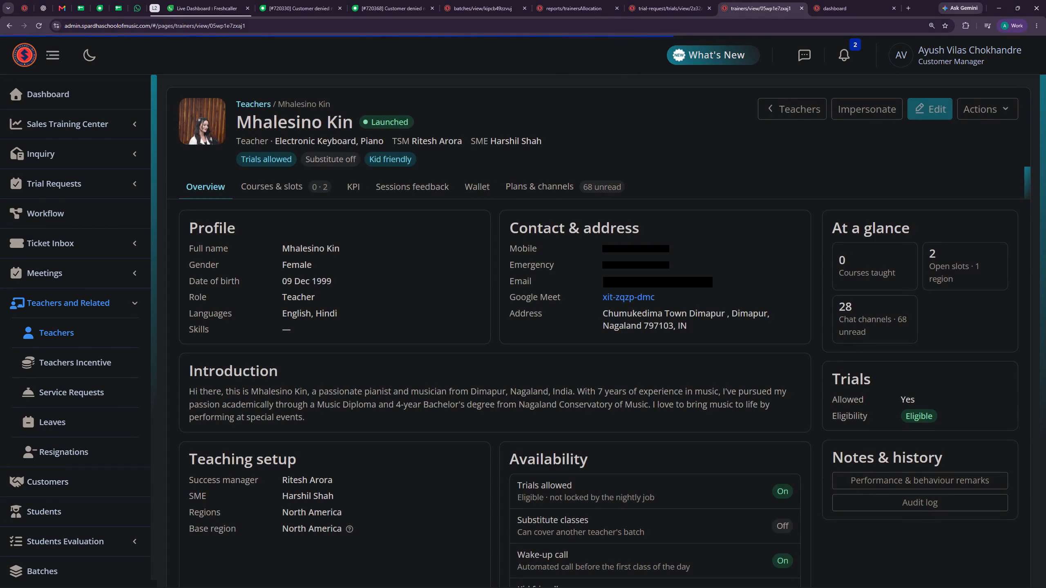
{"action": "left_click", "coordinate": [207, 128]}
{"action": "left_click", "coordinate": [729, 222]}
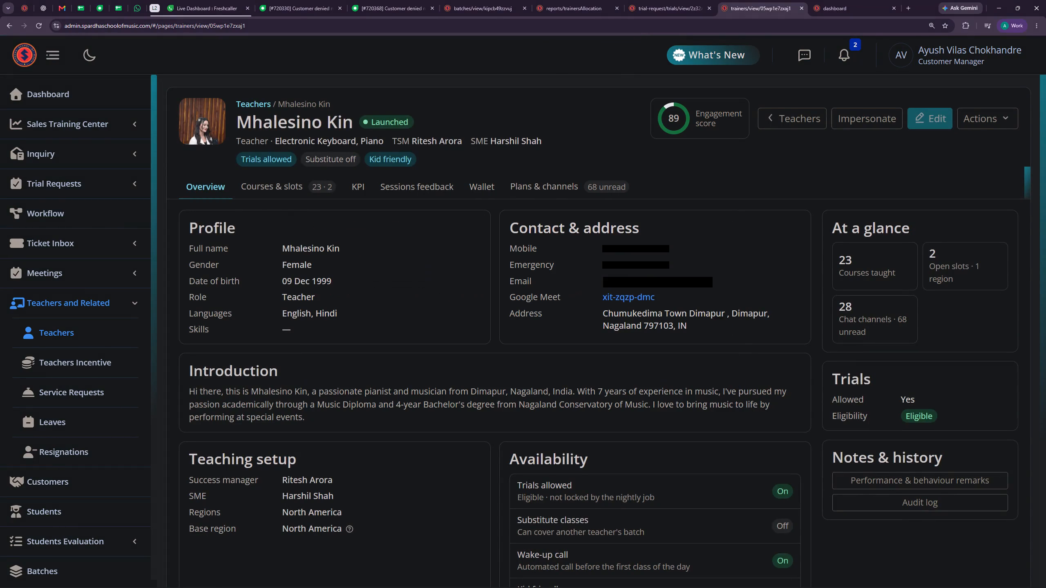
{"action": "scroll", "coordinate": [357, 220], "scroll_direction": "up", "scroll_amount": 7, "text": "ctrl"}
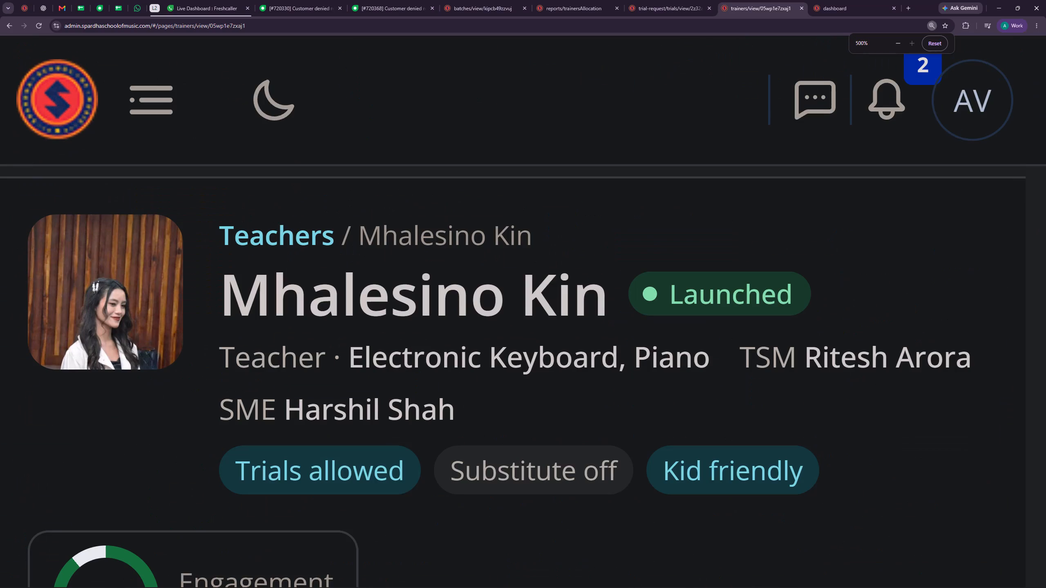
{"action": "scroll", "coordinate": [374, 258], "scroll_direction": "down", "scroll_amount": 6, "text": "ctrl"}
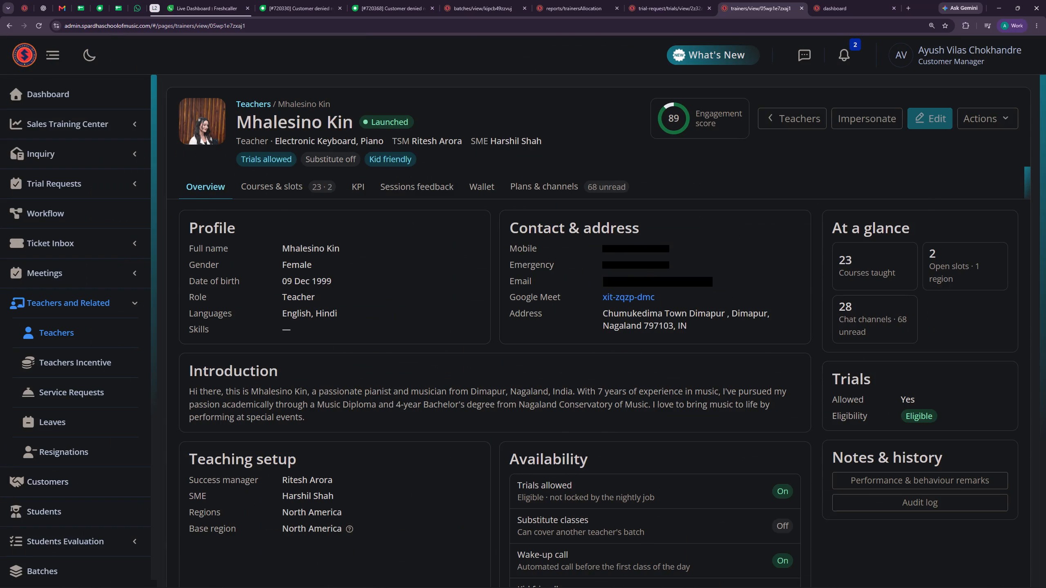
{"action": "scroll", "coordinate": [517, 312], "scroll_direction": "down", "scroll_amount": 1}
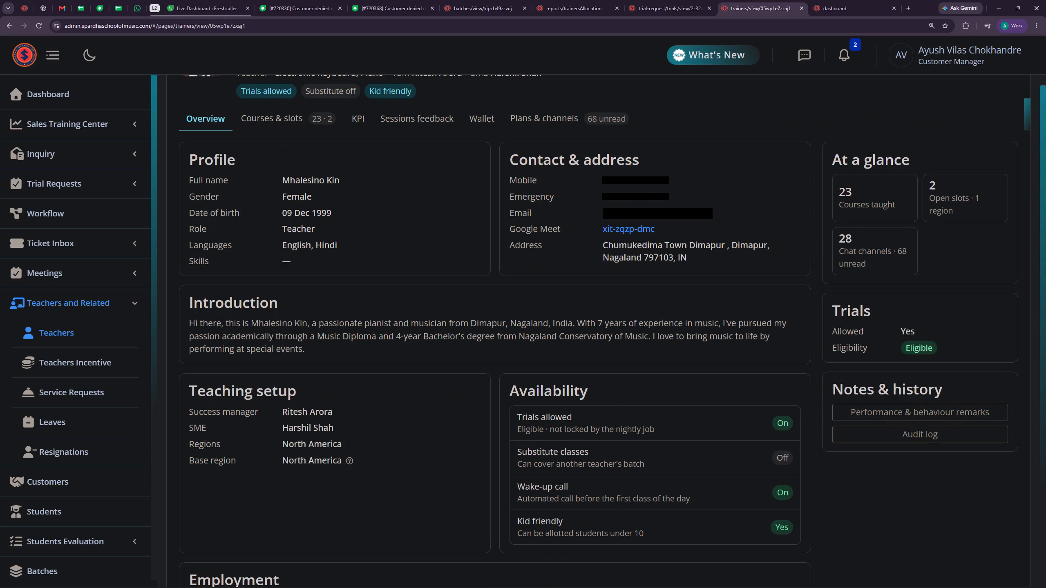
{"action": "left_click", "coordinate": [520, 0]}
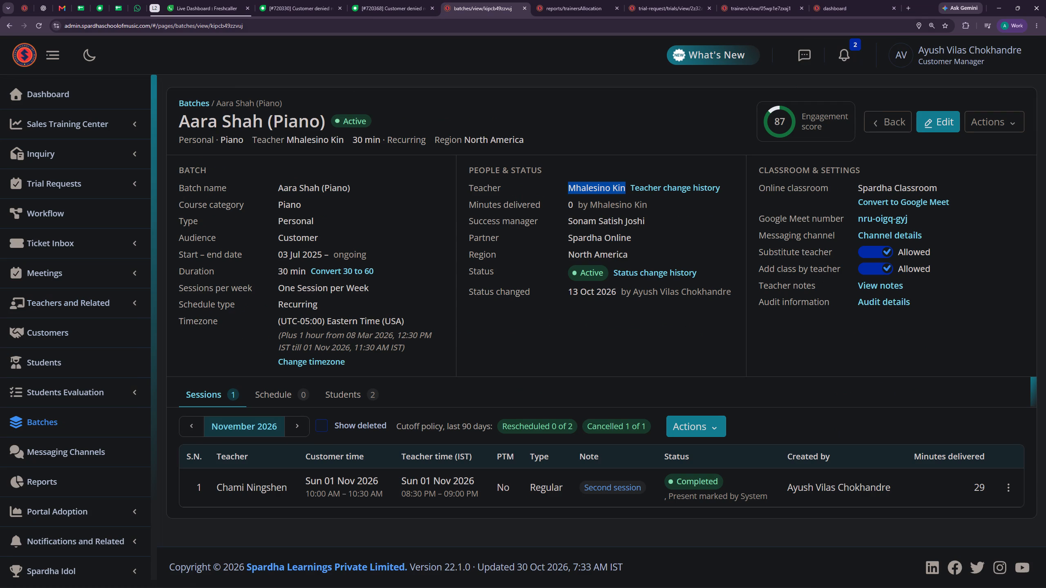
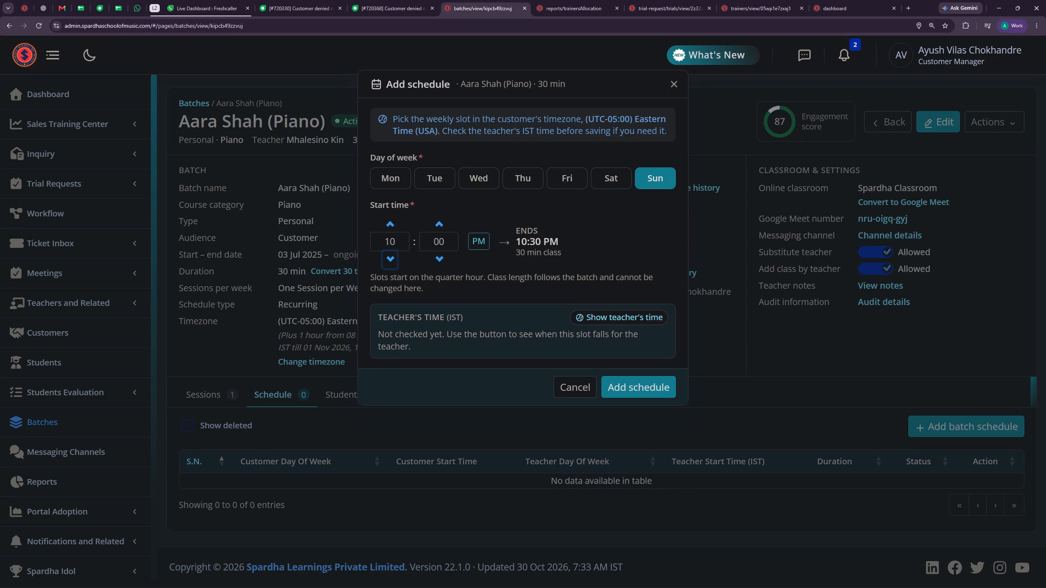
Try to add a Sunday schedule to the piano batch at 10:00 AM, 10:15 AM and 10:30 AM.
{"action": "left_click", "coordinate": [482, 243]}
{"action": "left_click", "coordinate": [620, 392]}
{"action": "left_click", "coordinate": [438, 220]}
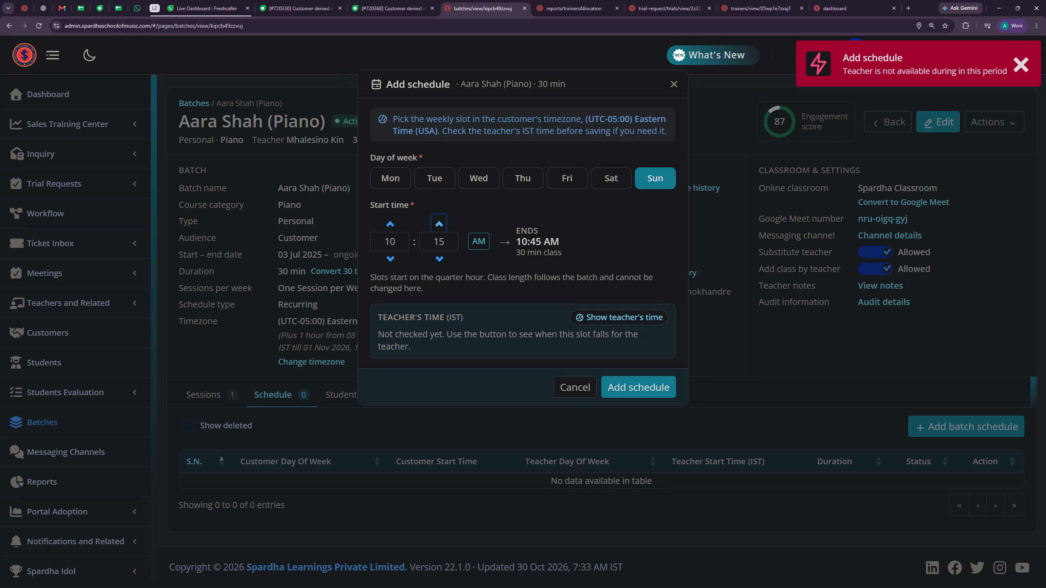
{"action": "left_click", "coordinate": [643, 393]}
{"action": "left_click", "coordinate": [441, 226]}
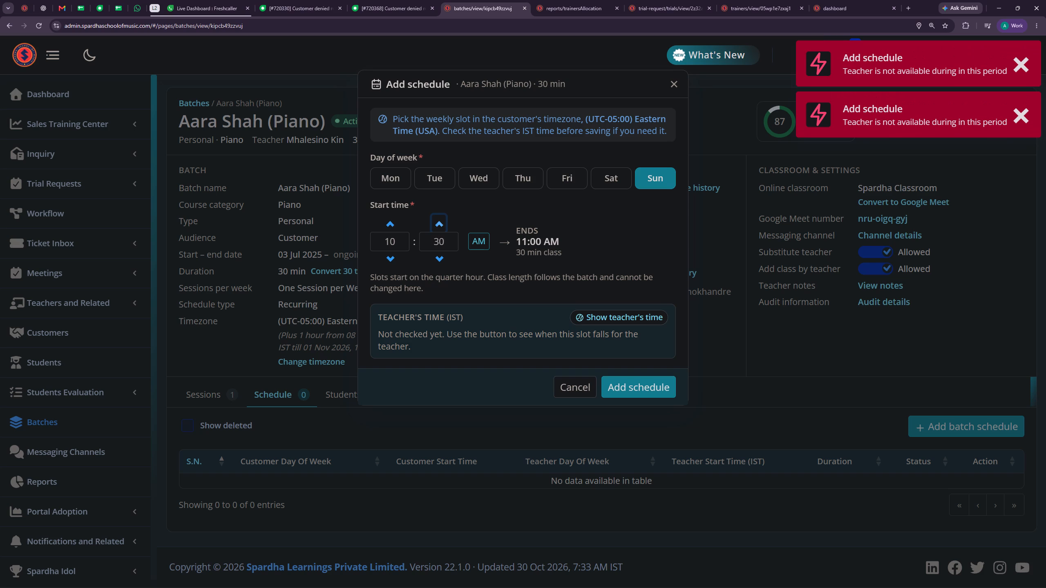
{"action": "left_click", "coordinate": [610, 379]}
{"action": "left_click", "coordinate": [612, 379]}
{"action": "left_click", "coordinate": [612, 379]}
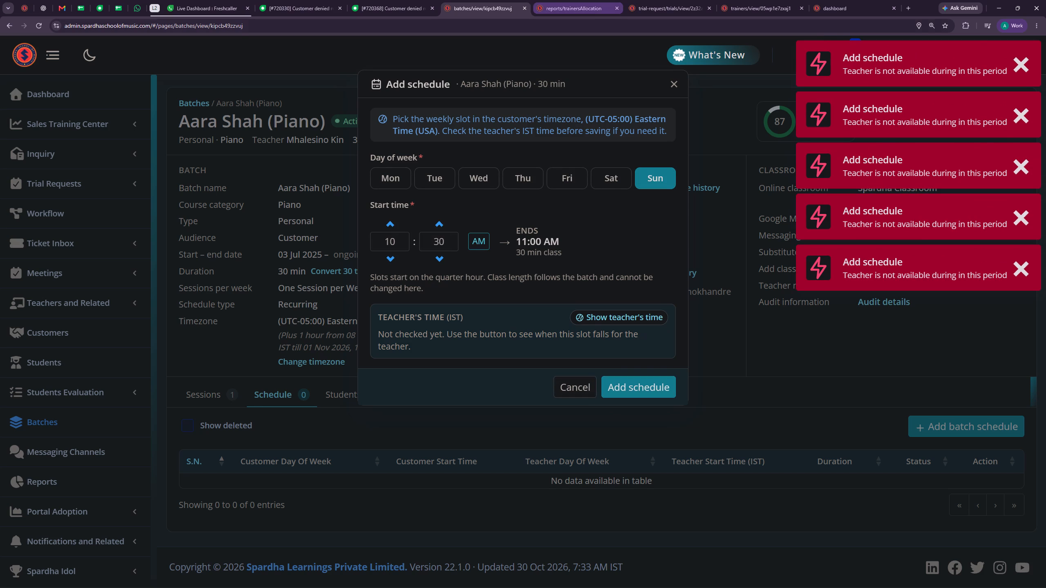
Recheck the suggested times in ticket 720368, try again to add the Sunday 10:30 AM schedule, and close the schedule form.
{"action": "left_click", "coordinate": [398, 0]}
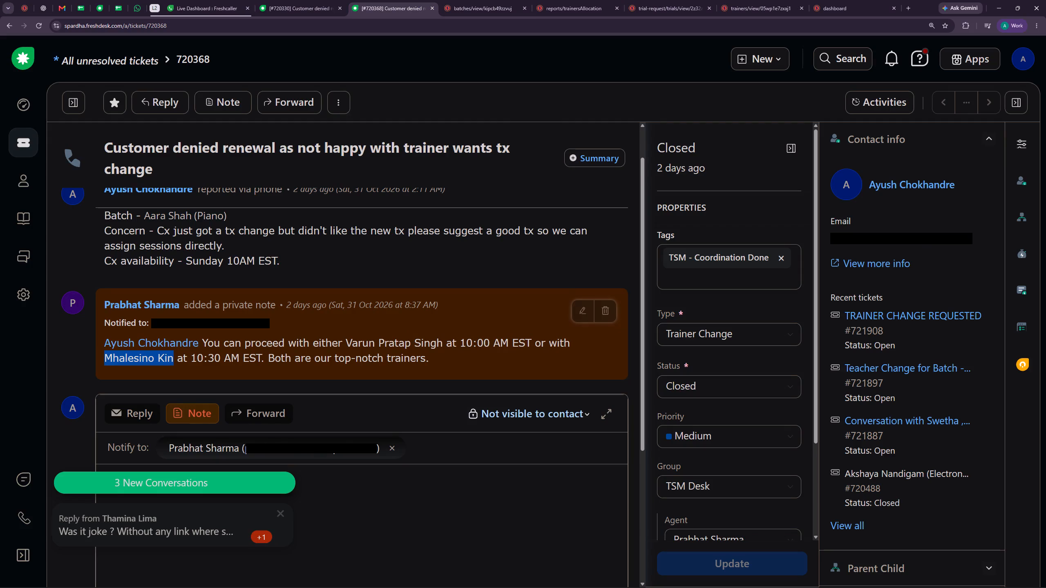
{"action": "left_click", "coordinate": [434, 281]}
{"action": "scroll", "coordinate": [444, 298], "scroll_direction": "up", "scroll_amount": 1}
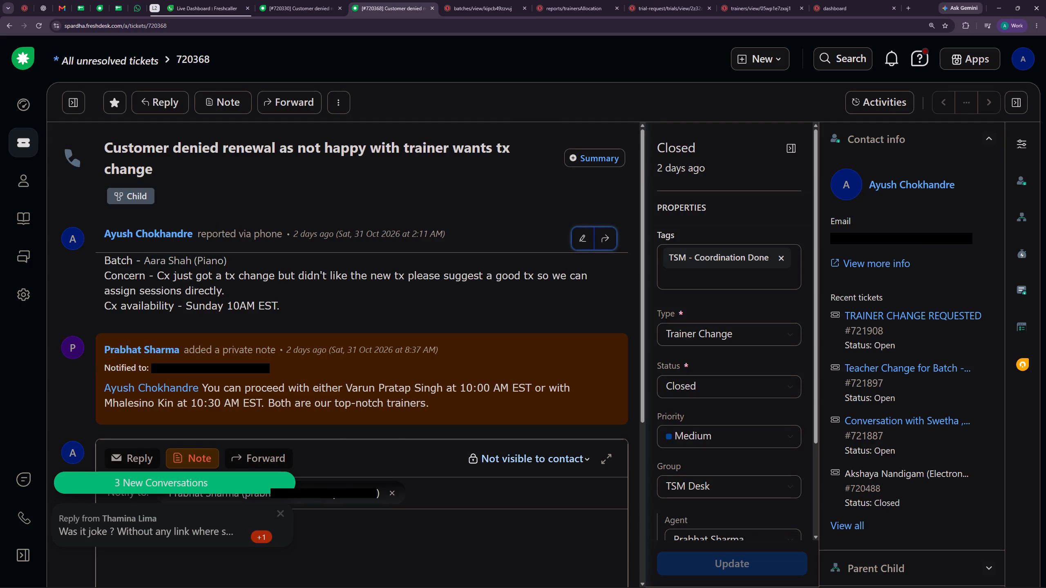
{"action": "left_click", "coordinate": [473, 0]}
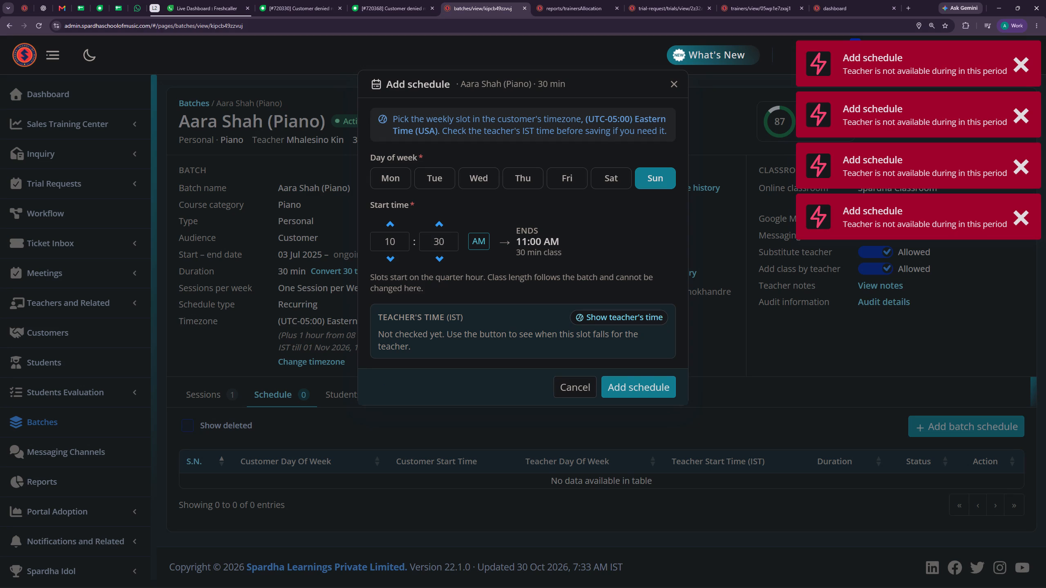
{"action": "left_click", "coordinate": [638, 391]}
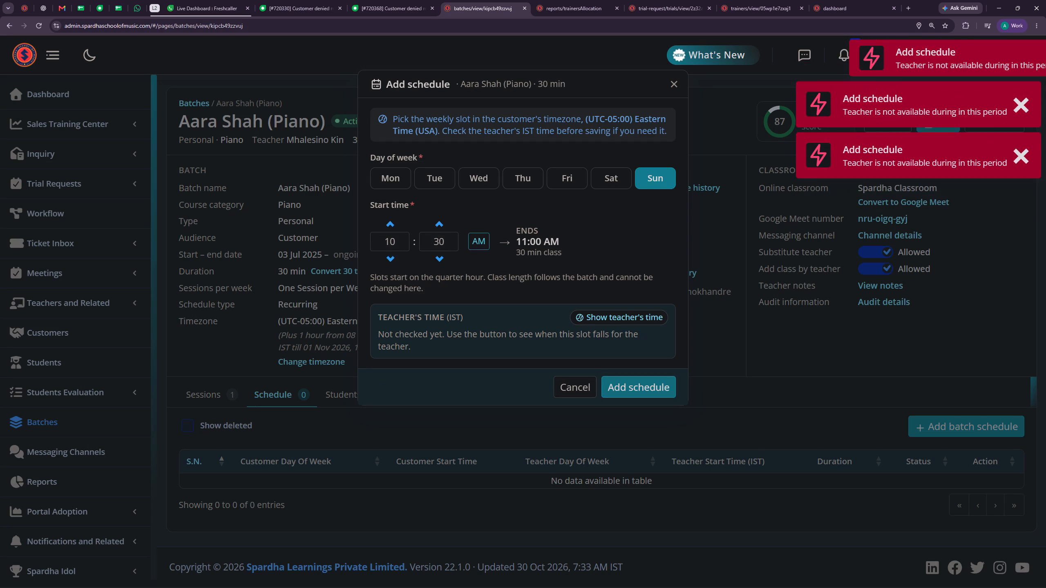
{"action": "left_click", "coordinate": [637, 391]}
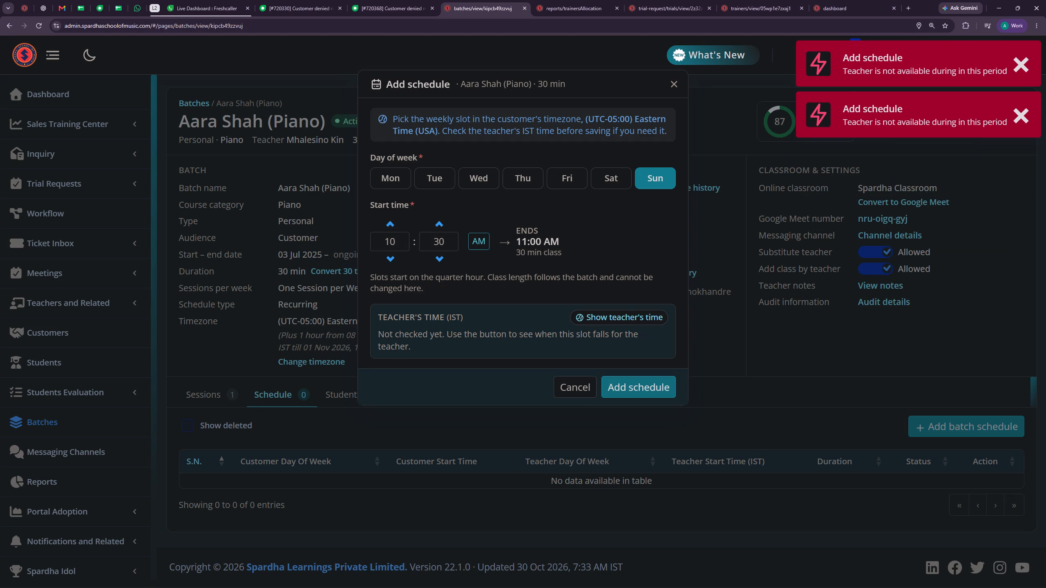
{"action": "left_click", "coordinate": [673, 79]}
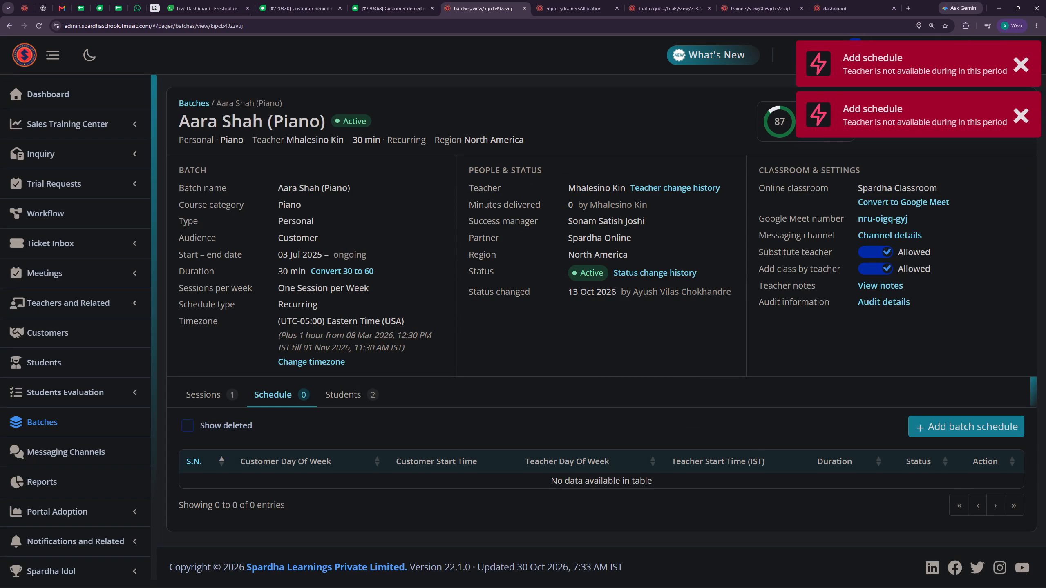
Check the piano batch's available session slots from Mon, 02 Nov and Sun, 15 Nov 2026, and close the slot checker.
{"action": "left_click_drag", "start_coordinate": [225, 401], "coordinate": [218, 399]}
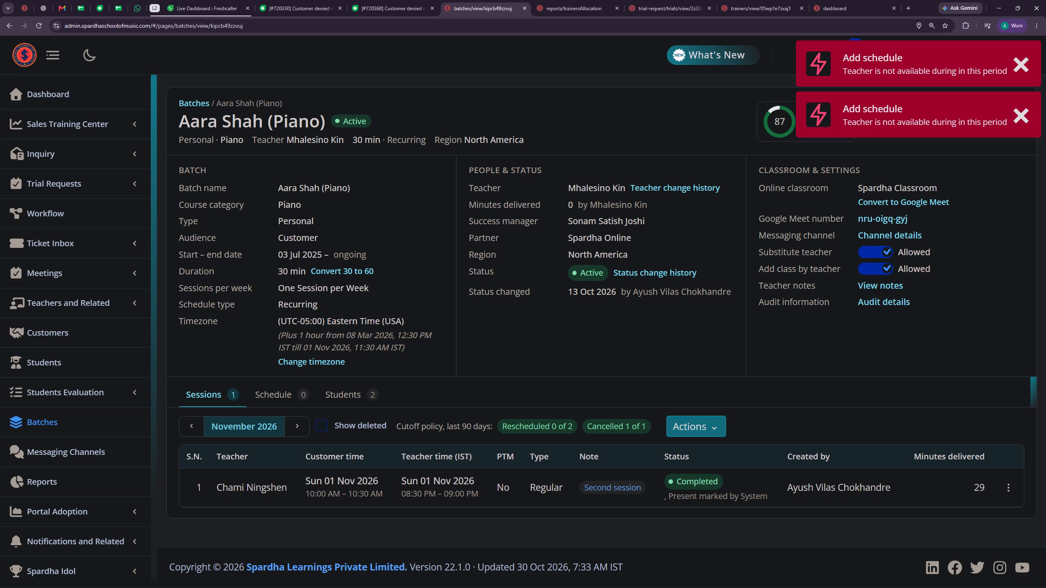
{"action": "left_click", "coordinate": [689, 427]}
{"action": "left_click", "coordinate": [658, 489]}
{"action": "left_click", "coordinate": [432, 304]}
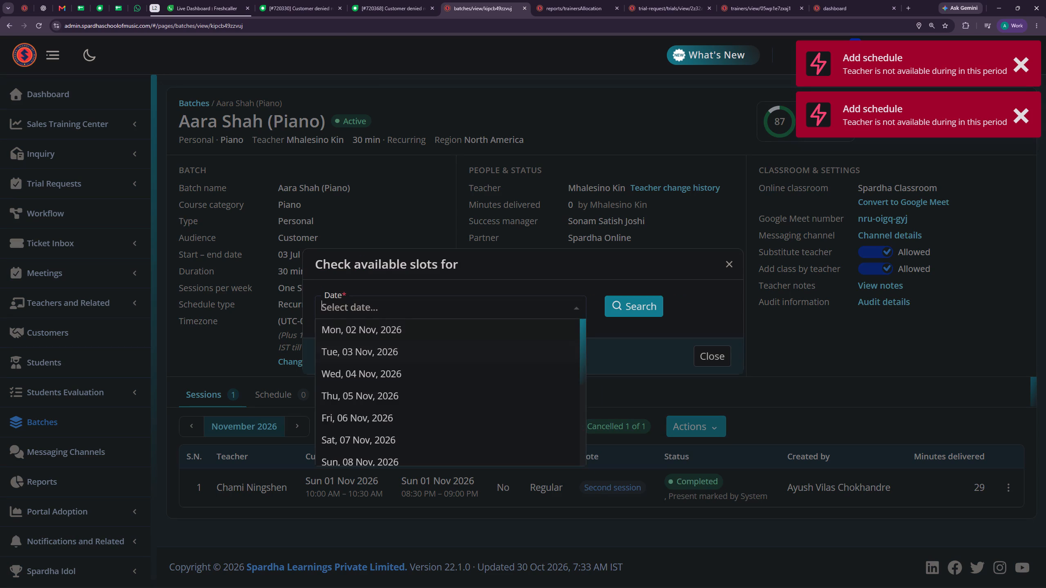
{"action": "left_click", "coordinate": [367, 333]}
{"action": "left_click", "coordinate": [634, 311]}
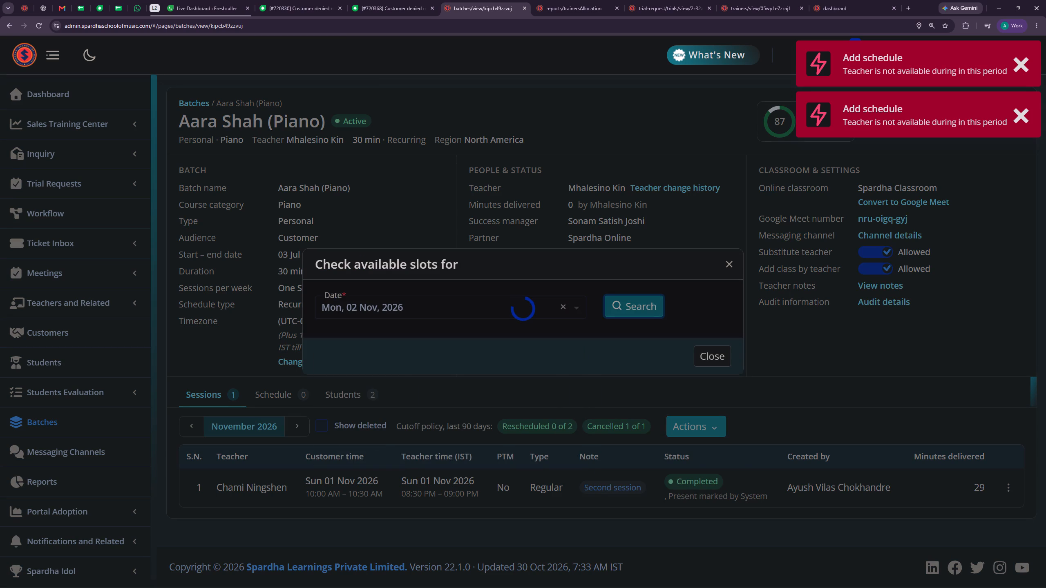
{"action": "left_click", "coordinate": [415, 188]}
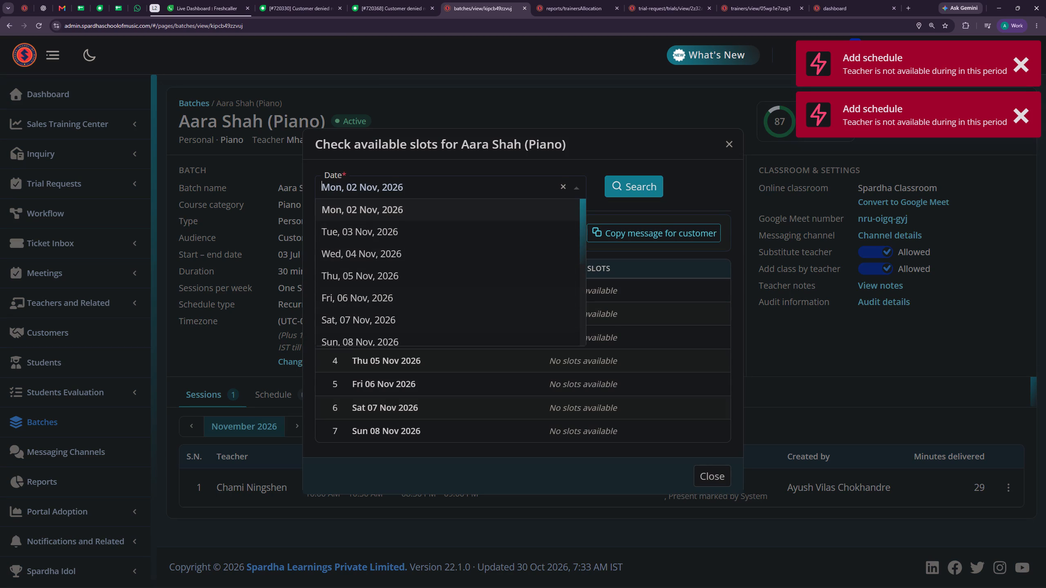
{"action": "scroll", "coordinate": [363, 326], "scroll_direction": "down", "scroll_amount": 1}
{"action": "left_click", "coordinate": [362, 298]}
{"action": "left_click_drag", "start_coordinate": [619, 187], "coordinate": [401, 199]}
{"action": "left_click", "coordinate": [399, 189]}
{"action": "scroll", "coordinate": [350, 293], "scroll_direction": "down", "scroll_amount": 1}
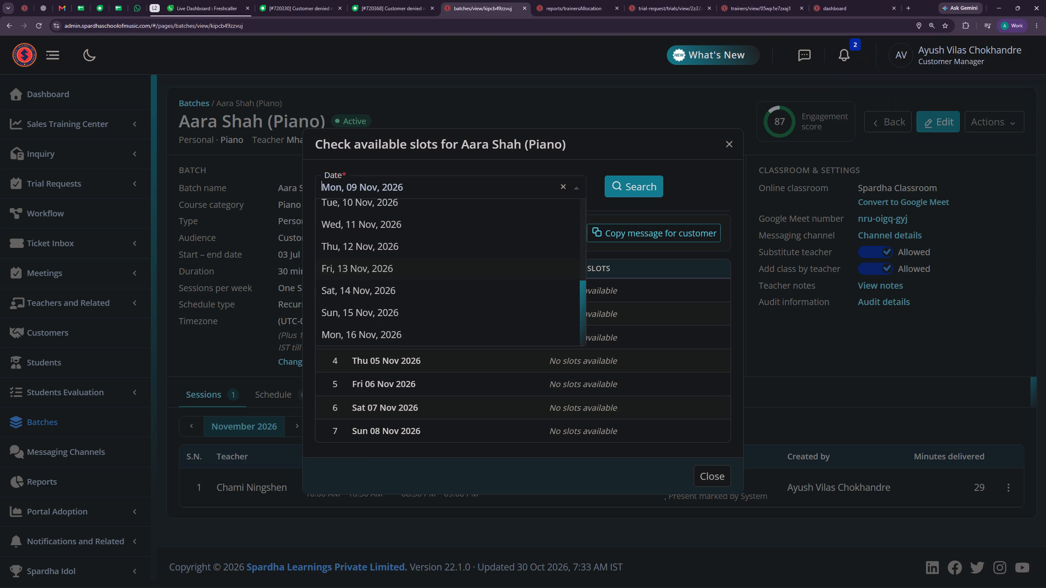
{"action": "left_click", "coordinate": [352, 312]}
{"action": "left_click", "coordinate": [639, 197]}
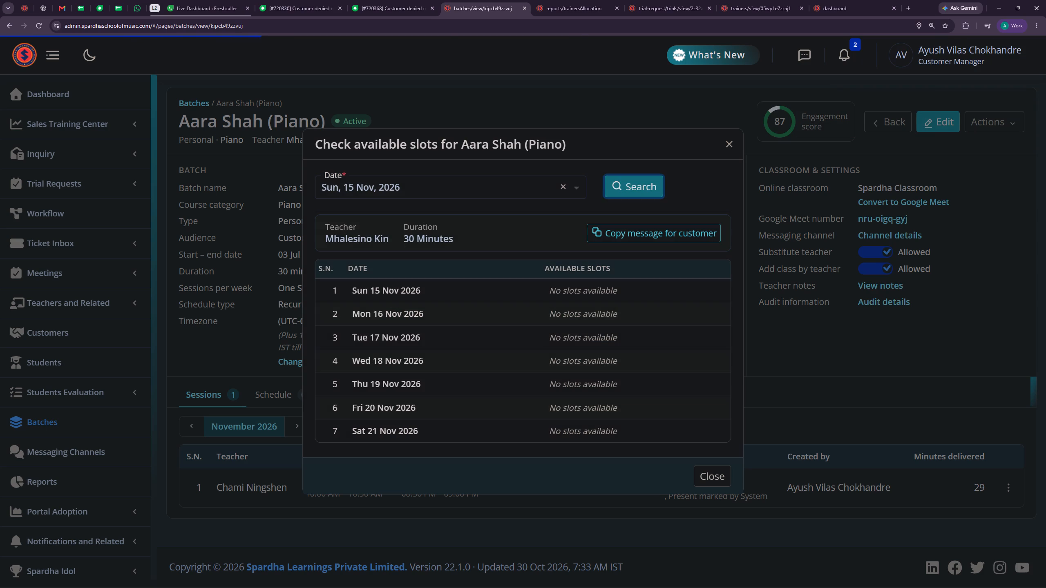
{"action": "scroll", "coordinate": [496, 297], "scroll_direction": "down", "scroll_amount": 2}
{"action": "left_click", "coordinate": [728, 145]}
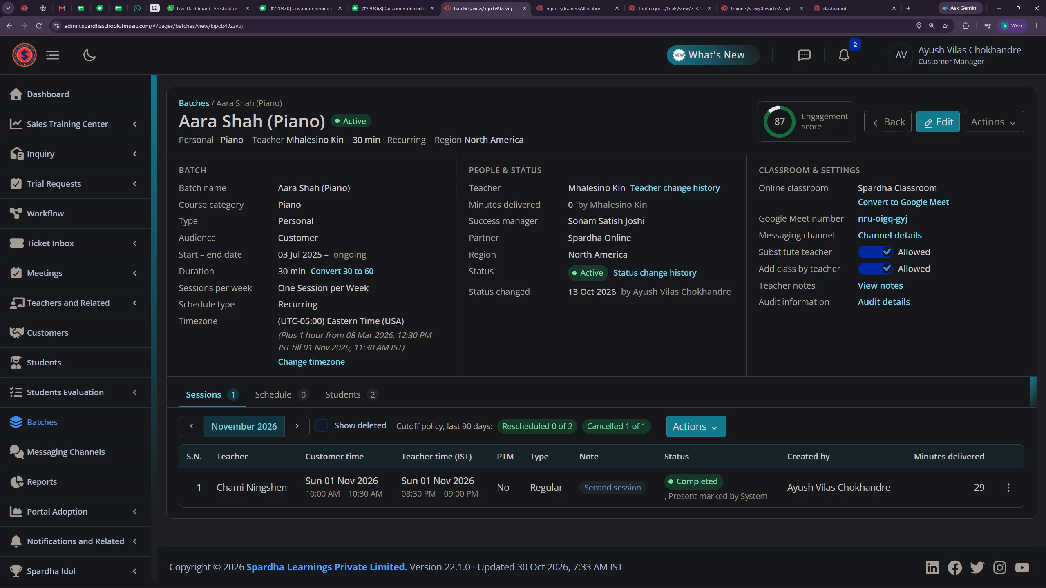
Reread the trainer suggestions in ticket 720368, dismissing the conversation pop-up, and review the piano batch's schedule and sessions.
{"action": "left_click", "coordinate": [391, 13]}
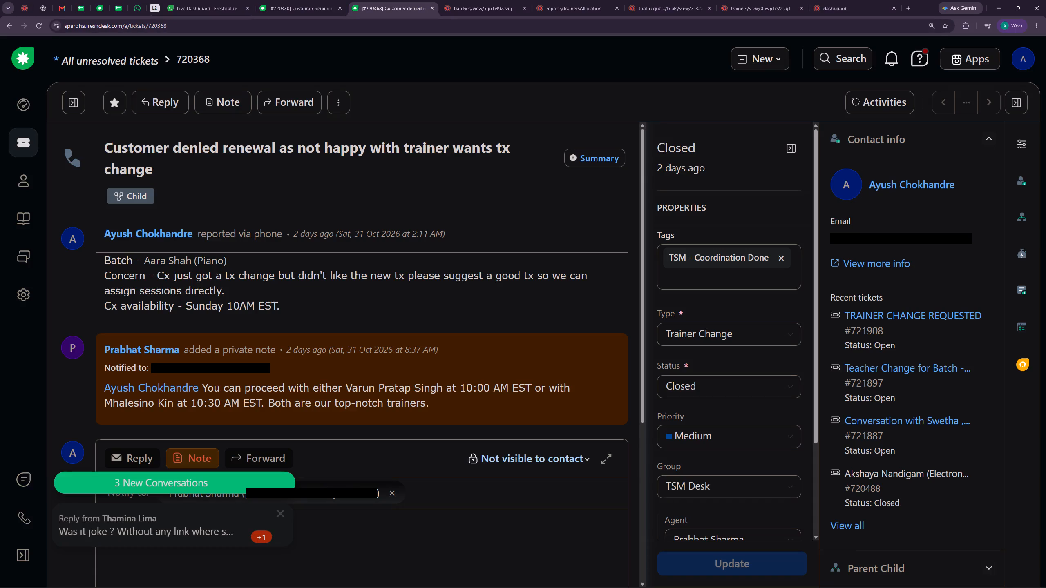
{"action": "left_click", "coordinate": [282, 510]}
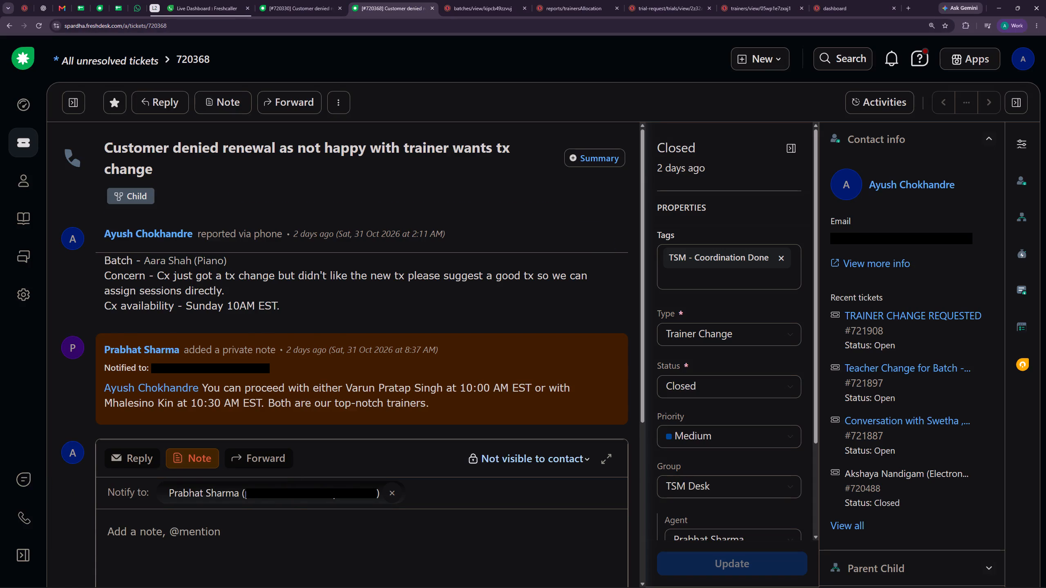
{"action": "scroll", "coordinate": [478, 494], "scroll_direction": "down", "scroll_amount": 1}
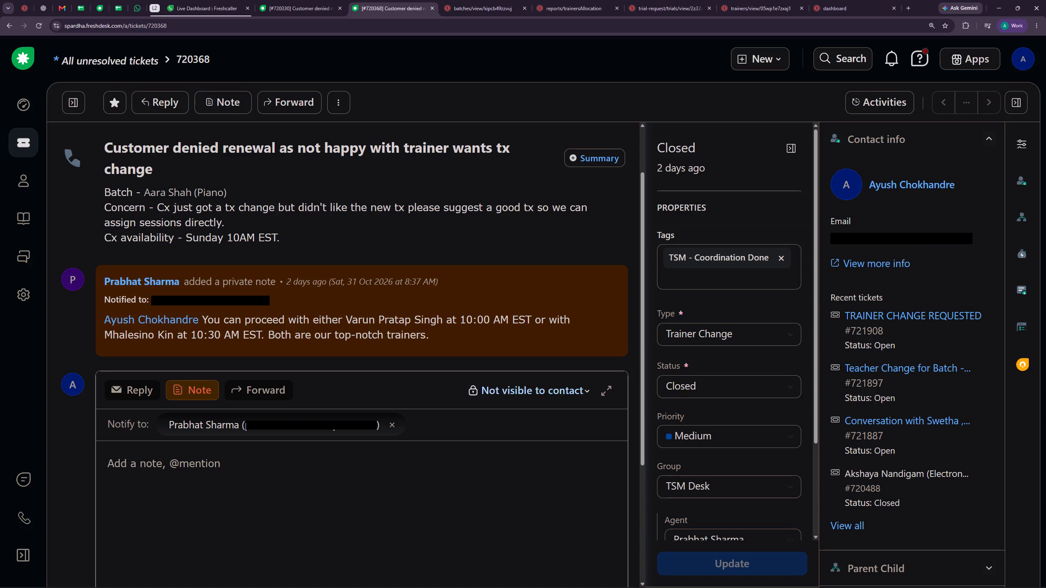
{"action": "left_click", "coordinate": [475, 0]}
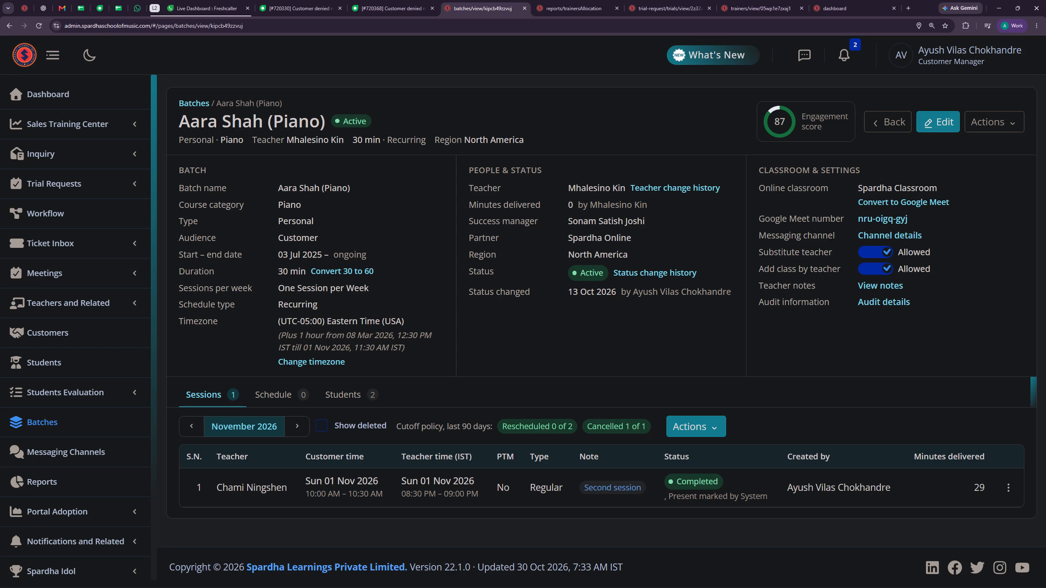
{"action": "left_click", "coordinate": [284, 395]}
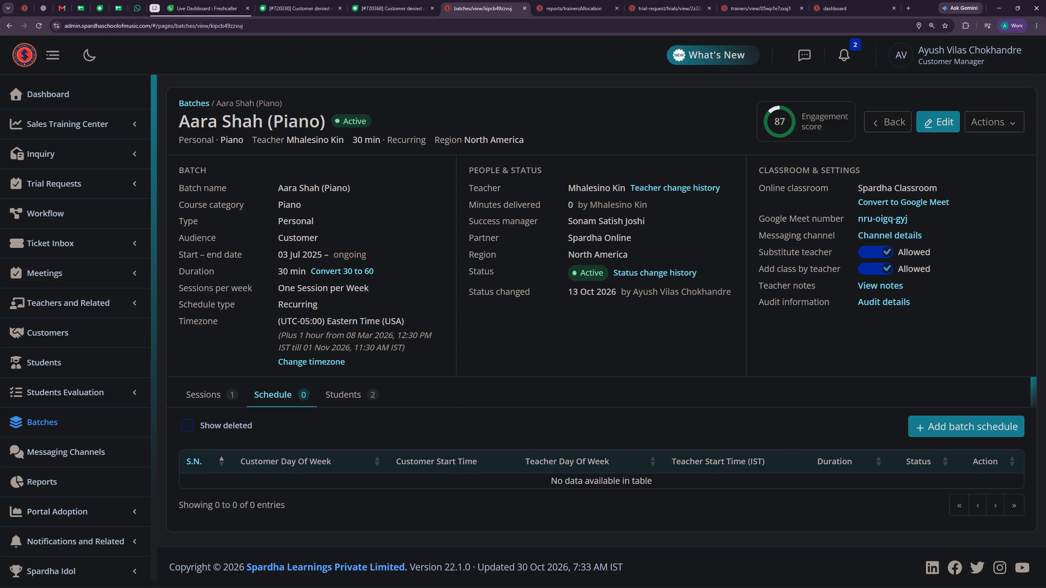
{"action": "left_click", "coordinate": [216, 398]}
{"action": "left_click", "coordinate": [272, 398]}
Check the batch's available session slots again from Mon, 02 Nov, Mon, 09 Nov and Mon, 16 Nov 2026, and close the checker.
{"action": "left_click", "coordinate": [206, 397]}
{"action": "left_click", "coordinate": [685, 428]}
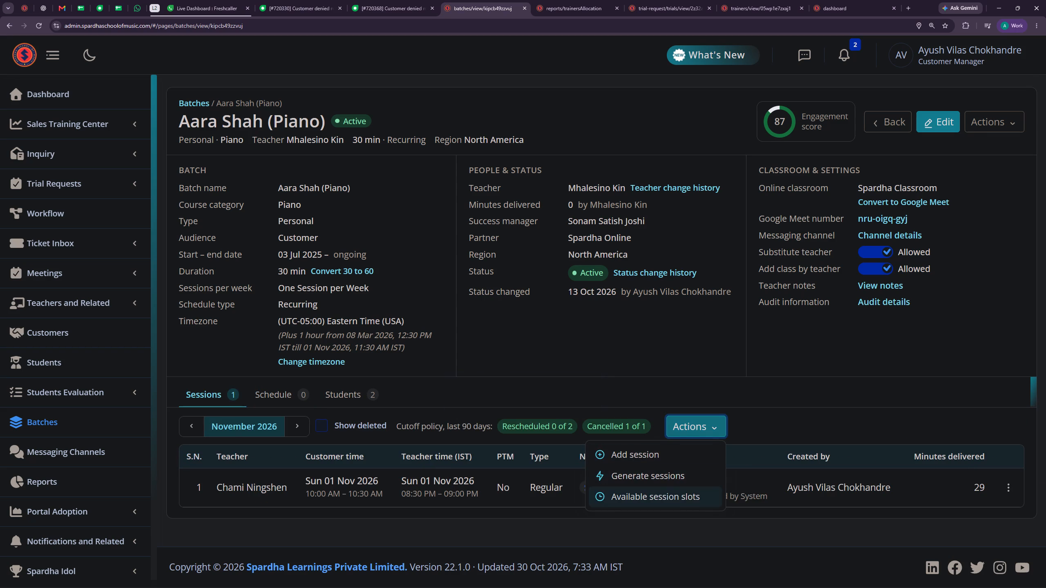
{"action": "left_click", "coordinate": [616, 492]}
{"action": "left_click", "coordinate": [449, 302]}
{"action": "left_click", "coordinate": [371, 324]}
{"action": "left_click", "coordinate": [618, 315]}
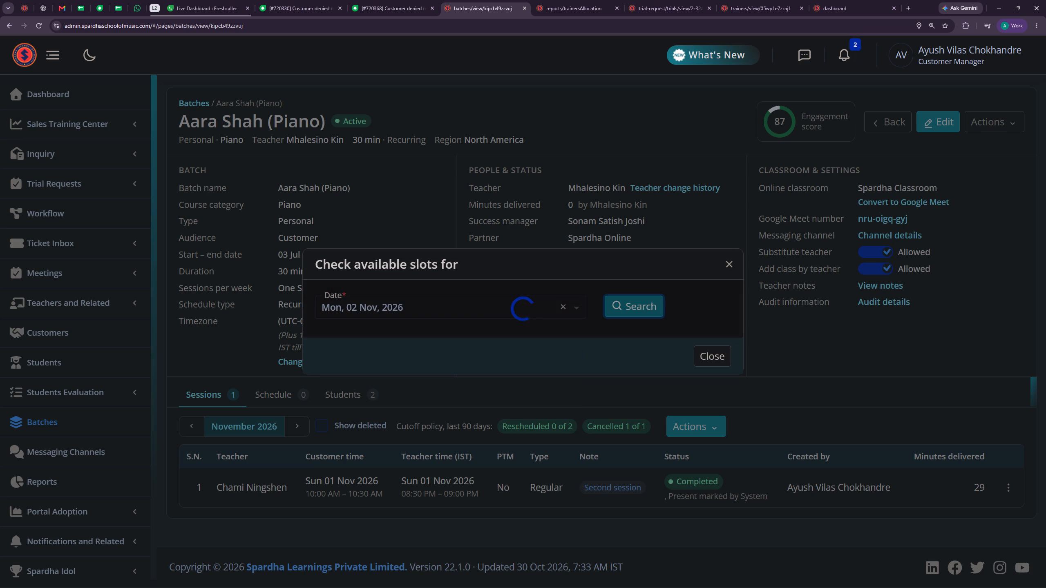
{"action": "left_click", "coordinate": [425, 187]}
{"action": "scroll", "coordinate": [411, 354], "scroll_direction": "down", "scroll_amount": 1}
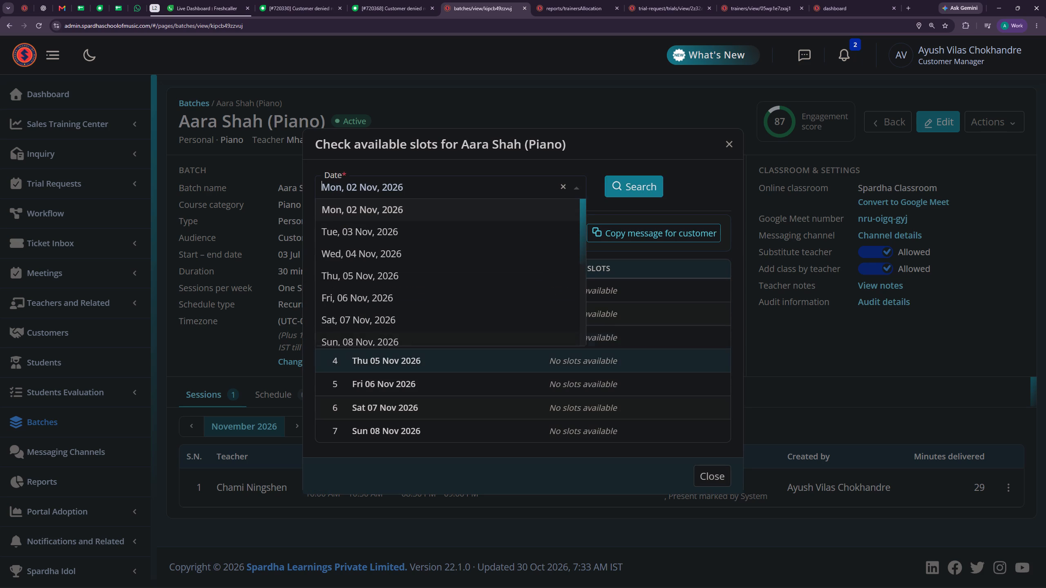
{"action": "scroll", "coordinate": [393, 339], "scroll_direction": "down", "scroll_amount": 1}
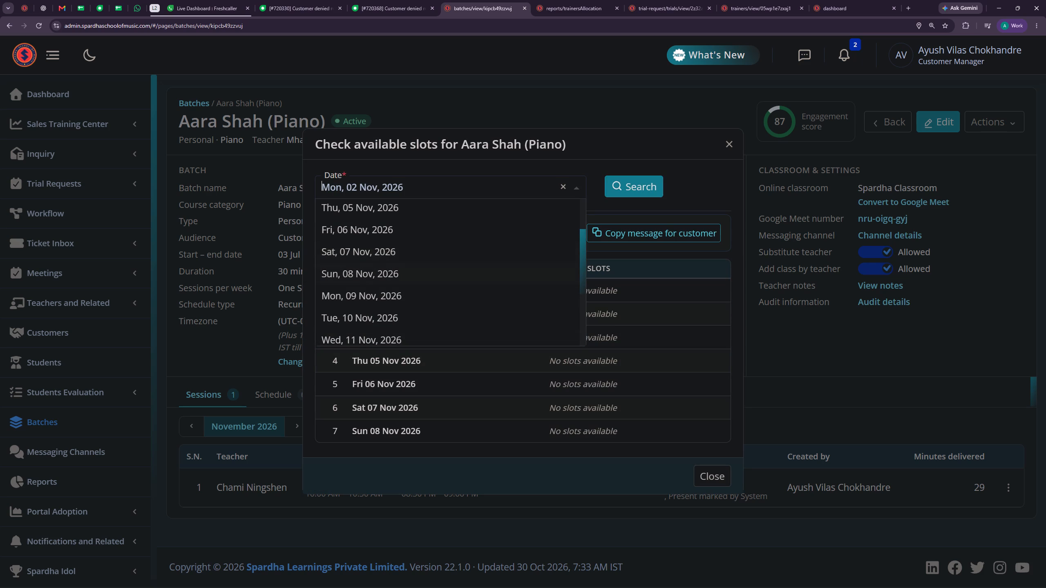
{"action": "left_click", "coordinate": [358, 292]}
{"action": "left_click", "coordinate": [631, 183]}
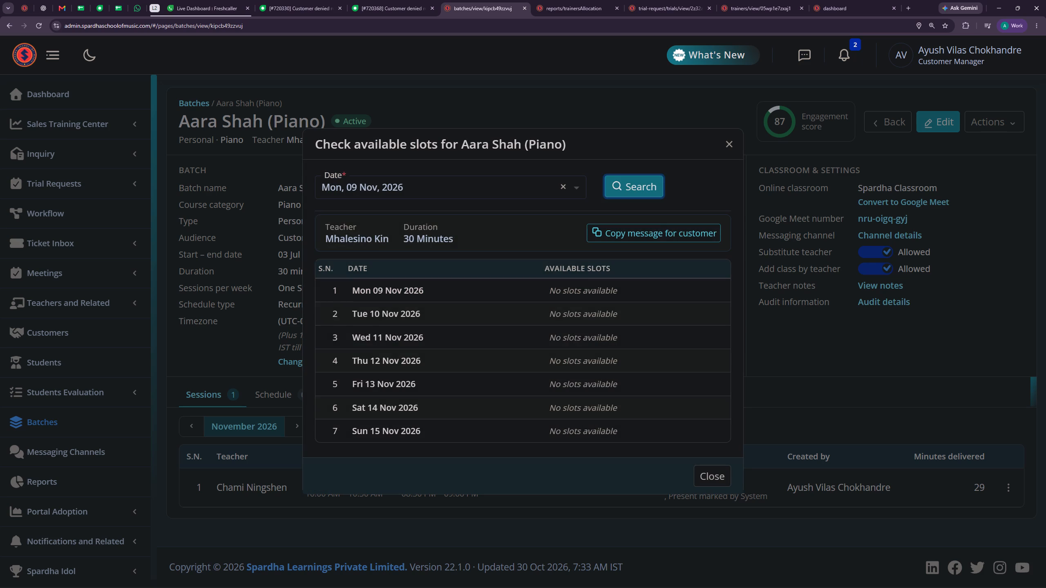
{"action": "left_click", "coordinate": [455, 189]}
{"action": "scroll", "coordinate": [424, 253], "scroll_direction": "down", "scroll_amount": 1}
{"action": "scroll", "coordinate": [393, 283], "scroll_direction": "down", "scroll_amount": 1}
{"action": "left_click", "coordinate": [353, 339]}
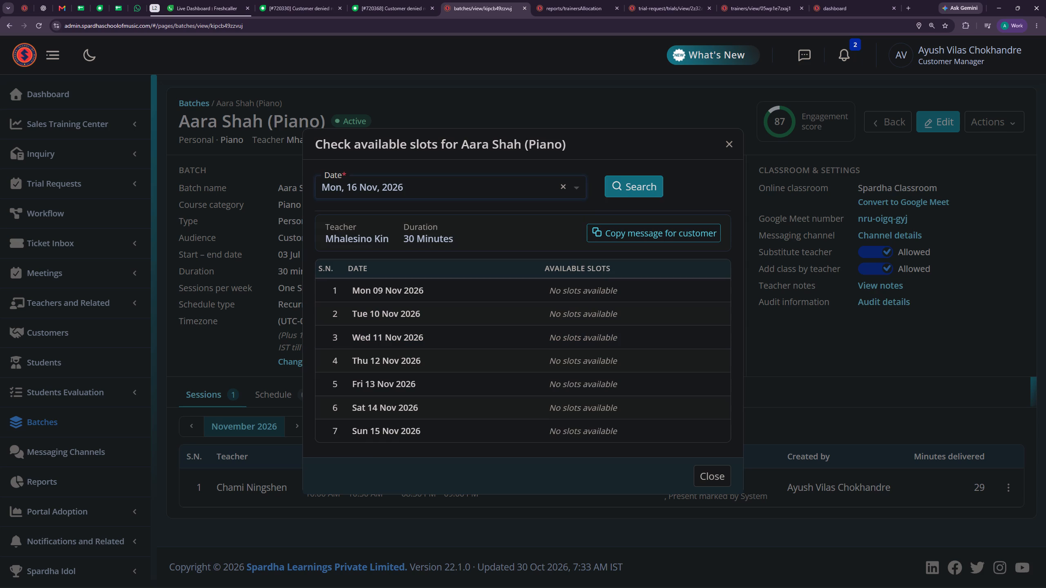
{"action": "left_click", "coordinate": [643, 176]}
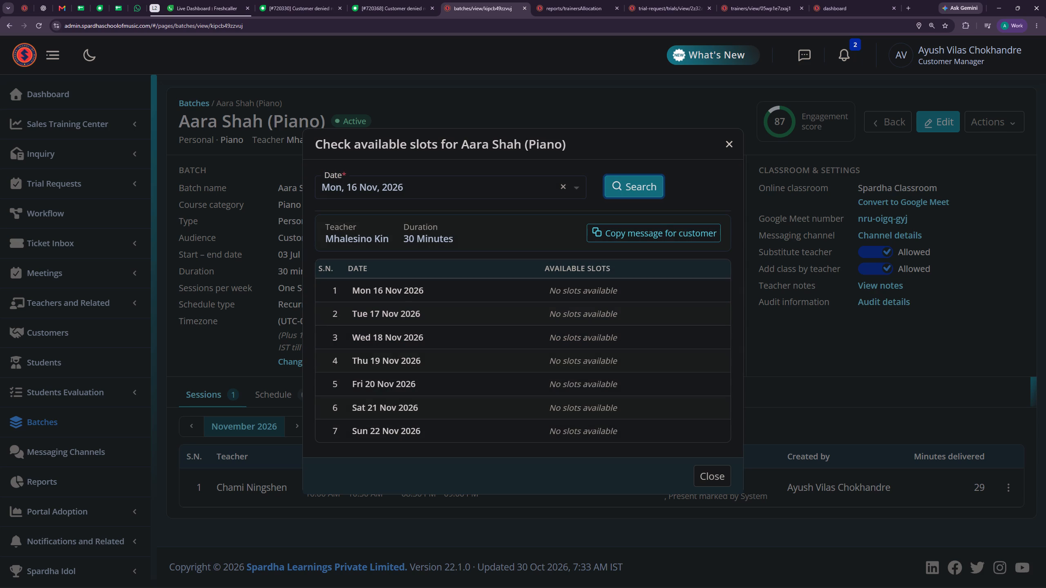
{"action": "left_click", "coordinate": [729, 139]}
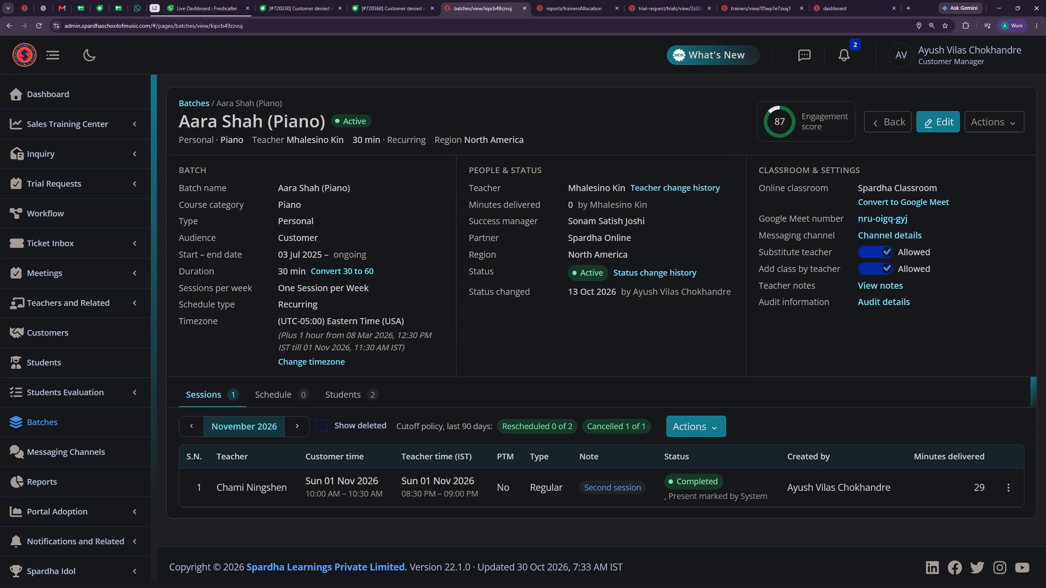
Copy the name of the trainer suggested for 10:00 AM EST from the private note in ticket 720368.
{"action": "left_click", "coordinate": [411, 0]}
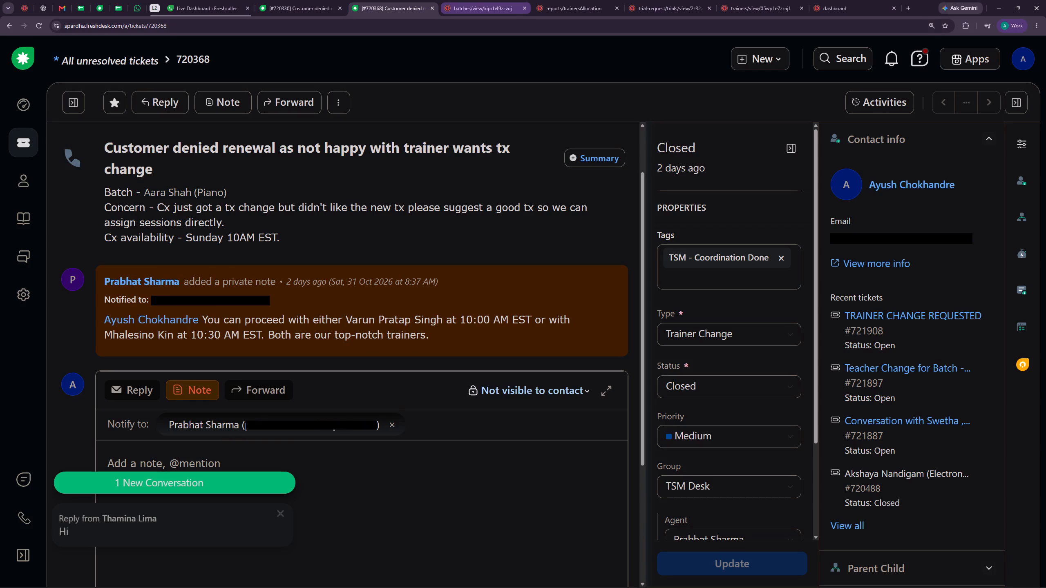
{"action": "left_click", "coordinate": [487, 4]}
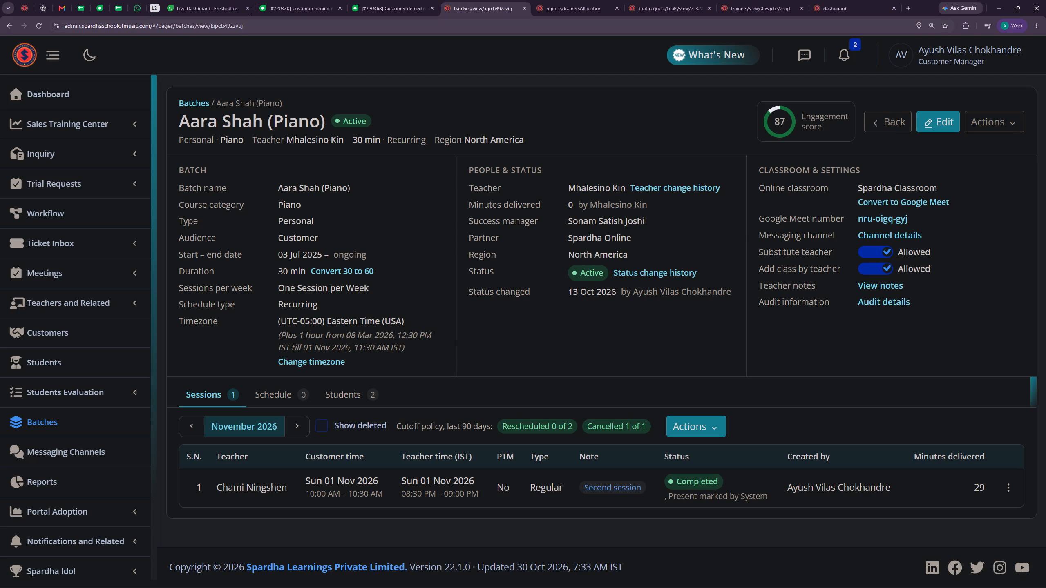
{"action": "left_click", "coordinate": [565, 0]}
{"action": "left_click", "coordinate": [477, 0]}
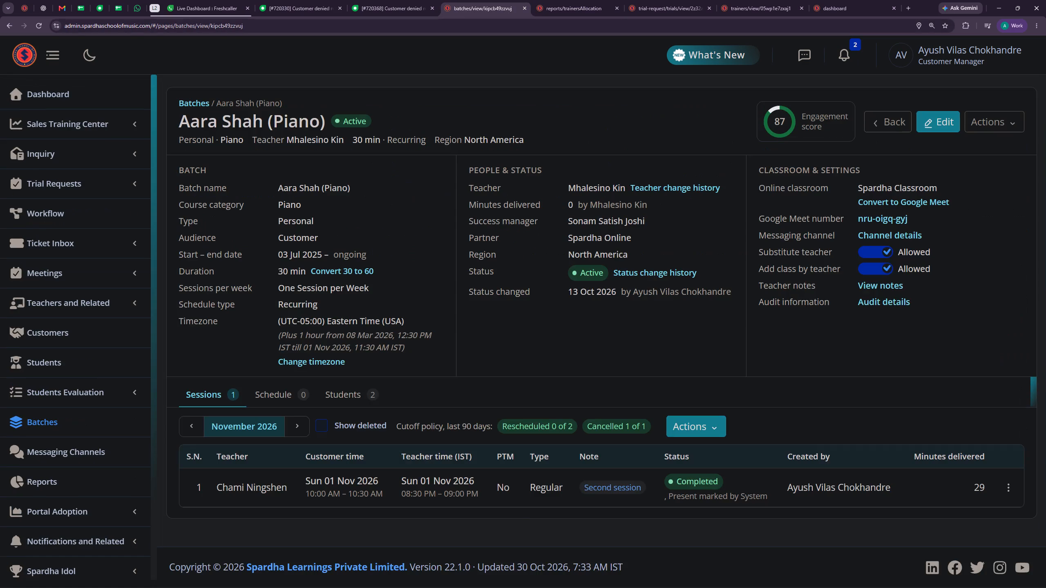
{"action": "left_click", "coordinate": [396, 10]}
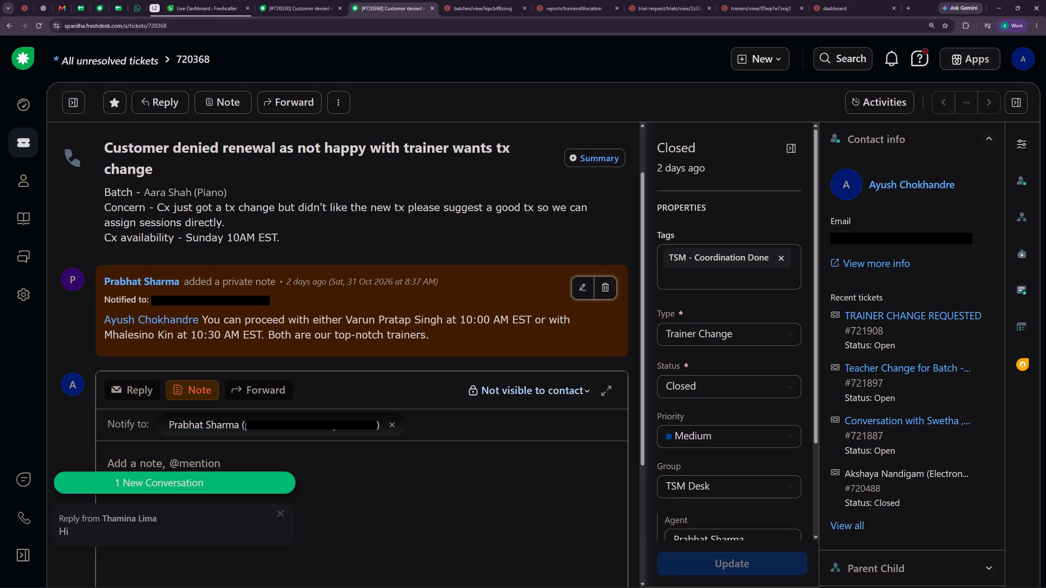
{"action": "left_click_drag", "start_coordinate": [346, 315], "coordinate": [442, 315]}
{"action": "key", "text": "ctrl+c"}
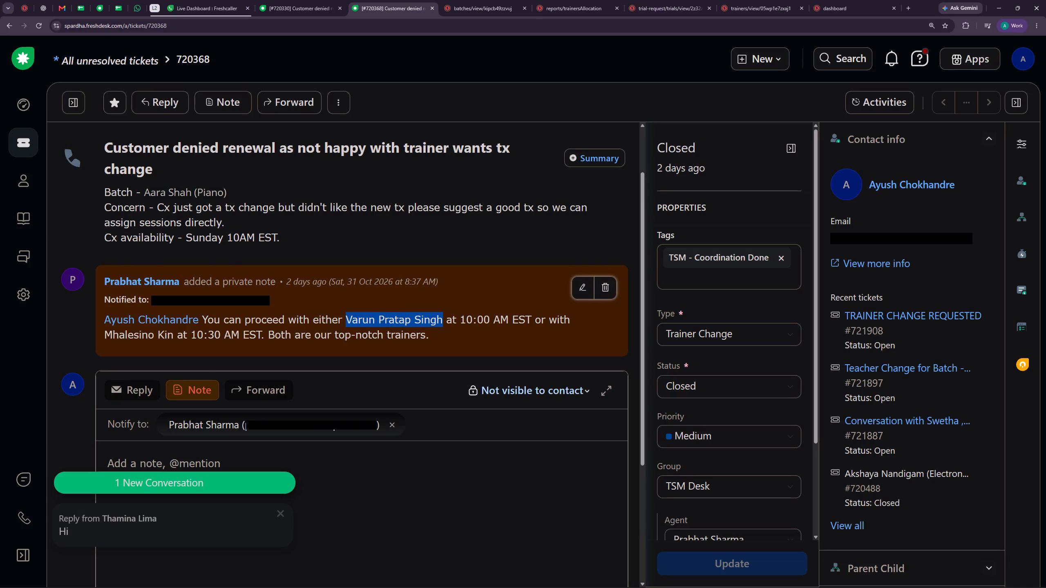
Try to change the piano batch's teacher to the trainer copied from ticket 720368, and save the batch.
{"action": "left_click", "coordinate": [483, 0]}
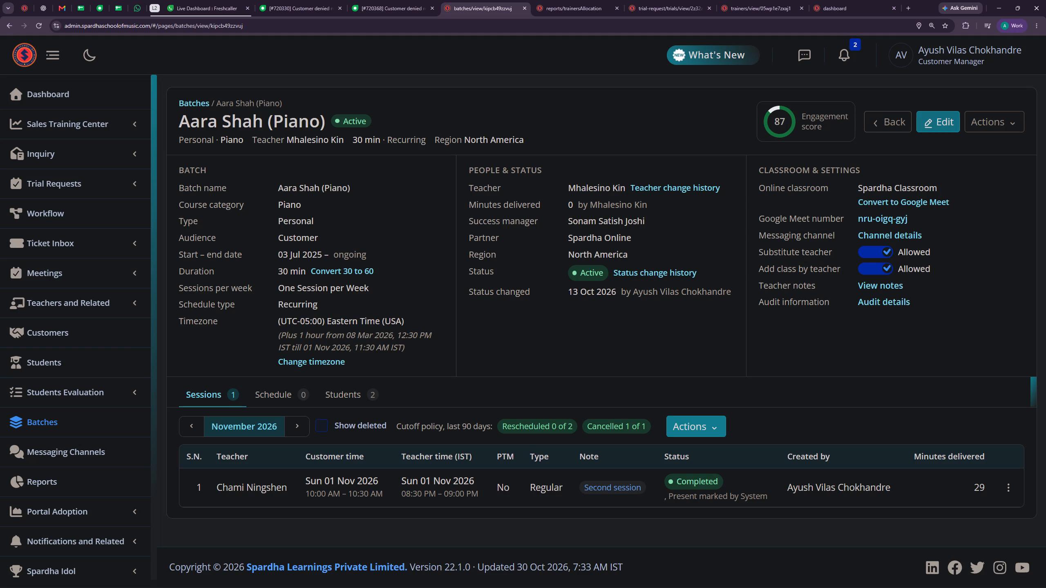
{"action": "left_click", "coordinate": [944, 119]}
{"action": "scroll", "coordinate": [336, 312], "scroll_direction": "down", "scroll_amount": 3}
{"action": "left_click", "coordinate": [436, 416]}
{"action": "key", "text": "ctrl+v"}
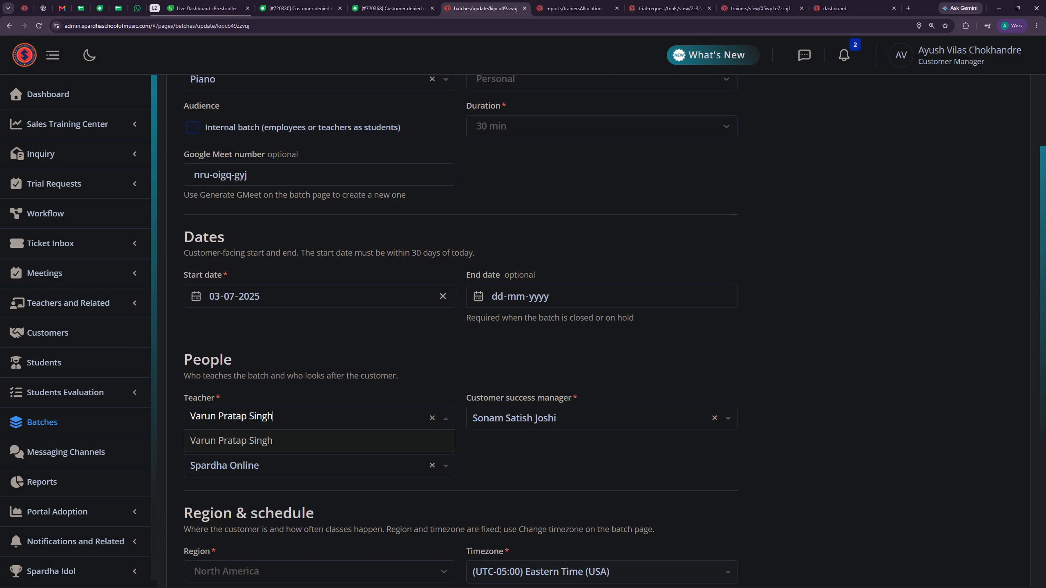
{"action": "left_click", "coordinate": [311, 436]}
{"action": "scroll", "coordinate": [704, 460], "scroll_direction": "down", "scroll_amount": 6}
{"action": "left_click", "coordinate": [959, 518]}
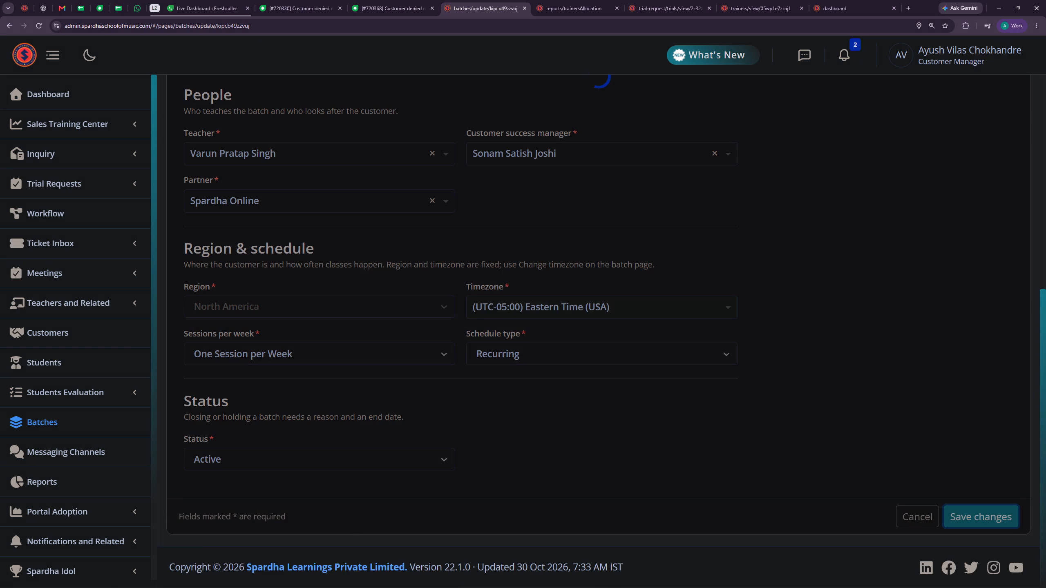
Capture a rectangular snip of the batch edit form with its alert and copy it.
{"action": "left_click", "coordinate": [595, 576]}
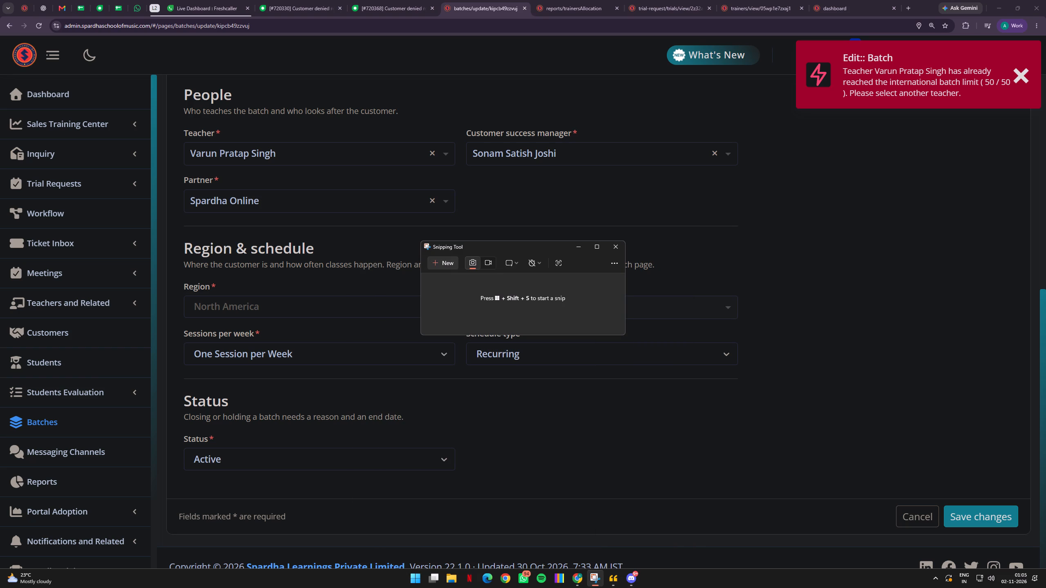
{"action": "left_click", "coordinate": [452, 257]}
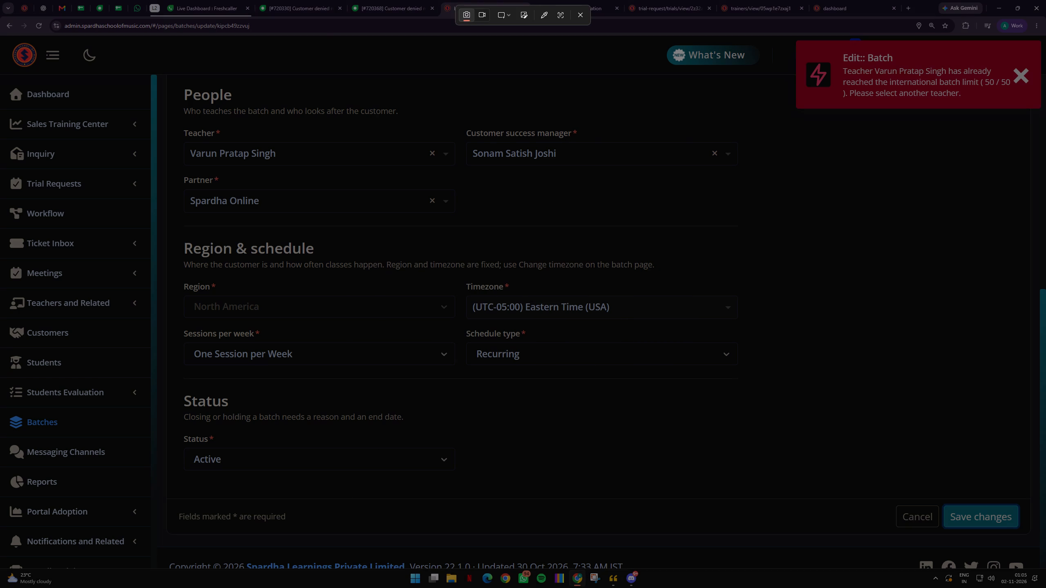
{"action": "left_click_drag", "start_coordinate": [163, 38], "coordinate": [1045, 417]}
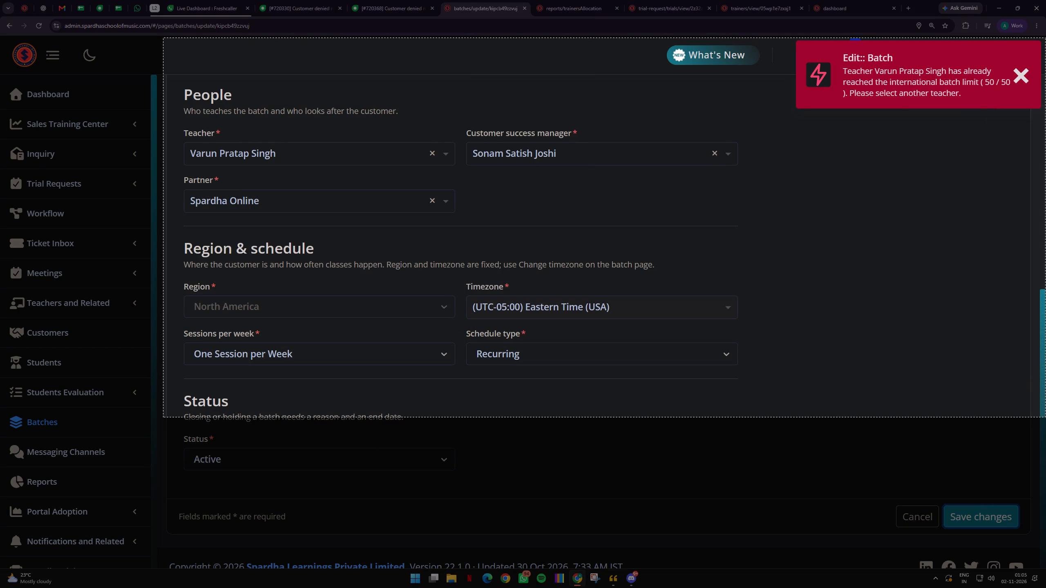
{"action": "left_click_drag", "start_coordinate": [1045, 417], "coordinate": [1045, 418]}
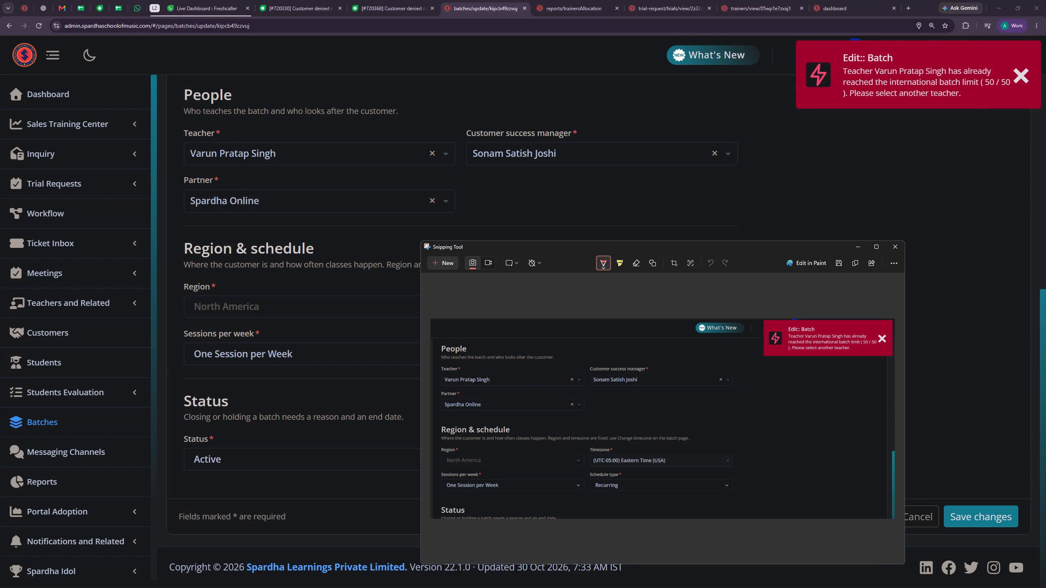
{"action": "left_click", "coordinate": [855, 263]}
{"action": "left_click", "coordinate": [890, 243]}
Start the private note in ticket 720368 with "It says the batch international batch limit is reached for trainer -".
{"action": "left_click", "coordinate": [405, 4]}
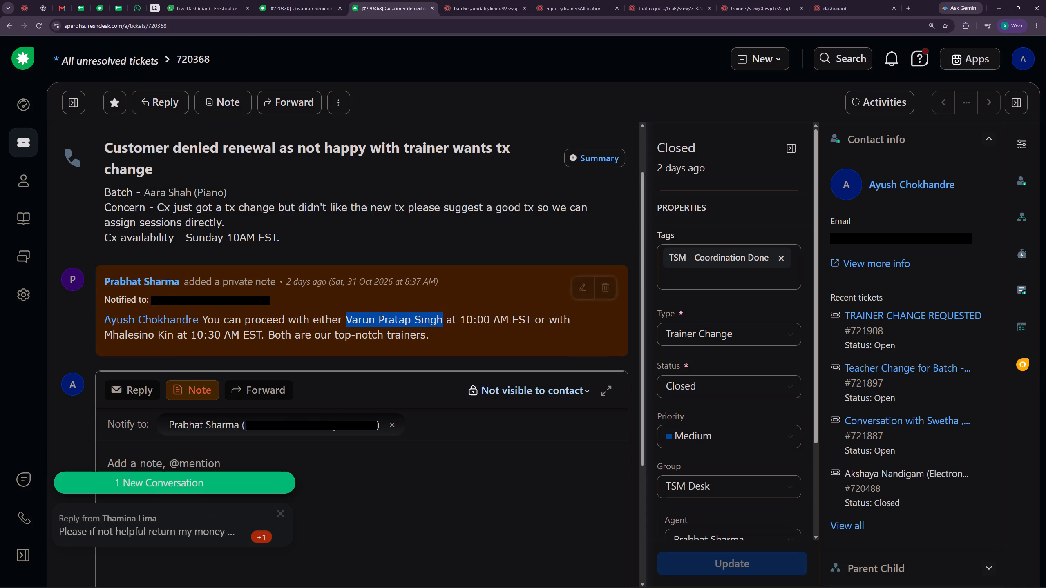
{"action": "scroll", "coordinate": [337, 352], "scroll_direction": "down", "scroll_amount": 6}
{"action": "key", "text": "ctrl+v"}
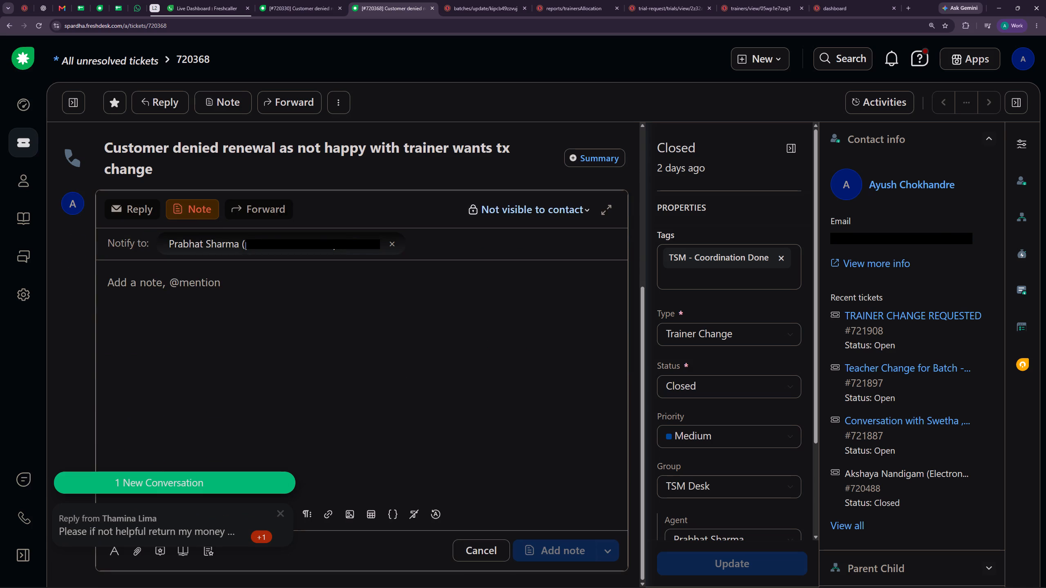
{"action": "left_click", "coordinate": [132, 274]}
{"action": "key", "text": "BackSpace"}
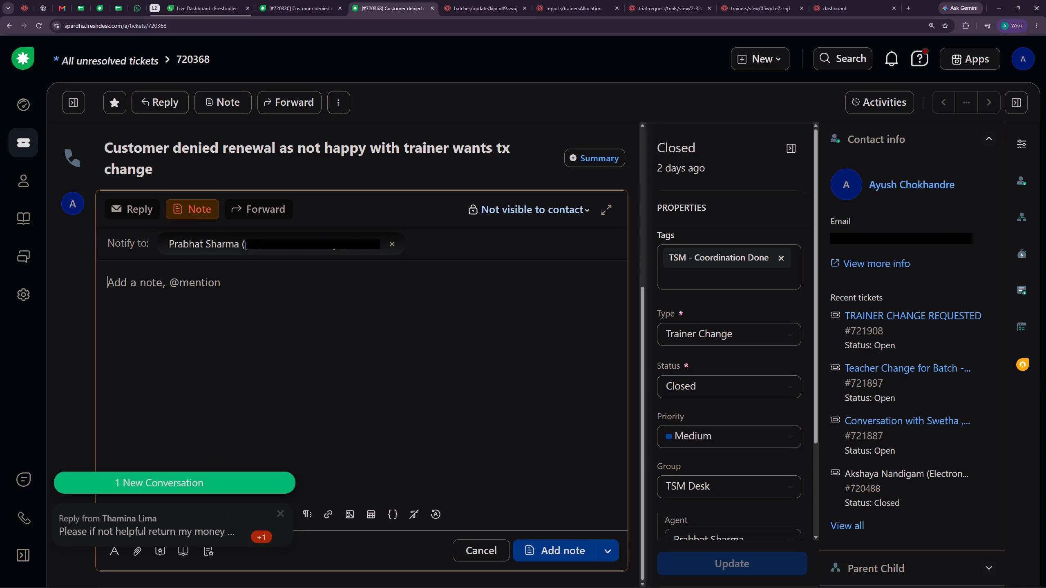
{"action": "key", "text": "BackSpace"}
{"action": "key", "text": "BackSpace"}
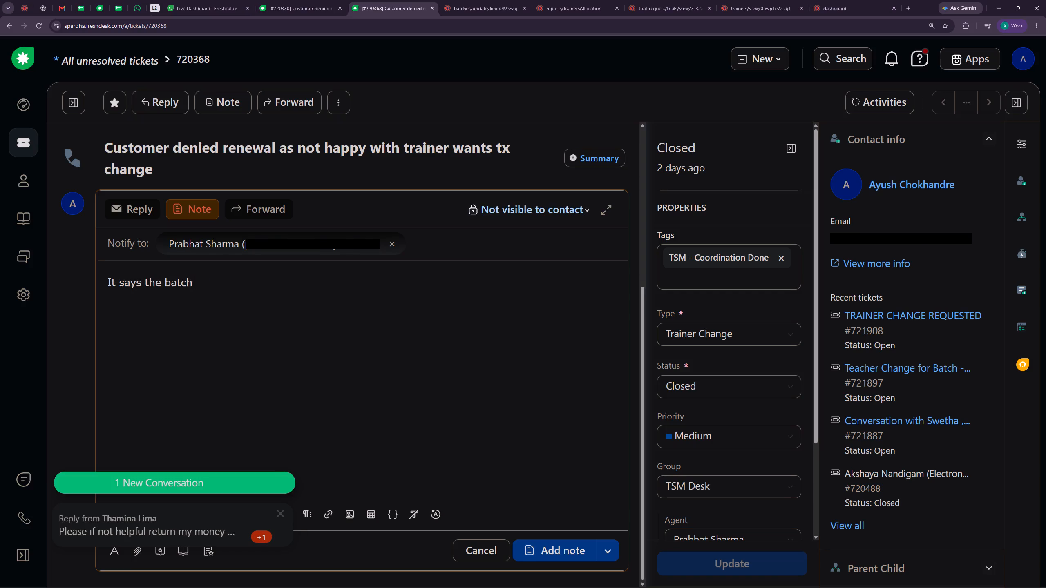
{"action": "key", "text": "BackSpace"}
{"action": "key", "text": "BackSpace"}
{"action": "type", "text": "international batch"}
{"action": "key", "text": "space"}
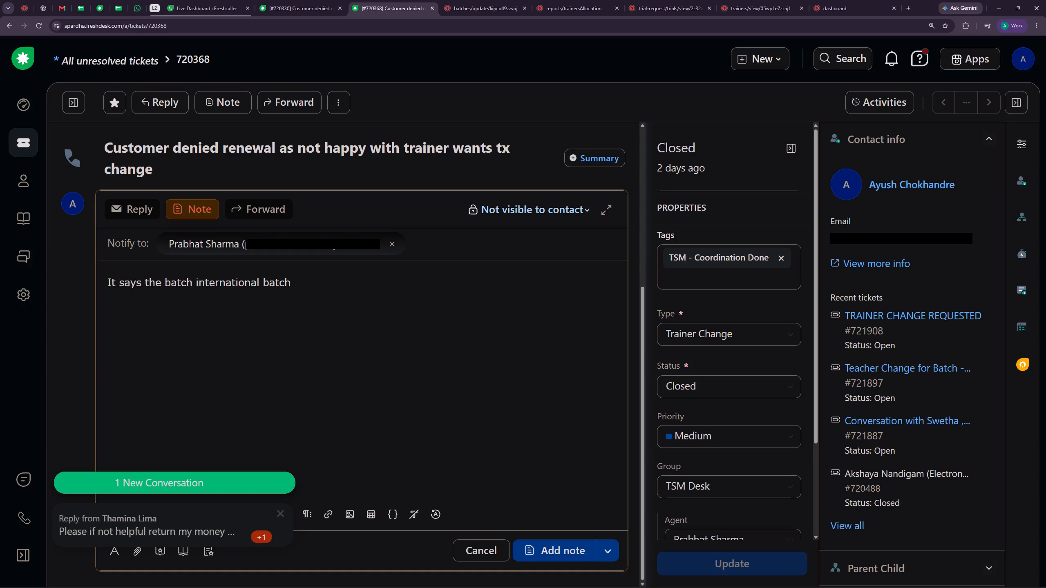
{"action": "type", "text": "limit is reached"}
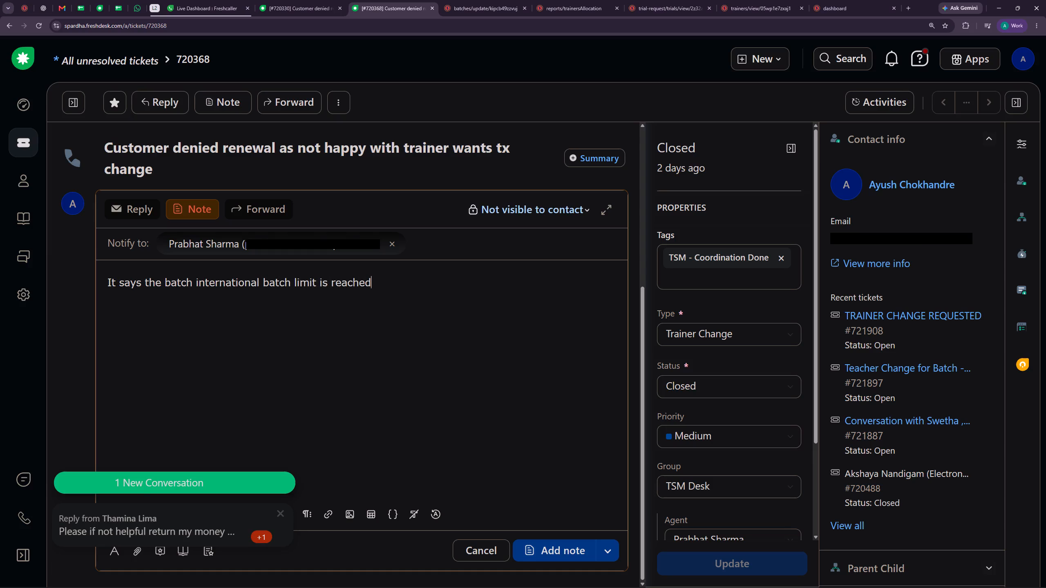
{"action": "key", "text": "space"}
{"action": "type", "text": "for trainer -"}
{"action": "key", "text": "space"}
Complete the note's sentence with the name of the trainer suggested for 10:00 AM EST, kept on the same line.
{"action": "scroll", "coordinate": [278, 291], "scroll_direction": "up", "scroll_amount": 3}
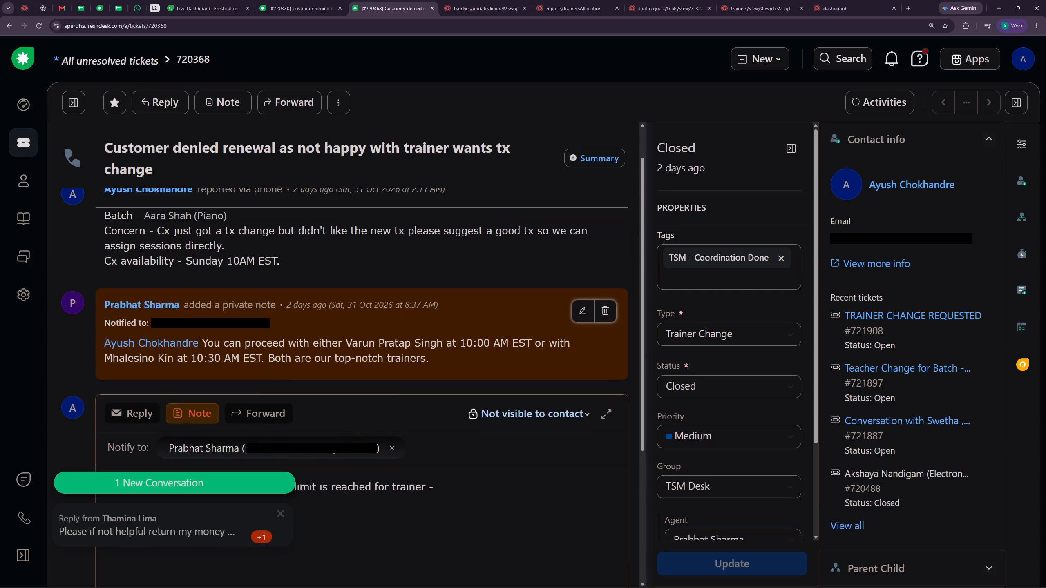
{"action": "left_click_drag", "start_coordinate": [345, 342], "coordinate": [358, 342]}
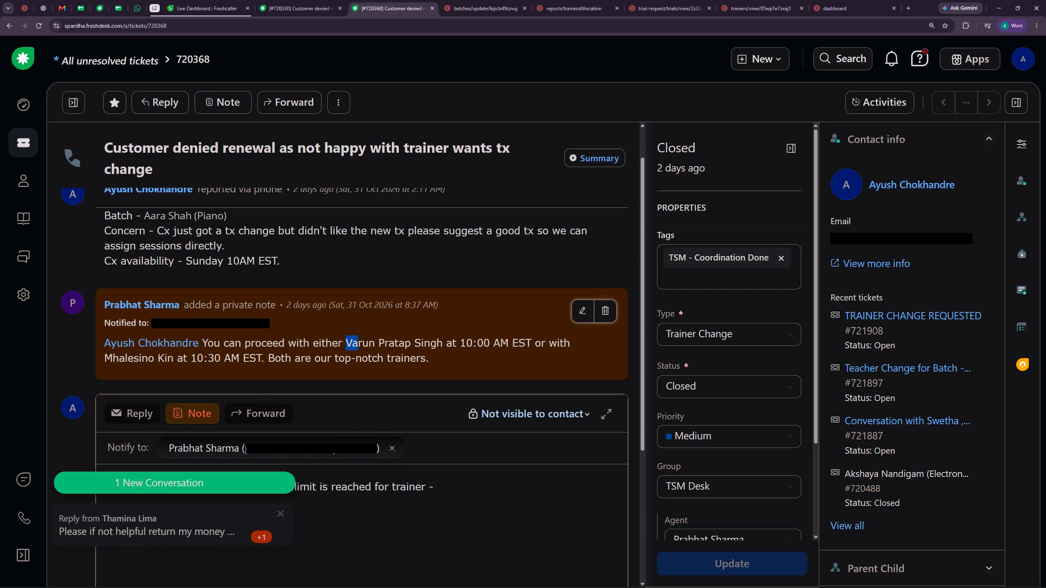
{"action": "left_click_drag", "start_coordinate": [358, 342], "coordinate": [443, 342]}
{"action": "key", "text": "ctrl+c"}
{"action": "left_click", "coordinate": [454, 491]}
{"action": "key", "text": "ctrl+v"}
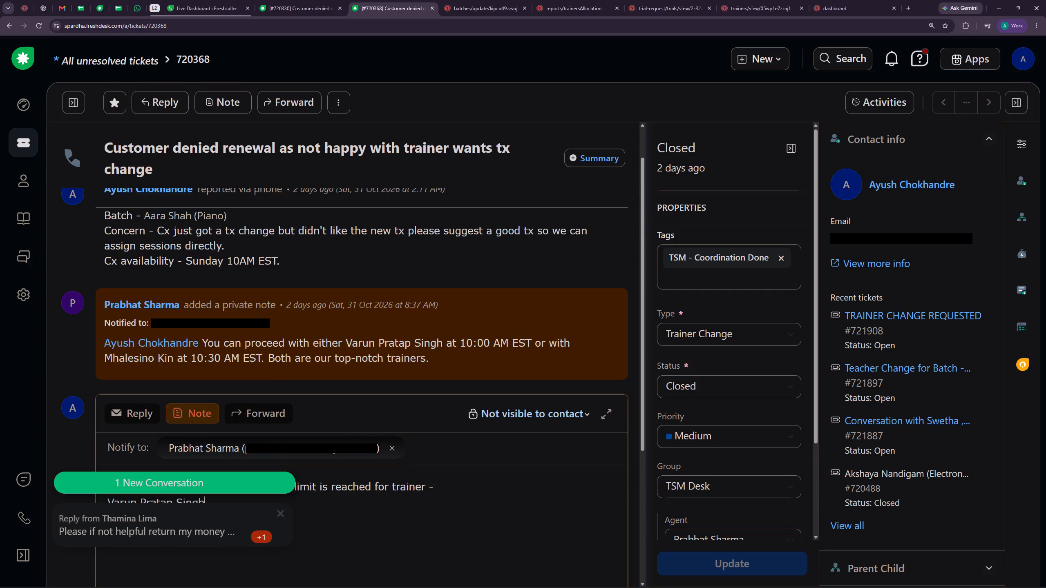
{"action": "left_click", "coordinate": [278, 512]}
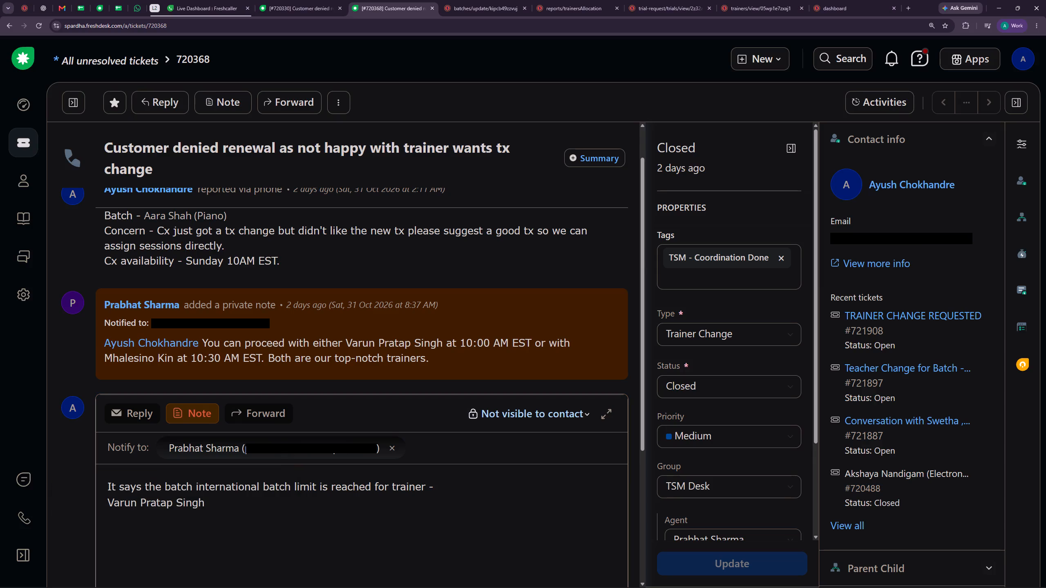
{"action": "left_click", "coordinate": [111, 501]}
{"action": "left_click", "coordinate": [107, 502]}
{"action": "key", "text": "BackSpace"}
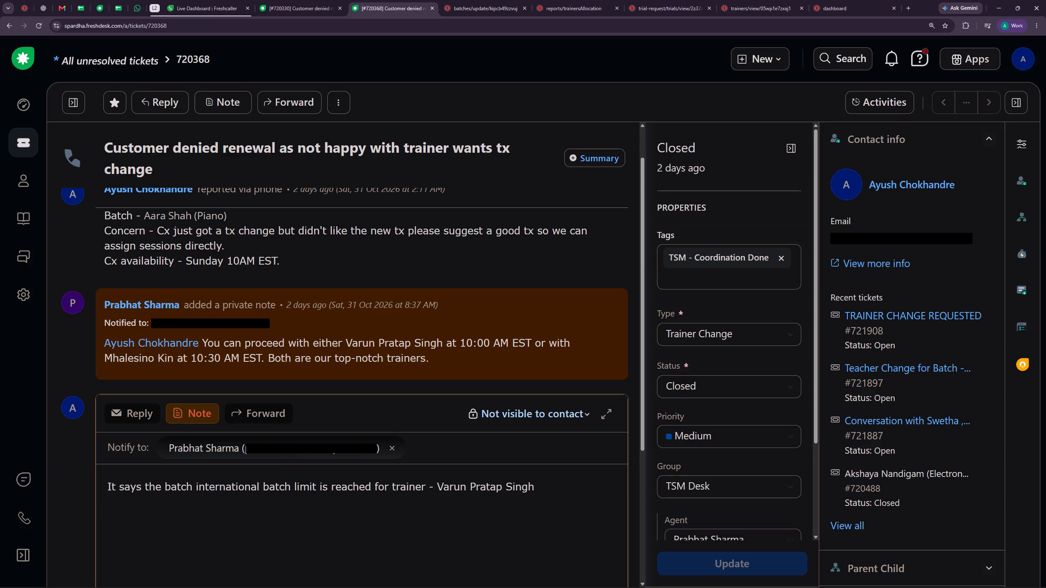
Resubmit the batch edit and copy a snip of the full form together with the alert.
{"action": "left_click", "coordinate": [495, 0]}
{"action": "left_click", "coordinate": [984, 522]}
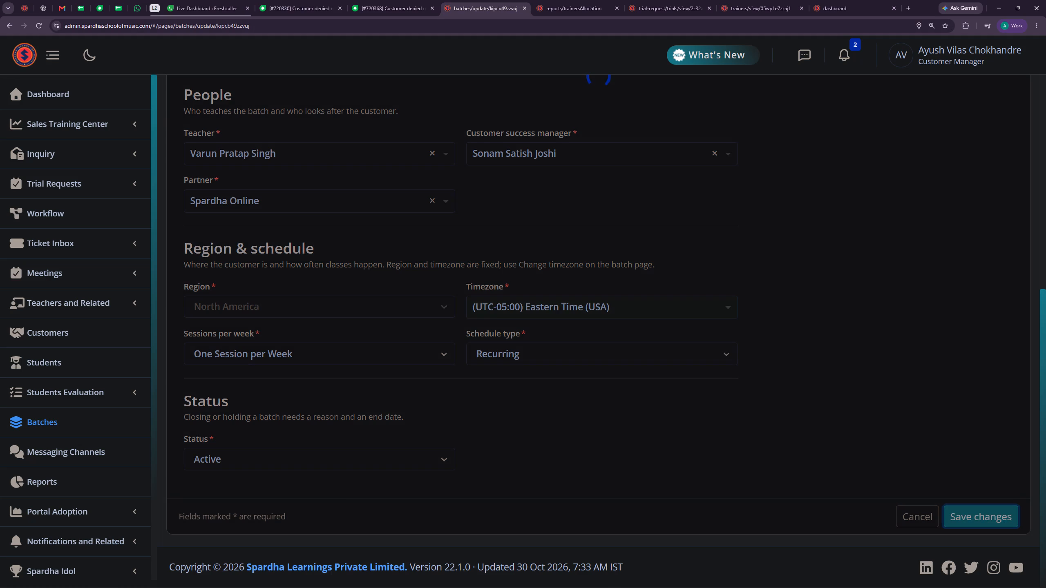
{"action": "left_click", "coordinate": [594, 577]}
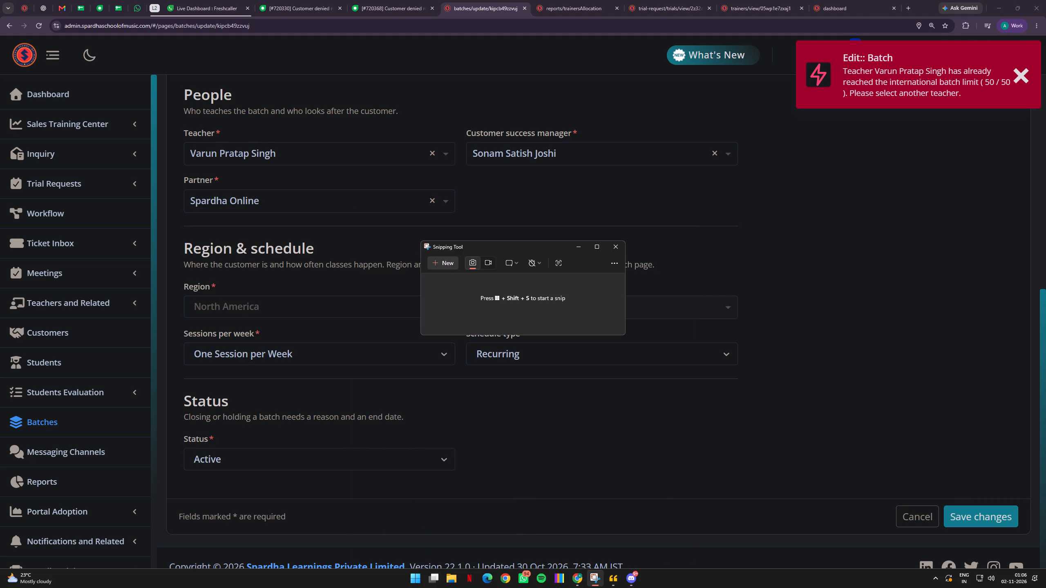
{"action": "left_click", "coordinate": [443, 263]}
{"action": "left_click_drag", "start_coordinate": [165, 37], "coordinate": [1045, 515]}
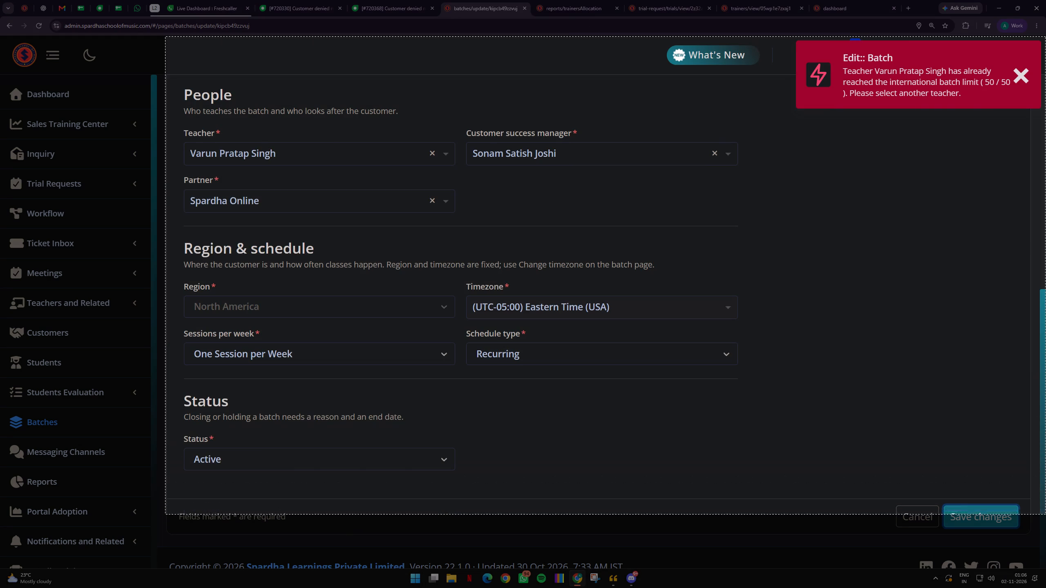
{"action": "left_click_drag", "start_coordinate": [1045, 515], "coordinate": [1045, 534]}
{"action": "left_click", "coordinate": [855, 265]}
{"action": "left_click", "coordinate": [895, 245]}
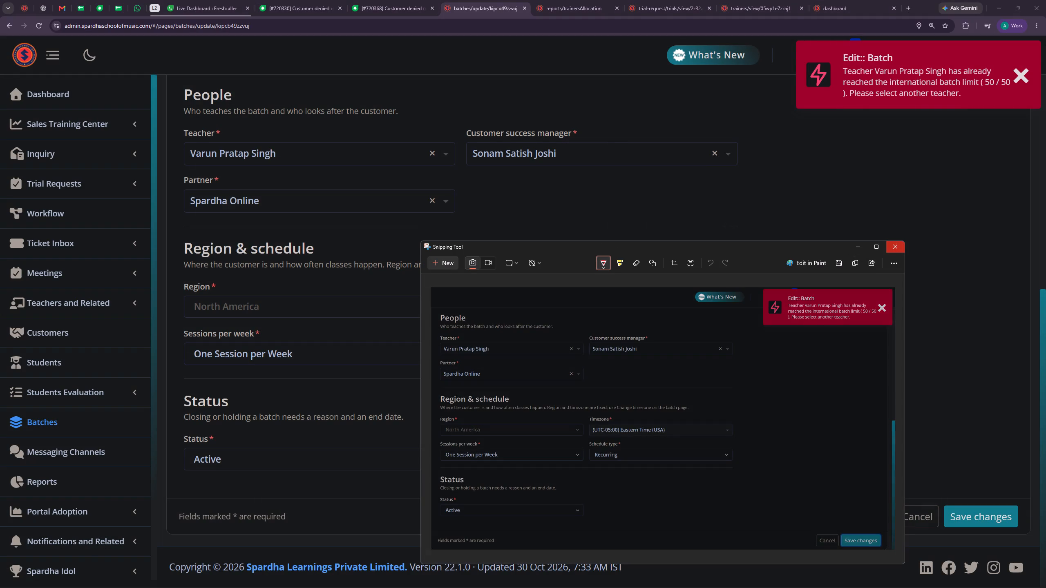
Paste the snip below the sentence in ticket 720368's private note.
{"action": "left_click", "coordinate": [403, 2]}
{"action": "scroll", "coordinate": [380, 423], "scroll_direction": "down", "scroll_amount": 1}
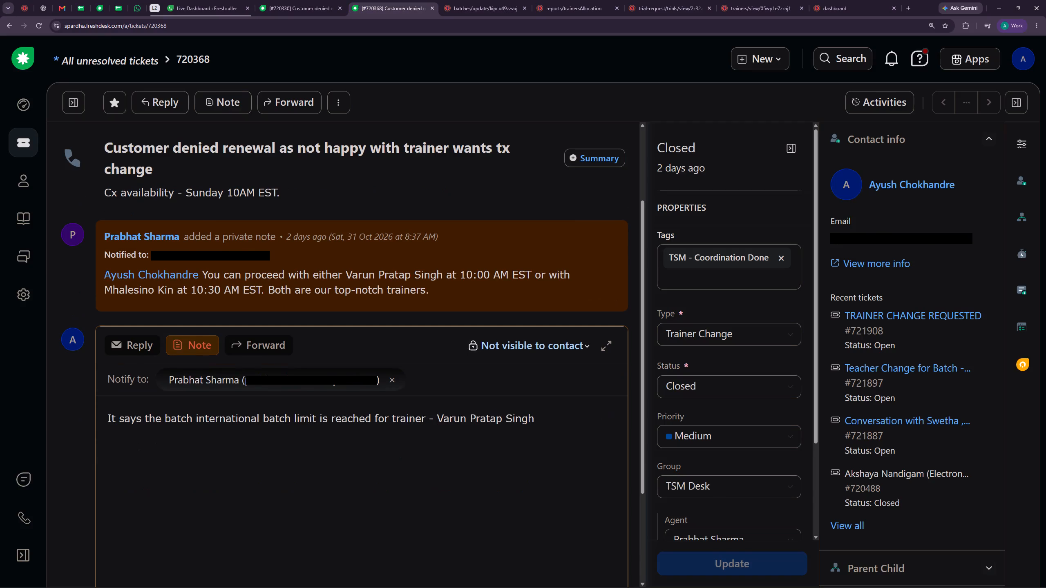
{"action": "left_click", "coordinate": [566, 448]}
{"action": "key", "text": "ctrl+v"}
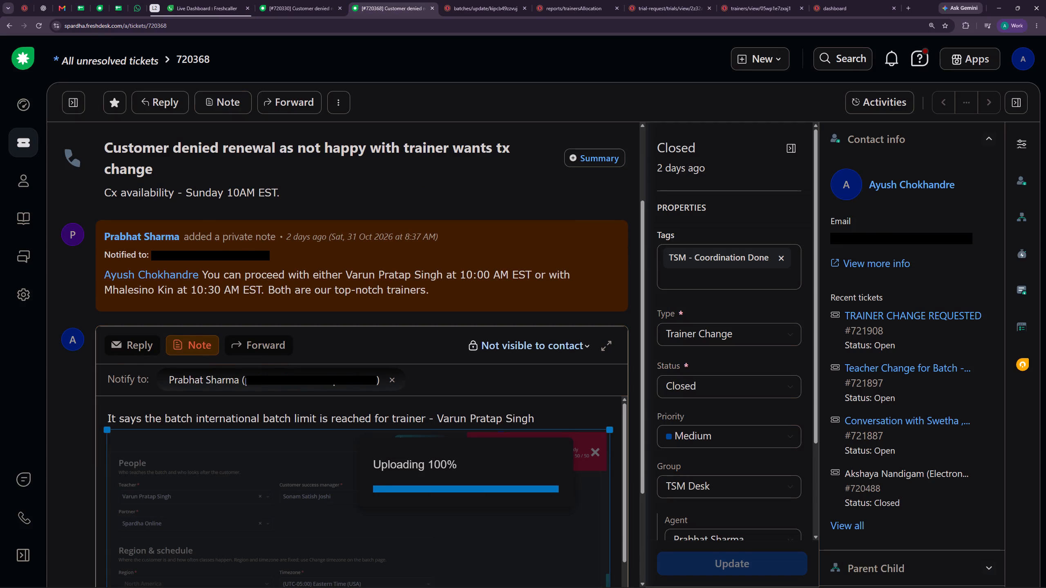
Mention the agent who suggested the trainers at the start of the note, and add the note to the ticket.
{"action": "left_click", "coordinate": [105, 412]}
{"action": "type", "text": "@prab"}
{"action": "left_click", "coordinate": [176, 458]}
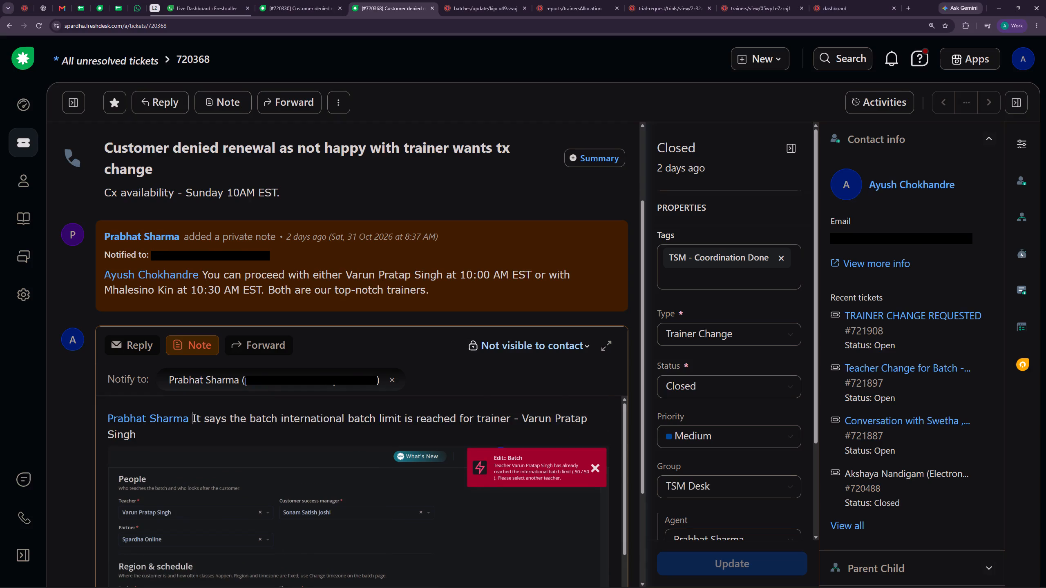
{"action": "scroll", "coordinate": [418, 415], "scroll_direction": "down", "scroll_amount": 5}
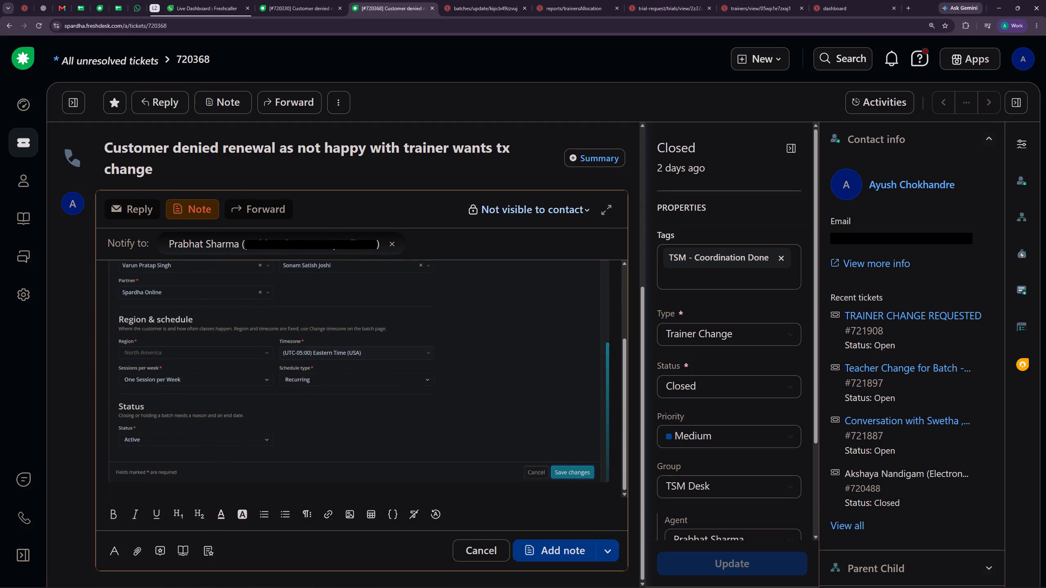
{"action": "left_click", "coordinate": [559, 554]}
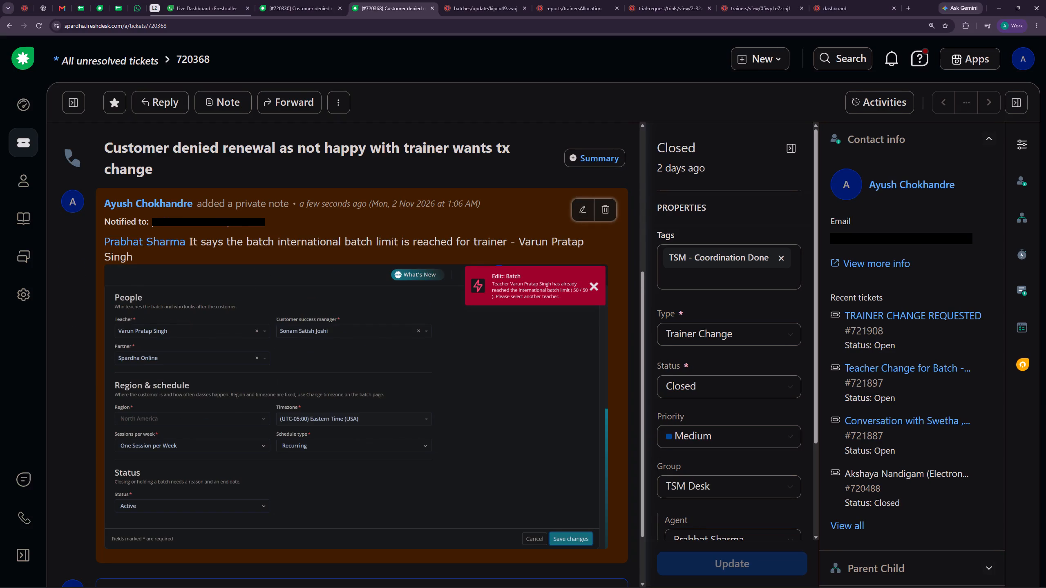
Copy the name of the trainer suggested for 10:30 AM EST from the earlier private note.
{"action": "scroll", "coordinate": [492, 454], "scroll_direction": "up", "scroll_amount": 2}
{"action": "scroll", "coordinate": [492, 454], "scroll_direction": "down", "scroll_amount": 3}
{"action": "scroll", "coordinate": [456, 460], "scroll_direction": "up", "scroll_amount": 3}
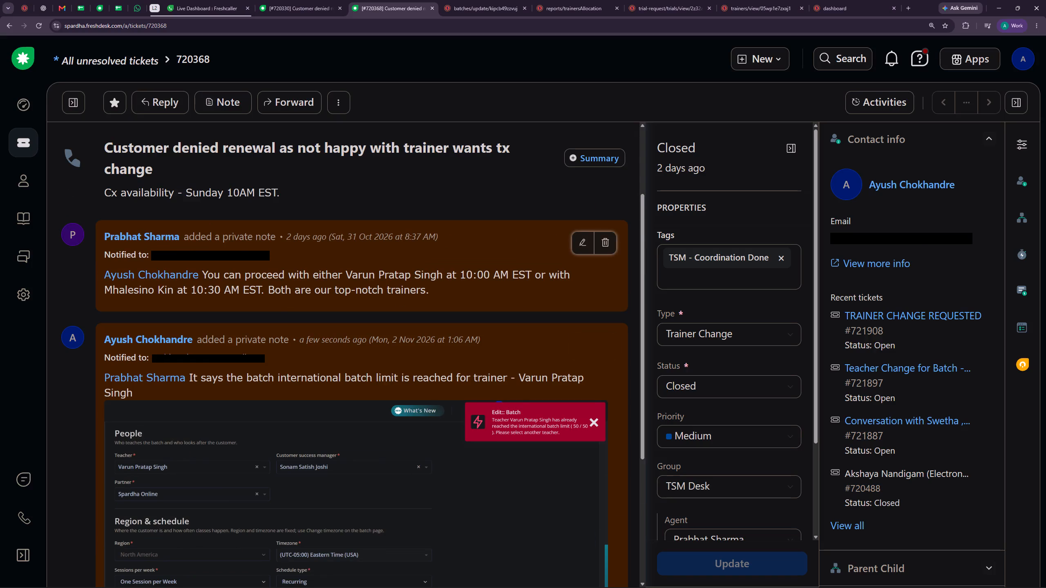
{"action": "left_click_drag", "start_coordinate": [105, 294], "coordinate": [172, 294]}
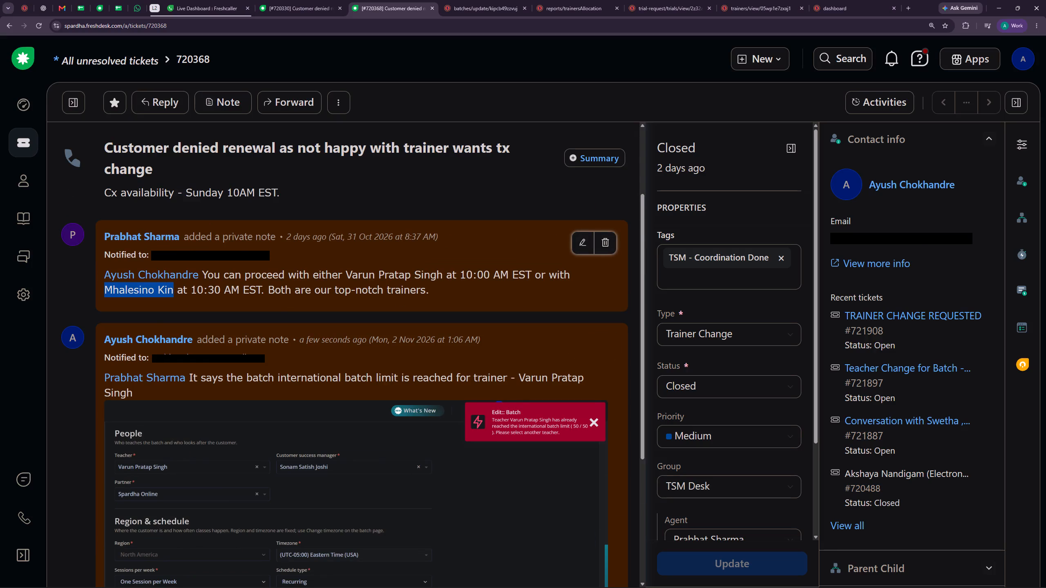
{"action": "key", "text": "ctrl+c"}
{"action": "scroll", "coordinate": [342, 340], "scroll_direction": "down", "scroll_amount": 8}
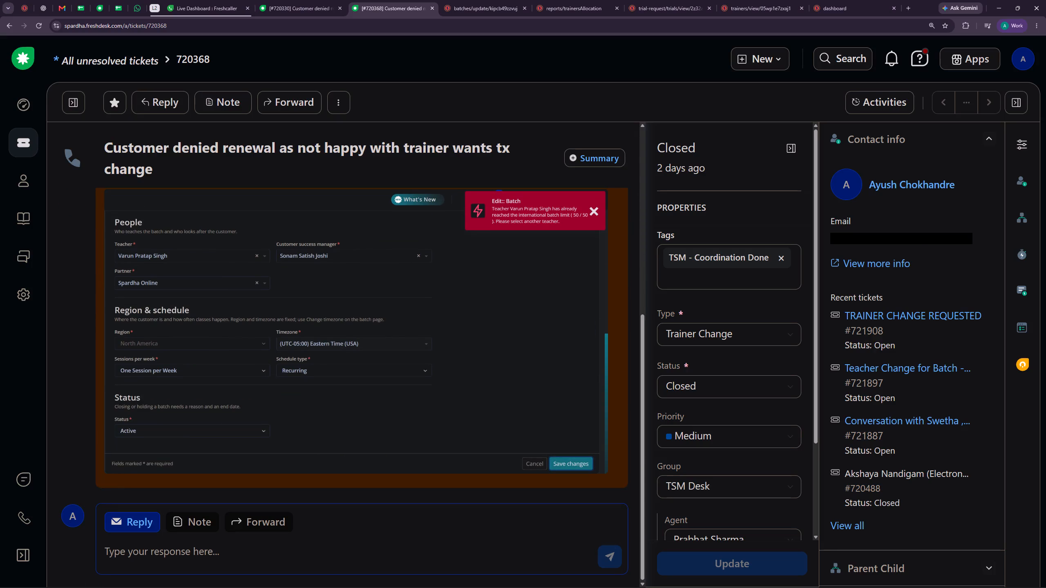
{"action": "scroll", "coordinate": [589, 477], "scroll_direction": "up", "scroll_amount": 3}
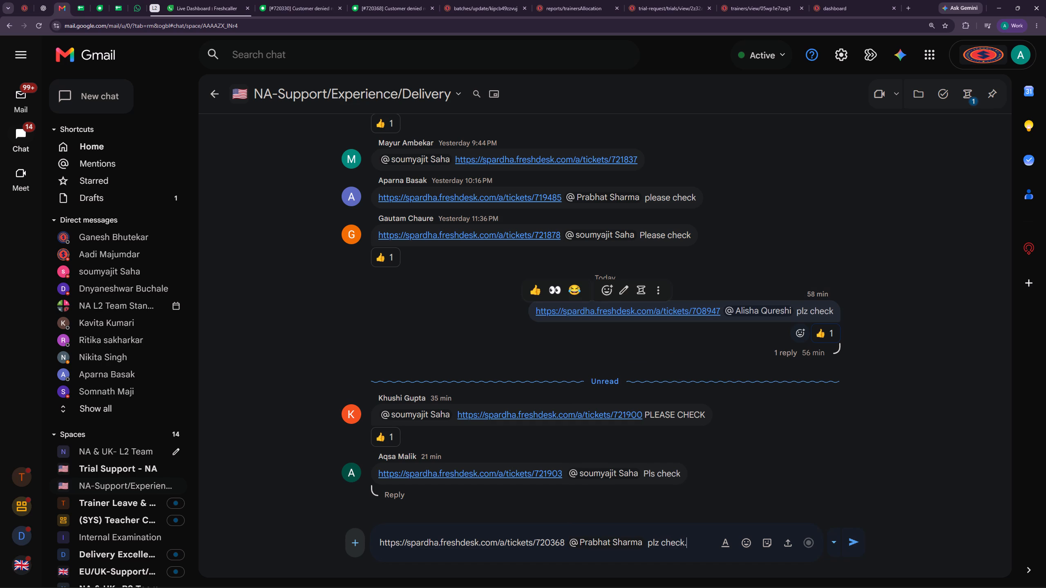
Send the drafted message asking the tagged colleague to check ticket 720368 in the NA-Support/Experience/Delivery space.
{"action": "left_click", "coordinate": [849, 537]}
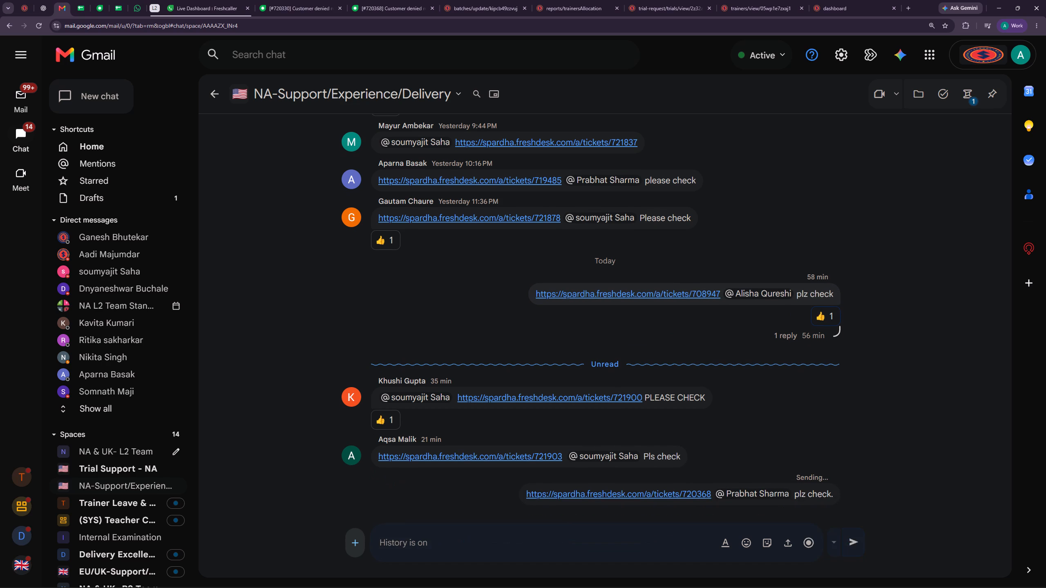
{"action": "left_click", "coordinate": [305, 0]}
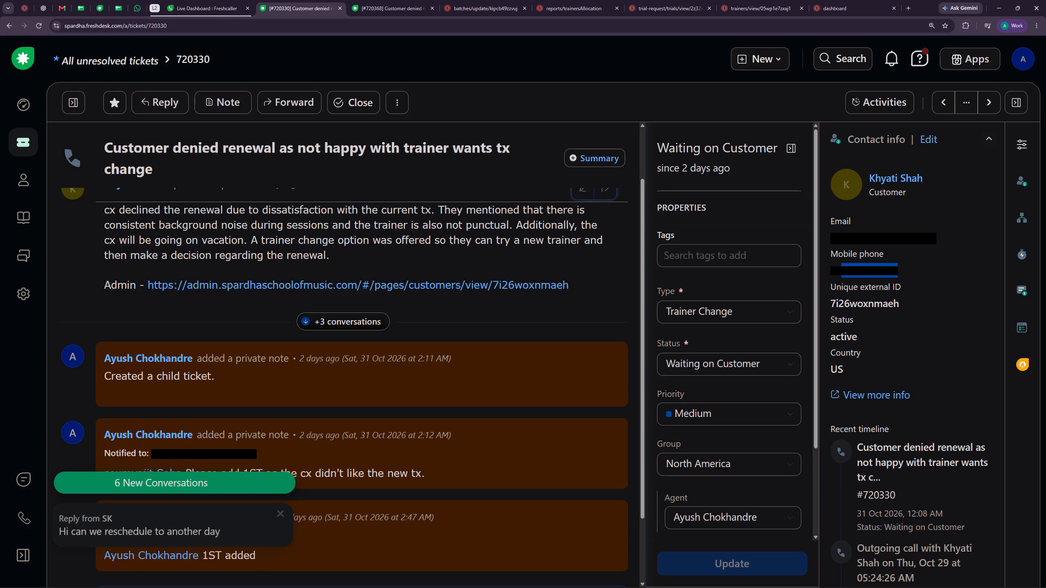
{"action": "left_click", "coordinate": [284, 515]}
{"action": "scroll", "coordinate": [532, 318], "scroll_direction": "down", "scroll_amount": 1}
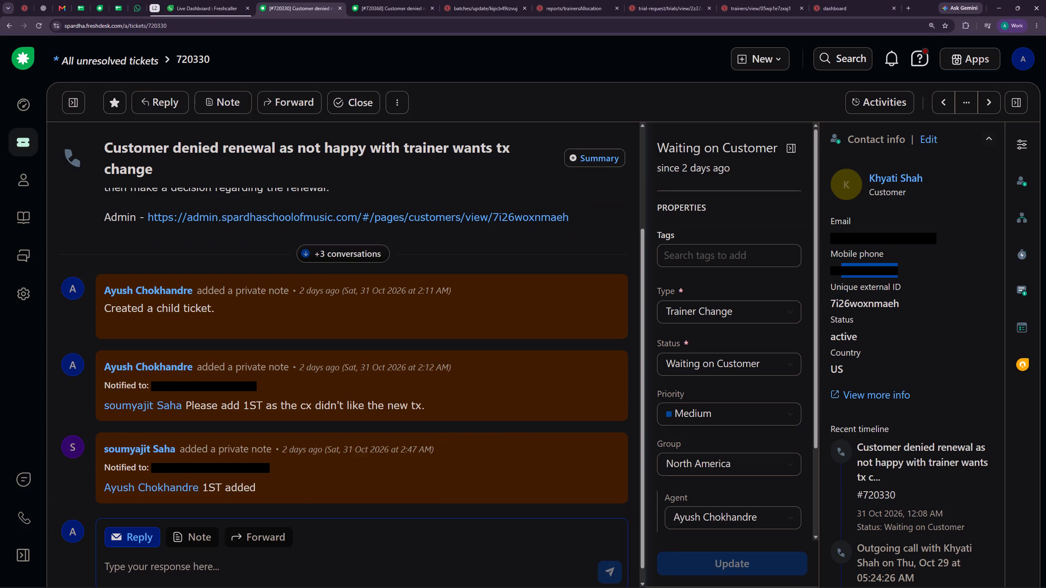
{"action": "left_click", "coordinate": [992, 102]}
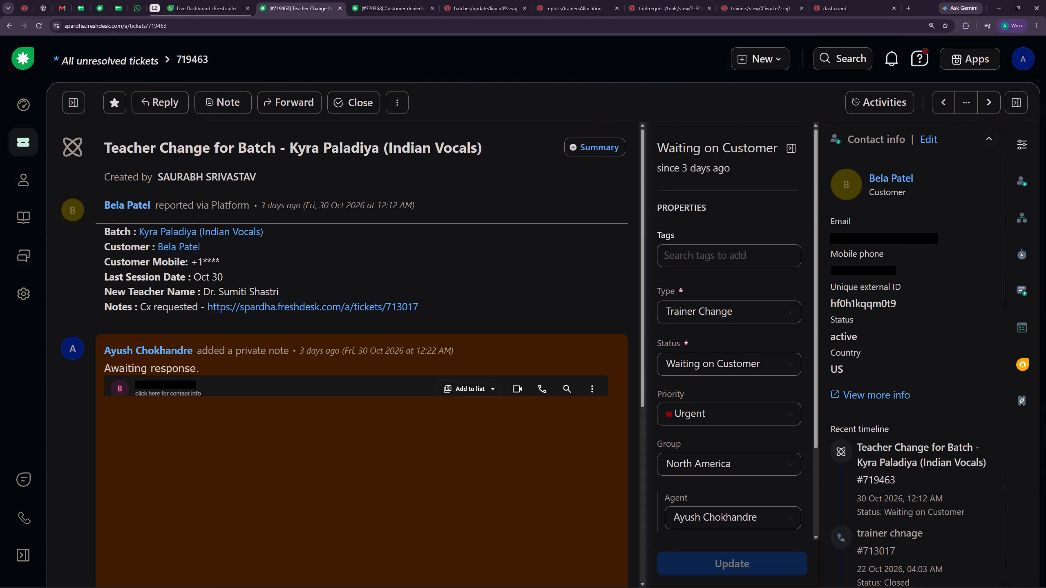
{"action": "scroll", "coordinate": [447, 314], "scroll_direction": "down", "scroll_amount": 1}
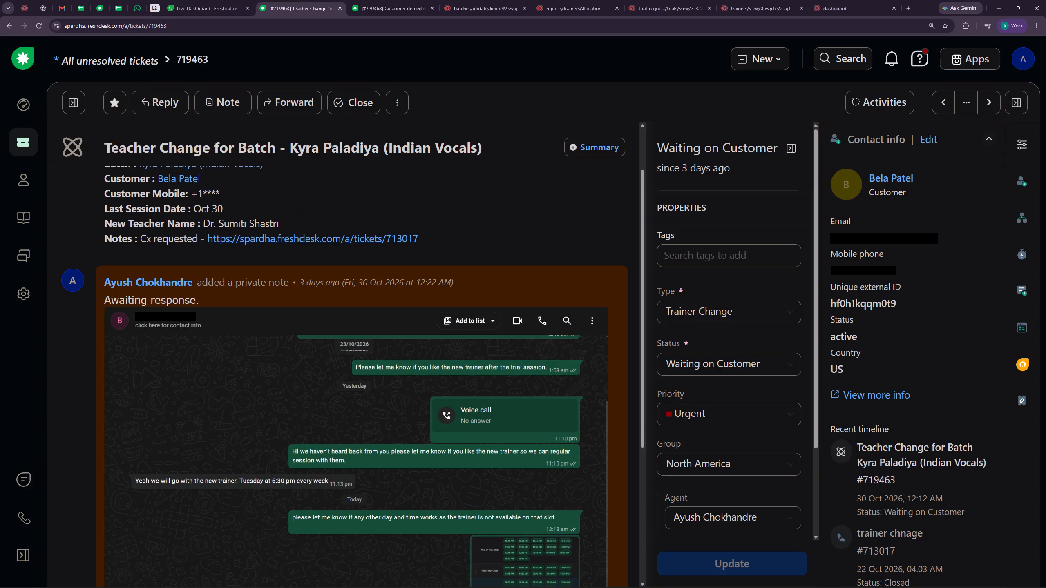
{"action": "scroll", "coordinate": [447, 314], "scroll_direction": "down", "scroll_amount": 3}
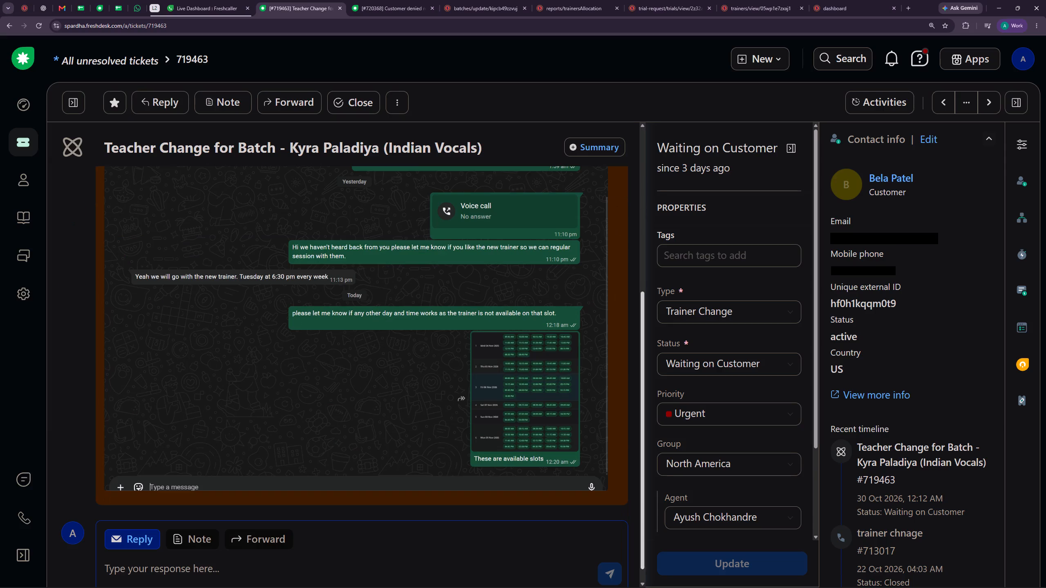
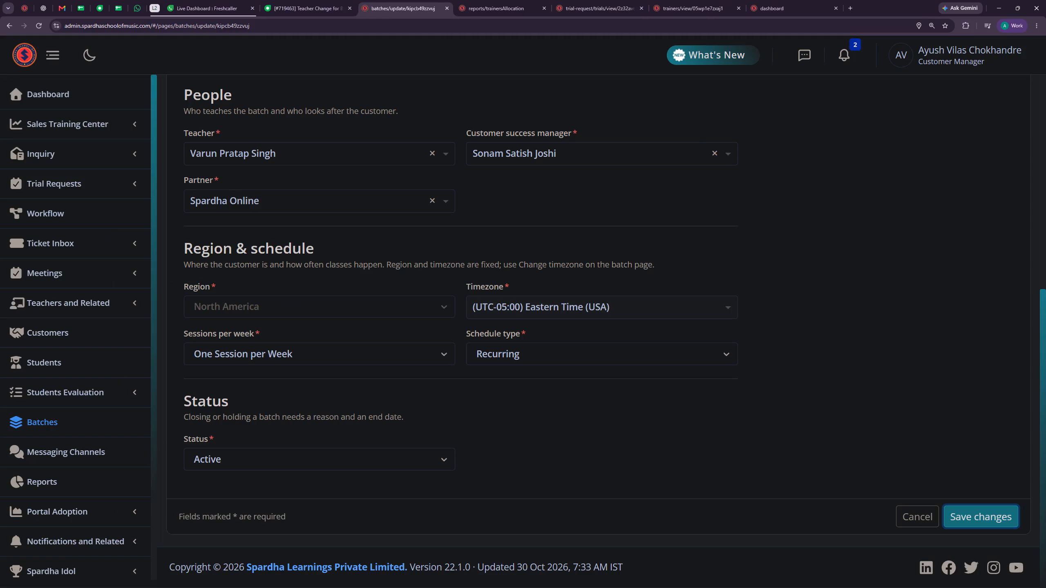
Search the batches by the family unique number copied from the Indian Vocals ticket.
{"action": "left_click_drag", "start_coordinate": [485, 267], "coordinate": [463, 287]}
{"action": "left_click", "coordinate": [47, 430]}
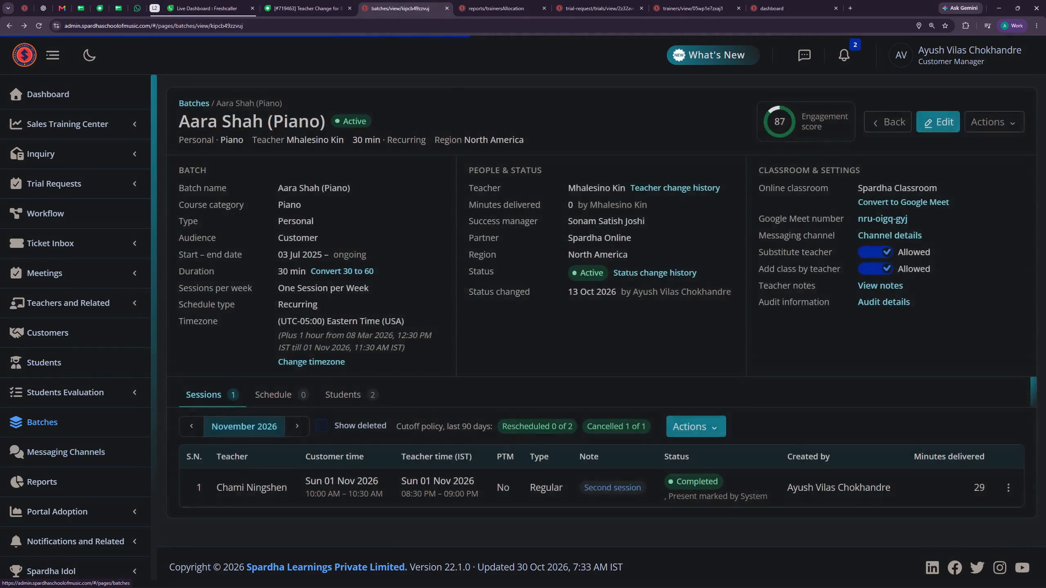
{"action": "left_click_drag", "start_coordinate": [553, 158], "coordinate": [395, 142]}
{"action": "key", "text": "ctrl+v"}
{"action": "left_click", "coordinate": [203, 180]}
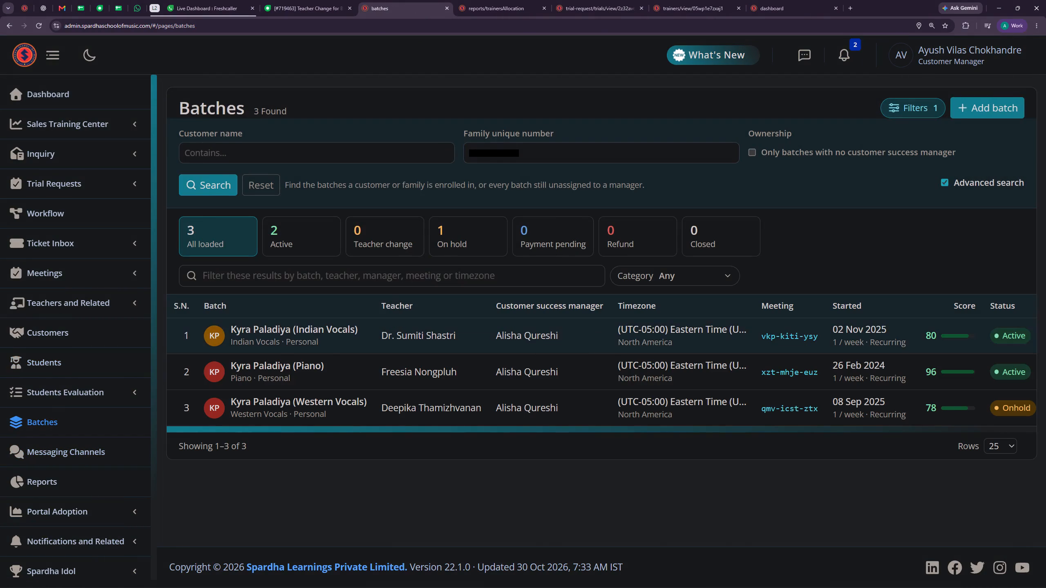
Check the customer conversation in ticket 719463 and open the schedule of the matching Indian Vocals batch.
{"action": "left_click", "coordinate": [753, 431]}
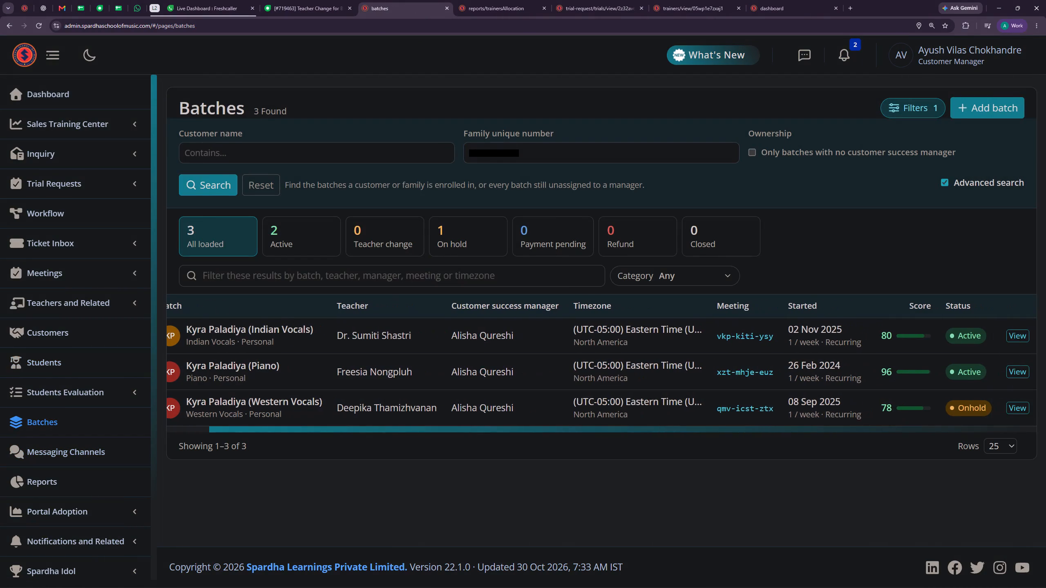
{"action": "left_click", "coordinate": [314, 0]}
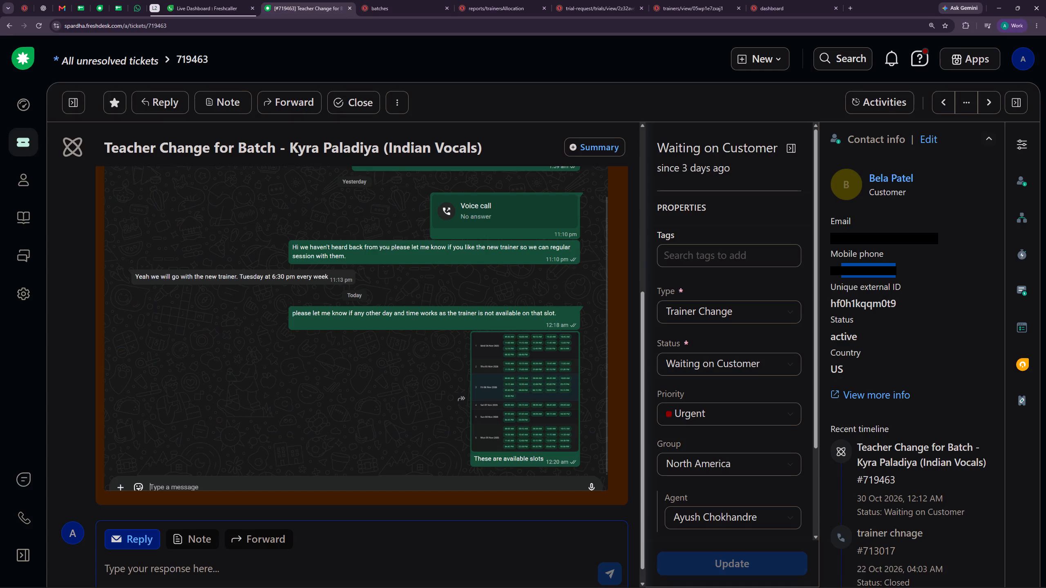
{"action": "left_click", "coordinate": [428, 0]}
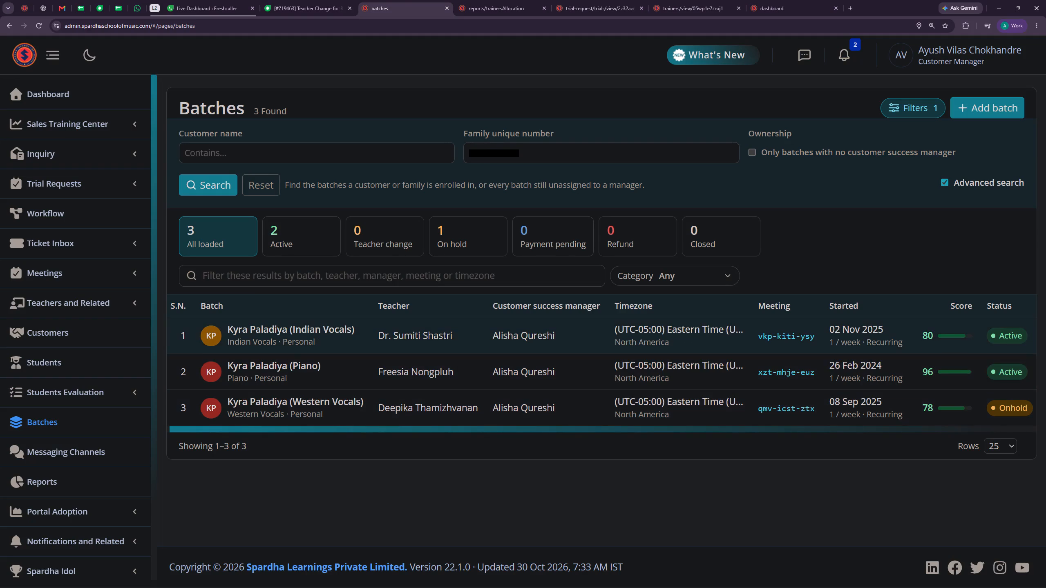
{"action": "left_click", "coordinate": [1004, 337]}
{"action": "left_click", "coordinate": [288, 394]}
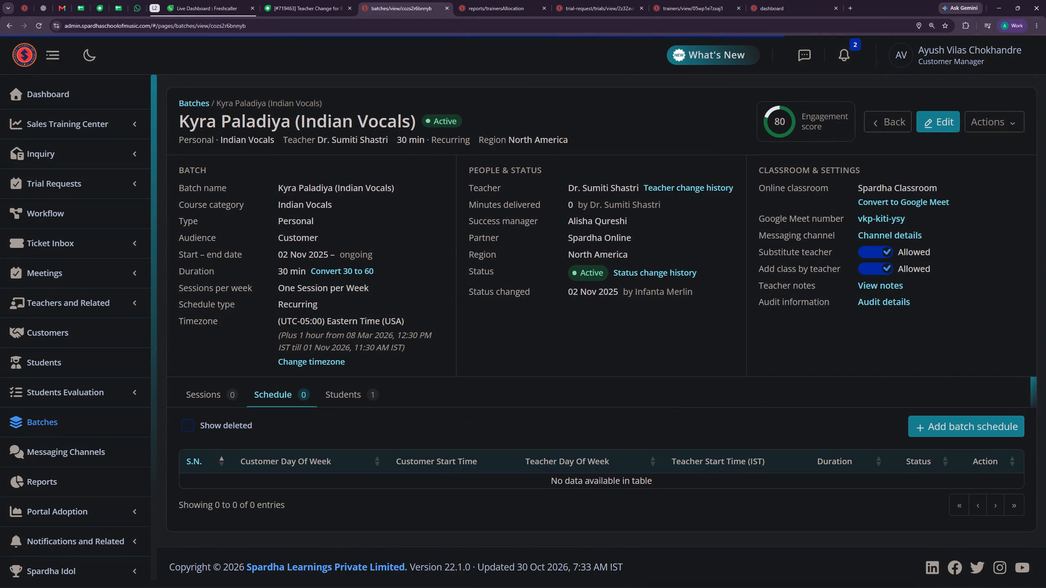
Start a new weekly schedule for the Indian Vocals batch on Friday with a 05:00 PM start time in the customer's timezone.
{"action": "left_click", "coordinate": [933, 426]}
{"action": "left_click", "coordinate": [560, 177]}
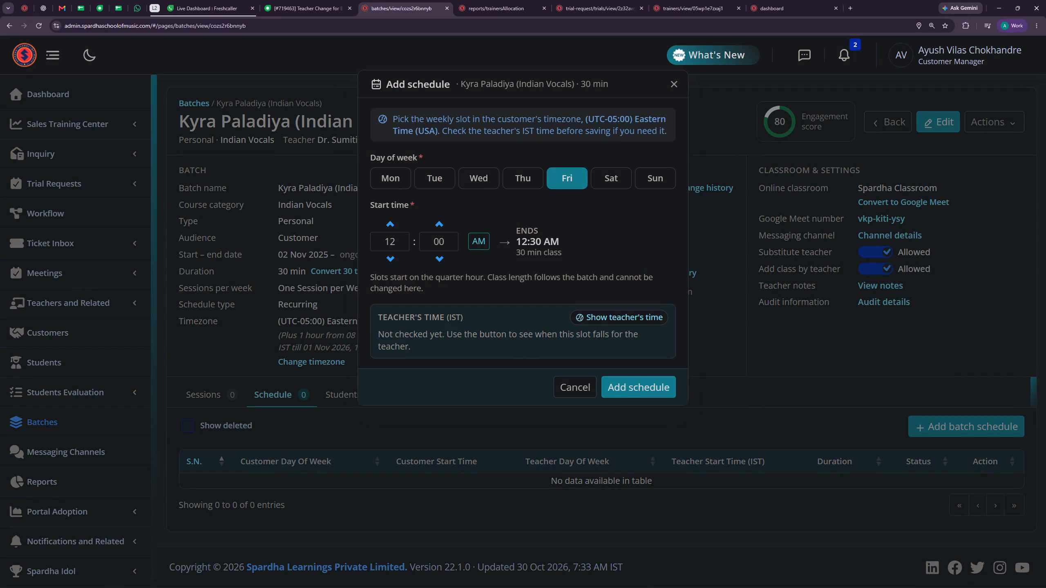
{"action": "double_click", "coordinate": [393, 226]}
{"action": "triple_click", "coordinate": [393, 263]}
{"action": "left_click", "coordinate": [393, 263]}
{"action": "triple_click", "coordinate": [393, 260]}
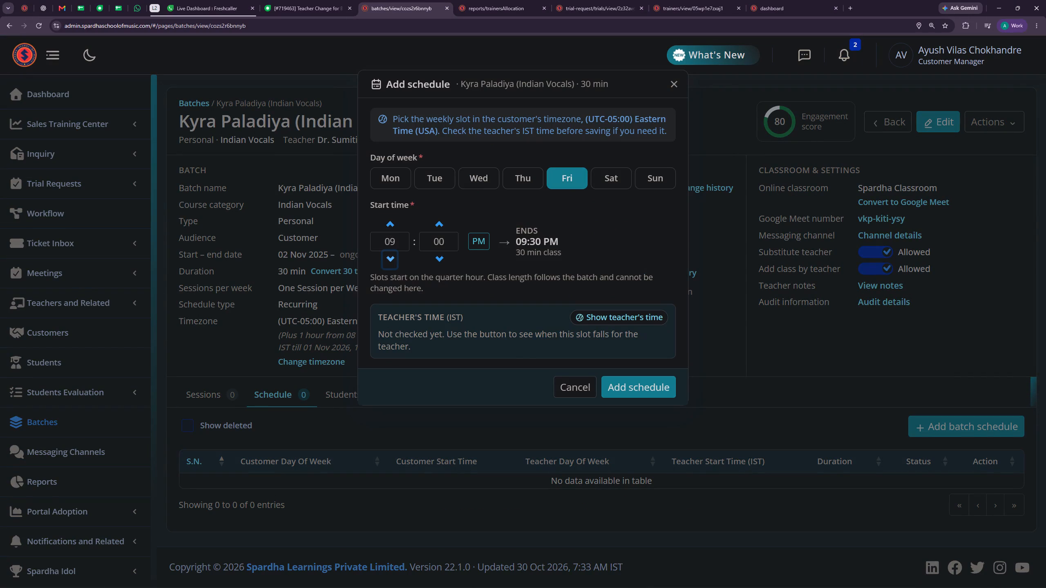
{"action": "left_click", "coordinate": [393, 260]}
{"action": "left_click", "coordinate": [393, 260]}
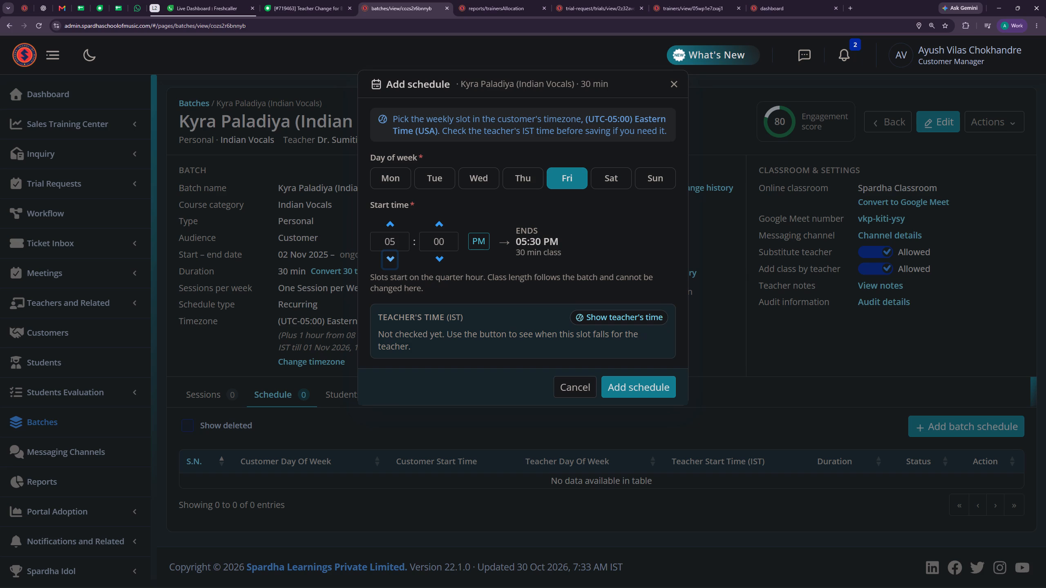
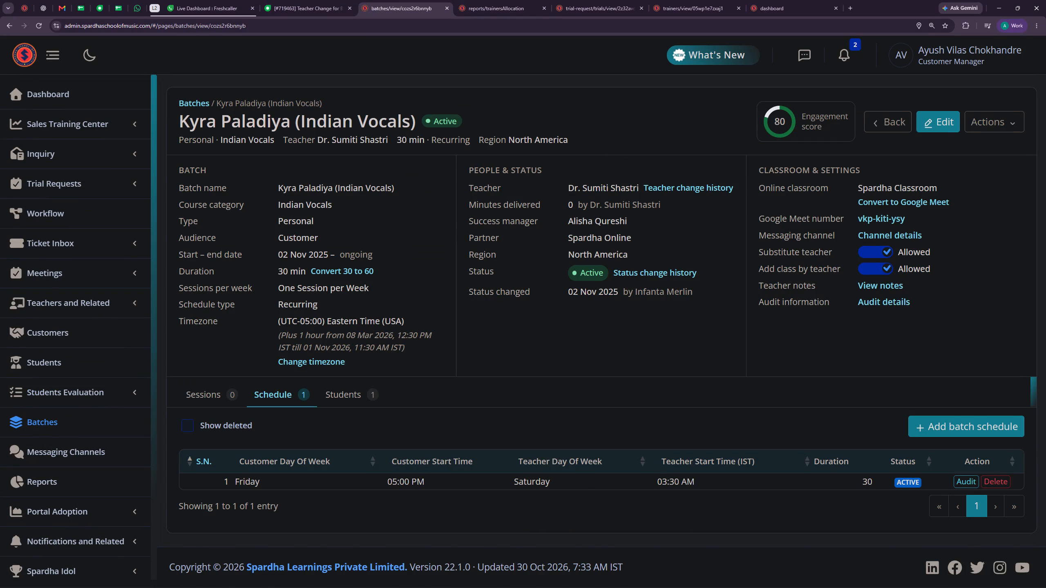
Generate the batch sessions for the Indian Vocals batch, confirming that its schedule has been updated.
{"action": "left_click", "coordinate": [217, 399]}
{"action": "left_click", "coordinate": [712, 434]}
{"action": "left_click", "coordinate": [668, 477]}
{"action": "left_click", "coordinate": [632, 342]}
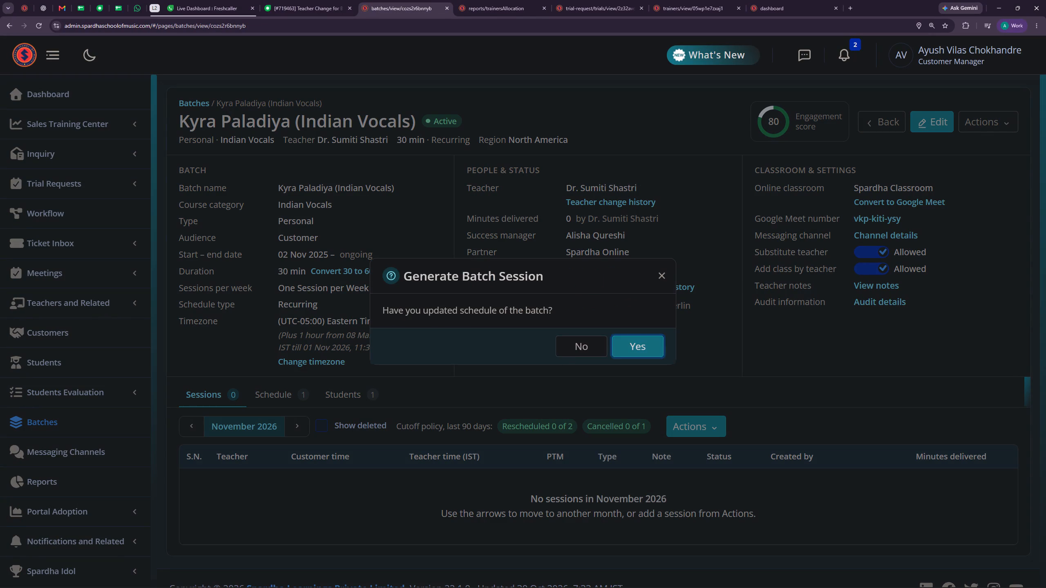
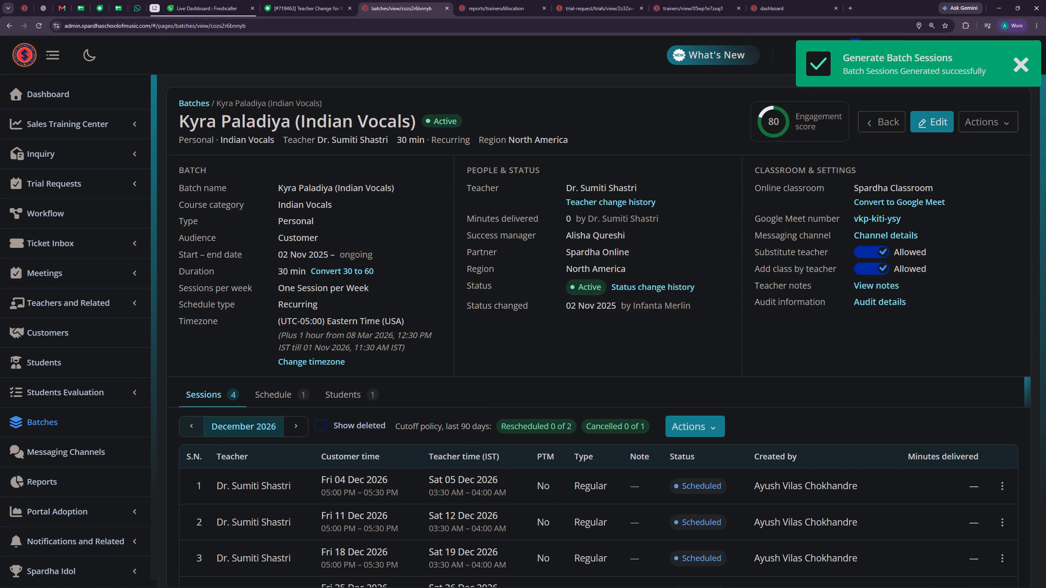
Go back one month in the batch's session list to check the generated November 2026 sessions.
{"action": "left_click", "coordinate": [180, 425]}
{"action": "scroll", "coordinate": [305, 427], "scroll_direction": "down", "scroll_amount": 1}
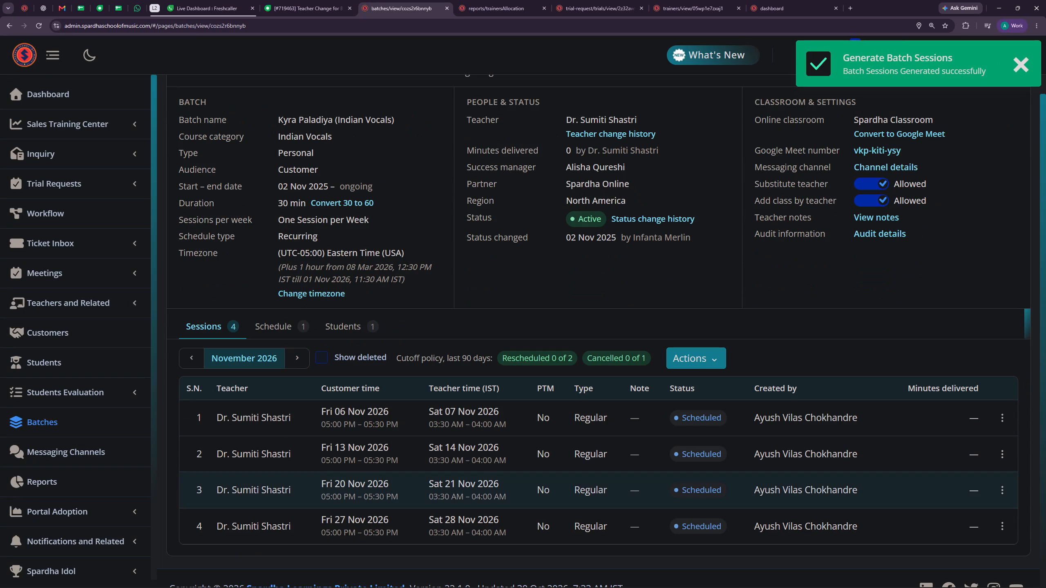
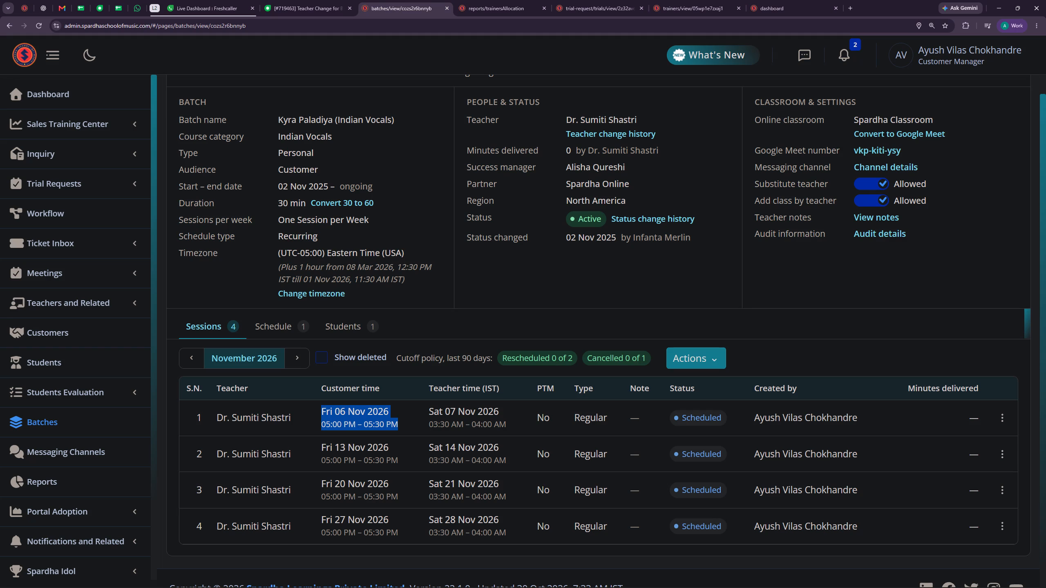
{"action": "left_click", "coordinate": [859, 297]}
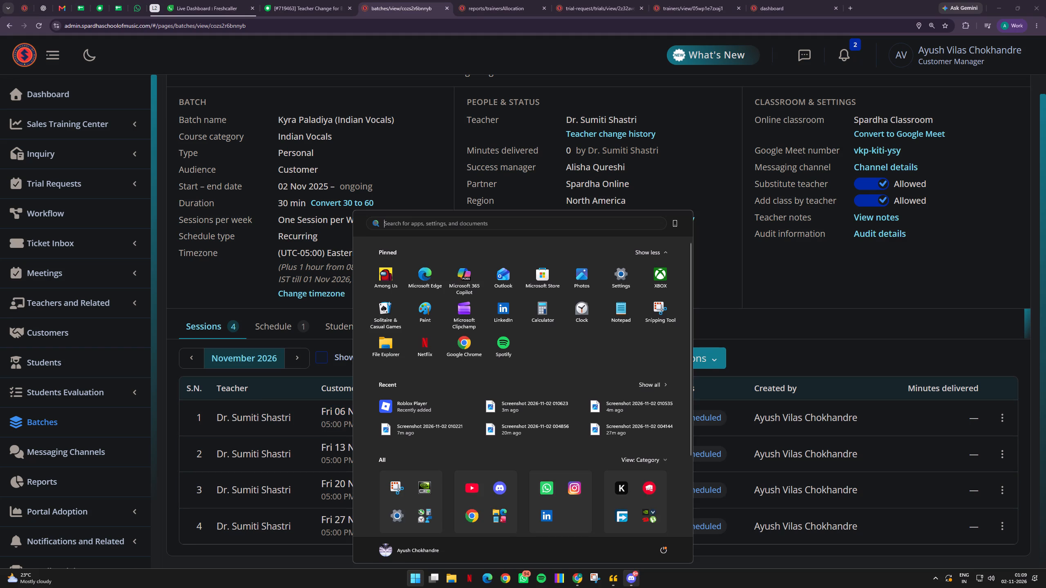
Capture a screenshot of the November 2026 sessions table on the Indian Vocals batch page.
{"action": "left_click", "coordinate": [600, 580]}
{"action": "left_click", "coordinate": [436, 263]}
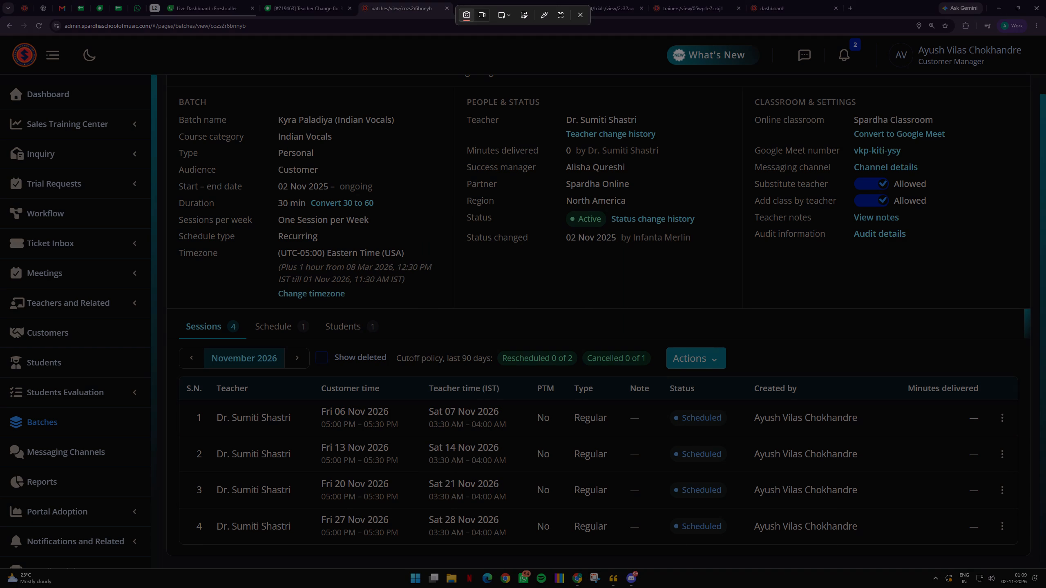
{"action": "left_click_drag", "start_coordinate": [177, 376], "coordinate": [1013, 555]}
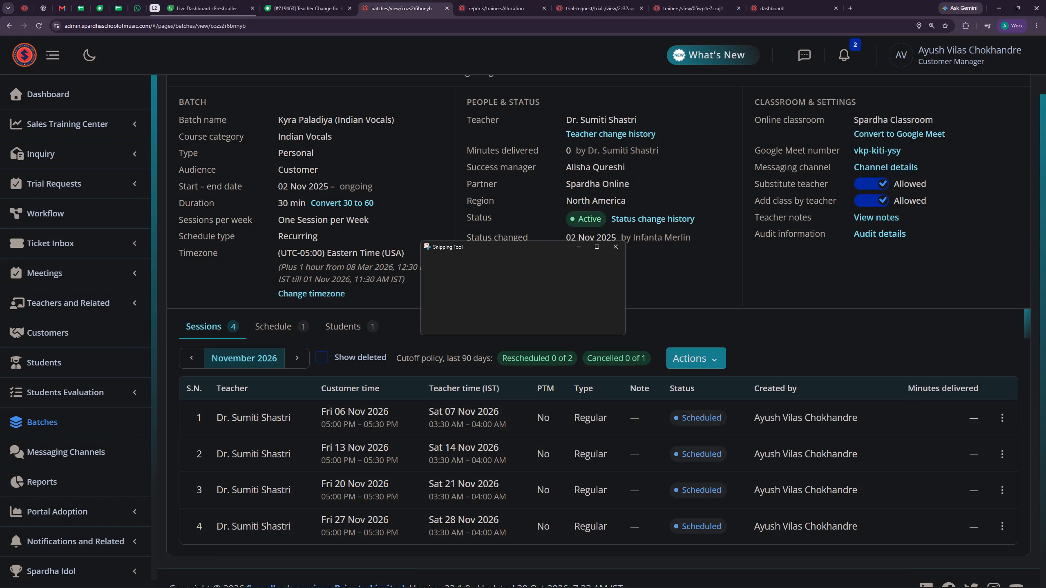
{"action": "left_click", "coordinate": [850, 255]}
{"action": "left_click", "coordinate": [848, 261]}
{"action": "left_click", "coordinate": [896, 247]}
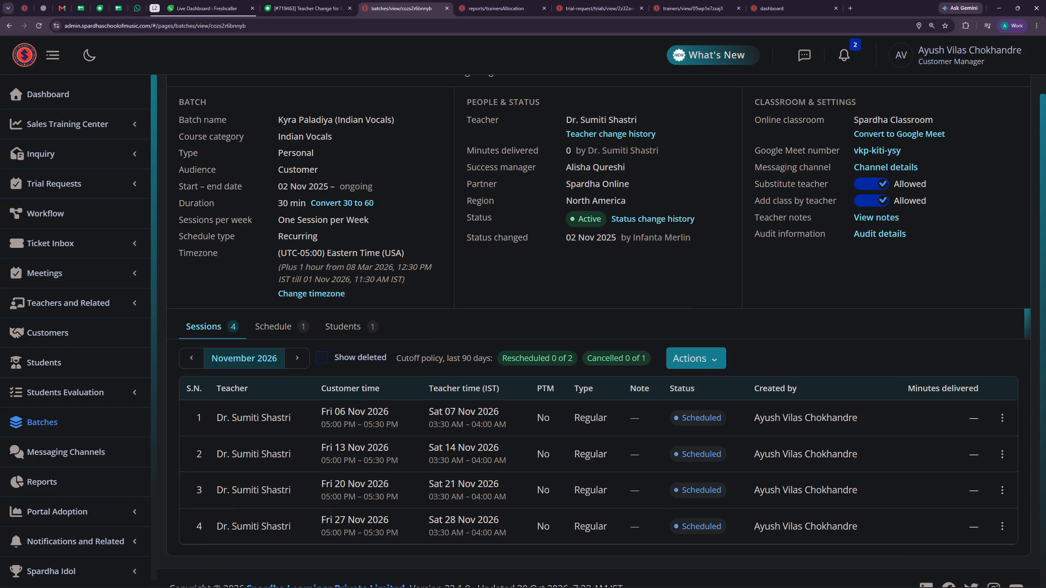
Paste the sessions screenshot into ticket 719463's private note above the chat capture, head it "Resloved." and add the note.
{"action": "left_click", "coordinate": [306, 0]}
{"action": "left_click", "coordinate": [135, 268]}
{"action": "key", "text": "ctrl+v"}
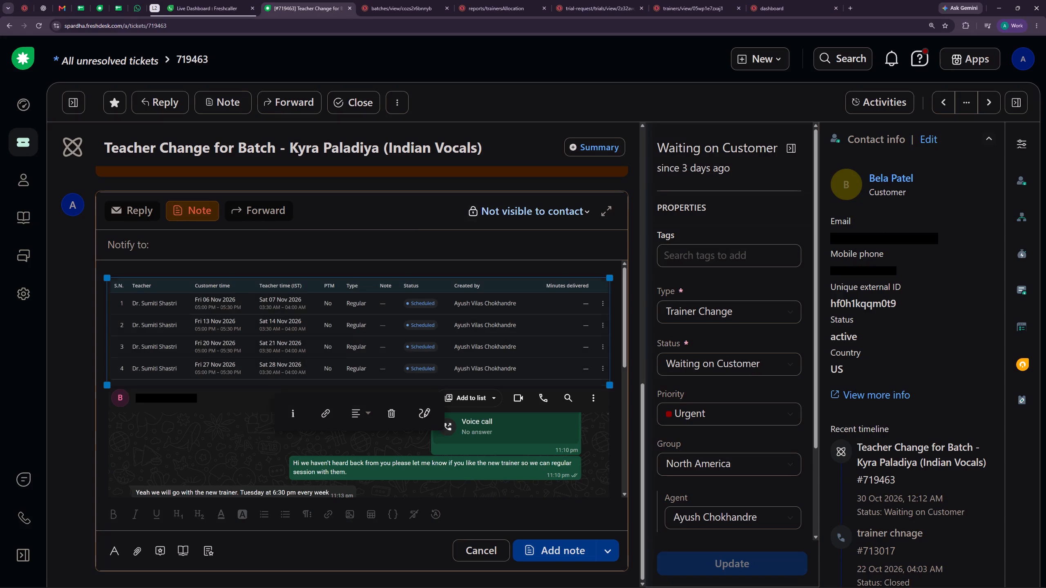
{"action": "left_click", "coordinate": [150, 263]}
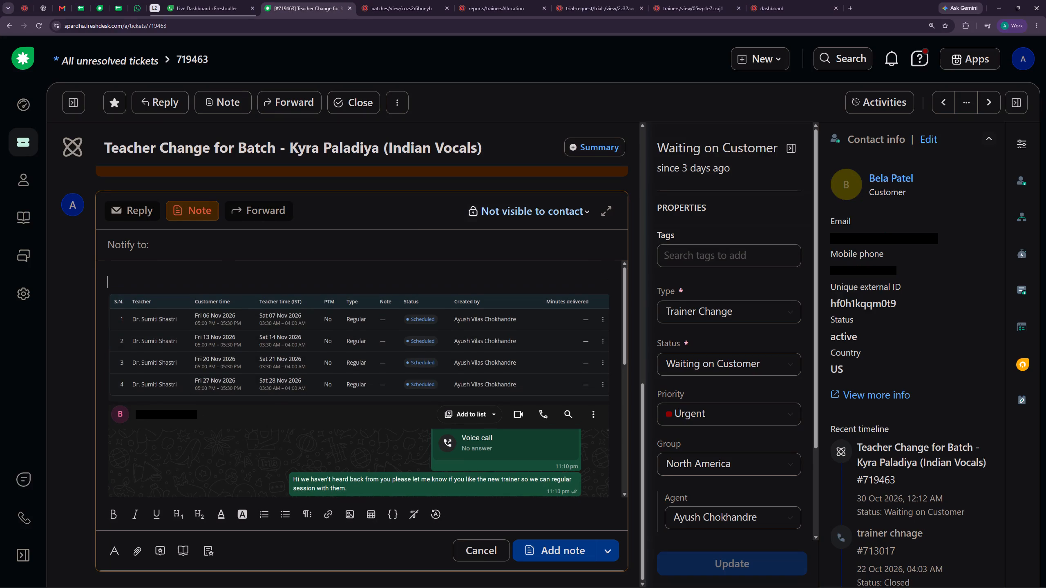
{"action": "type", "text": "esloved."}
{"action": "scroll", "coordinate": [556, 410], "scroll_direction": "down", "scroll_amount": 6}
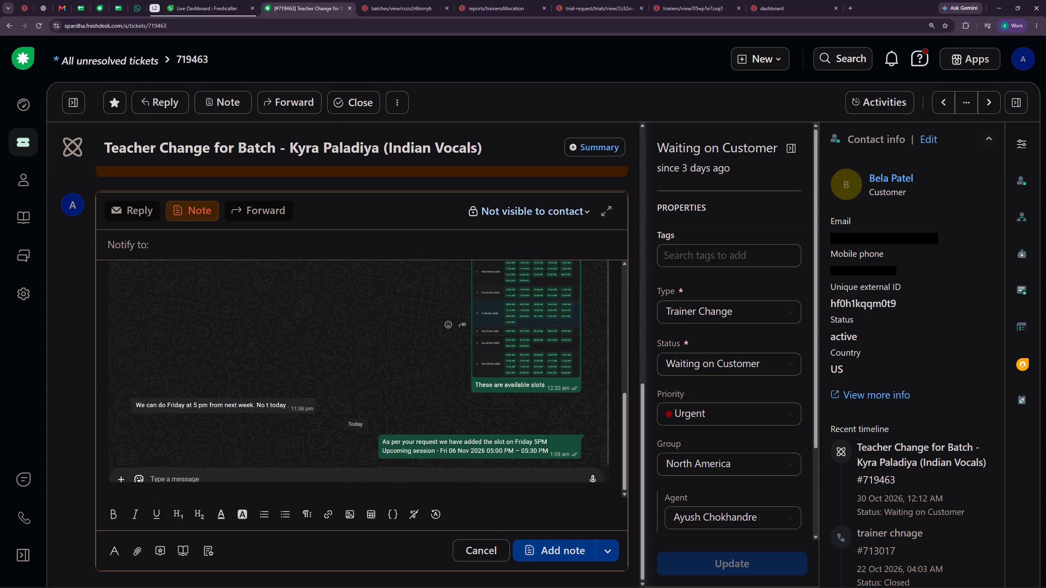
{"action": "left_click", "coordinate": [558, 553]}
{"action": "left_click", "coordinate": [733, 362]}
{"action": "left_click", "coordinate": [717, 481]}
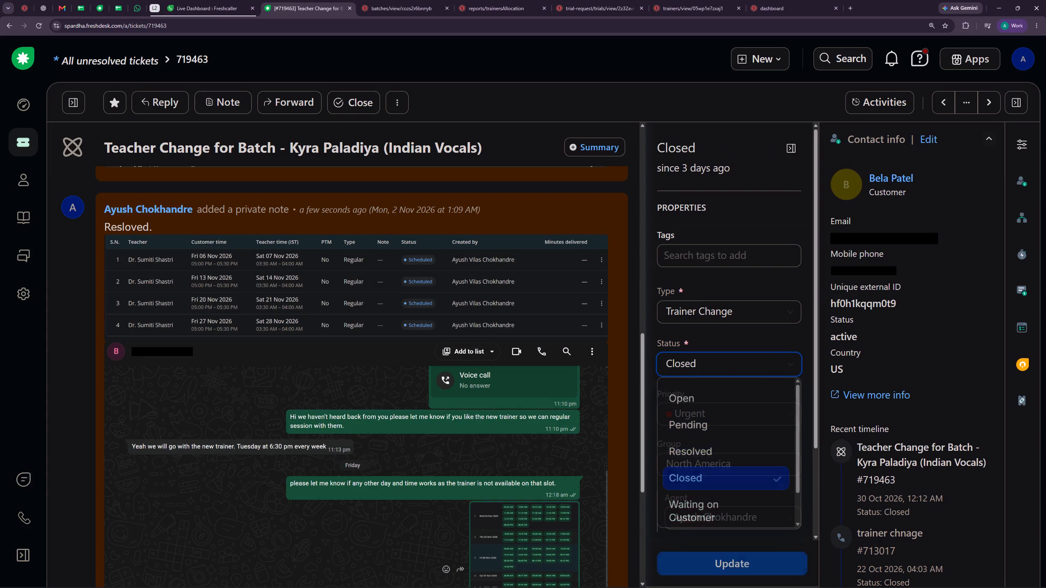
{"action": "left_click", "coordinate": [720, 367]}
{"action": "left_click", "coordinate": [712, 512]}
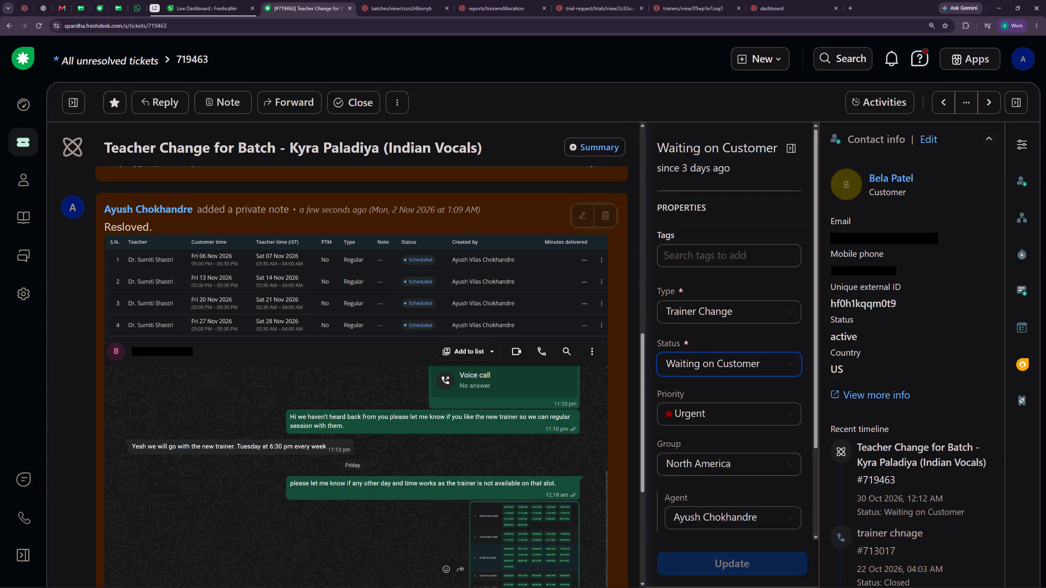
Look up ticket number 719463 in the trainer change report and set its request status to Assigned.
{"action": "double_click", "coordinate": [191, 57]}
{"action": "key", "text": "ctrl+c"}
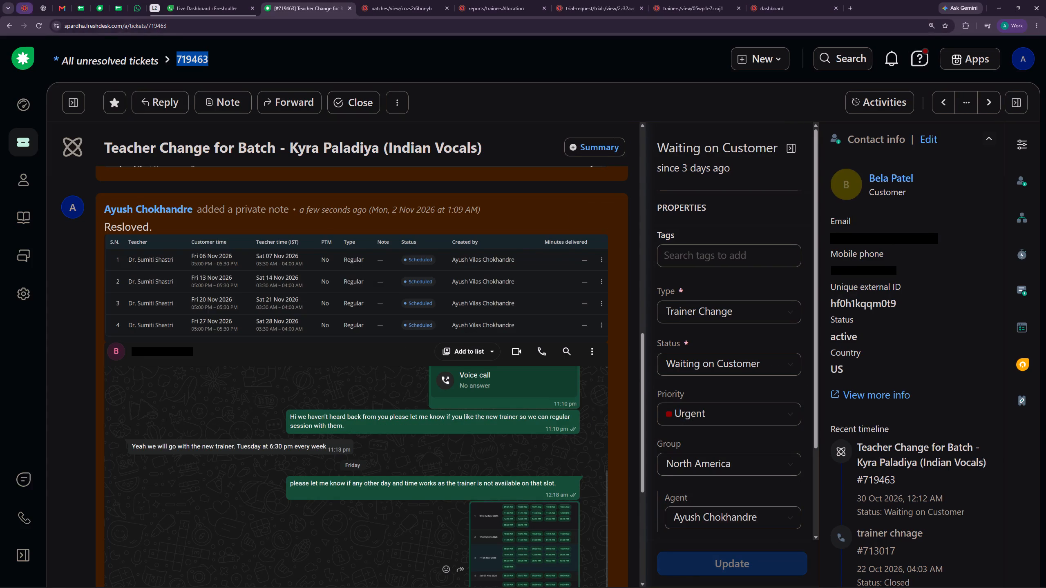
{"action": "left_click", "coordinate": [21, 0]}
{"action": "left_click_drag", "start_coordinate": [831, 443], "coordinate": [827, 446]}
{"action": "key", "text": "ctrl+v"}
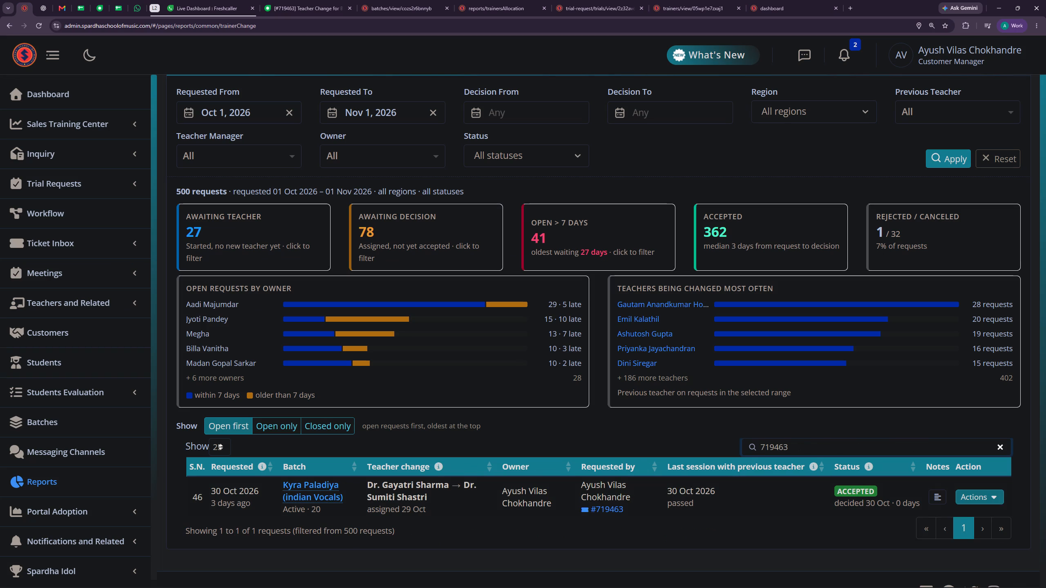
{"action": "left_click", "coordinate": [976, 497]}
{"action": "left_click", "coordinate": [952, 521]}
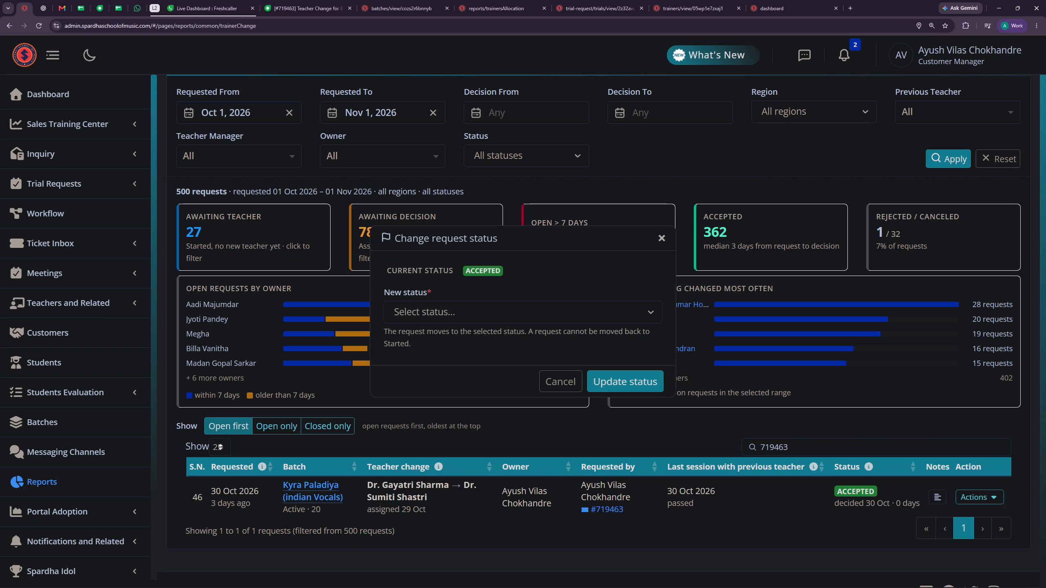
{"action": "left_click", "coordinate": [554, 305]}
{"action": "left_click", "coordinate": [449, 367]}
{"action": "left_click", "coordinate": [621, 379]}
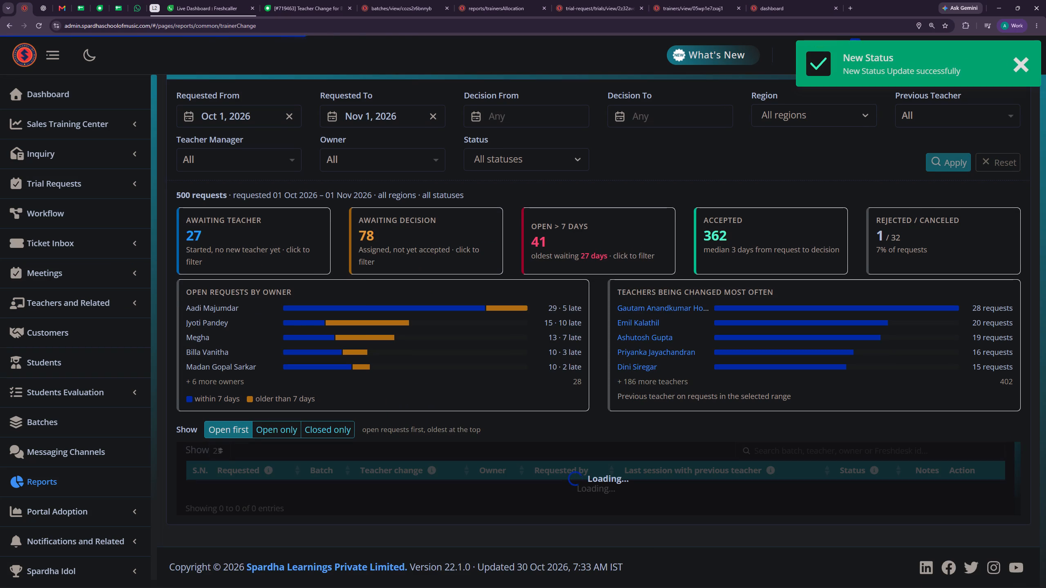
Look up request 719463 in the trainer change report again and set its status to Accepted.
{"action": "left_click", "coordinate": [925, 448]}
{"action": "key", "text": "ctrl+v"}
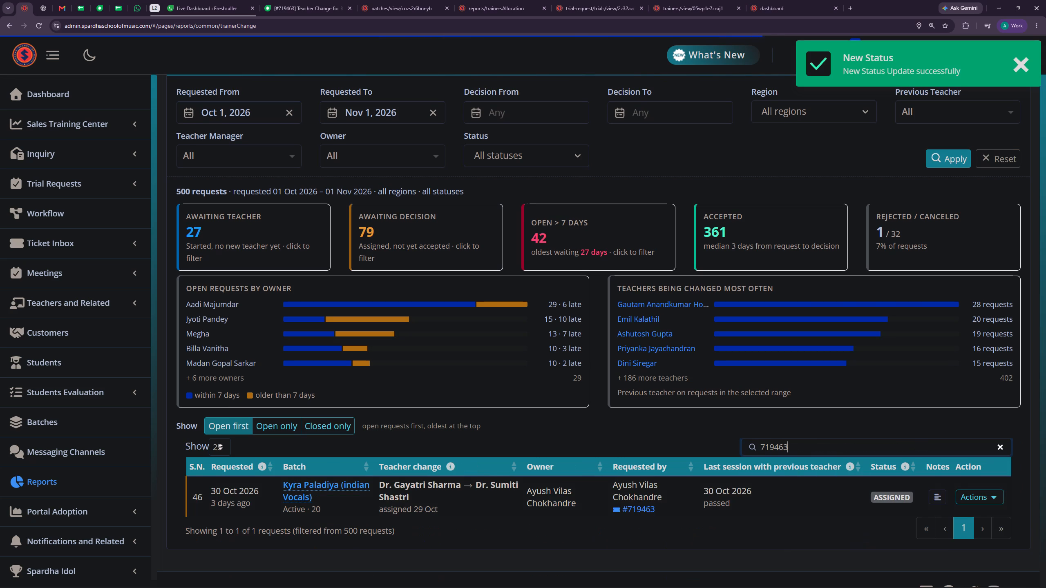
{"action": "left_click", "coordinate": [972, 494]}
{"action": "left_click", "coordinate": [931, 512]}
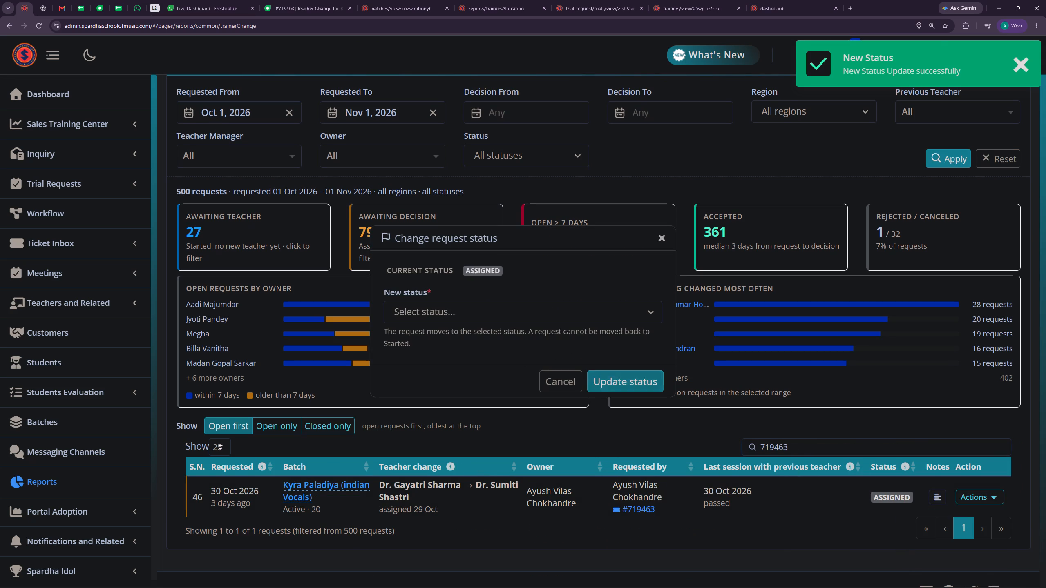
{"action": "left_click", "coordinate": [481, 305]}
{"action": "left_click", "coordinate": [420, 388]}
{"action": "left_click", "coordinate": [644, 380]}
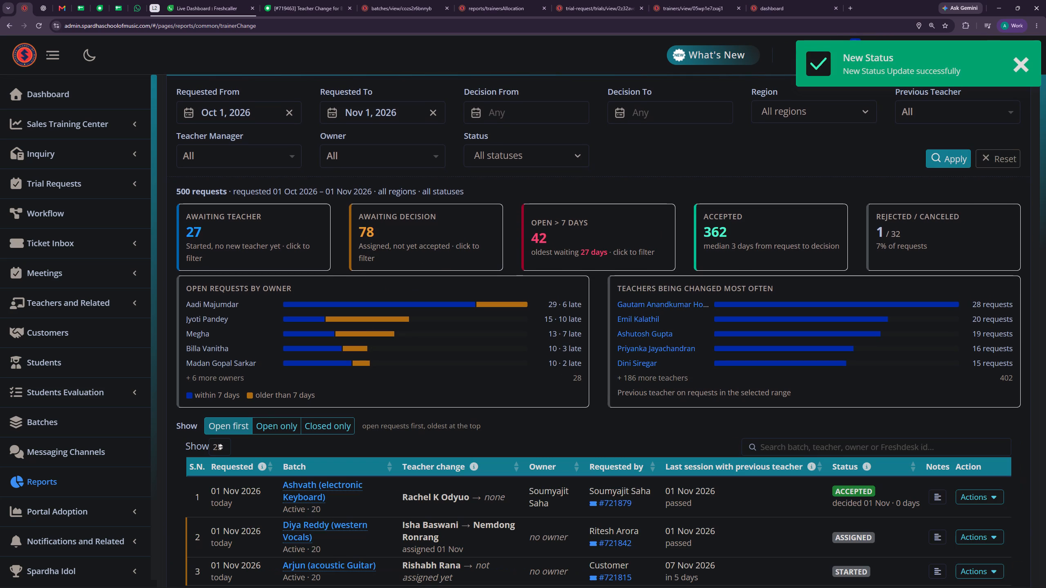
Check ticket 719463's status and its latest private note.
{"action": "left_click", "coordinate": [409, 5]}
{"action": "left_click", "coordinate": [330, 0]}
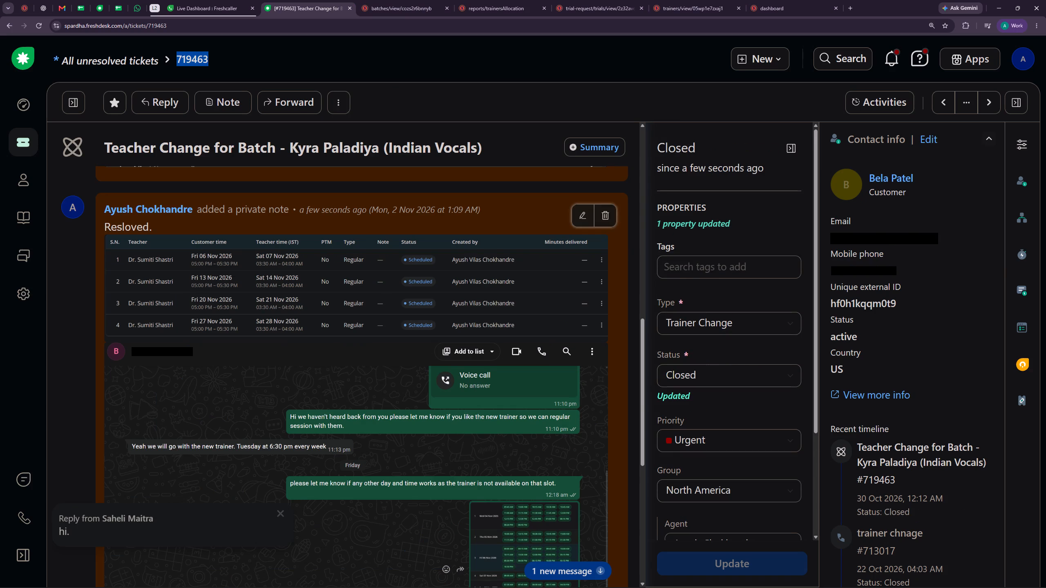
{"action": "scroll", "coordinate": [483, 369], "scroll_direction": "down", "scroll_amount": 9}
Open the next unresolved ticket, 718584, and review the notifications and the ticket's private note.
{"action": "left_click", "coordinate": [994, 97]}
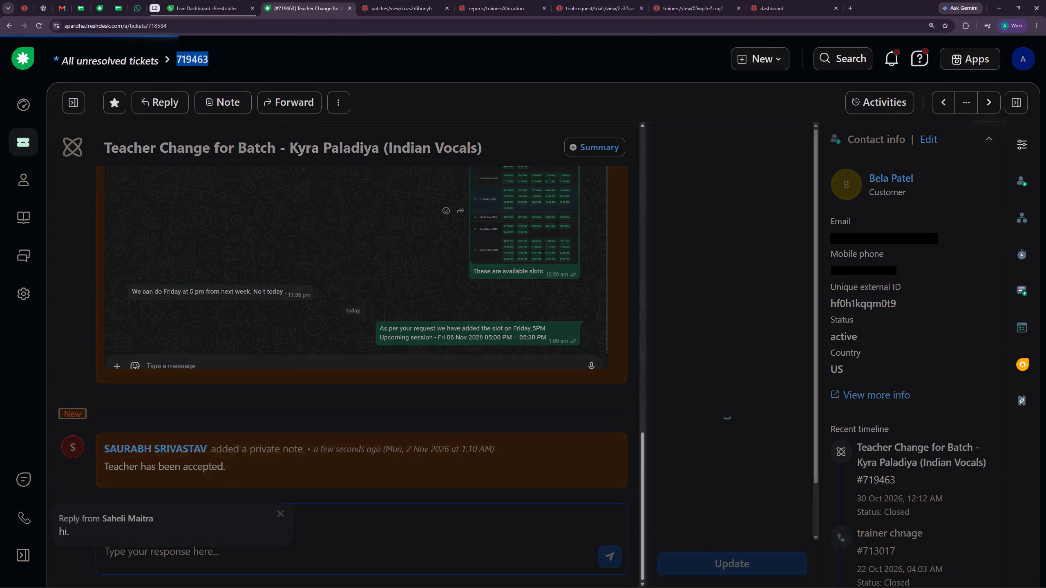
{"action": "left_click", "coordinate": [898, 53]}
{"action": "scroll", "coordinate": [776, 183], "scroll_direction": "down", "scroll_amount": 2}
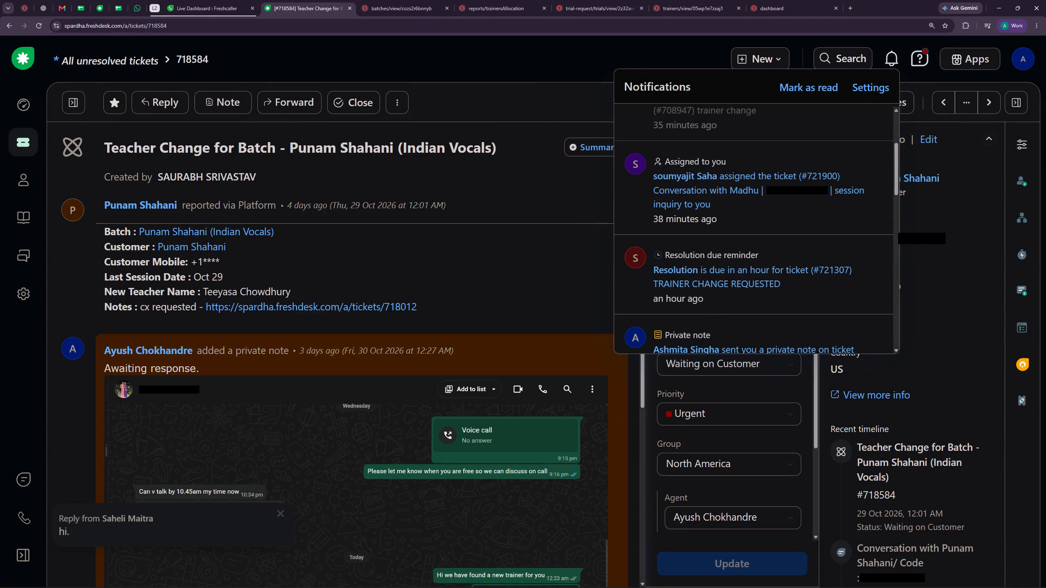
{"action": "left_click", "coordinate": [622, 53]}
{"action": "scroll", "coordinate": [342, 296], "scroll_direction": "down", "scroll_amount": 3}
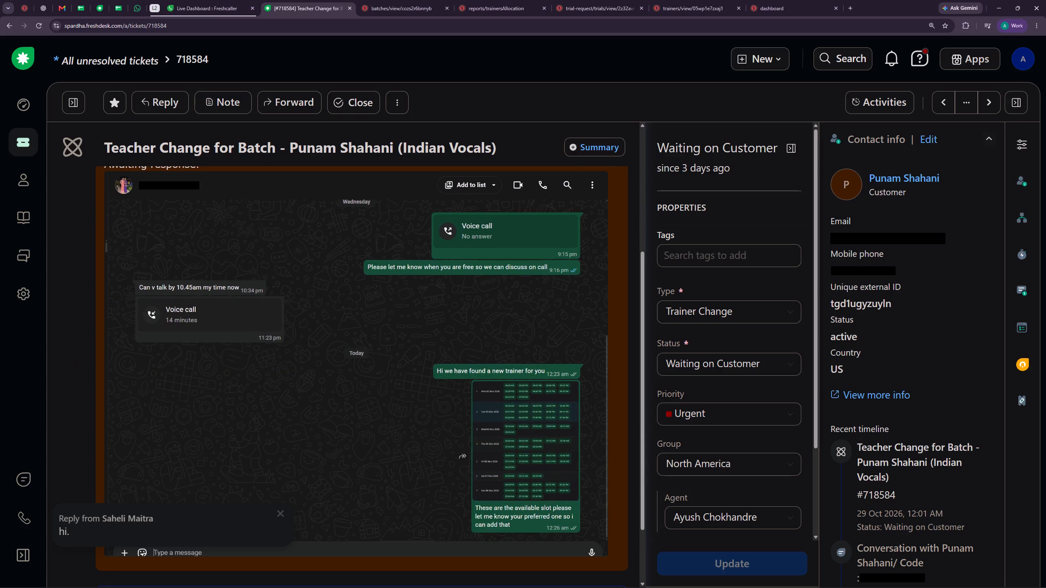
{"action": "scroll", "coordinate": [353, 400], "scroll_direction": "up", "scroll_amount": 1}
{"action": "left_click_drag", "start_coordinate": [908, 263], "coordinate": [892, 264]}
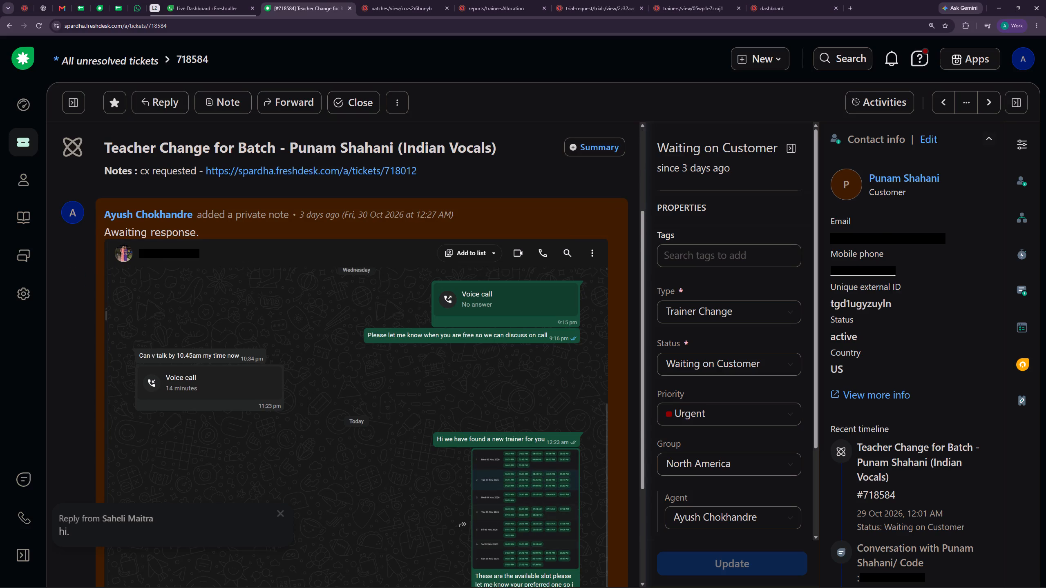
{"action": "left_click_drag", "start_coordinate": [892, 264], "coordinate": [814, 269]}
{"action": "left_click", "coordinate": [952, 265]}
{"action": "left_click_drag", "start_coordinate": [920, 260], "coordinate": [831, 268]}
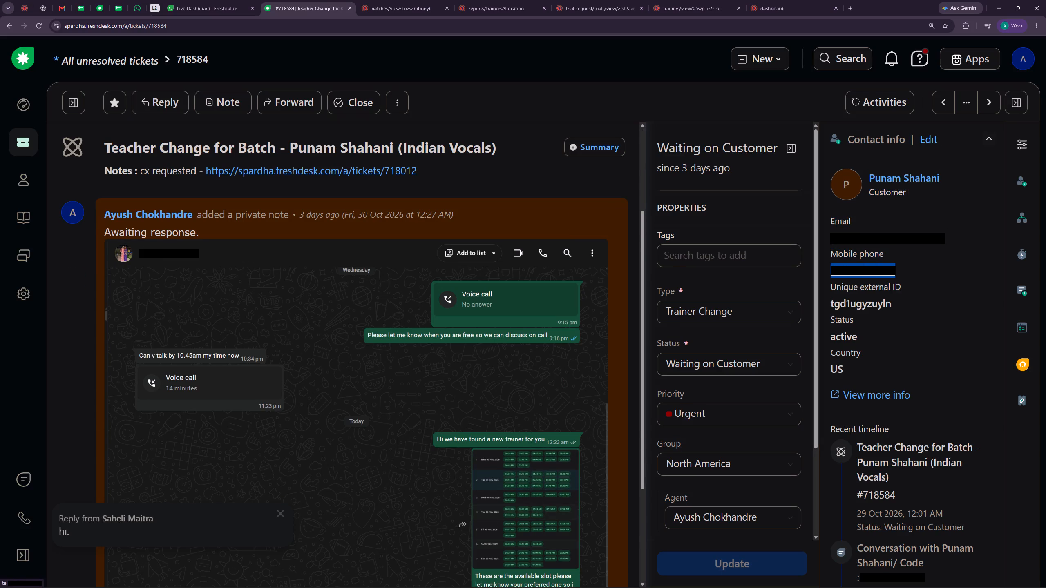
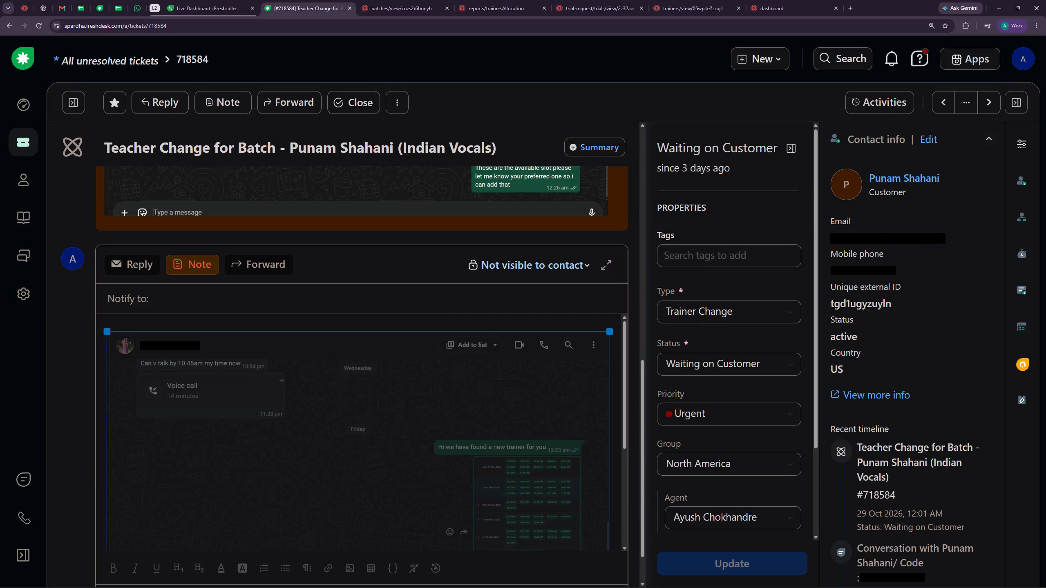
Begin a line of text above the pasted chat screenshot in ticket 718584's private note draft.
{"action": "left_click", "coordinate": [131, 319]}
{"action": "left_click", "coordinate": [126, 319]}
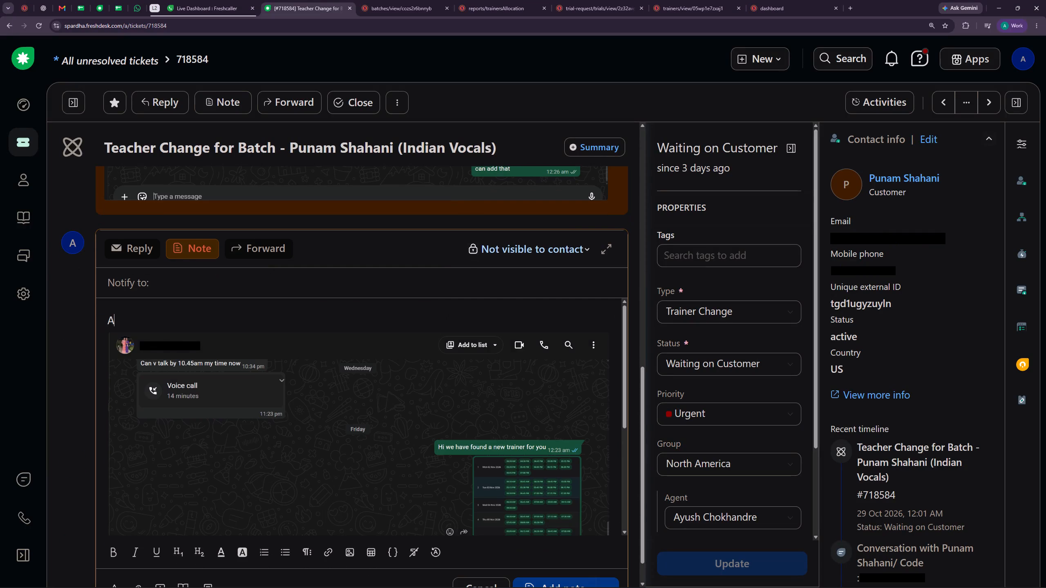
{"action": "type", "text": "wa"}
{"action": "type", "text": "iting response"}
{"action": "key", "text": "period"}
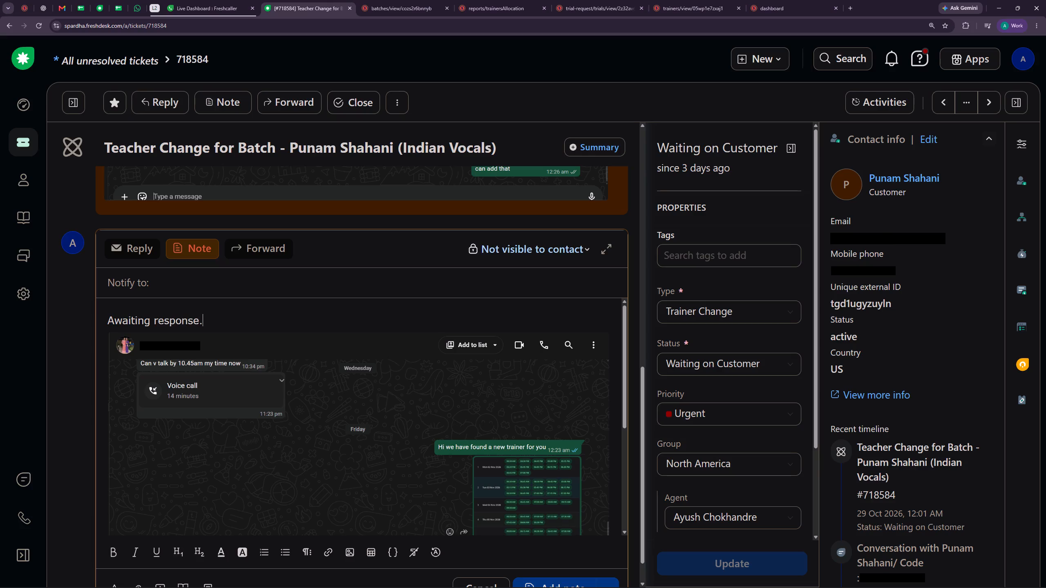
{"action": "scroll", "coordinate": [367, 434], "scroll_direction": "down", "scroll_amount": 5}
{"action": "left_click", "coordinate": [559, 551]}
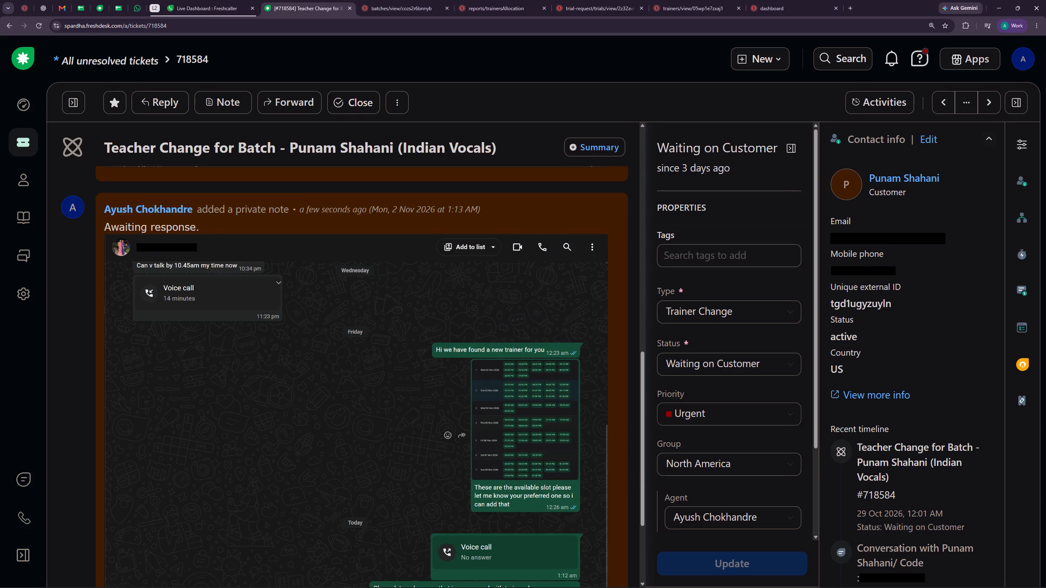
{"action": "left_click", "coordinate": [997, 102]}
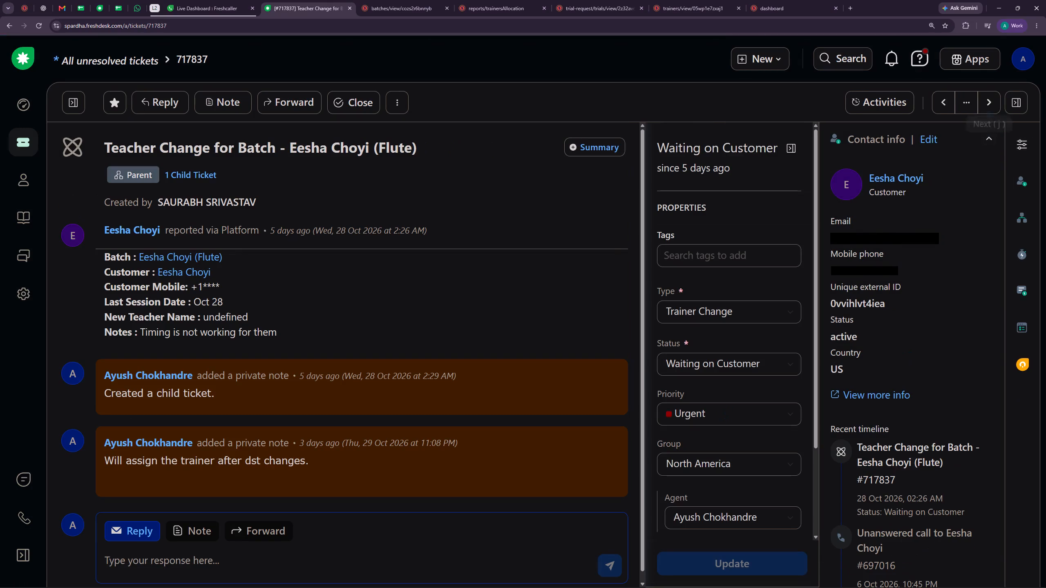
{"action": "scroll", "coordinate": [362, 420], "scroll_direction": "down", "scroll_amount": 3}
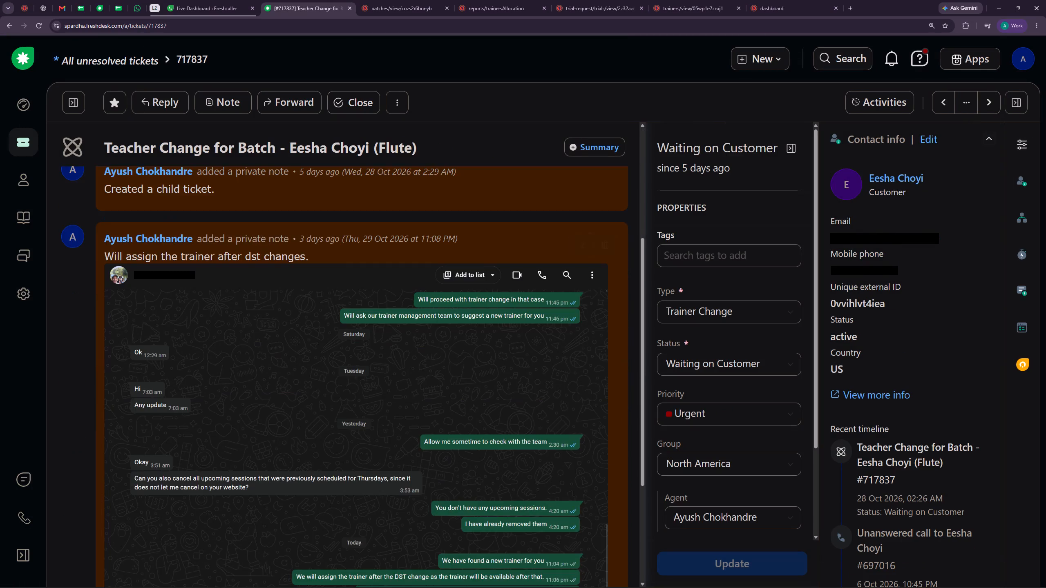
{"action": "scroll", "coordinate": [446, 394], "scroll_direction": "down", "scroll_amount": 5}
{"action": "left_click_drag", "start_coordinate": [914, 269], "coordinate": [851, 273]}
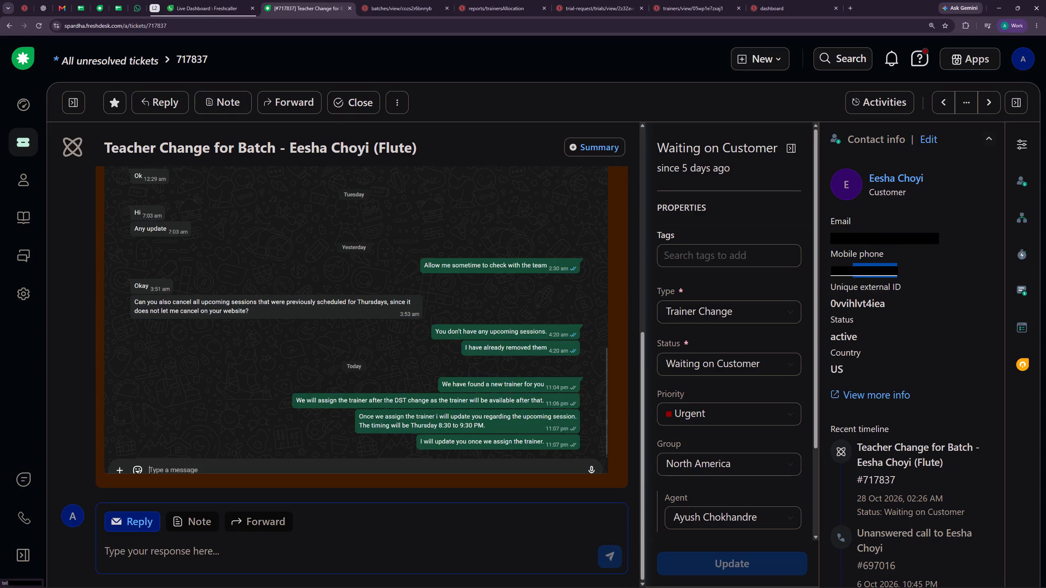
{"action": "left_click_drag", "start_coordinate": [851, 273], "coordinate": [842, 275]}
{"action": "key", "text": "ctrl+c"}
{"action": "scroll", "coordinate": [440, 359], "scroll_direction": "up", "scroll_amount": 2}
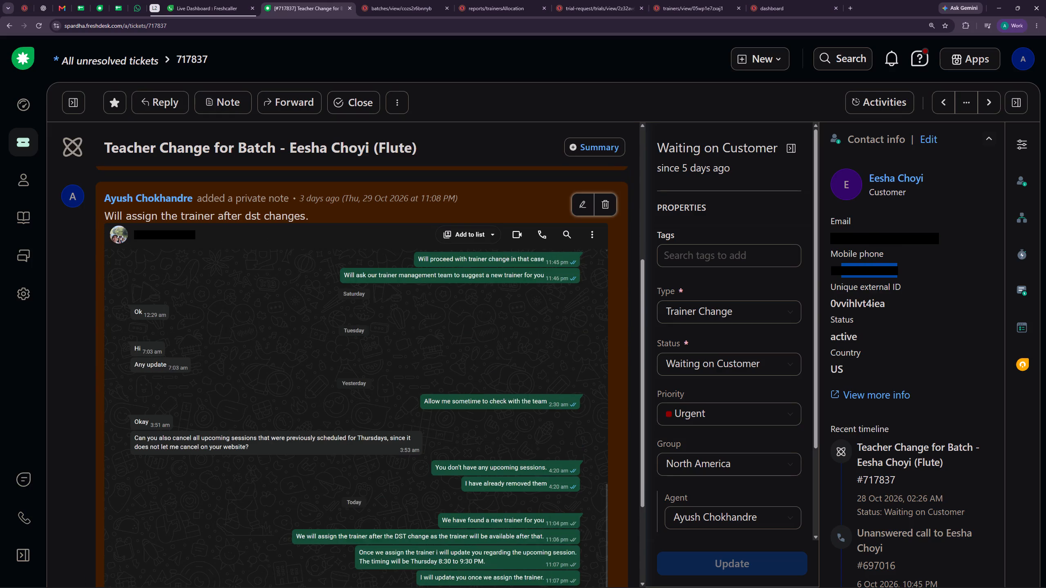
{"action": "scroll", "coordinate": [445, 344], "scroll_direction": "down", "scroll_amount": 1}
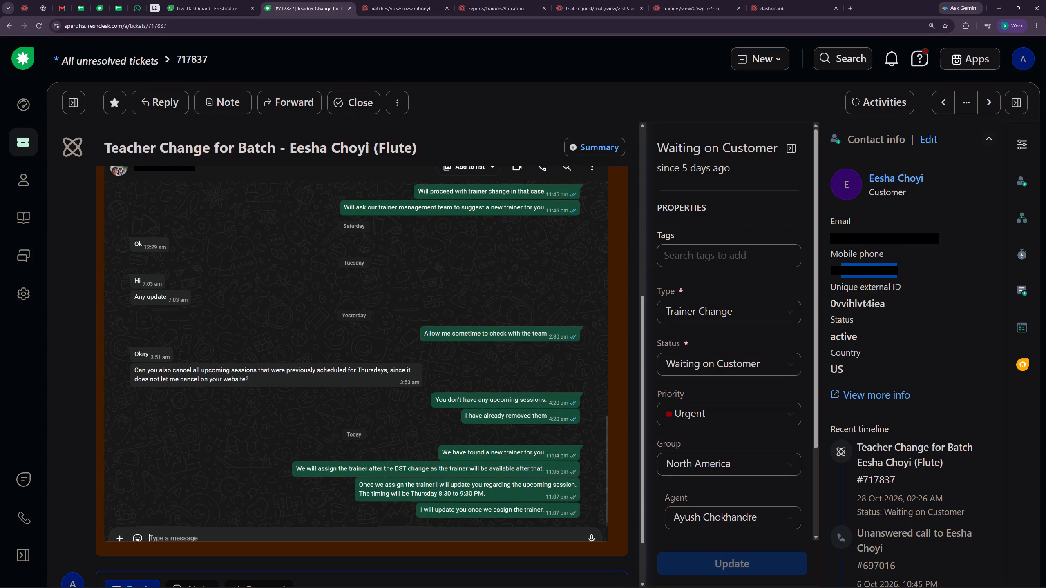
{"action": "left_click", "coordinate": [408, 2]}
{"action": "left_click", "coordinate": [76, 415]}
{"action": "left_click_drag", "start_coordinate": [544, 142], "coordinate": [383, 142]}
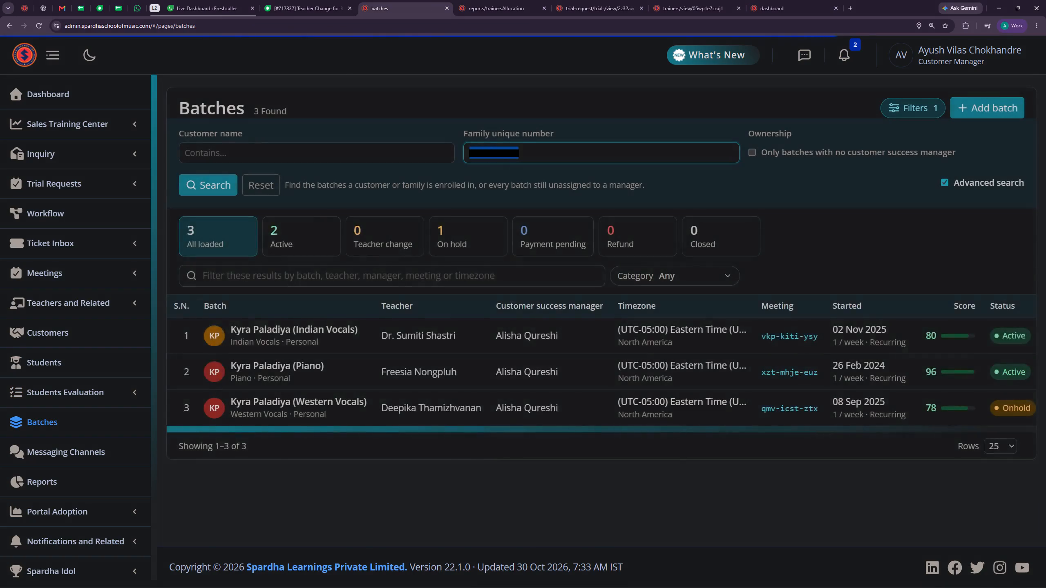
{"action": "key", "text": "ctrl+v"}
{"action": "left_click", "coordinate": [213, 190]}
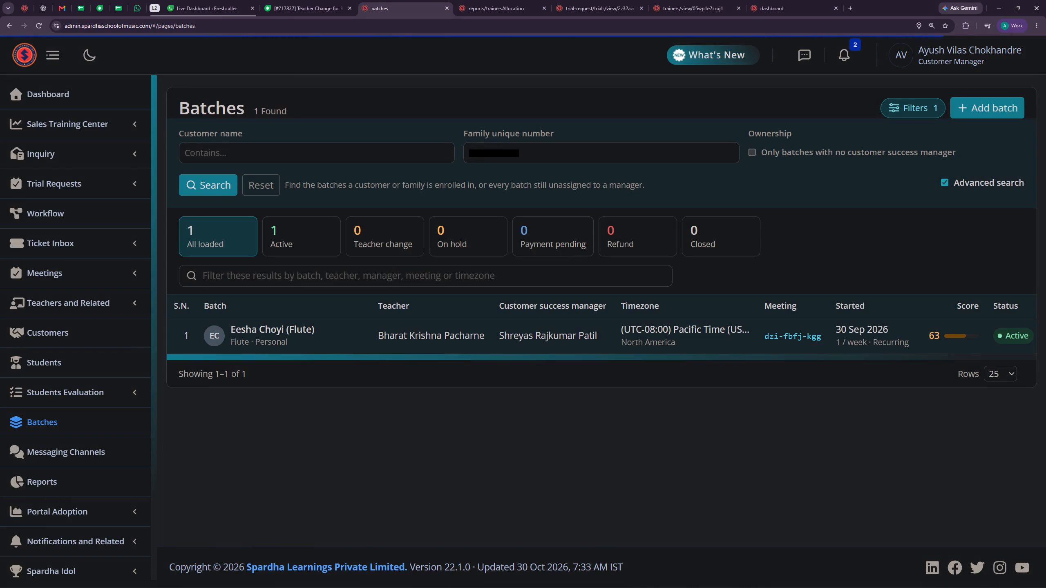
{"action": "left_click", "coordinate": [1003, 335]}
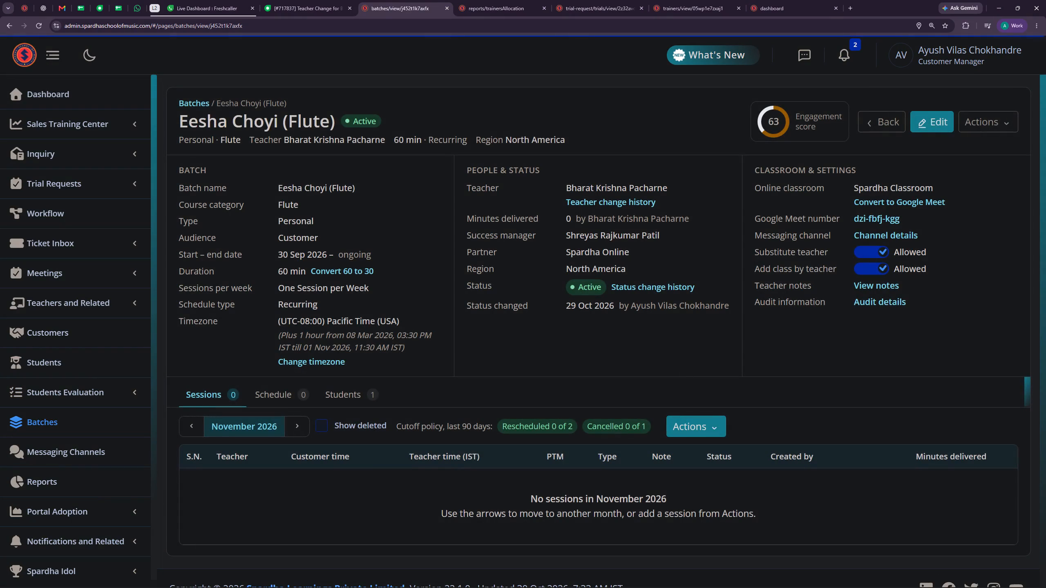
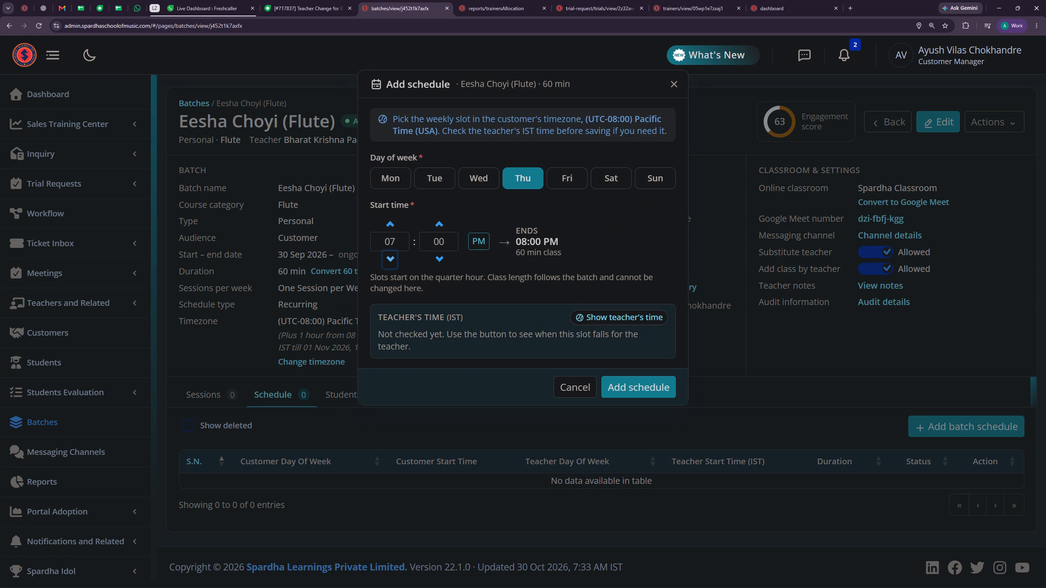
Set the Thursday slot's start time to 08:30 PM and add it to the Flute batch's schedule.
{"action": "left_click", "coordinate": [388, 220]}
{"action": "double_click", "coordinate": [438, 224]}
{"action": "left_click", "coordinate": [632, 382]}
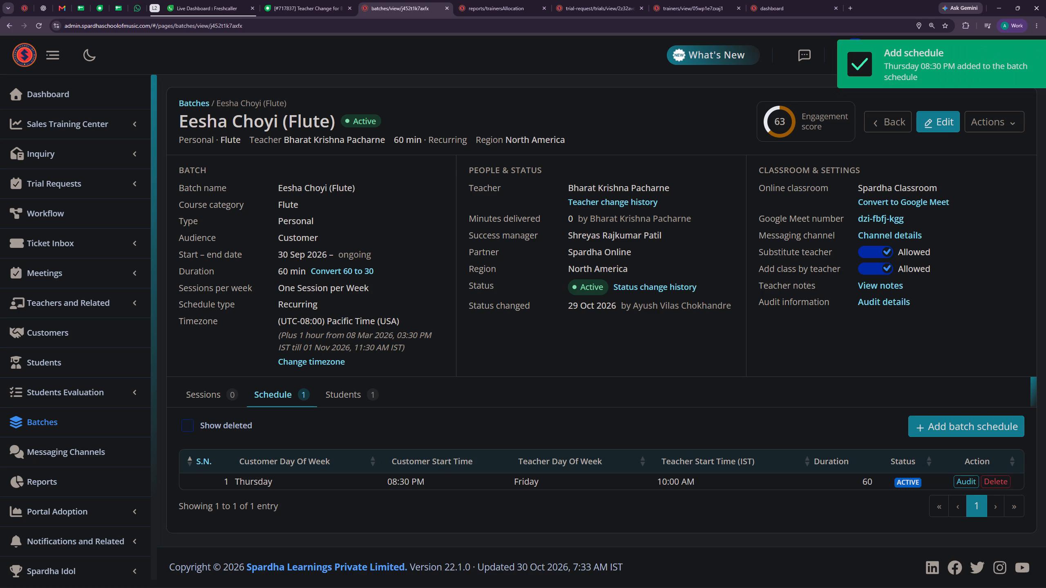
Generate sessions for the 60-minute flute batch with the new schedule effective from 02-11-2026.
{"action": "left_click", "coordinate": [212, 396]}
{"action": "left_click", "coordinate": [702, 430]}
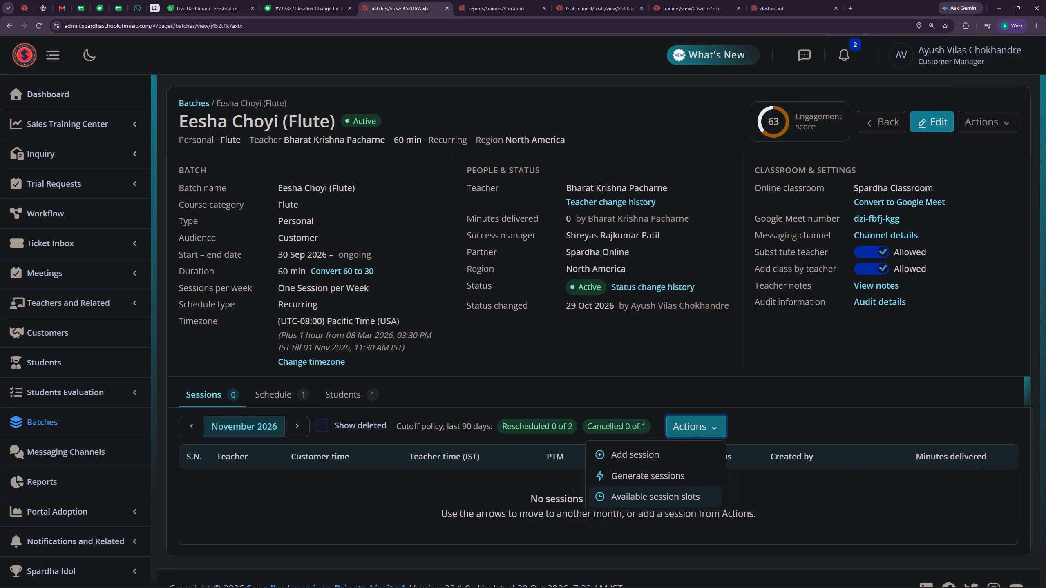
{"action": "left_click", "coordinate": [648, 478]}
{"action": "left_click", "coordinate": [638, 347]}
{"action": "left_click", "coordinate": [445, 307]}
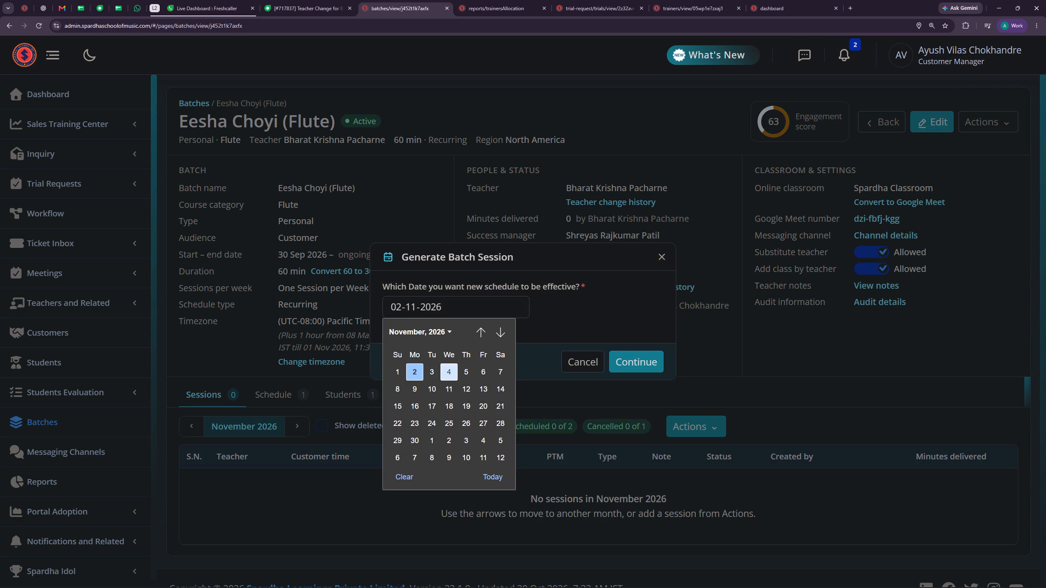
{"action": "left_click", "coordinate": [418, 370]}
{"action": "left_click", "coordinate": [631, 367]}
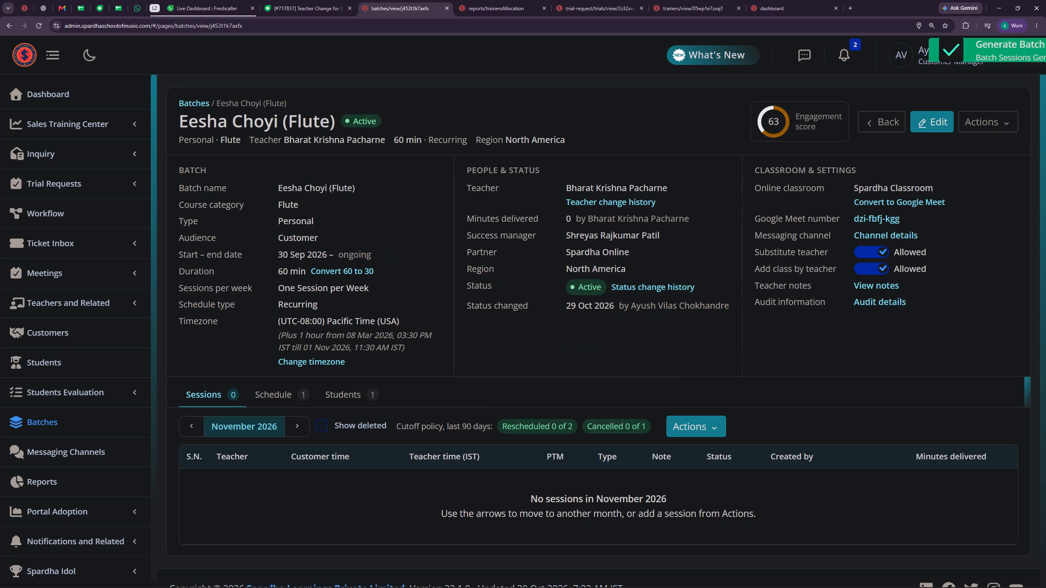
Check the flute batch's generated sessions for November and December 2026.
{"action": "left_click", "coordinate": [297, 432]}
{"action": "left_click", "coordinate": [191, 428]}
{"action": "left_click", "coordinate": [305, 430]}
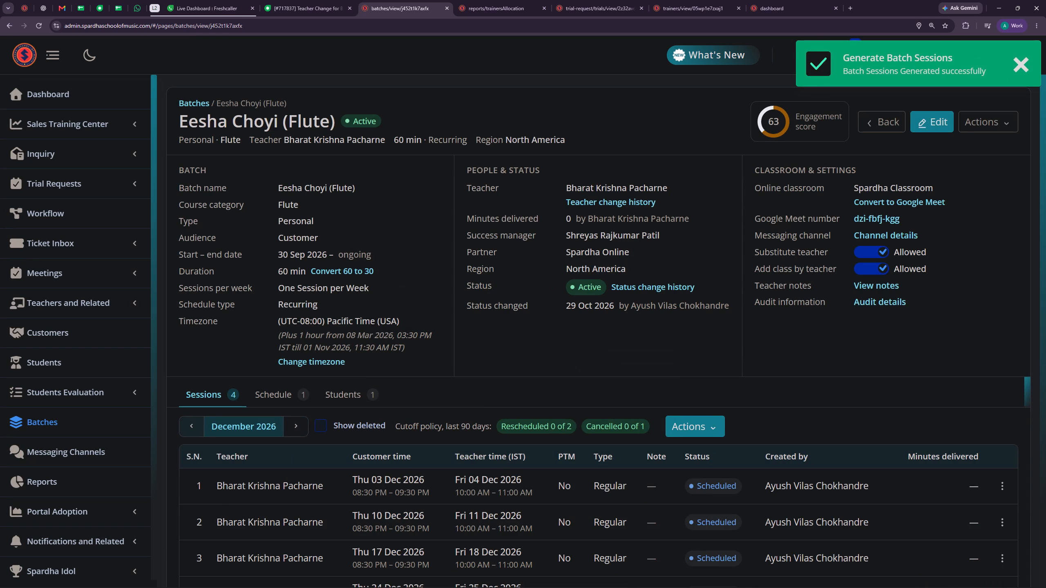
{"action": "left_click", "coordinate": [200, 433]}
{"action": "left_click", "coordinate": [192, 431]}
{"action": "left_click", "coordinate": [293, 430]}
{"action": "scroll", "coordinate": [489, 459], "scroll_direction": "down", "scroll_amount": 3}
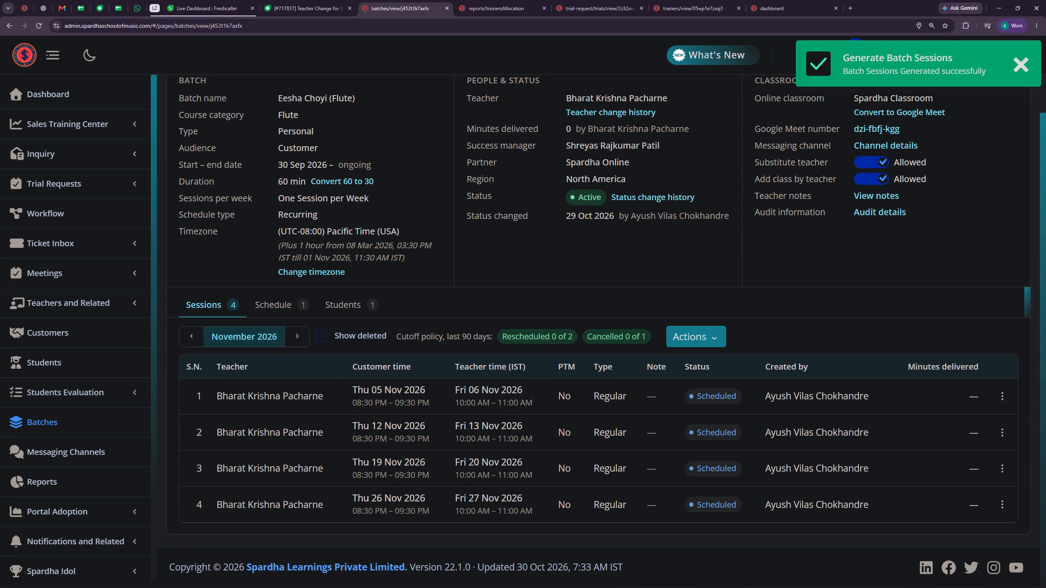
Return to the flute batch's teacher-change ticket 717837 in Freshdesk.
{"action": "left_click", "coordinate": [294, 5]}
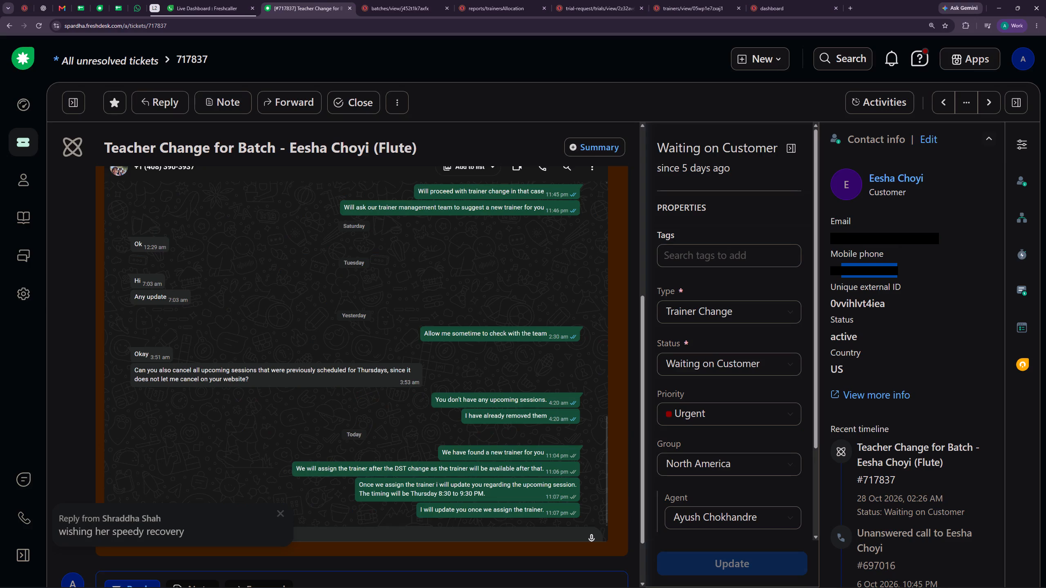
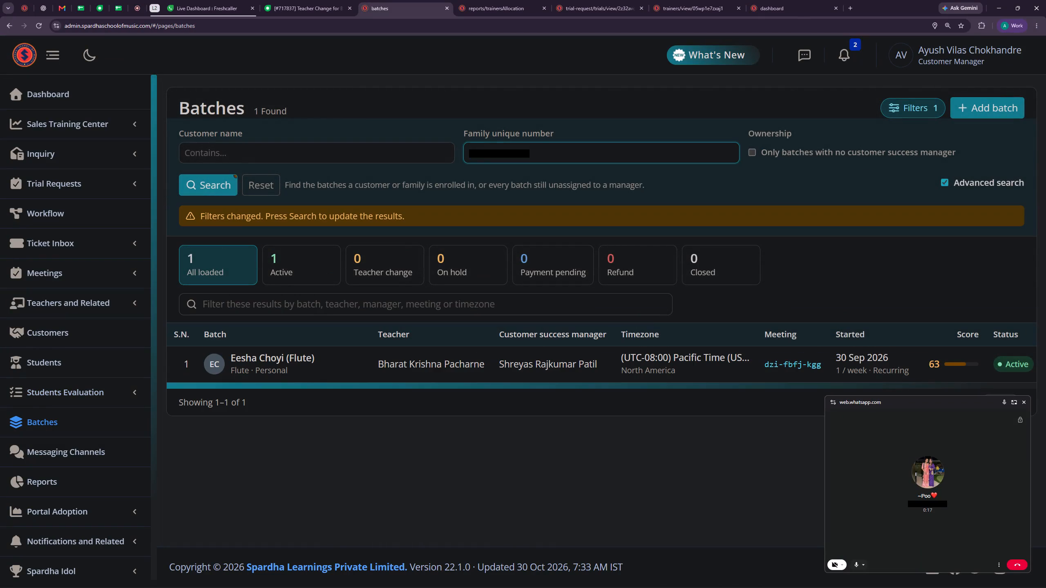
Correct the family unique number by removing its extra characters, search the batches with it, and open the customer's Indian Vocals batch.
{"action": "left_click", "coordinate": [511, 152]}
{"action": "key", "text": "BackSpace"}
{"action": "left_click", "coordinate": [491, 150]}
{"action": "key", "text": "BackSpace"}
{"action": "key", "text": "BackSpace"}
{"action": "left_click", "coordinate": [472, 150]}
{"action": "key", "text": "BackSpace"}
{"action": "left_click", "coordinate": [212, 187]}
{"action": "left_click", "coordinate": [1026, 334]}
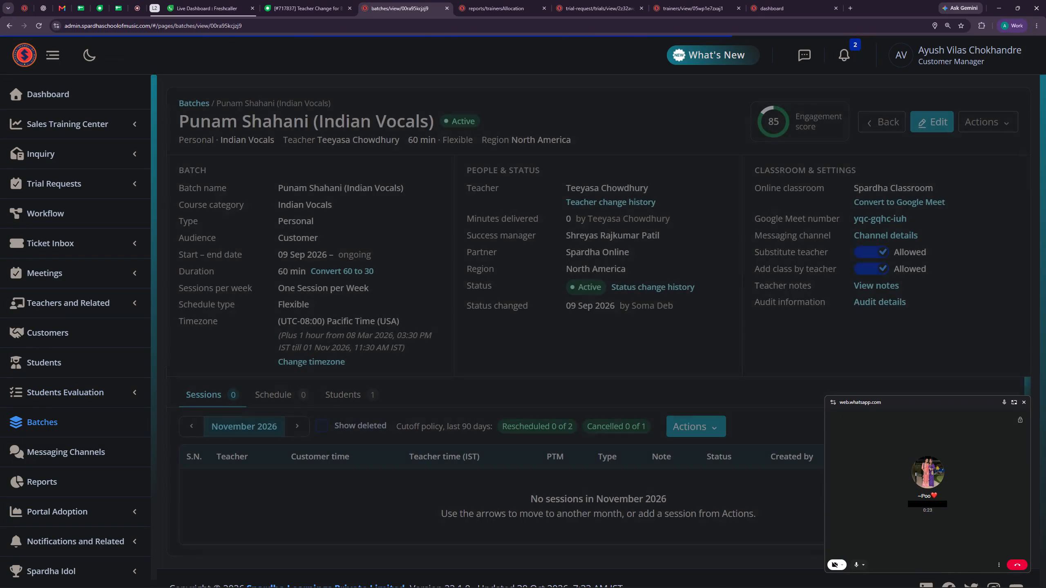
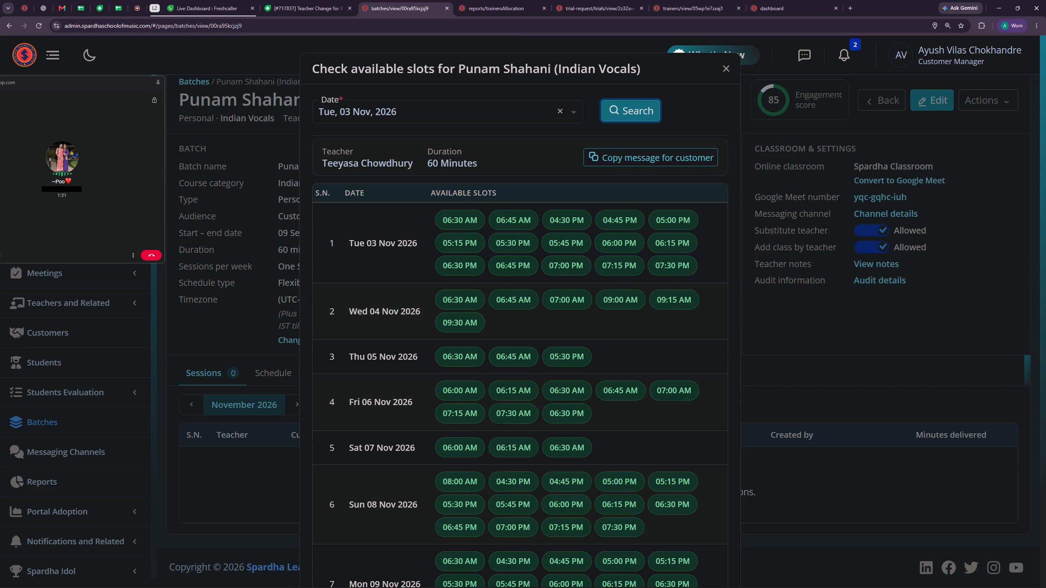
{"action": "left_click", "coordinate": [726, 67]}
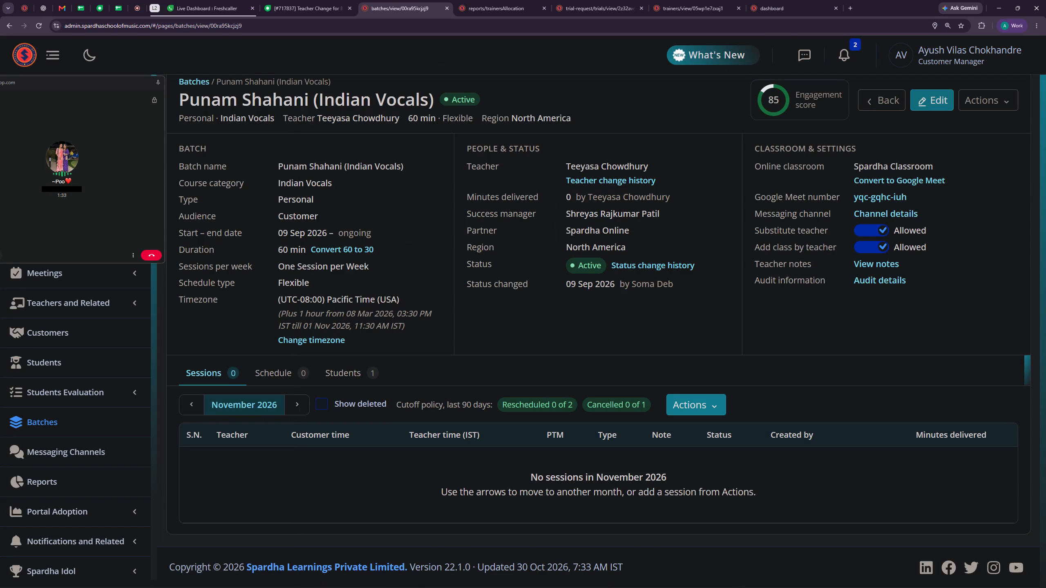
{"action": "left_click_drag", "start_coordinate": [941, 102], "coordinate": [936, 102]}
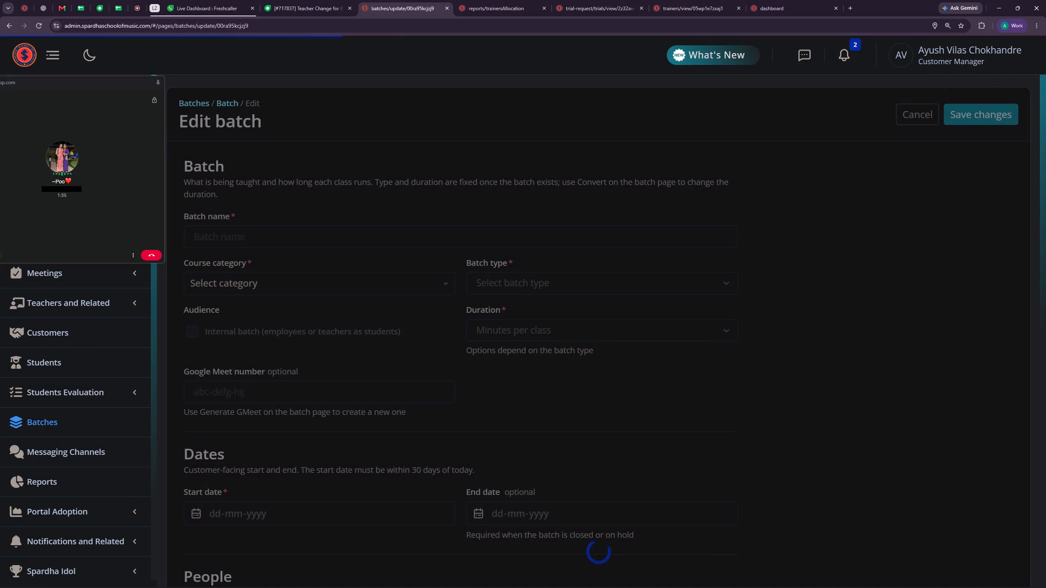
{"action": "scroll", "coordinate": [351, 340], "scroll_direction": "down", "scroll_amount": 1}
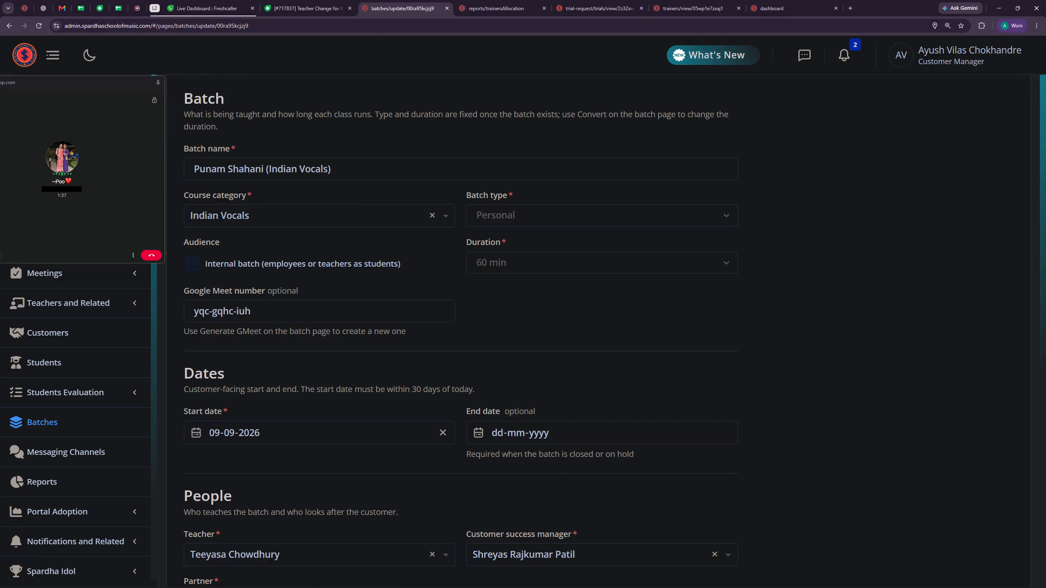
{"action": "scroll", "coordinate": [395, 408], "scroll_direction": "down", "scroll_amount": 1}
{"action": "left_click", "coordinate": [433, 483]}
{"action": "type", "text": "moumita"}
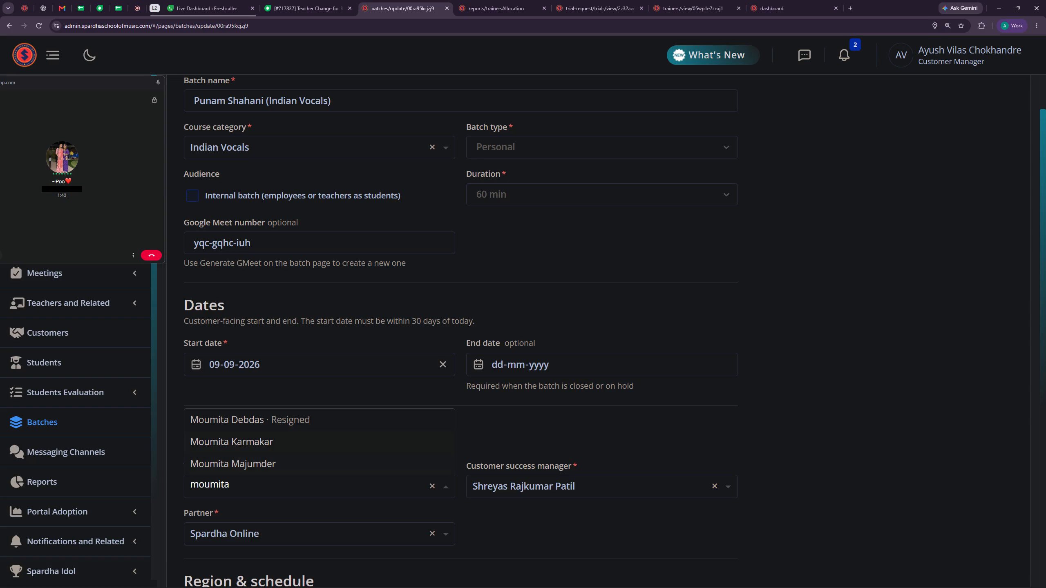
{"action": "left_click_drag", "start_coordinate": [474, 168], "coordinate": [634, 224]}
Copy the name of the teacher who started on 10 Sep 2026 from the batch's teacher change history.
{"action": "left_click", "coordinate": [605, 204]}
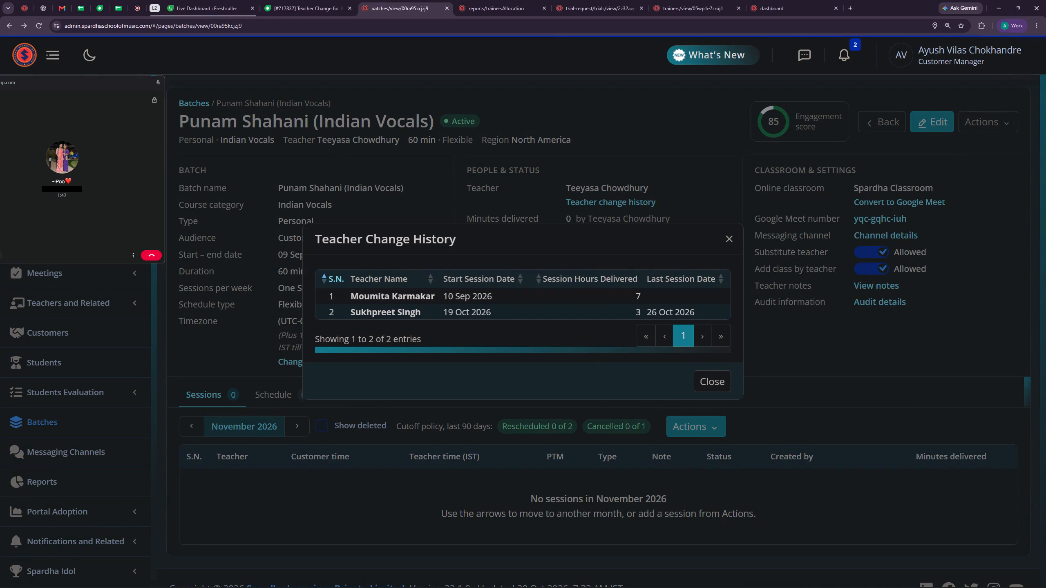
{"action": "left_click_drag", "start_coordinate": [350, 296], "coordinate": [440, 295]}
{"action": "key", "text": "ctrl+c"}
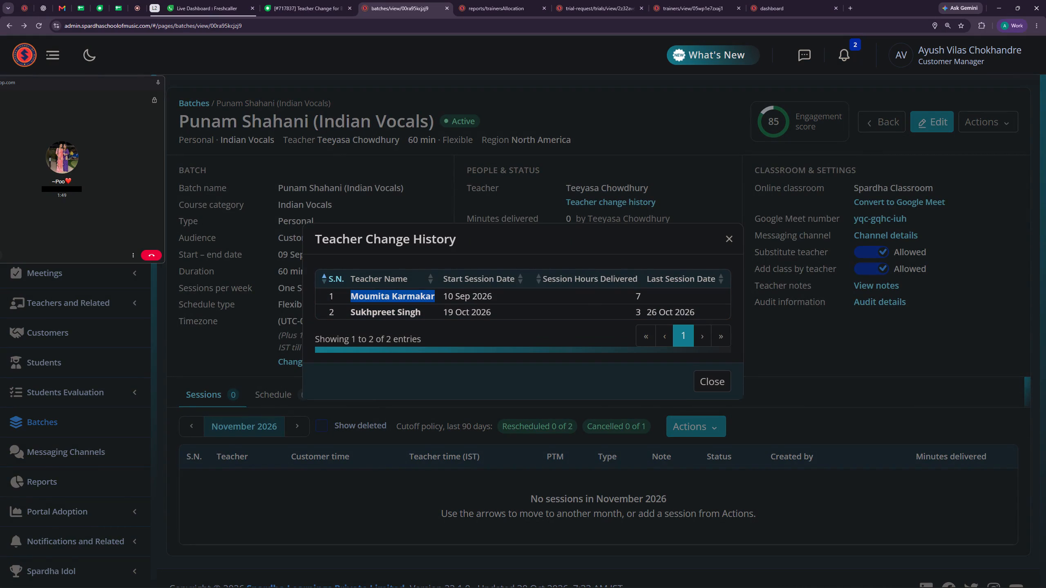
{"action": "left_click", "coordinate": [733, 240]}
Edit the Indian Vocals batch to assign the copied former teacher, Moumita, as its teacher and save the changes.
{"action": "left_click", "coordinate": [951, 121]}
{"action": "scroll", "coordinate": [363, 341], "scroll_direction": "down", "scroll_amount": 3}
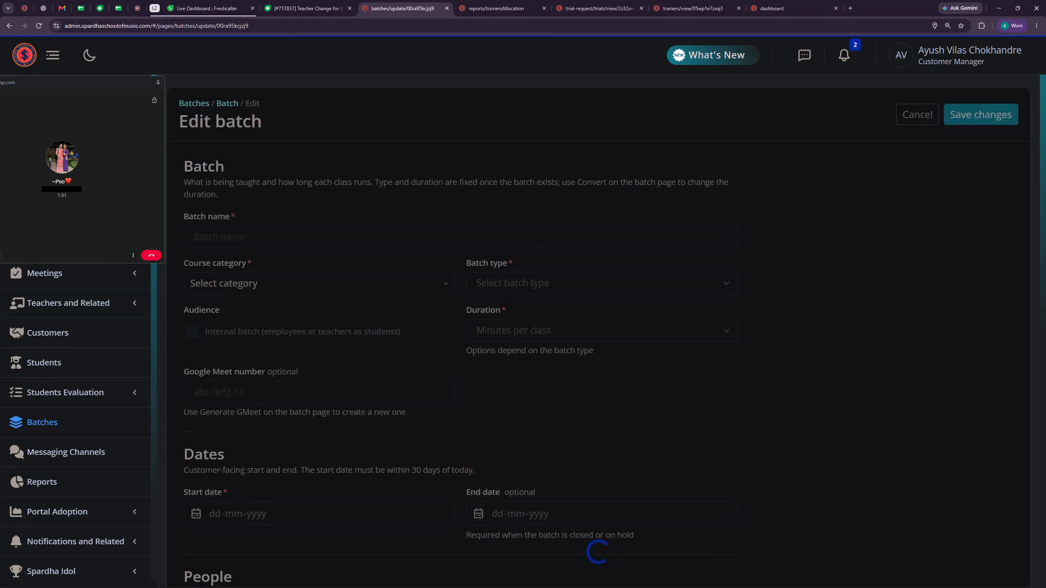
{"action": "scroll", "coordinate": [360, 350], "scroll_direction": "down", "scroll_amount": 3}
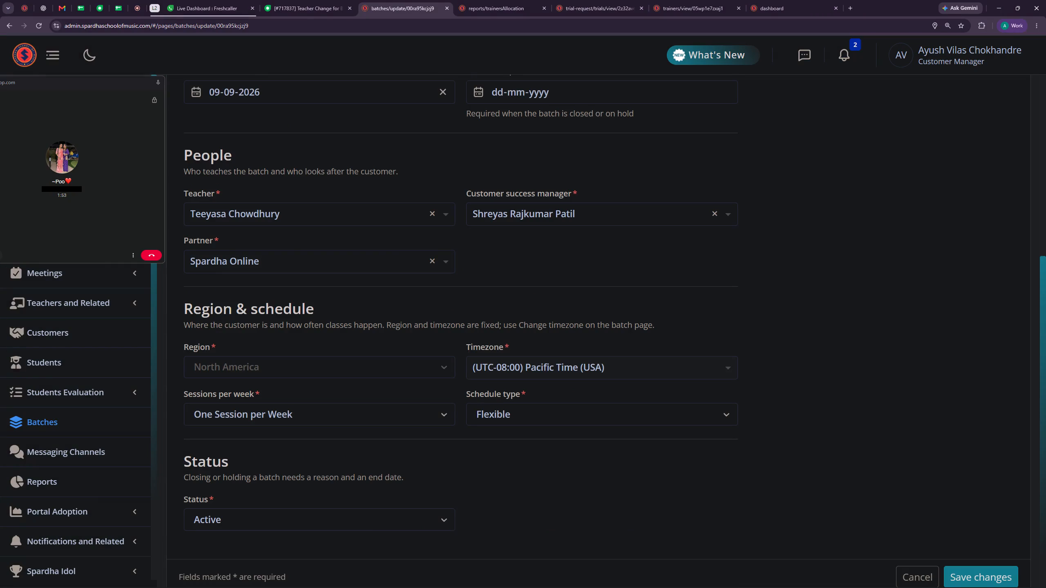
{"action": "left_click", "coordinate": [432, 216]}
{"action": "key", "text": "ctrl+v"}
{"action": "left_click", "coordinate": [190, 212]}
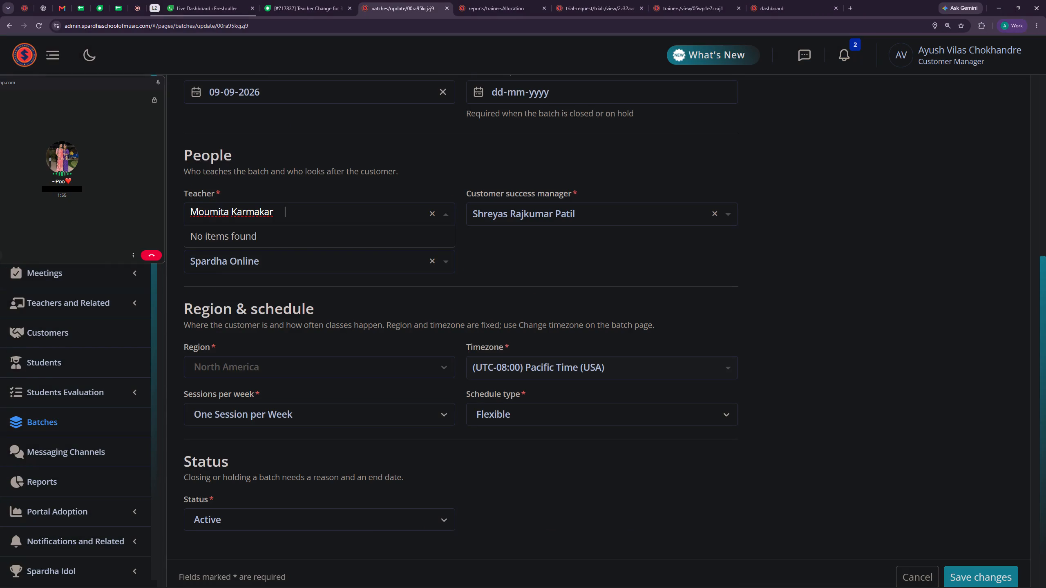
{"action": "key", "text": "BackSpace"}
{"action": "key", "text": "BackSpace"}
{"action": "left_click", "coordinate": [272, 238]}
{"action": "scroll", "coordinate": [629, 395], "scroll_direction": "down", "scroll_amount": 5}
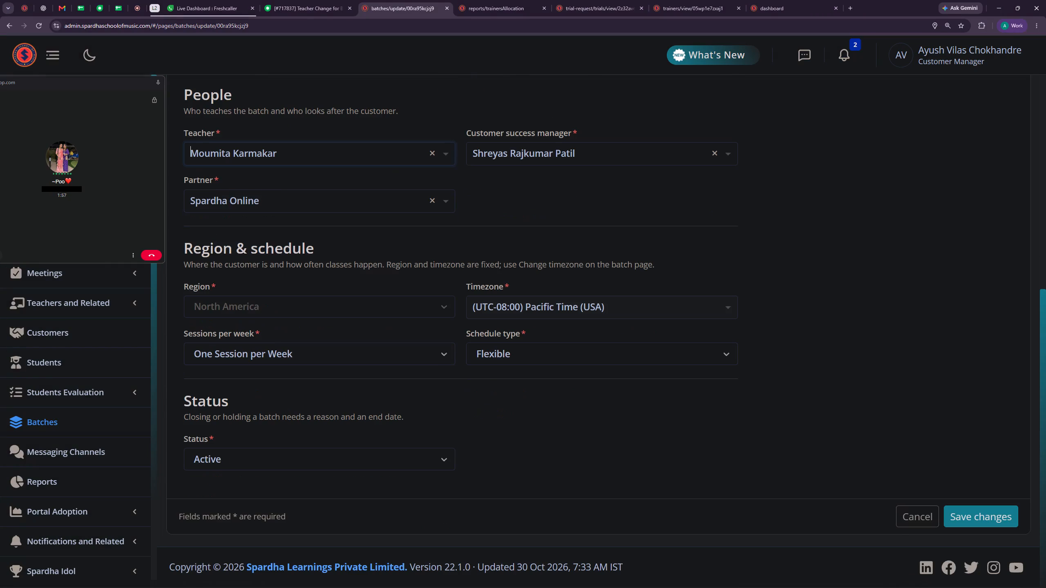
{"action": "left_click", "coordinate": [992, 505]}
{"action": "left_click", "coordinate": [989, 512]}
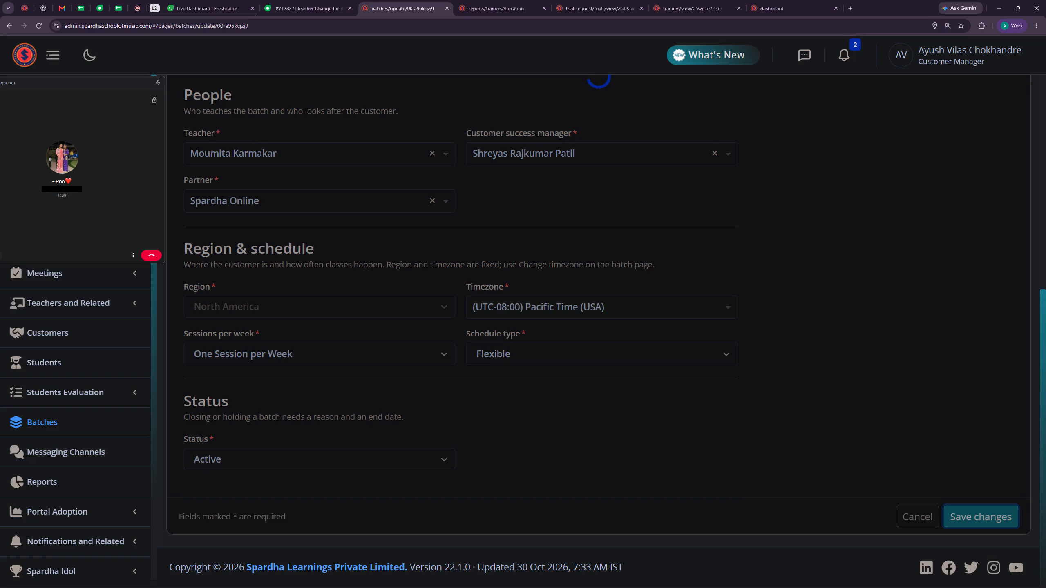
Check the newly assigned teacher's available session slots for the batch starting from Tue, 03 Nov, 2026.
{"action": "left_click", "coordinate": [281, 390]}
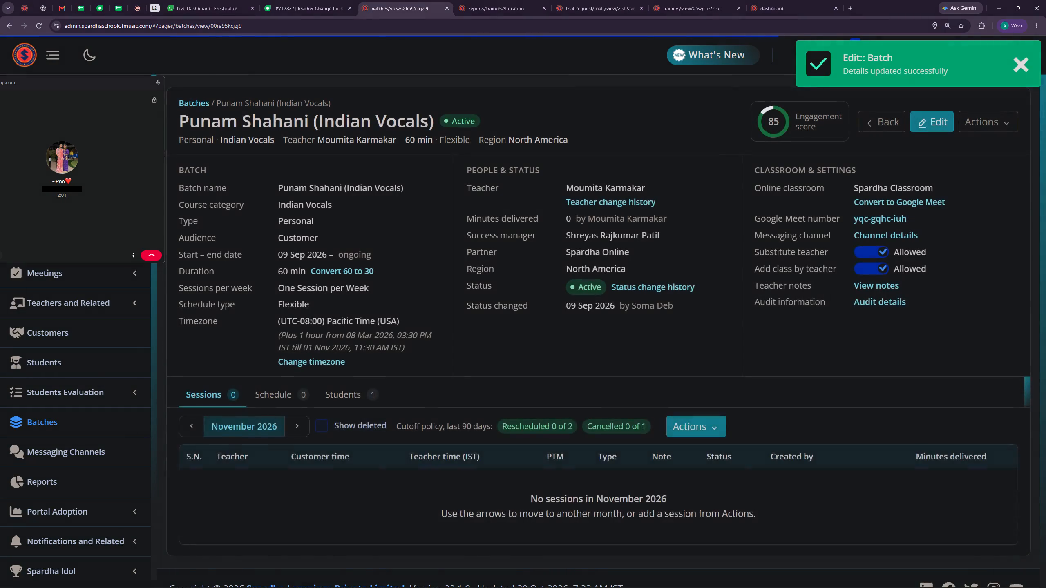
{"action": "left_click", "coordinate": [201, 392]}
{"action": "scroll", "coordinate": [268, 414], "scroll_direction": "down", "scroll_amount": 2}
{"action": "left_click", "coordinate": [684, 403]}
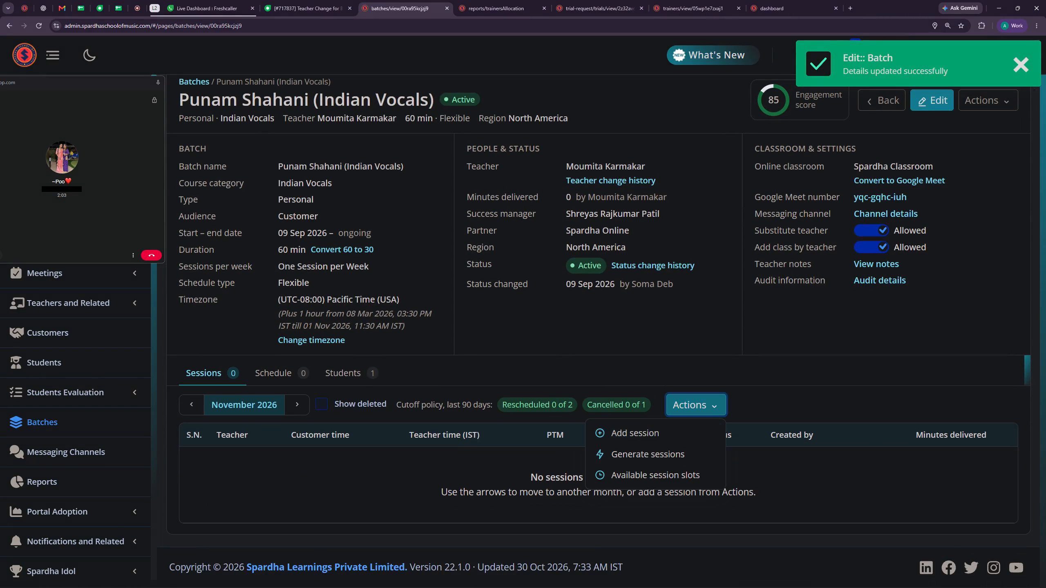
{"action": "left_click", "coordinate": [670, 474]}
{"action": "left_click", "coordinate": [461, 309]}
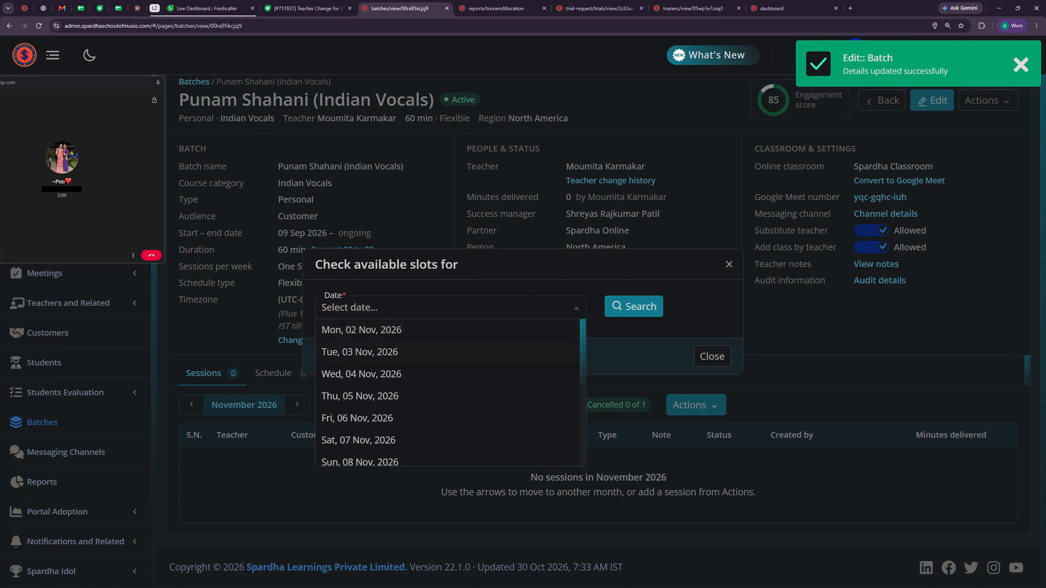
{"action": "left_click", "coordinate": [383, 349]}
{"action": "left_click", "coordinate": [619, 305]}
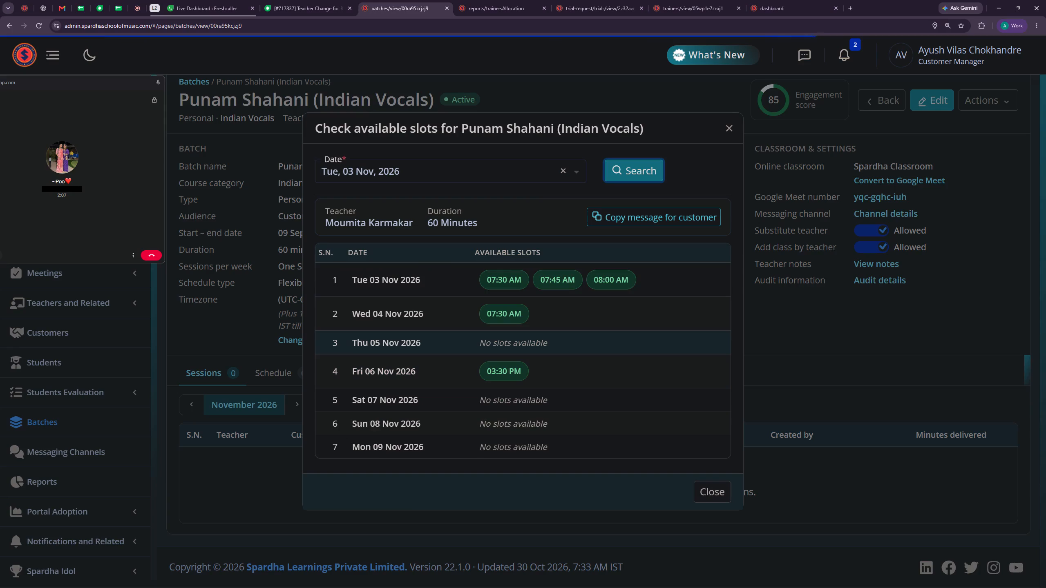
{"action": "left_click", "coordinate": [730, 129]}
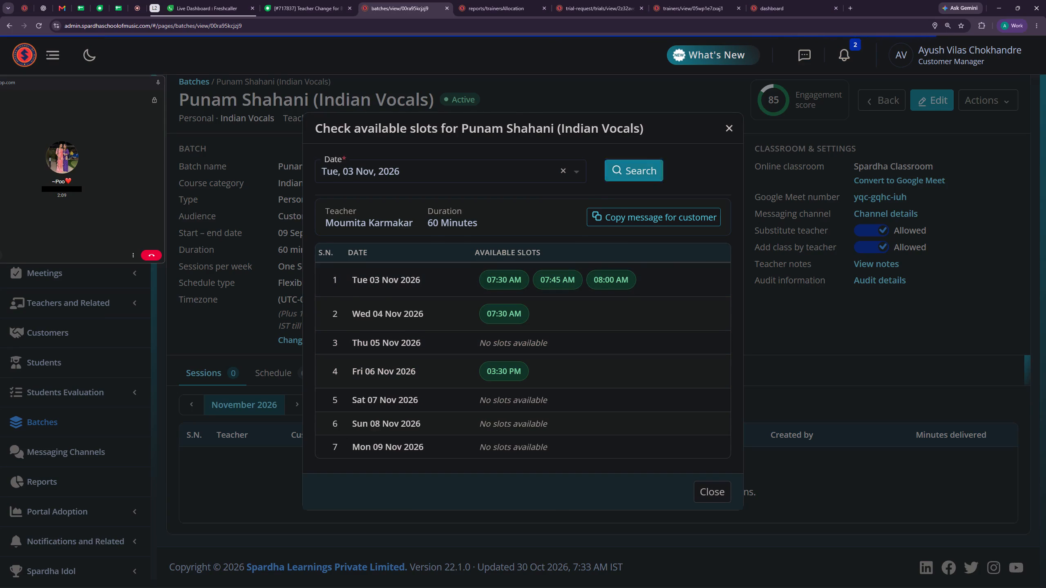
Add a session to the batch for Nov 3, 2026 at 08:00 AM customer time with the assigned teacher.
{"action": "left_click", "coordinate": [277, 377]}
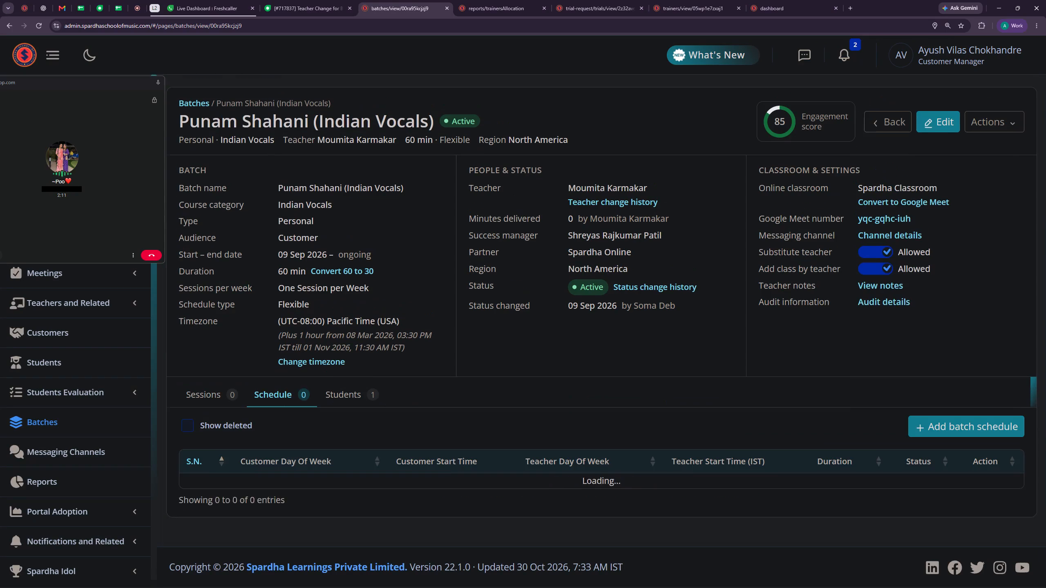
{"action": "left_click", "coordinate": [194, 401]}
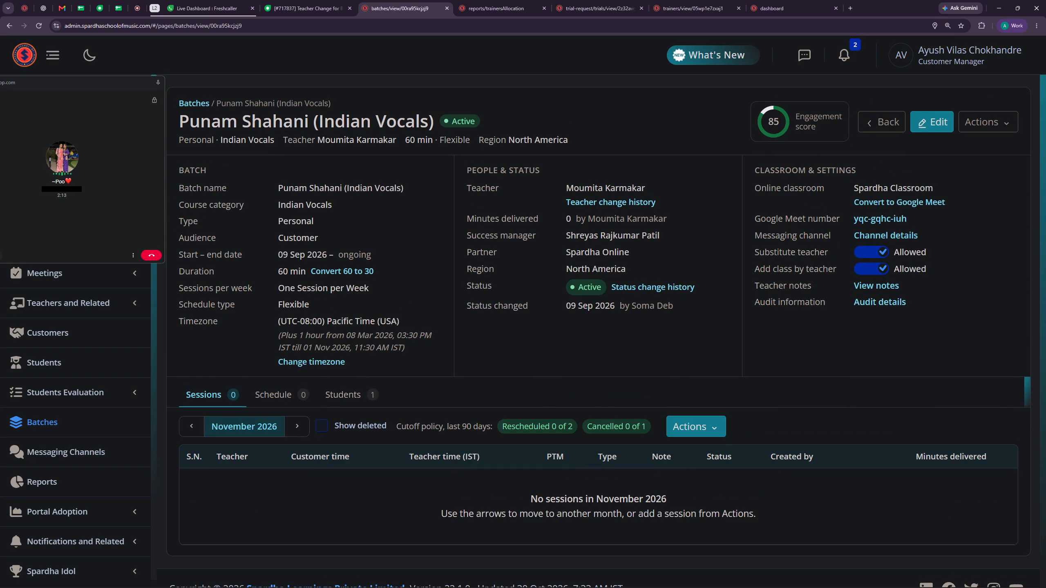
{"action": "left_click", "coordinate": [687, 432]}
{"action": "left_click", "coordinate": [666, 453]}
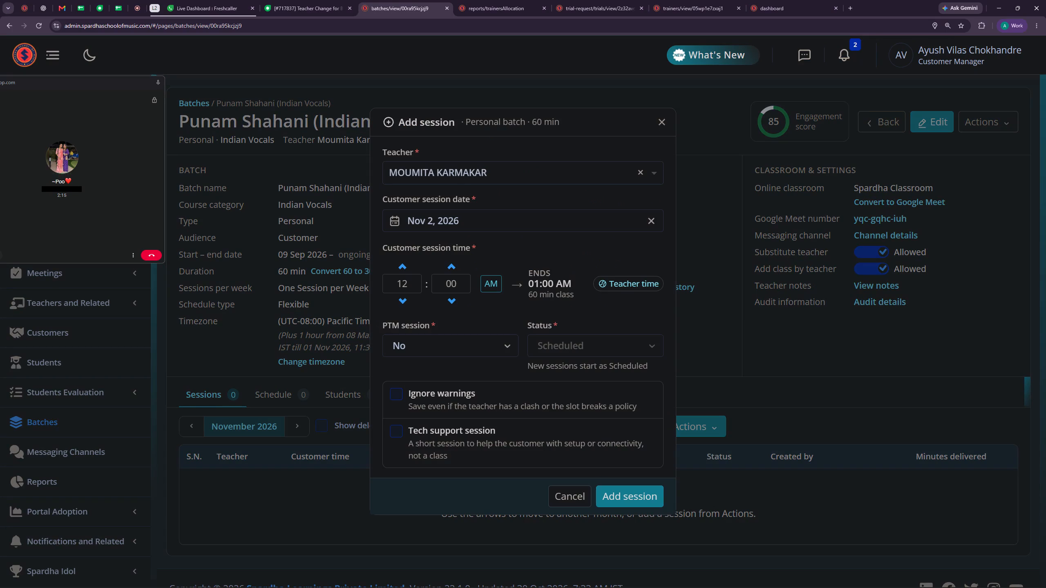
{"action": "left_click", "coordinate": [505, 229]}
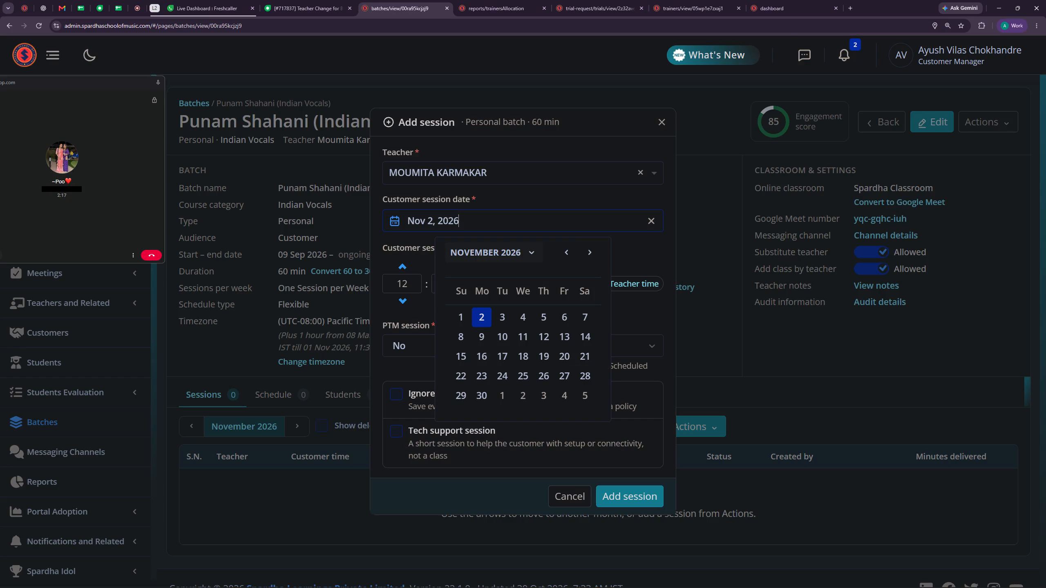
{"action": "left_click", "coordinate": [503, 317]}
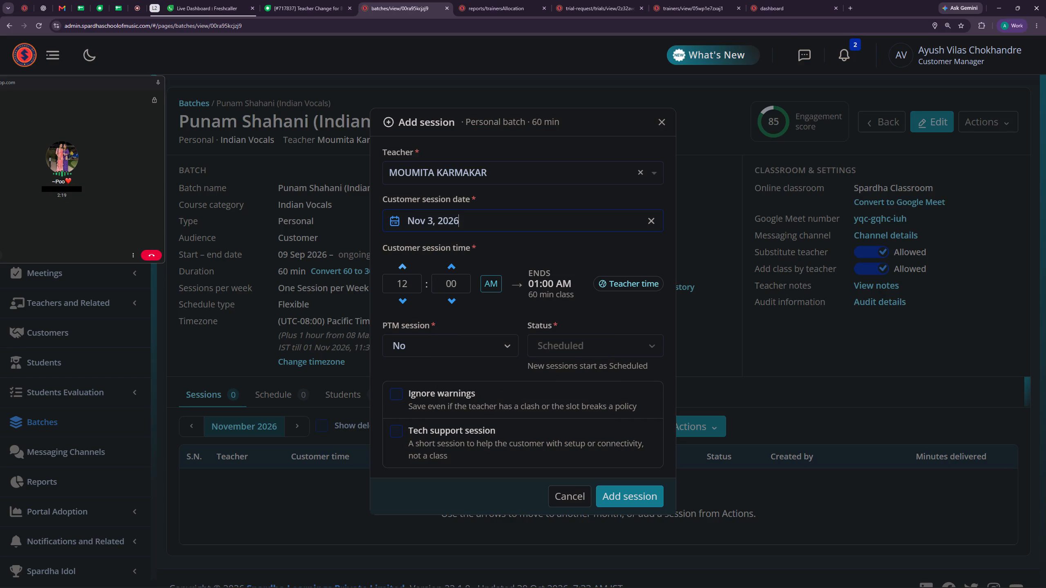
{"action": "triple_click", "coordinate": [403, 298]}
{"action": "left_click", "coordinate": [403, 298]}
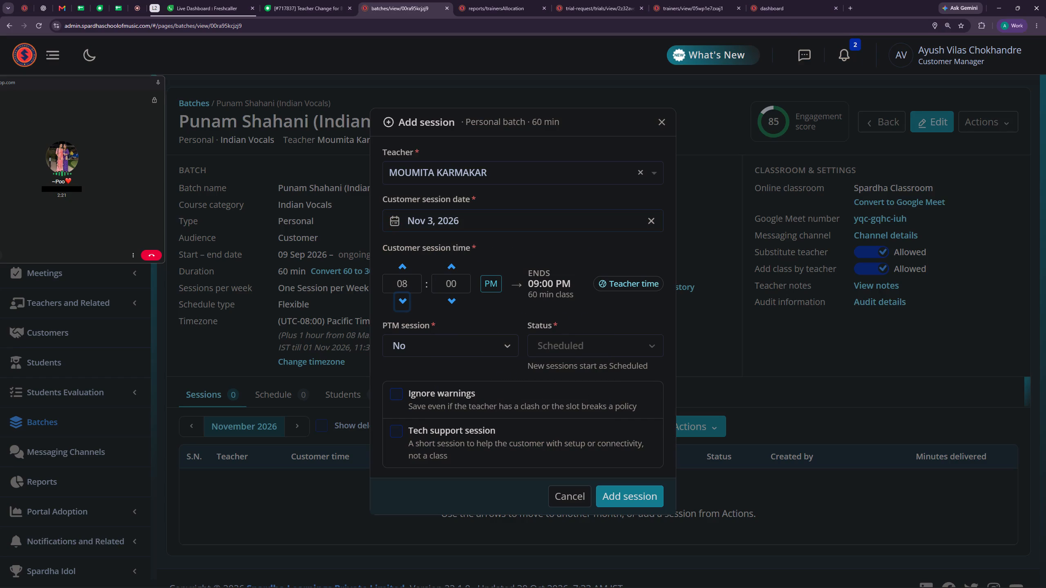
{"action": "left_click", "coordinate": [489, 282]}
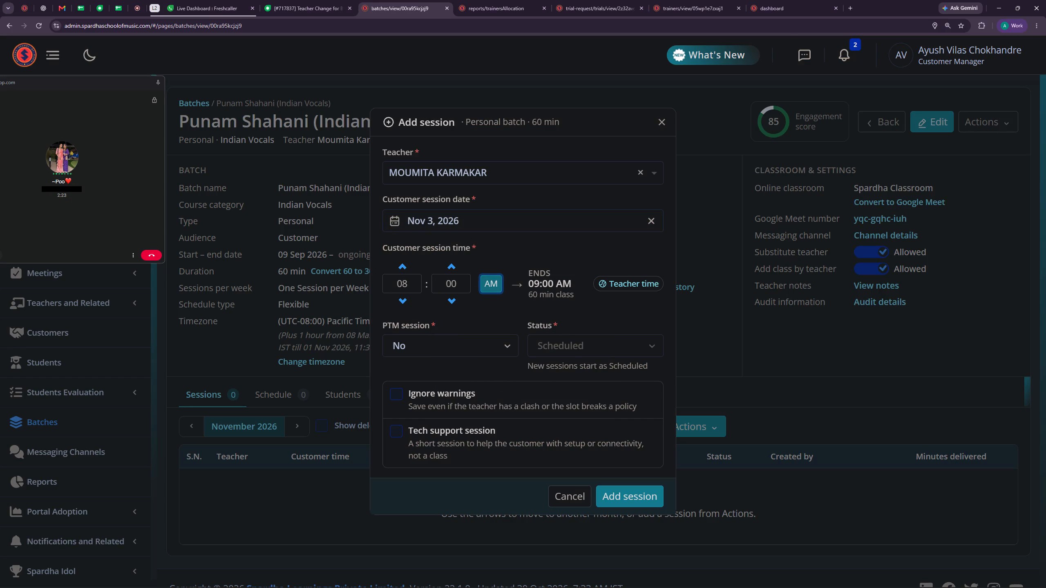
{"action": "left_click", "coordinate": [462, 225]}
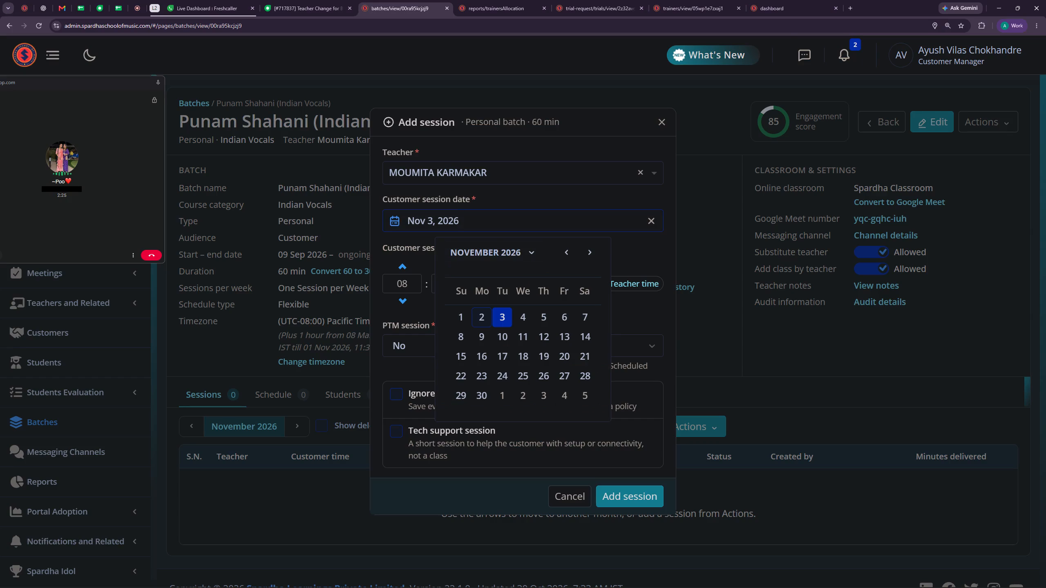
{"action": "left_click", "coordinate": [504, 320]}
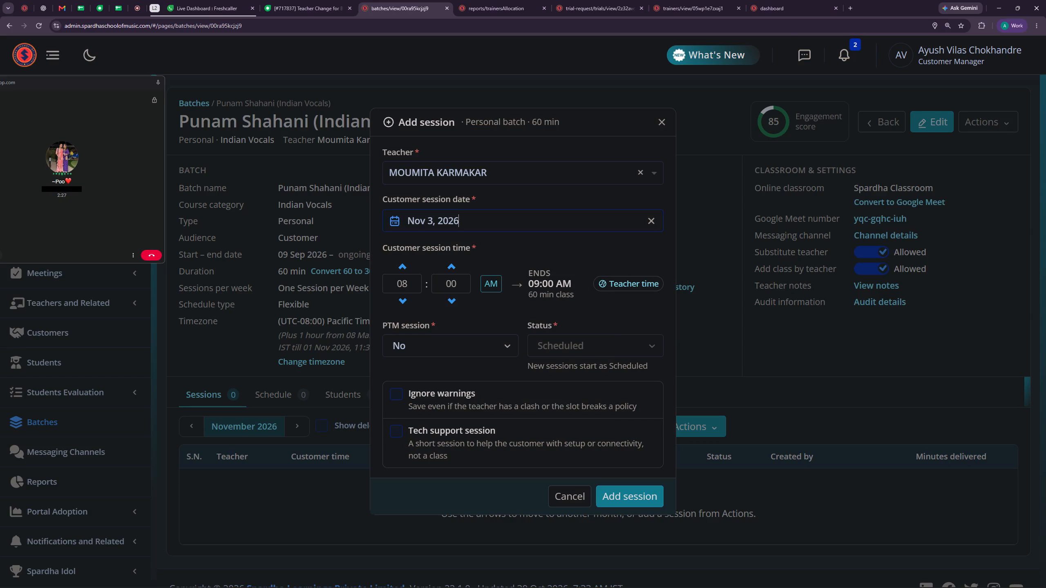
{"action": "left_click", "coordinate": [623, 497]}
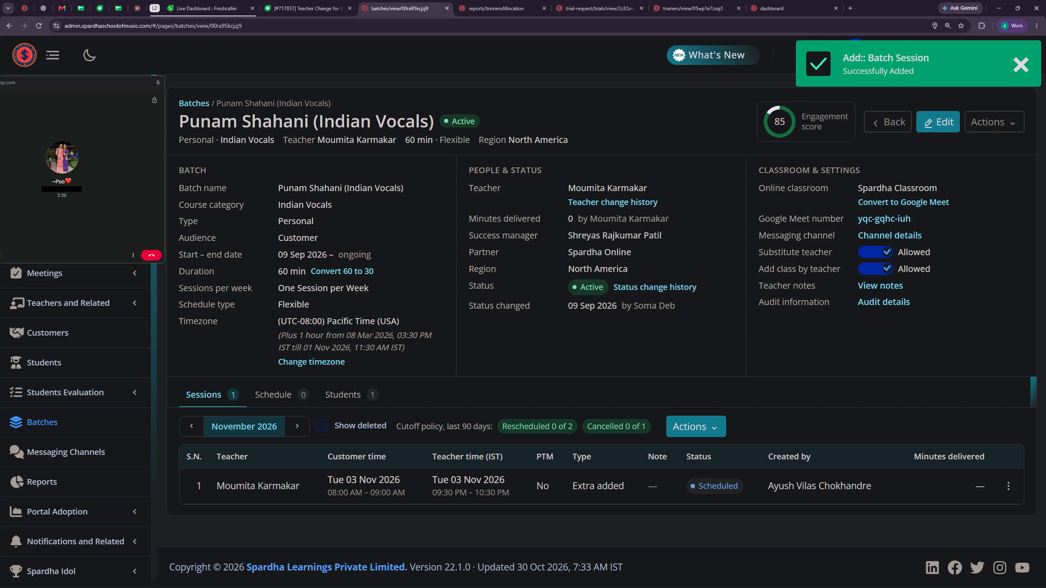
Review the batch's October 2026 sessions and return to the November 2026 list.
{"action": "left_click", "coordinate": [193, 425]}
{"action": "scroll", "coordinate": [333, 438], "scroll_direction": "down", "scroll_amount": 2}
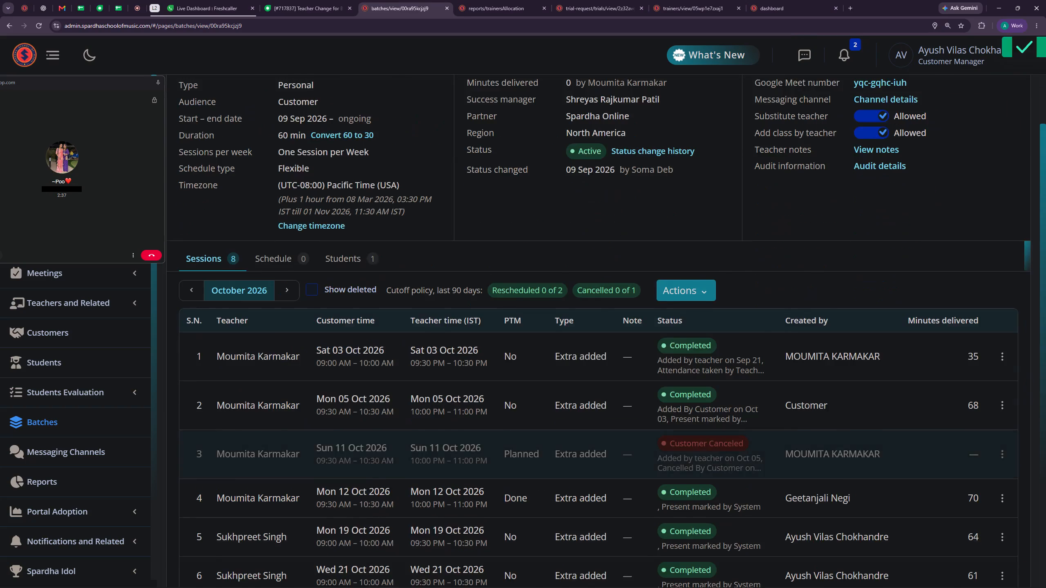
{"action": "scroll", "coordinate": [348, 437], "scroll_direction": "down", "scroll_amount": 2}
{"action": "scroll", "coordinate": [327, 383], "scroll_direction": "down", "scroll_amount": 3}
{"action": "scroll", "coordinate": [378, 405], "scroll_direction": "up", "scroll_amount": 2}
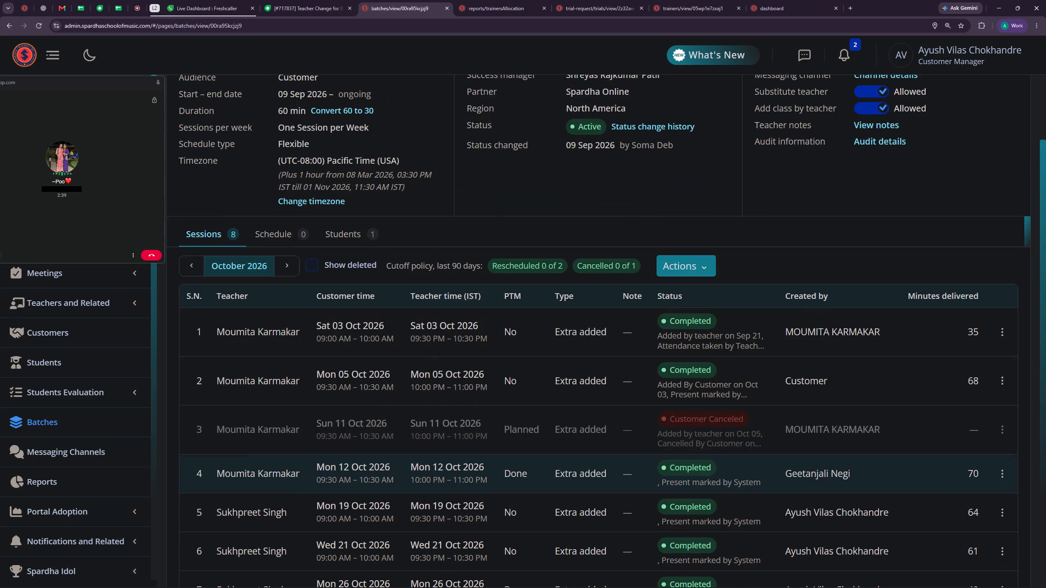
{"action": "scroll", "coordinate": [377, 404], "scroll_direction": "up", "scroll_amount": 1}
{"action": "left_click", "coordinate": [289, 334]}
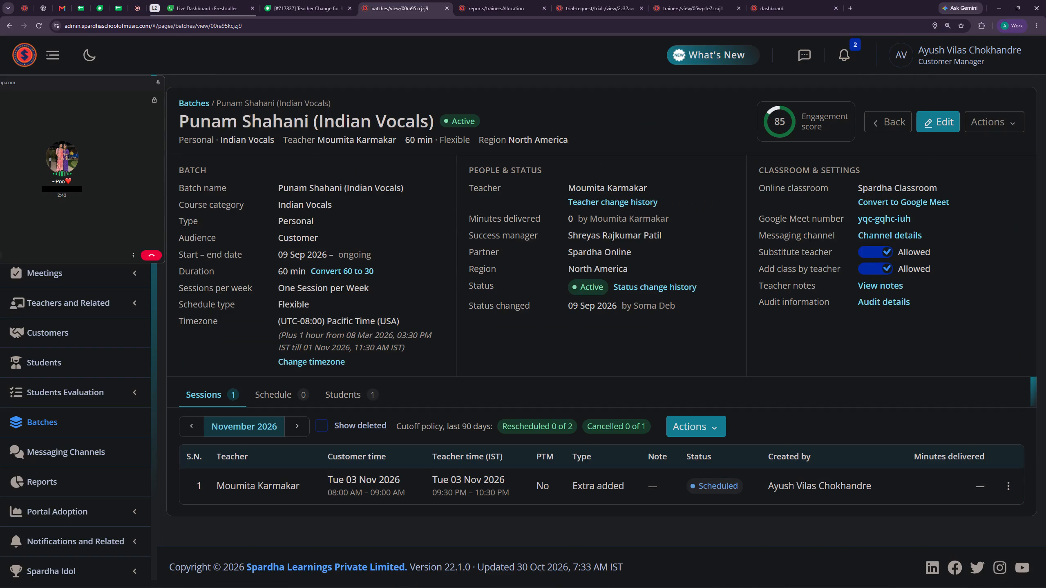
Search the batch's available session slots again starting from Tue, 03 Nov, 2026.
{"action": "left_click", "coordinate": [688, 423]}
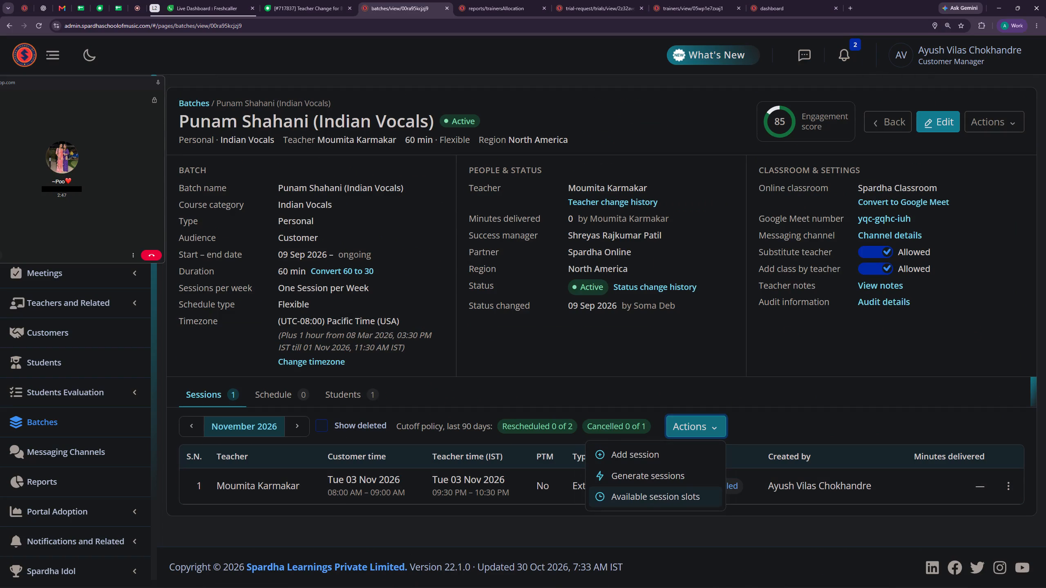
{"action": "left_click", "coordinate": [657, 495]}
{"action": "left_click", "coordinate": [487, 306]}
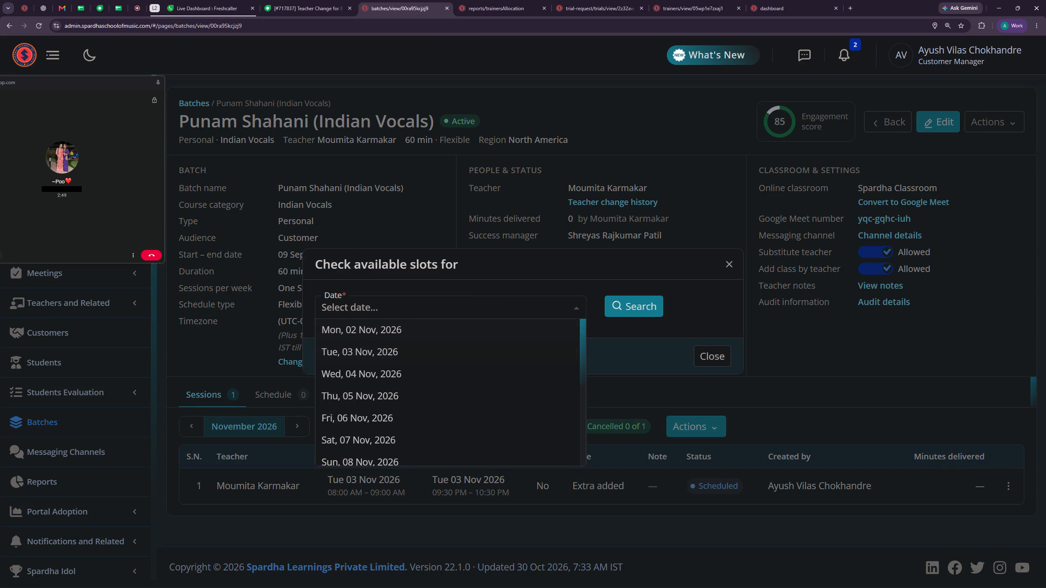
{"action": "left_click", "coordinate": [355, 347]}
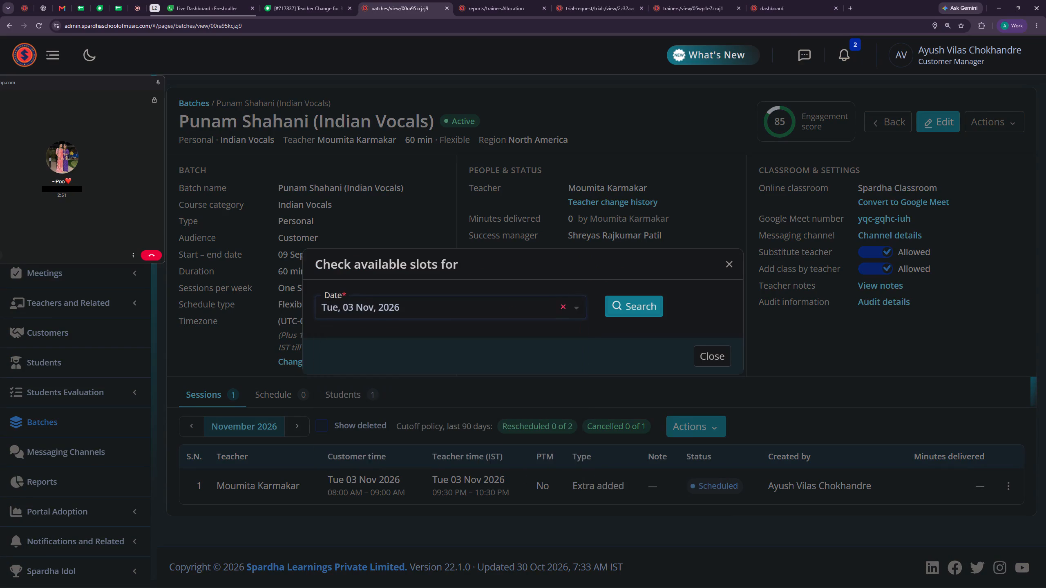
{"action": "left_click", "coordinate": [631, 303]}
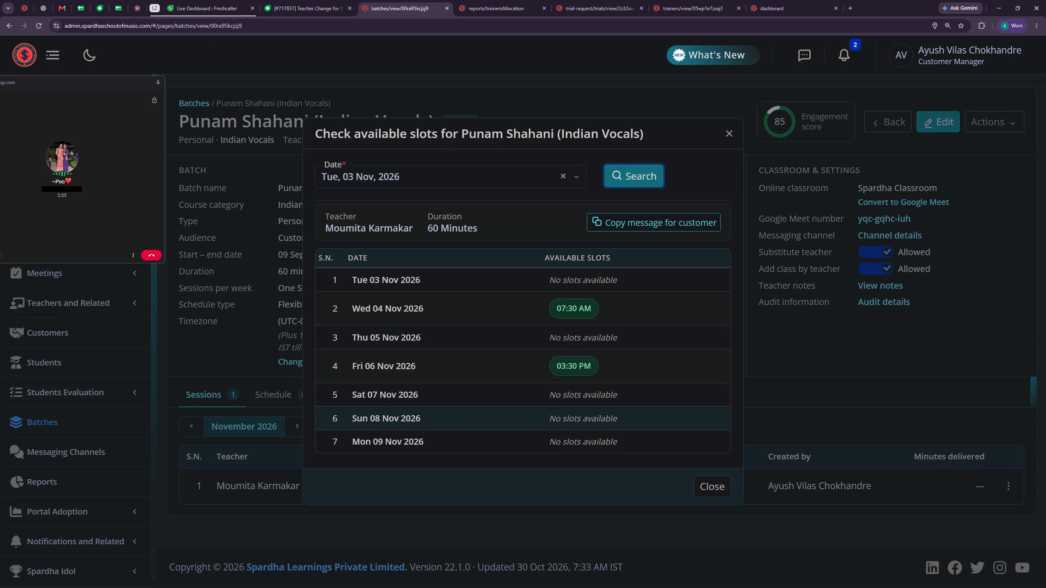
Search the batch's available session slots starting from Tue, 10 Nov, 2026, and close the slot check.
{"action": "left_click", "coordinate": [447, 191]}
{"action": "left_click", "coordinate": [451, 175]}
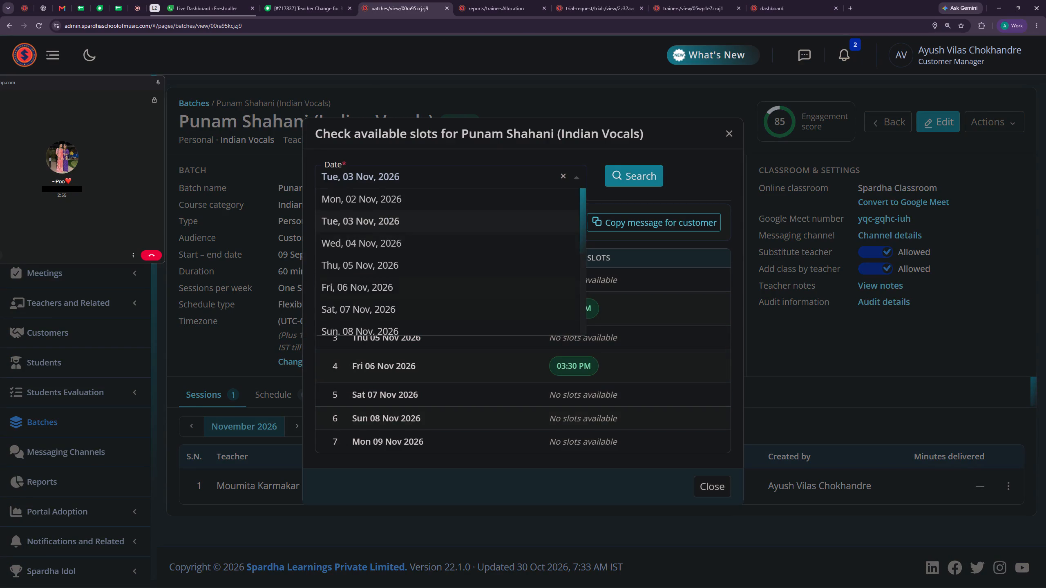
{"action": "scroll", "coordinate": [369, 299], "scroll_direction": "down", "scroll_amount": 1}
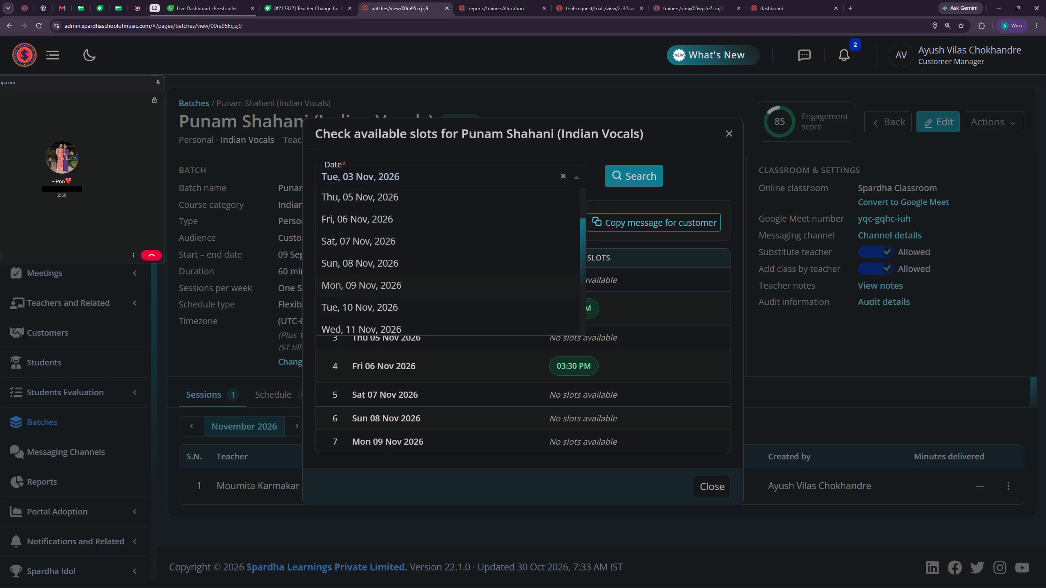
{"action": "left_click", "coordinate": [362, 300]}
{"action": "left_click", "coordinate": [640, 173]}
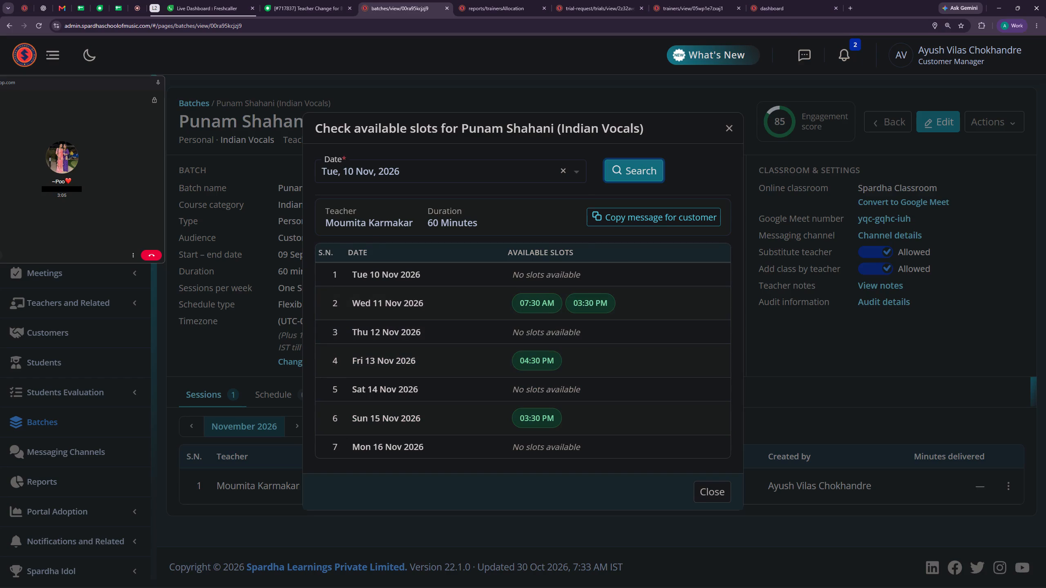
{"action": "left_click", "coordinate": [487, 176]}
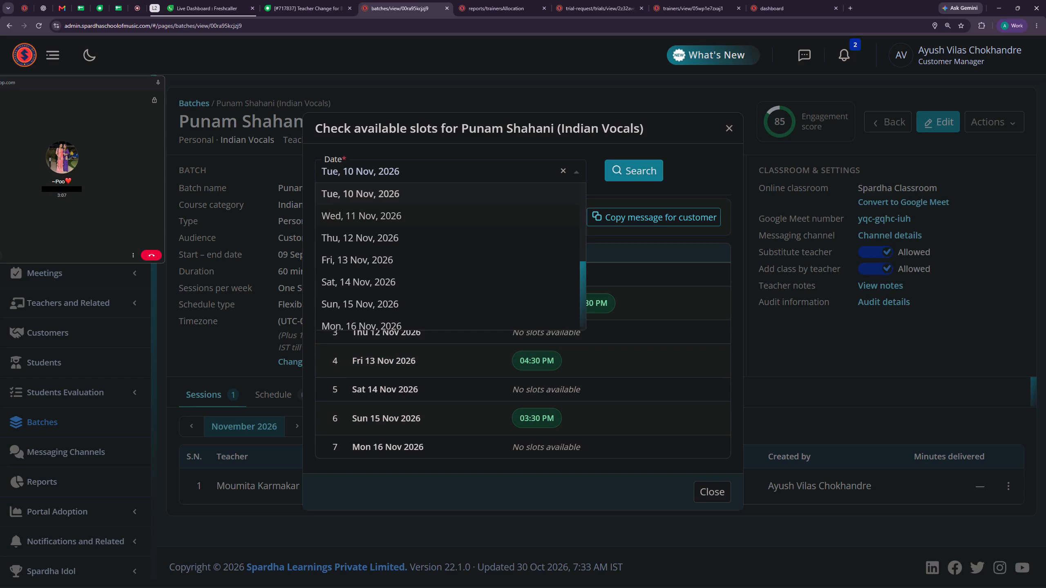
{"action": "left_click", "coordinate": [430, 172]}
{"action": "left_click", "coordinate": [677, 256]}
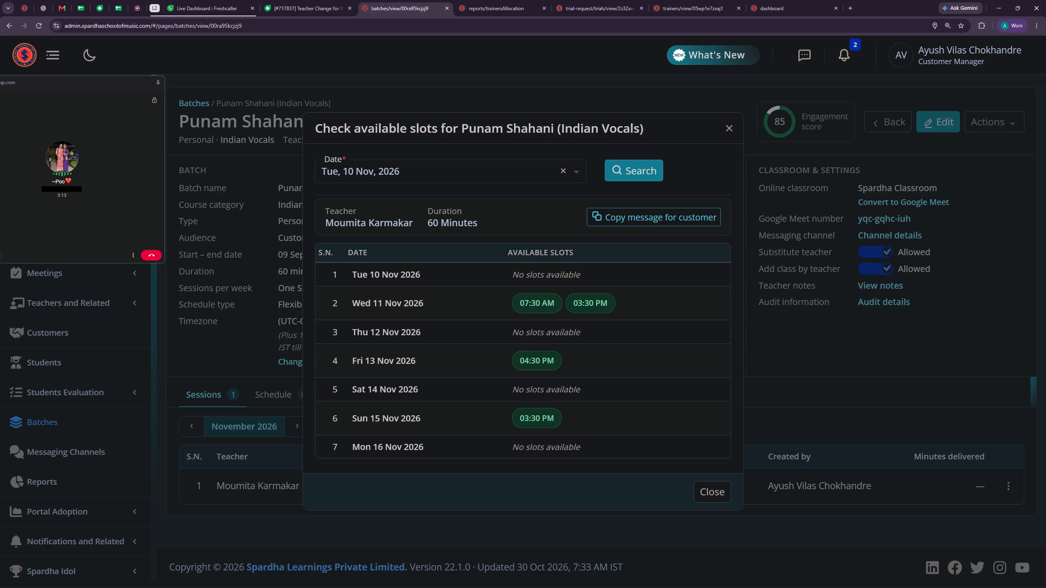
{"action": "left_click", "coordinate": [727, 127]}
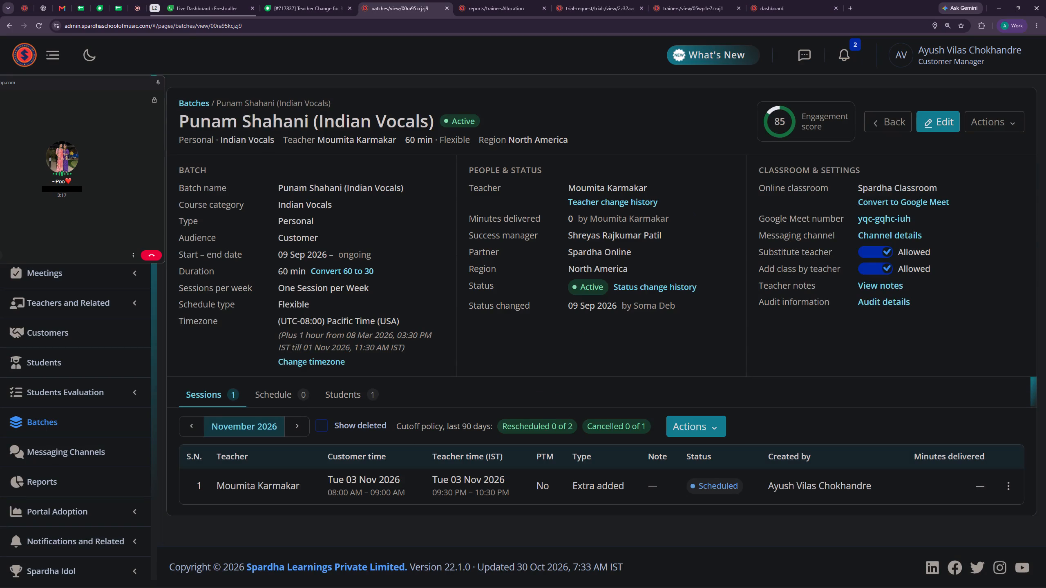
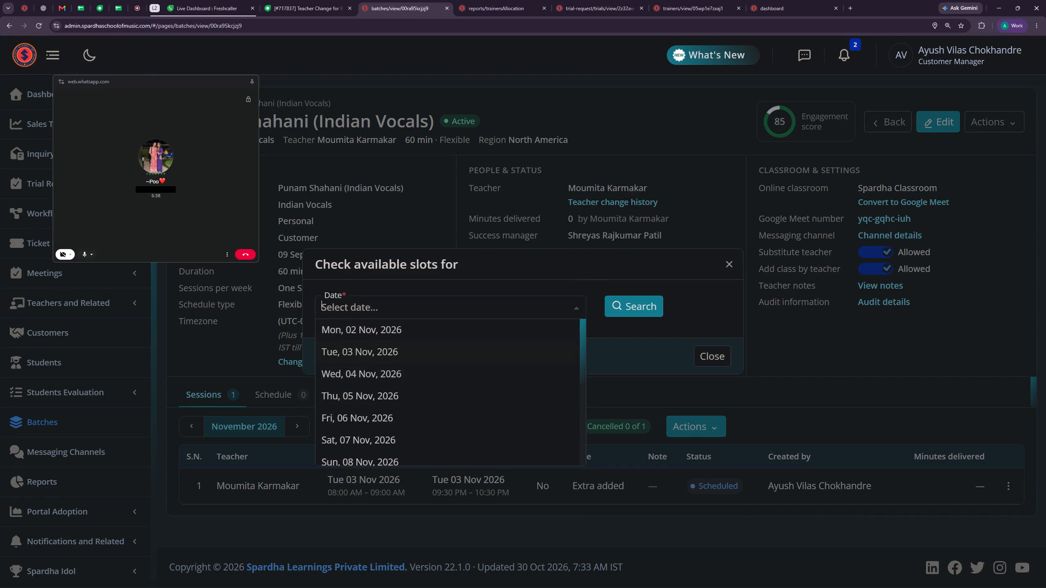
Search the batch's available session slots for the weeks starting Tue, 03 Nov, Mon, 09 Nov, and Mon, 16 Nov, 2026.
{"action": "left_click", "coordinate": [629, 314]}
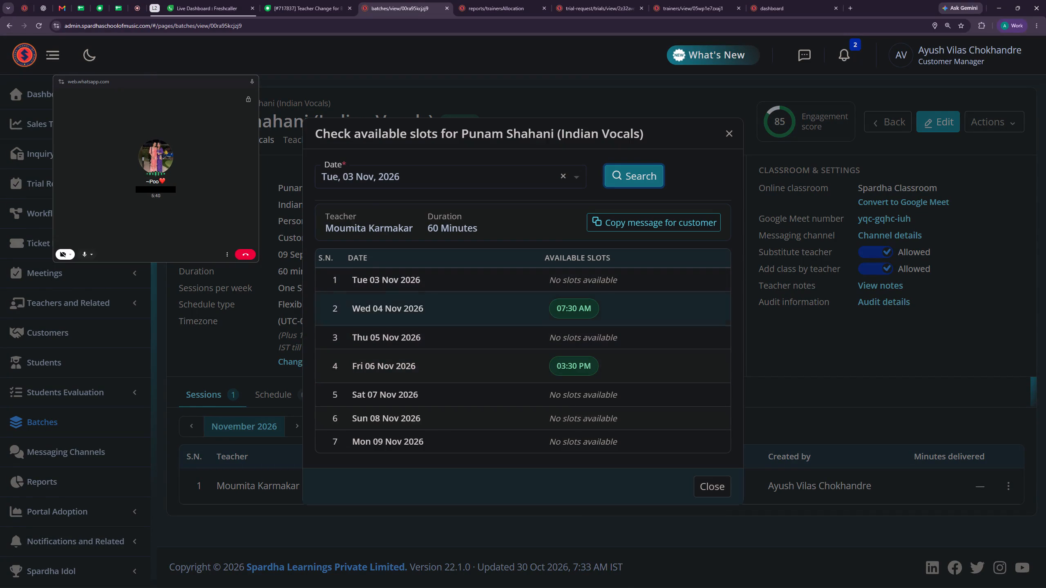
{"action": "left_click", "coordinate": [454, 186]}
{"action": "scroll", "coordinate": [395, 268], "scroll_direction": "down", "scroll_amount": 2}
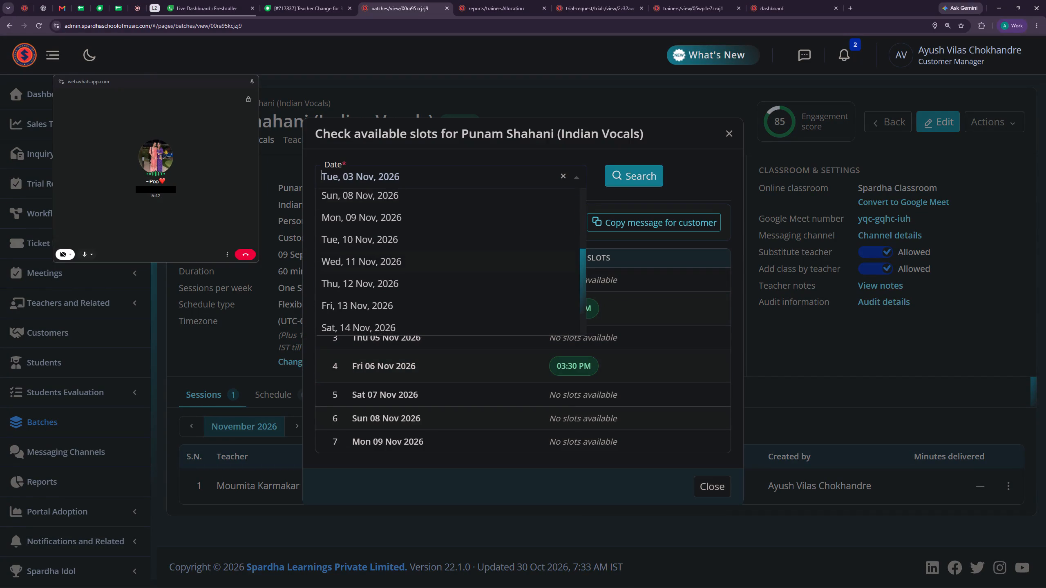
{"action": "left_click", "coordinate": [366, 215]}
{"action": "left_click", "coordinate": [630, 182]}
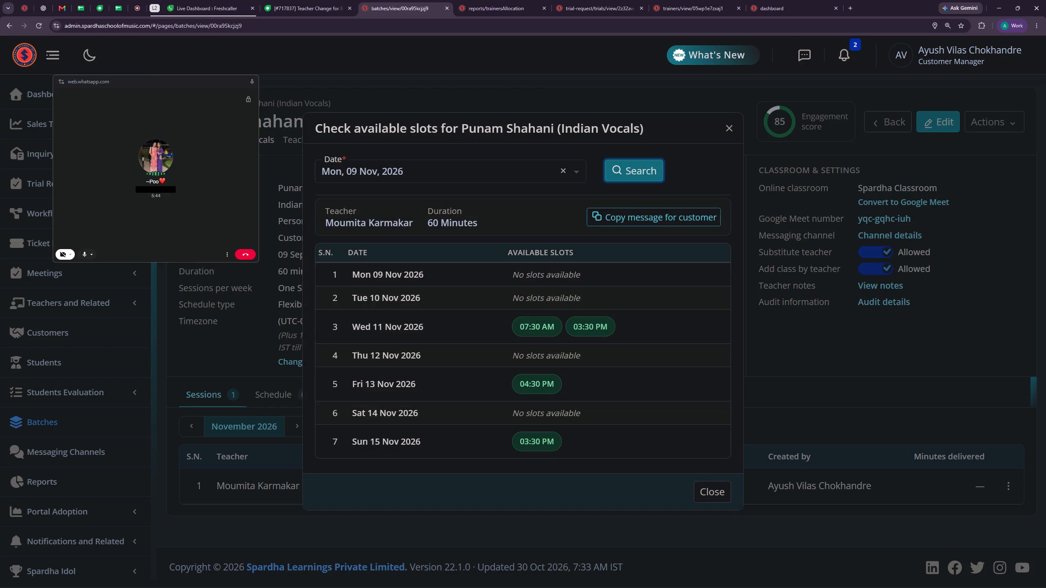
{"action": "left_click", "coordinate": [431, 174]}
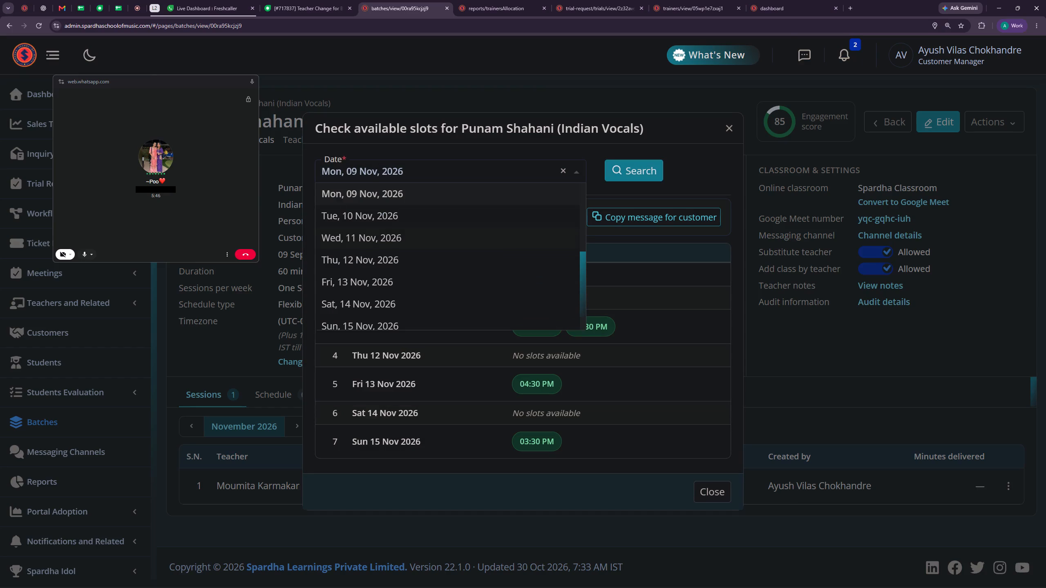
{"action": "scroll", "coordinate": [353, 288], "scroll_direction": "down", "scroll_amount": 1}
{"action": "left_click", "coordinate": [352, 319]}
{"action": "left_click", "coordinate": [608, 172]}
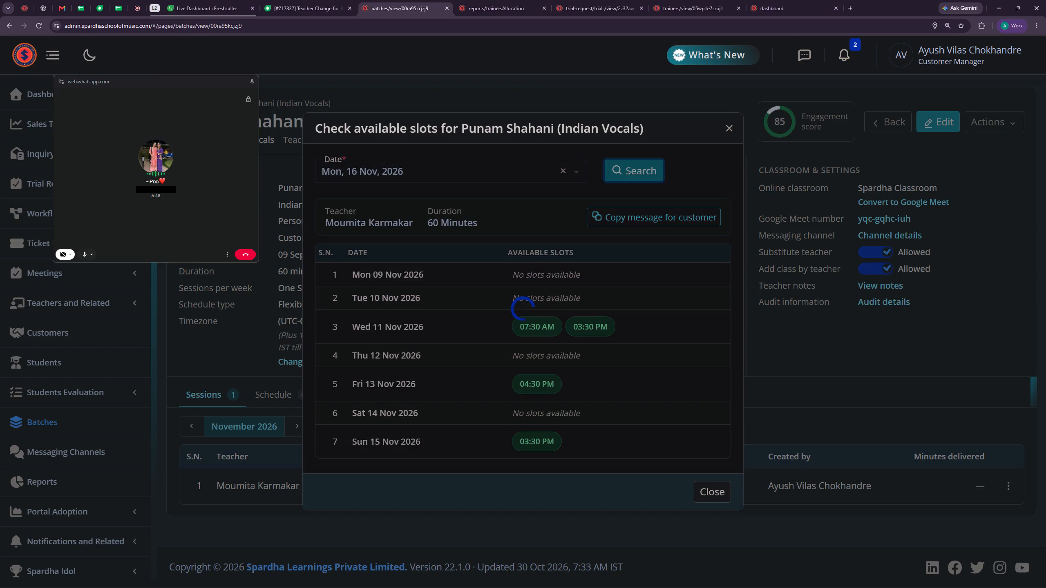
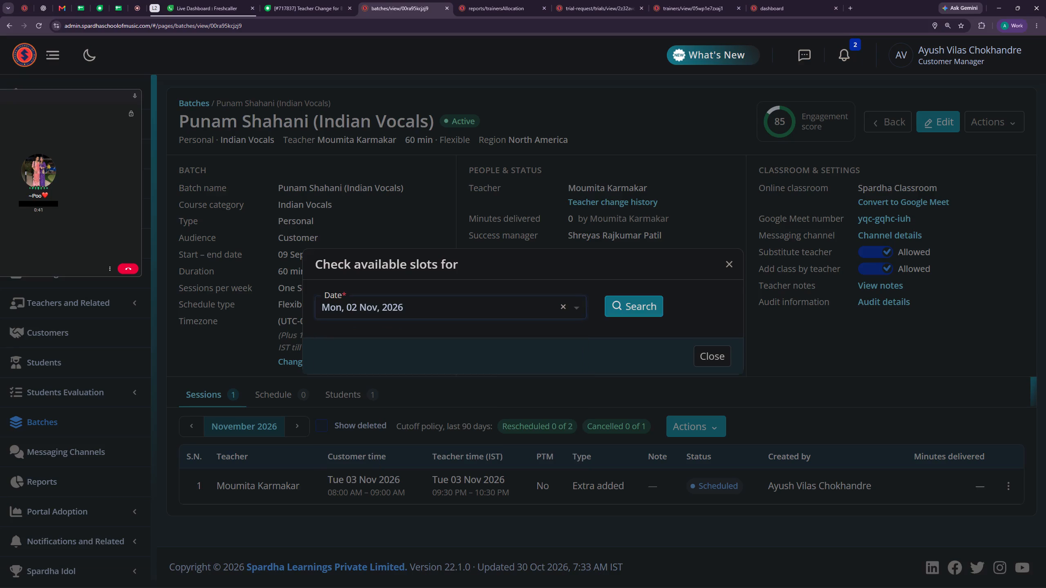
Search the batch's available session slots for the week starting Mon, 02 Nov, 2026, and close the slot check.
{"action": "left_click", "coordinate": [660, 308]}
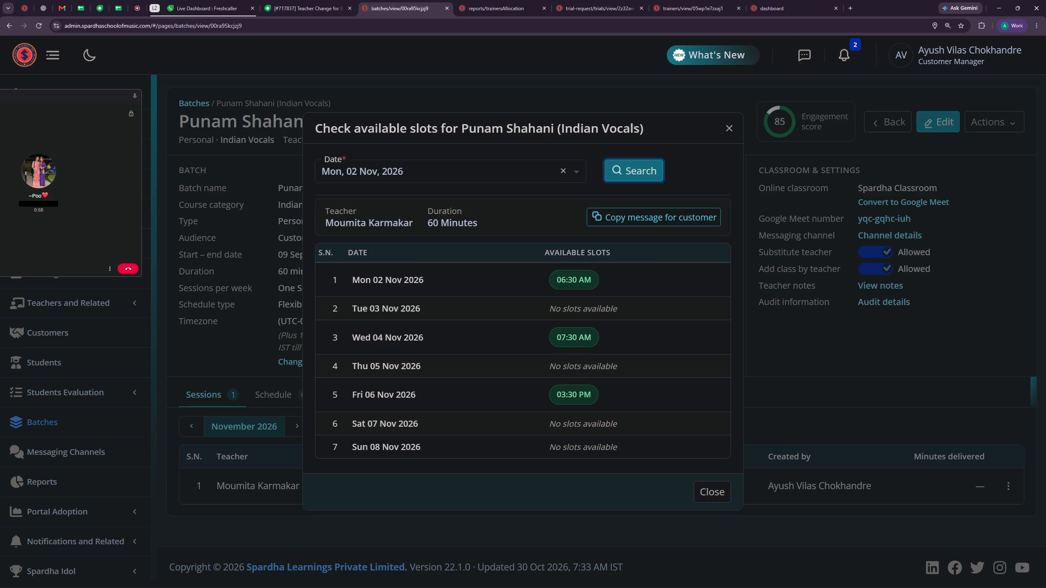
{"action": "left_click", "coordinate": [729, 129]}
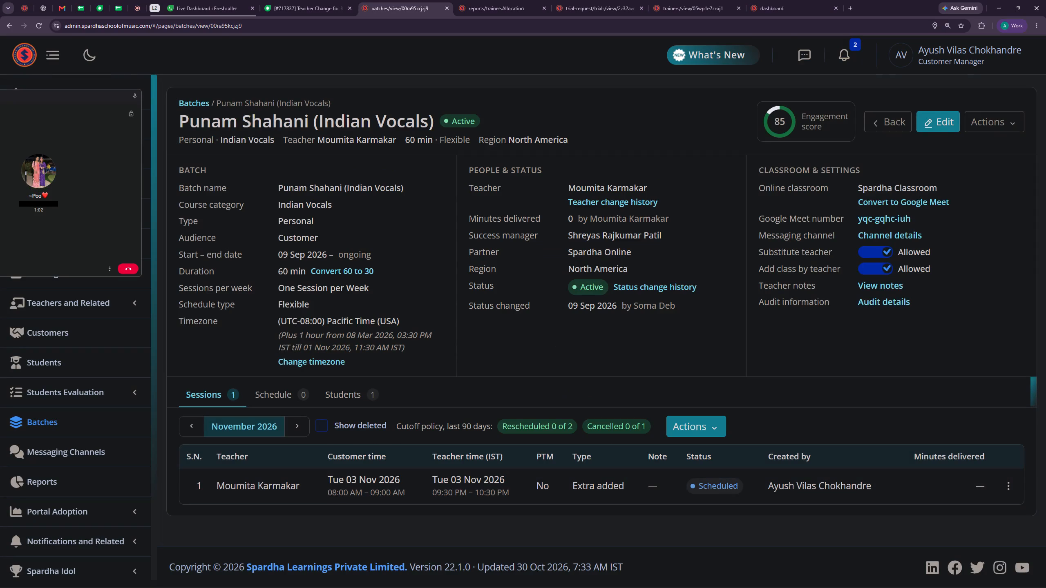
Check the system calendar for November 2026 and review the Indian Vocals batch's students, schedule and sessions.
{"action": "left_click", "coordinate": [1021, 582]}
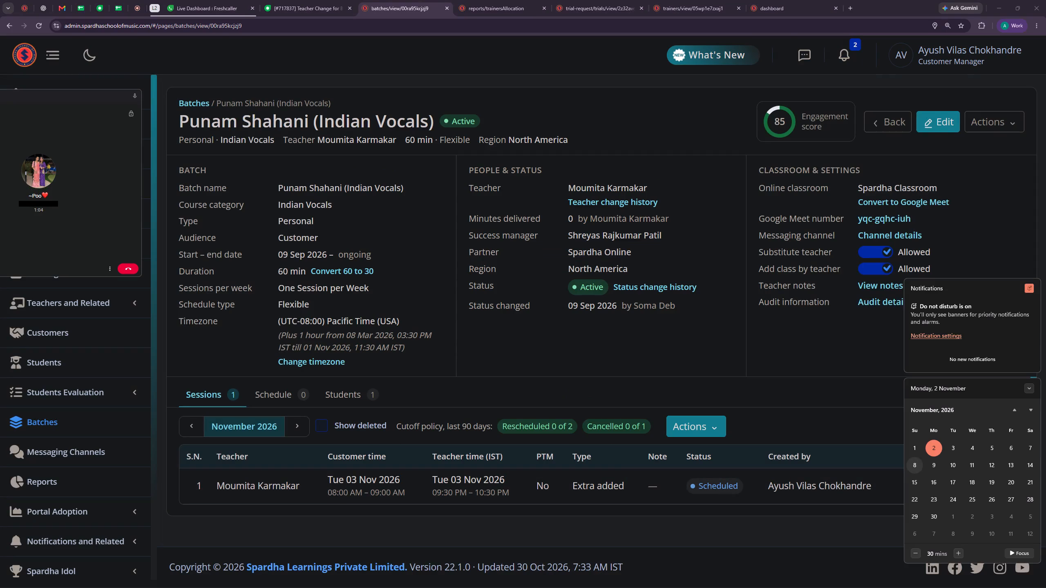
{"action": "left_click", "coordinate": [343, 396]}
{"action": "left_click", "coordinate": [280, 397]}
{"action": "left_click", "coordinate": [213, 397]}
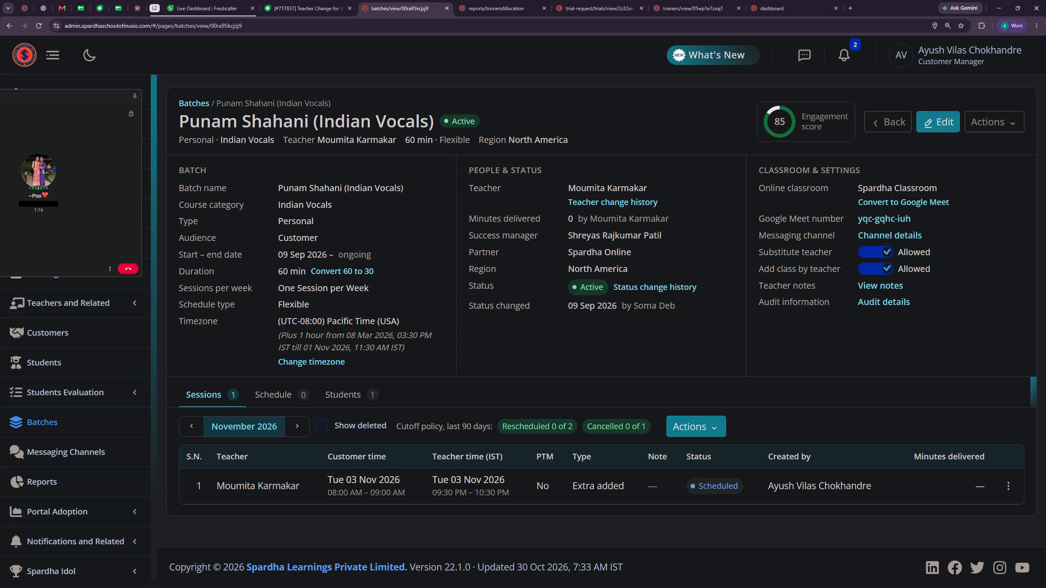
{"action": "left_click", "coordinate": [274, 394]}
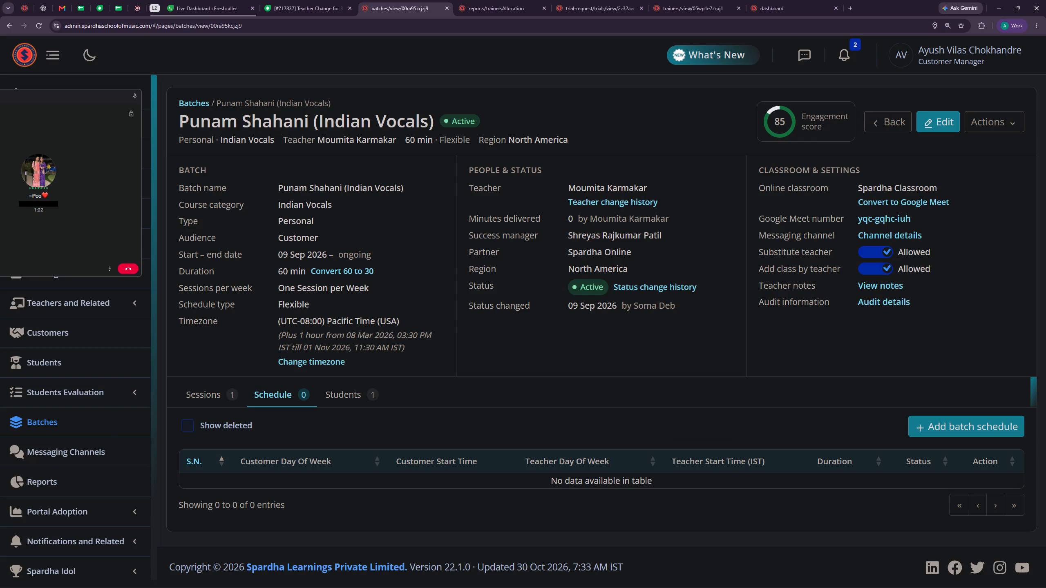
{"action": "left_click", "coordinate": [205, 392]}
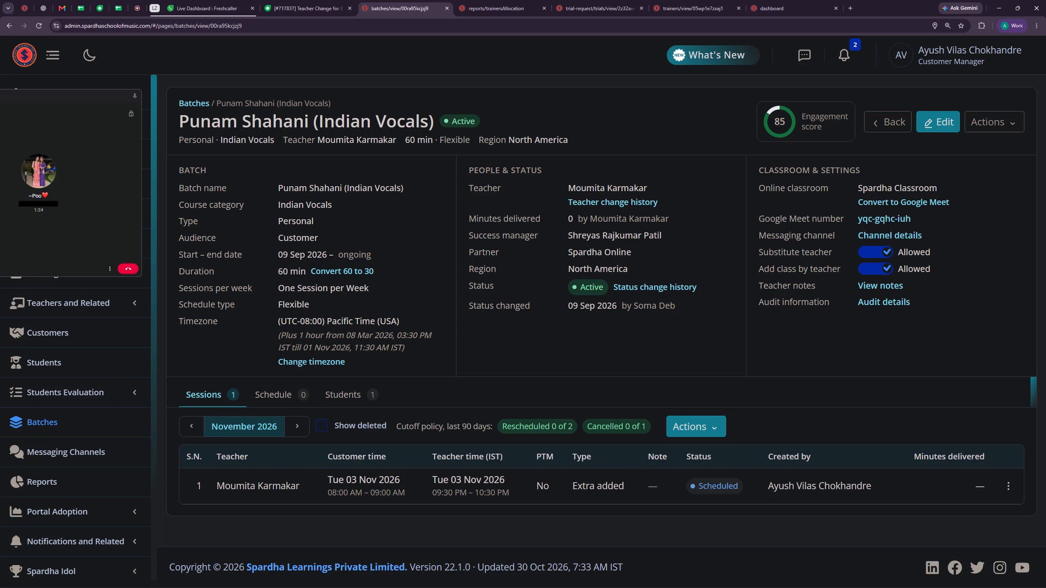
{"action": "left_click", "coordinate": [275, 394]}
{"action": "left_click", "coordinate": [208, 394]}
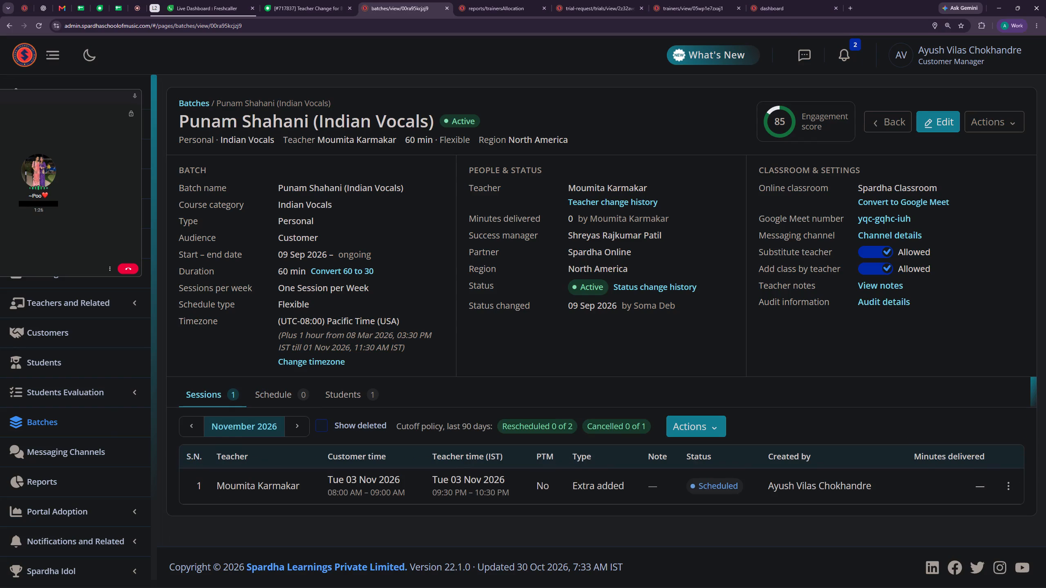
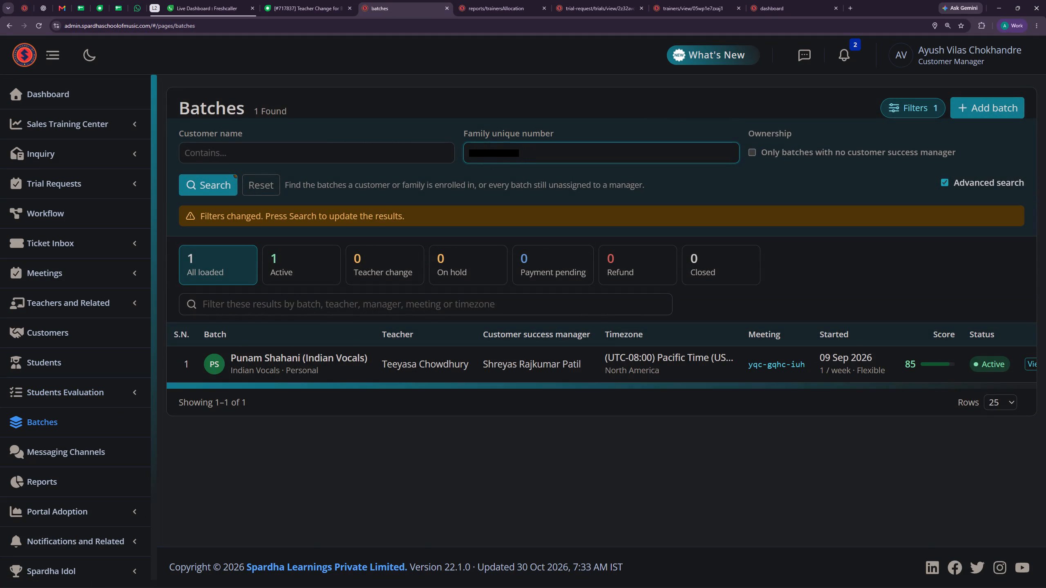
Search the batches by the entered family unique number and open the matching Flute batch's details.
{"action": "left_click", "coordinate": [199, 185]}
{"action": "left_click", "coordinate": [1006, 332]}
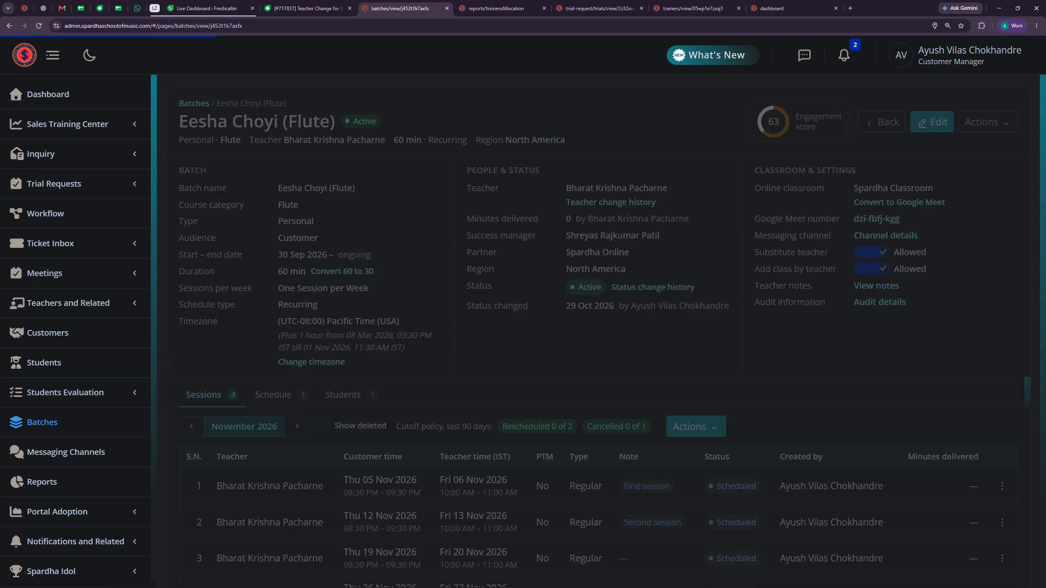
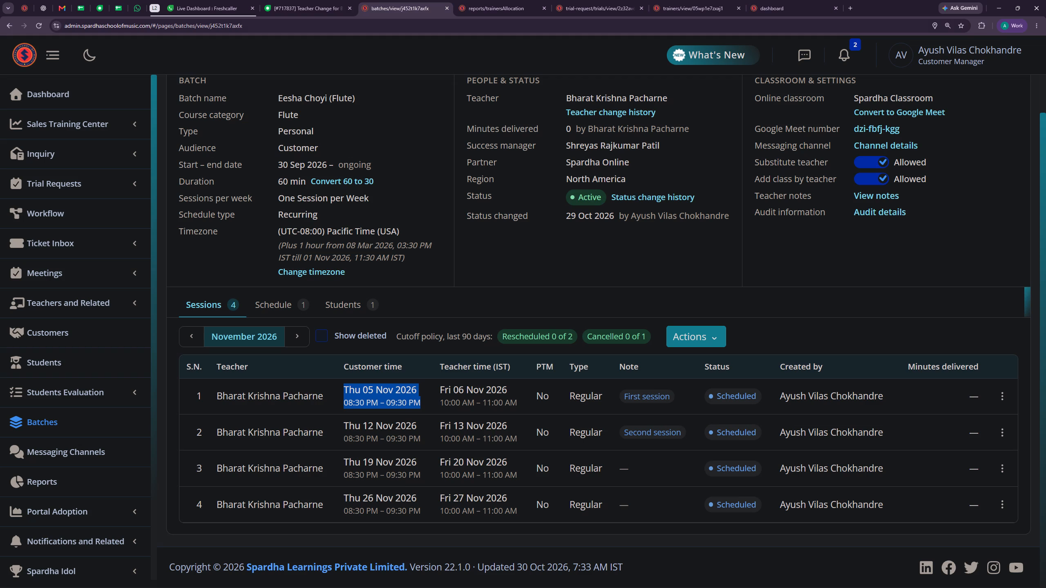
Capture the Flute batch's November 2026 session table with Snipping Tool and paste it into the private note on ticket 717837.
{"action": "left_click", "coordinate": [485, 253]}
{"action": "left_click", "coordinate": [603, 579]}
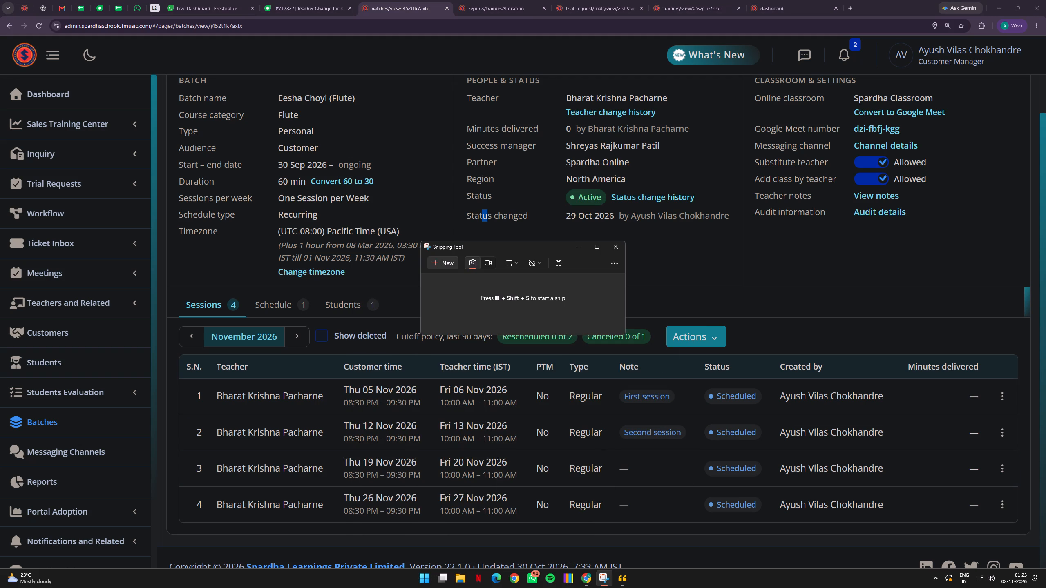
{"action": "left_click", "coordinate": [440, 265]}
{"action": "left_click_drag", "start_coordinate": [183, 363], "coordinate": [1025, 514]}
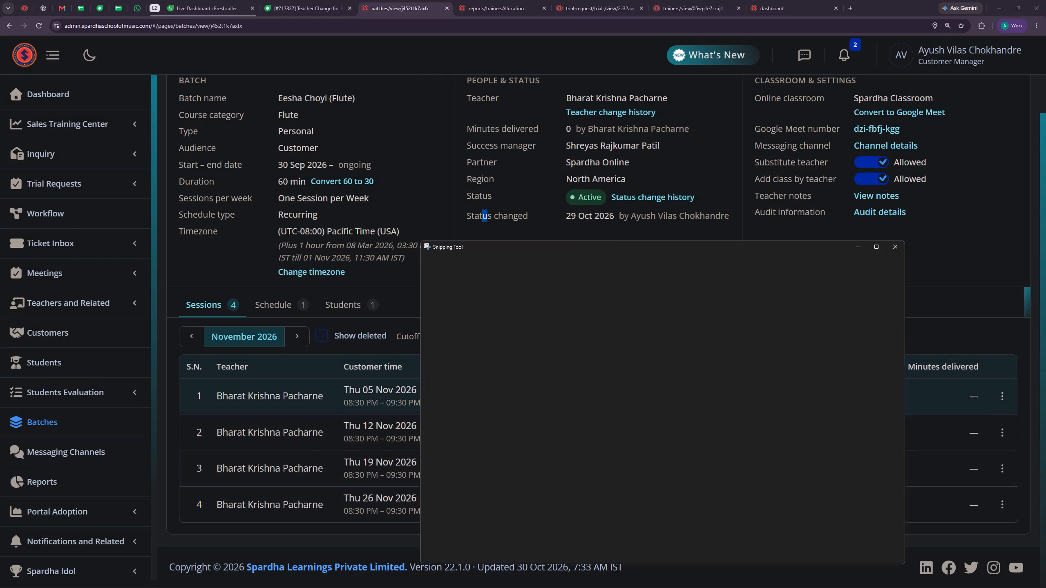
{"action": "left_click", "coordinate": [854, 263]}
{"action": "left_click_drag", "start_coordinate": [903, 249], "coordinate": [898, 247]}
{"action": "left_click", "coordinate": [325, 0]}
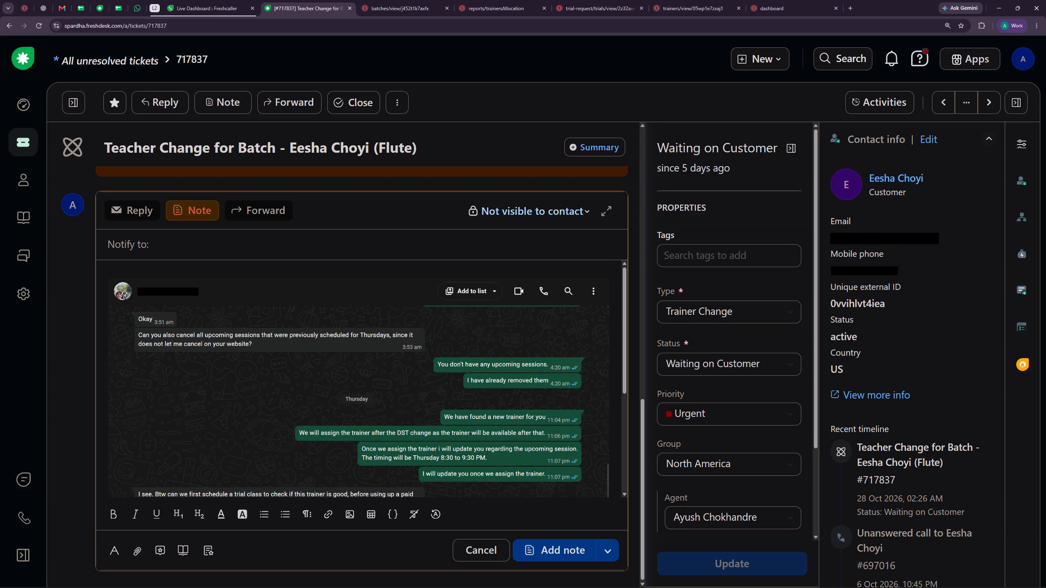
{"action": "key", "text": "ctrl+v"}
{"action": "scroll", "coordinate": [246, 290], "scroll_direction": "up", "scroll_amount": 6}
{"action": "scroll", "coordinate": [309, 312], "scroll_direction": "up", "scroll_amount": 5}
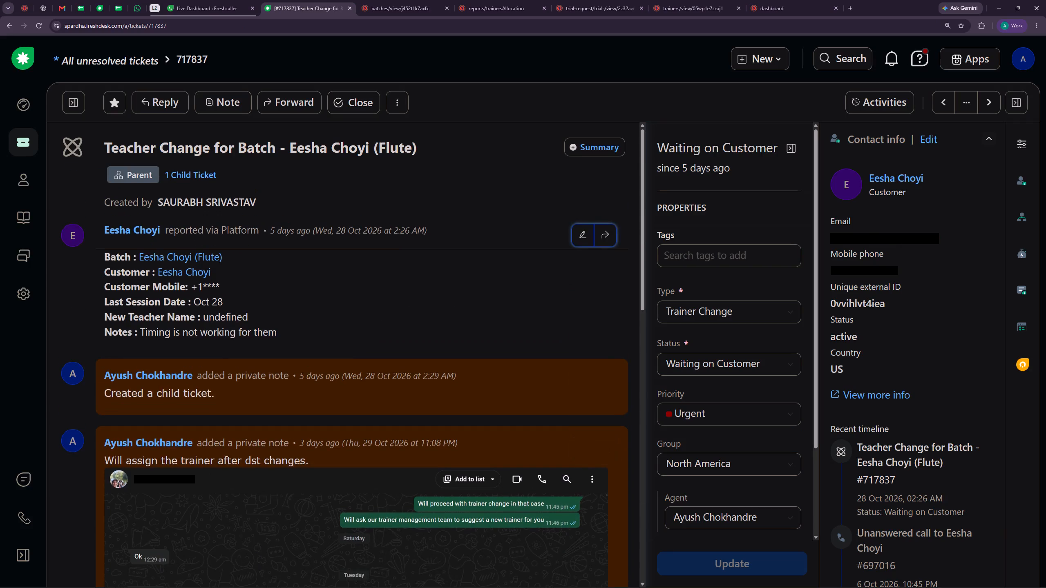
{"action": "scroll", "coordinate": [289, 316], "scroll_direction": "down", "scroll_amount": 15}
{"action": "scroll", "coordinate": [291, 345], "scroll_direction": "up", "scroll_amount": 3}
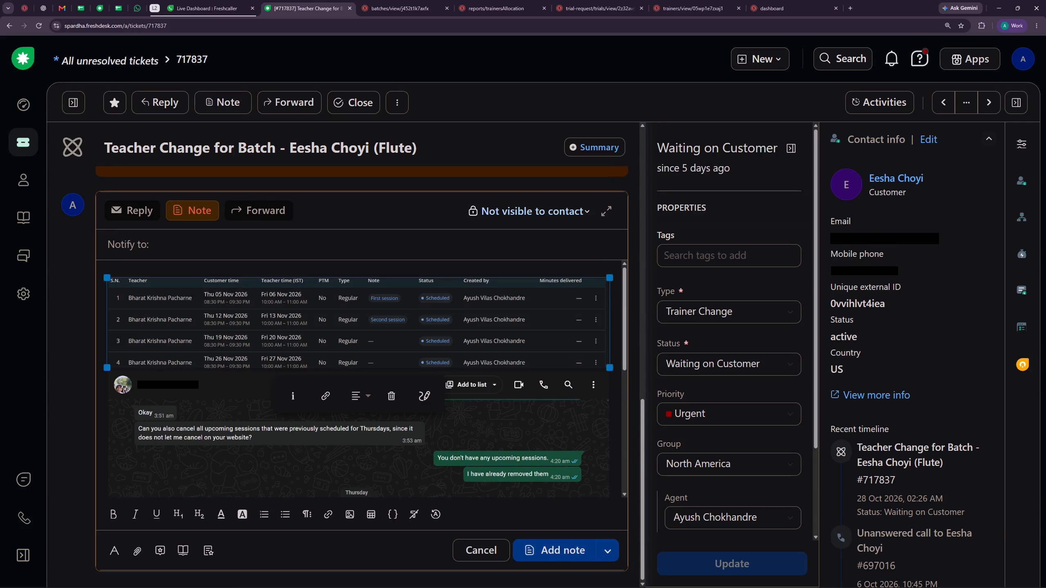
Copy the saved Notepad text "Cx has been advised to reach out after the first session. Closing the ticket." above the note's images and add the note.
{"action": "left_click", "coordinate": [987, 29]}
{"action": "left_click", "coordinate": [902, 178]}
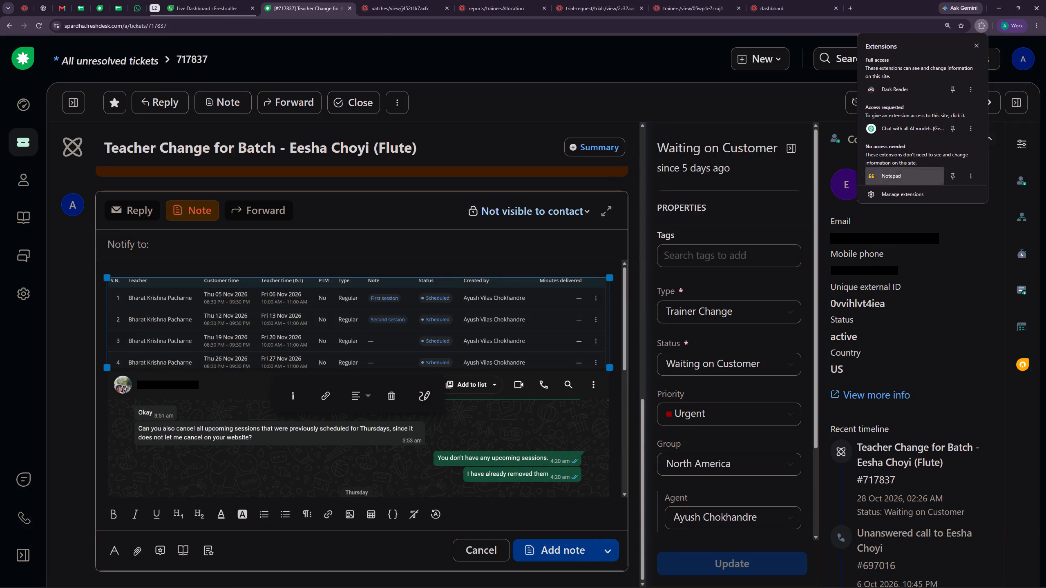
{"action": "left_click_drag", "start_coordinate": [219, 140], "coordinate": [154, 129]}
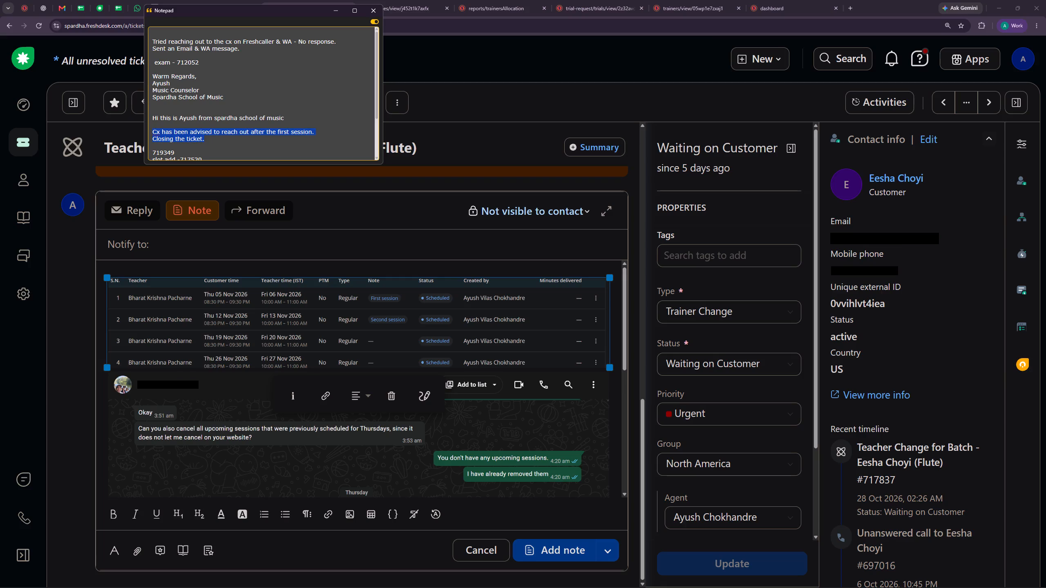
{"action": "left_click_drag", "start_coordinate": [154, 129], "coordinate": [153, 129]}
{"action": "key", "text": "ctrl+c"}
{"action": "left_click", "coordinate": [129, 265]}
{"action": "key", "text": "ctrl+v"}
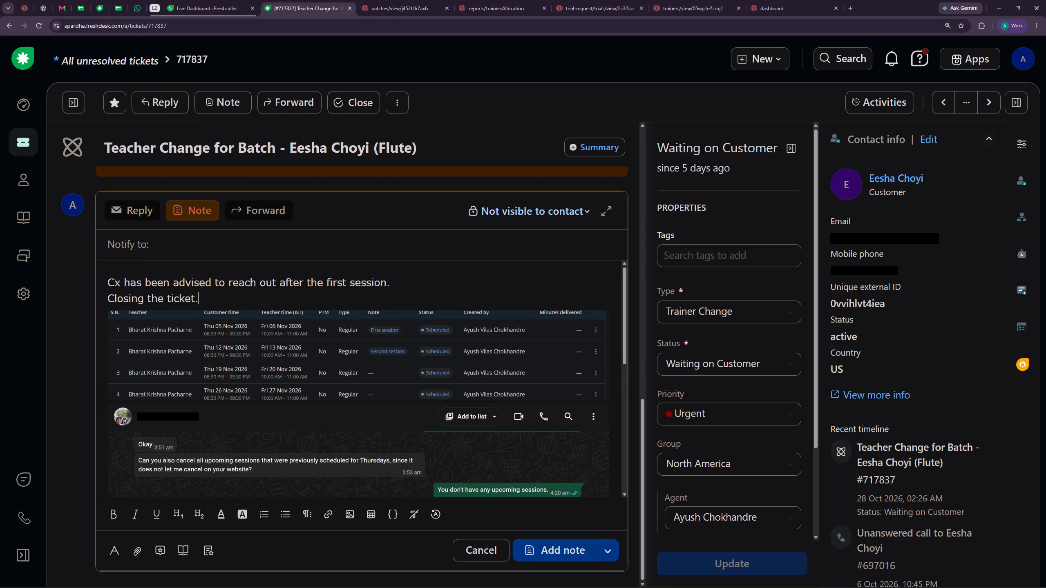
{"action": "left_click", "coordinate": [549, 547]}
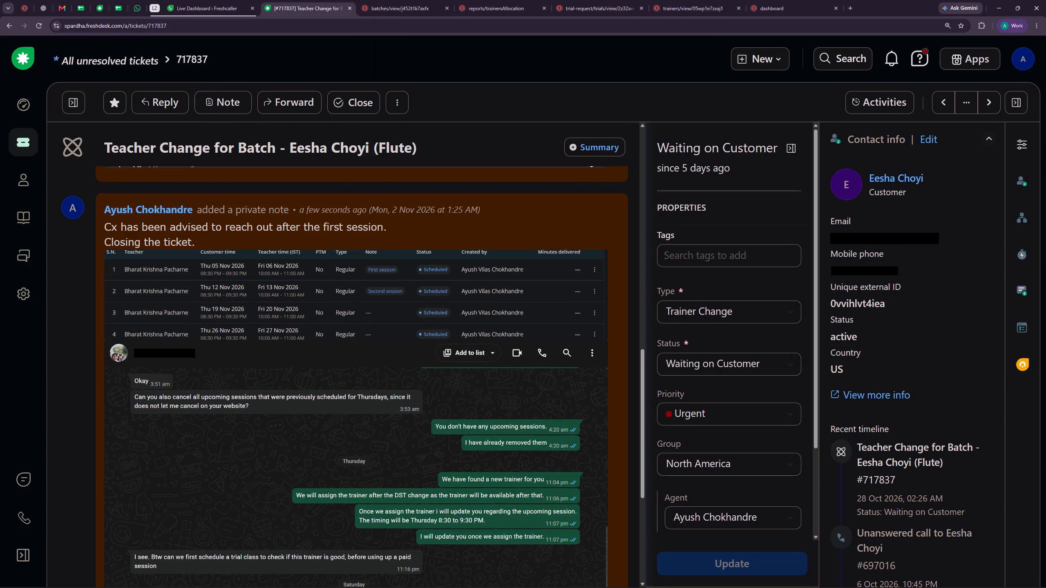
{"action": "double_click", "coordinate": [193, 58]}
{"action": "key", "text": "ctrl+c"}
{"action": "left_click", "coordinate": [13, 0]}
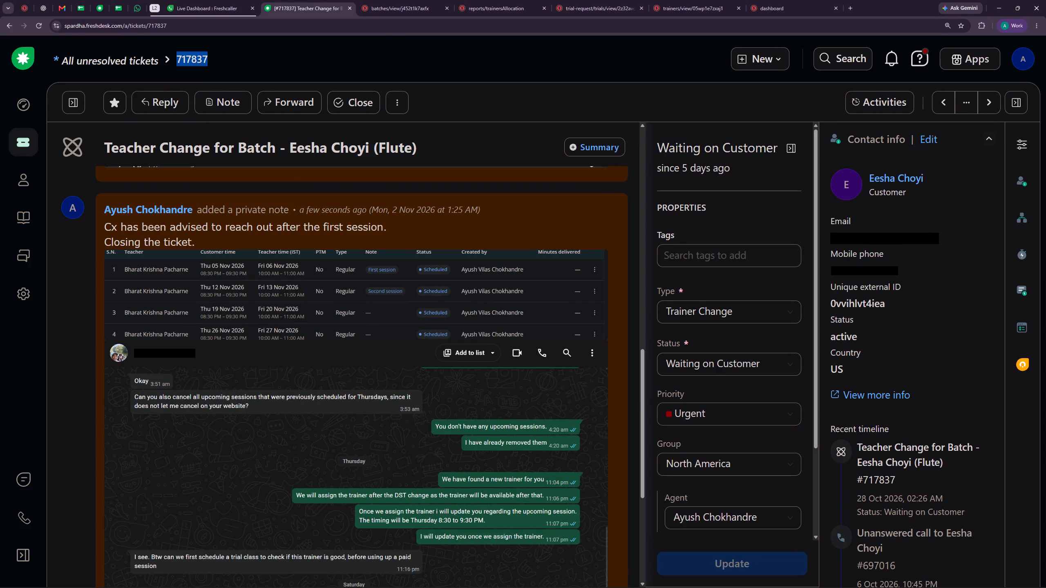
{"action": "left_click", "coordinate": [28, 0]}
{"action": "left_click", "coordinate": [771, 446]}
{"action": "key", "text": "ctrl+v"}
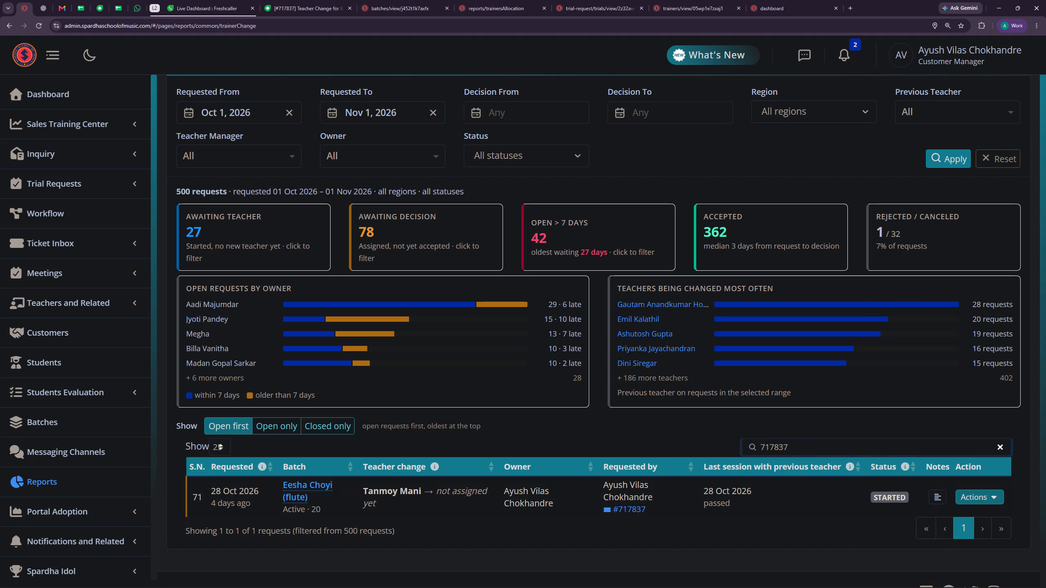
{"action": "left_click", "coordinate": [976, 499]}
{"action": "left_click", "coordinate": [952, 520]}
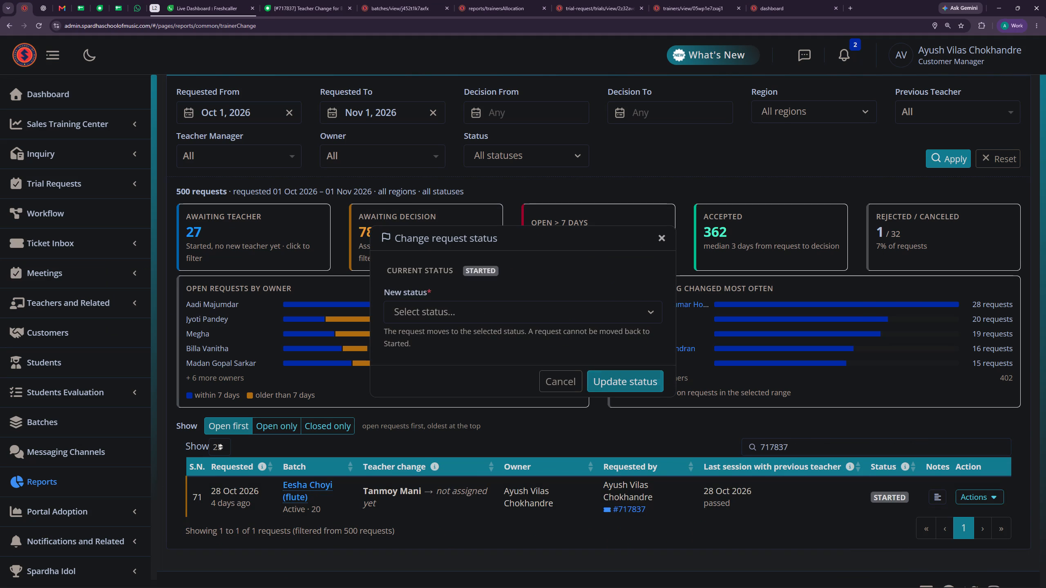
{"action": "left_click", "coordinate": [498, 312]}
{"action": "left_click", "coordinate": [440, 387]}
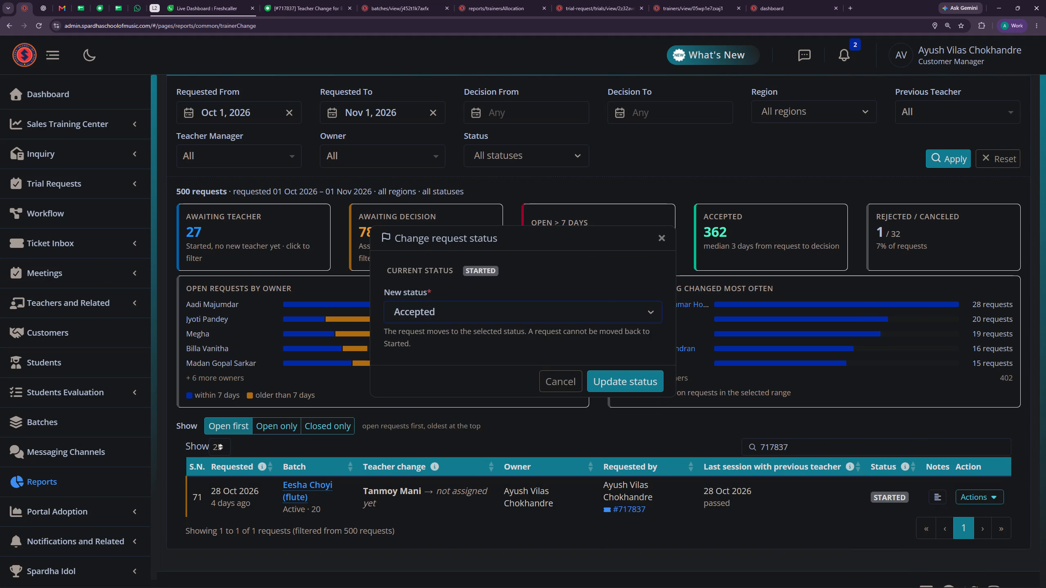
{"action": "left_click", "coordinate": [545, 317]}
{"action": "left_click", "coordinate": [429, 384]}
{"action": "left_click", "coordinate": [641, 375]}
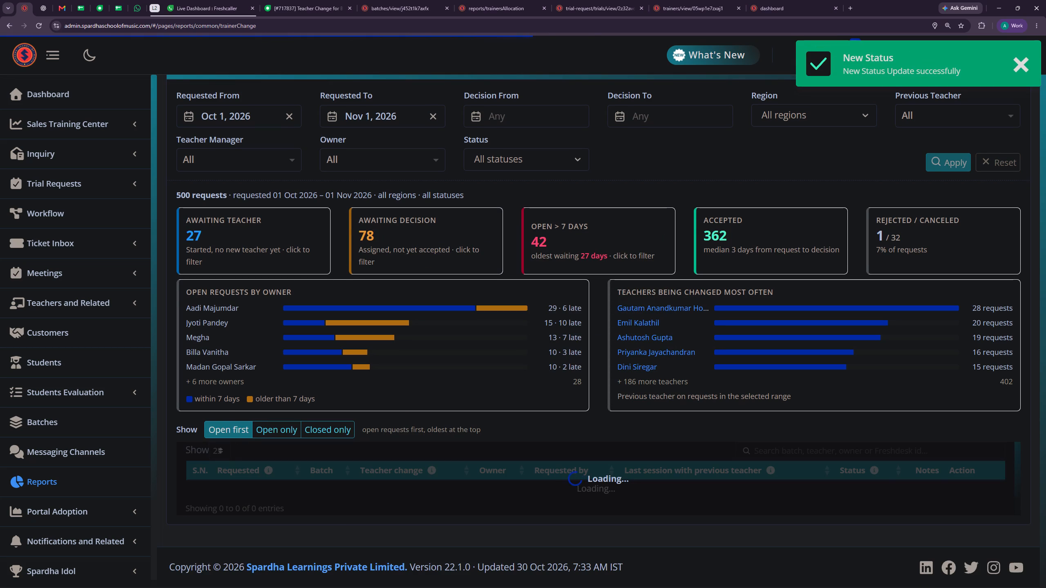
Find request 717837 in the report again and change its decision to Assigned.
{"action": "left_click", "coordinate": [798, 448]}
{"action": "key", "text": "ctrl+v"}
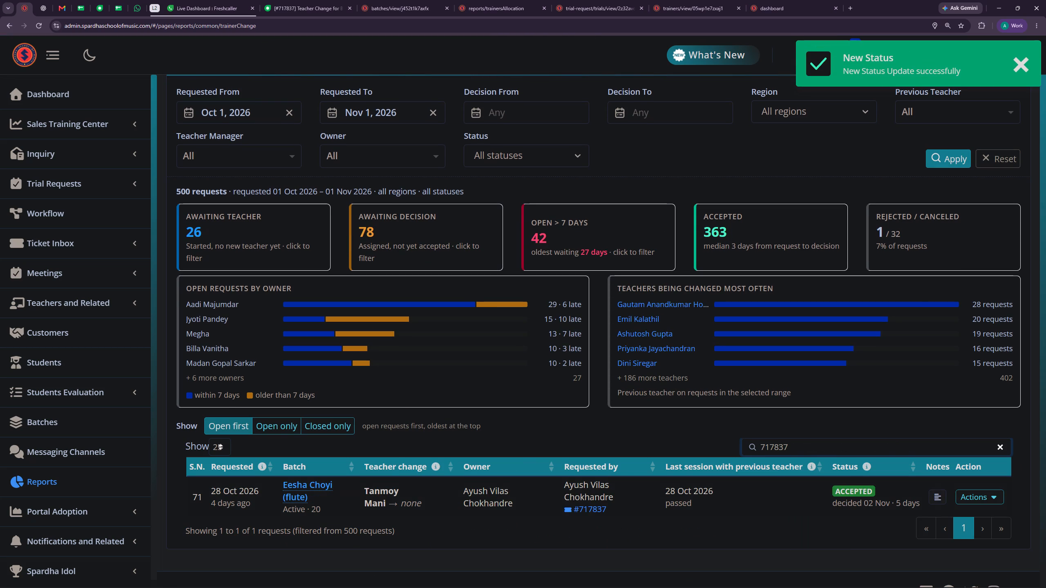
{"action": "left_click", "coordinate": [975, 497]}
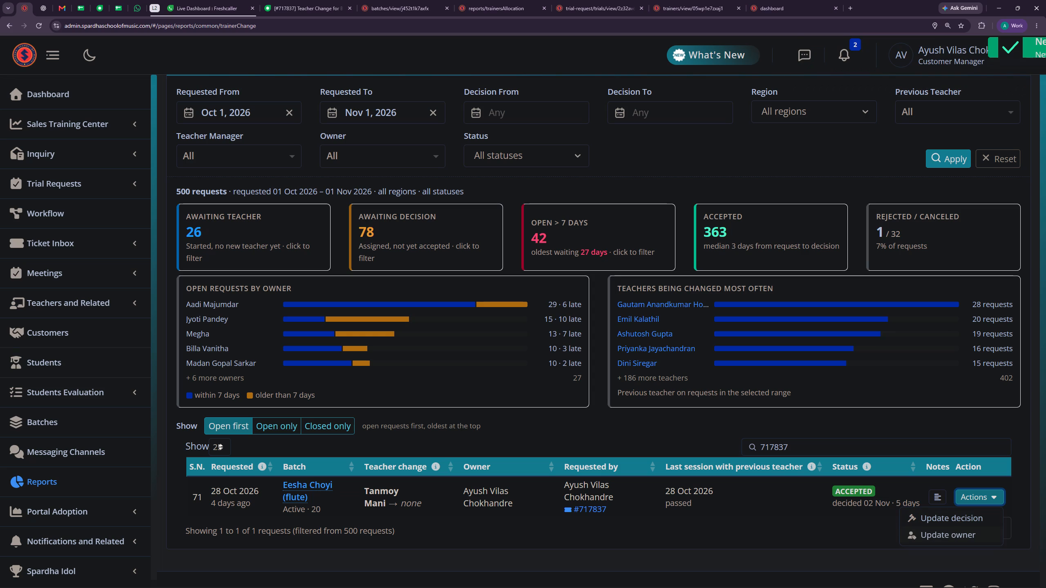
{"action": "left_click", "coordinate": [948, 523]}
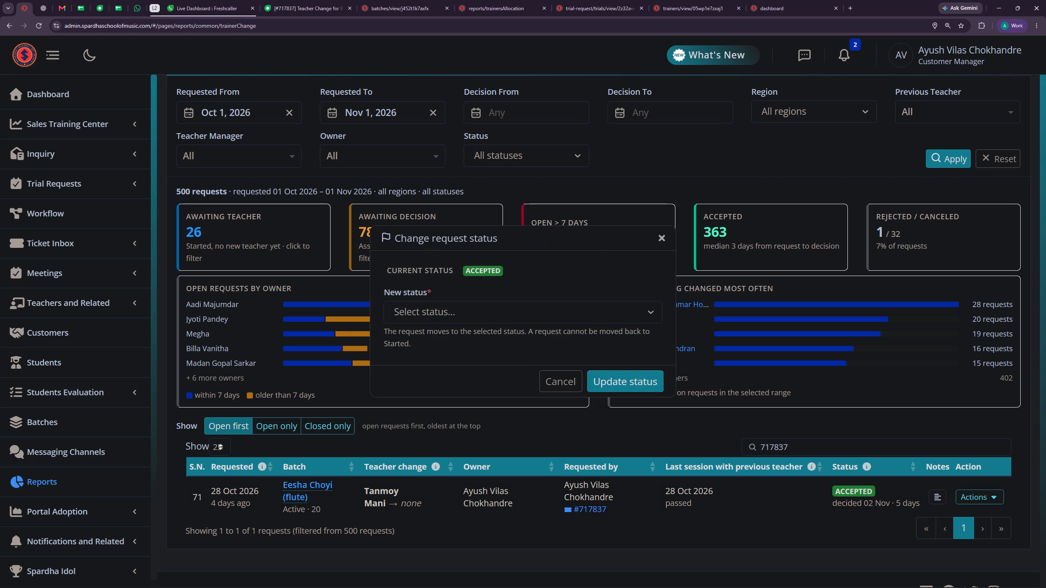
{"action": "left_click", "coordinate": [536, 312]}
{"action": "left_click_drag", "start_coordinate": [449, 367], "coordinate": [449, 382]}
{"action": "left_click", "coordinate": [452, 366]}
{"action": "left_click", "coordinate": [630, 383]}
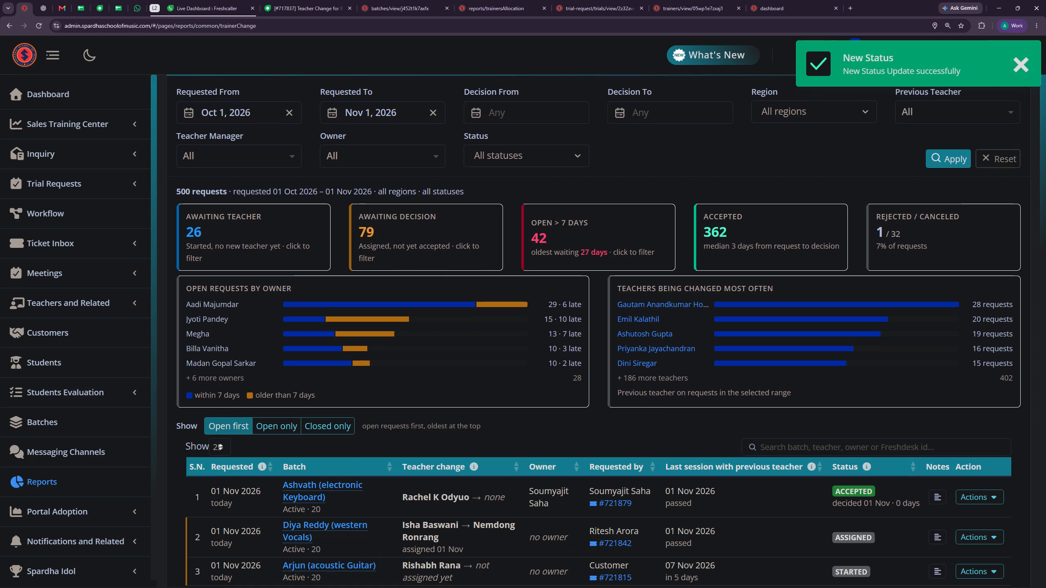
Assign the Flute batch's current teacher as the new teacher on request 717837, taking the name from the batch page.
{"action": "left_click", "coordinate": [834, 441]}
{"action": "key", "text": "ctrl+v"}
{"action": "left_click", "coordinate": [971, 499]}
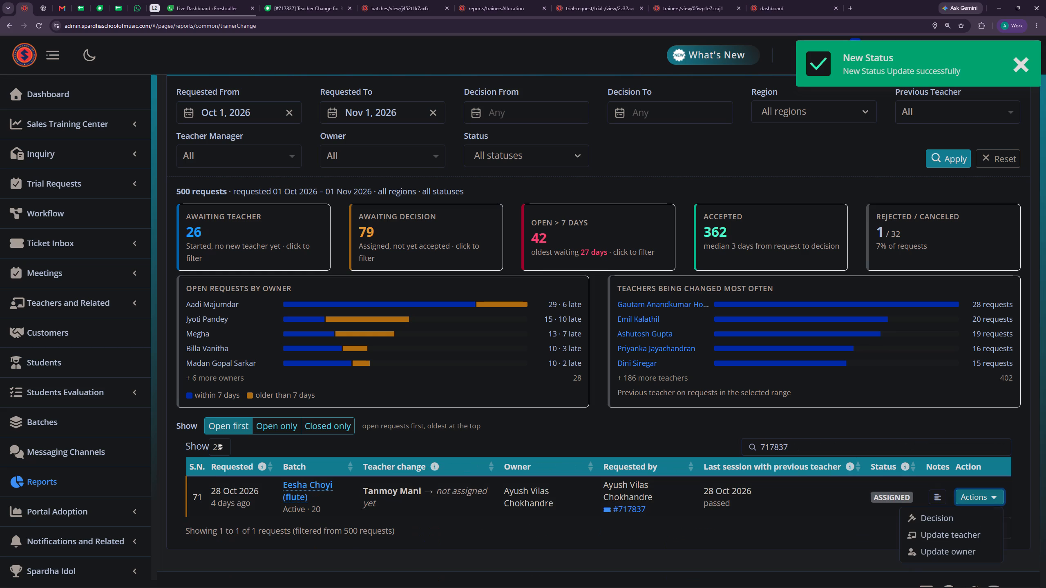
{"action": "left_click", "coordinate": [952, 537]}
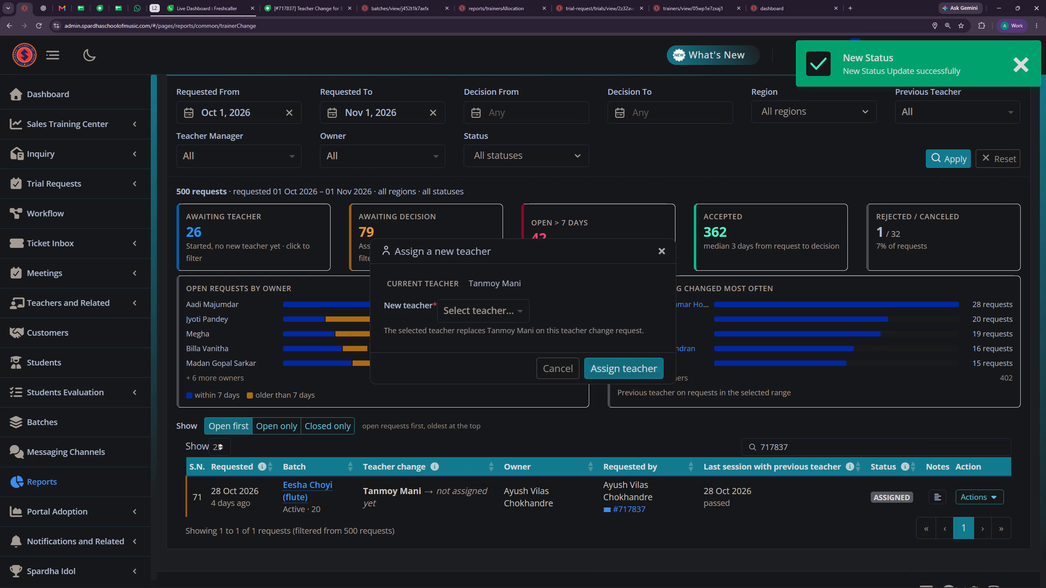
{"action": "left_click", "coordinate": [405, 11]}
{"action": "left_click_drag", "start_coordinate": [566, 96], "coordinate": [669, 96]}
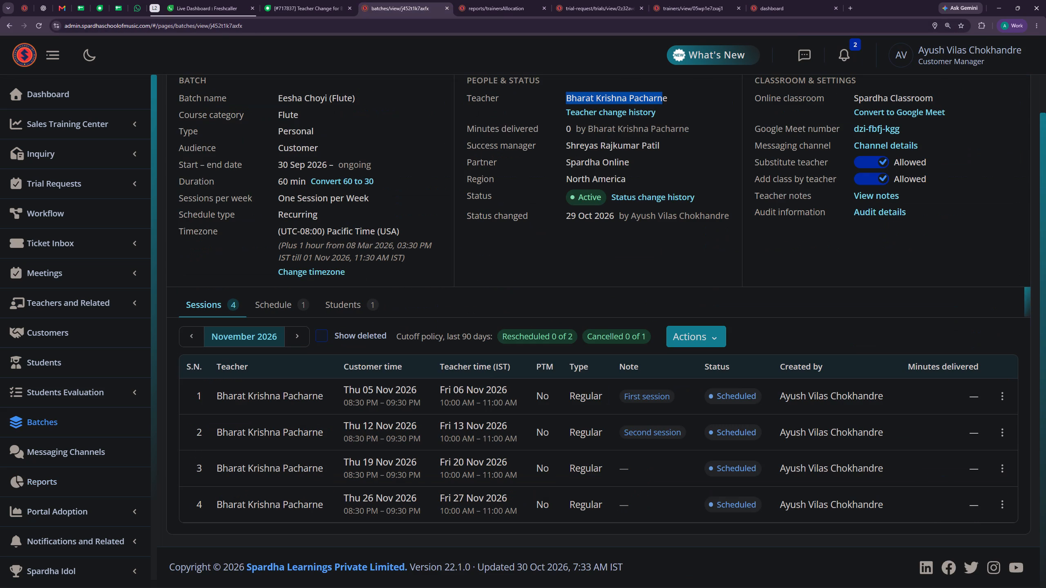
{"action": "left_click_drag", "start_coordinate": [669, 96], "coordinate": [697, 96]}
{"action": "key", "text": "ctrl+c"}
{"action": "left_click", "coordinate": [212, 2]}
{"action": "left_click", "coordinate": [284, 2]}
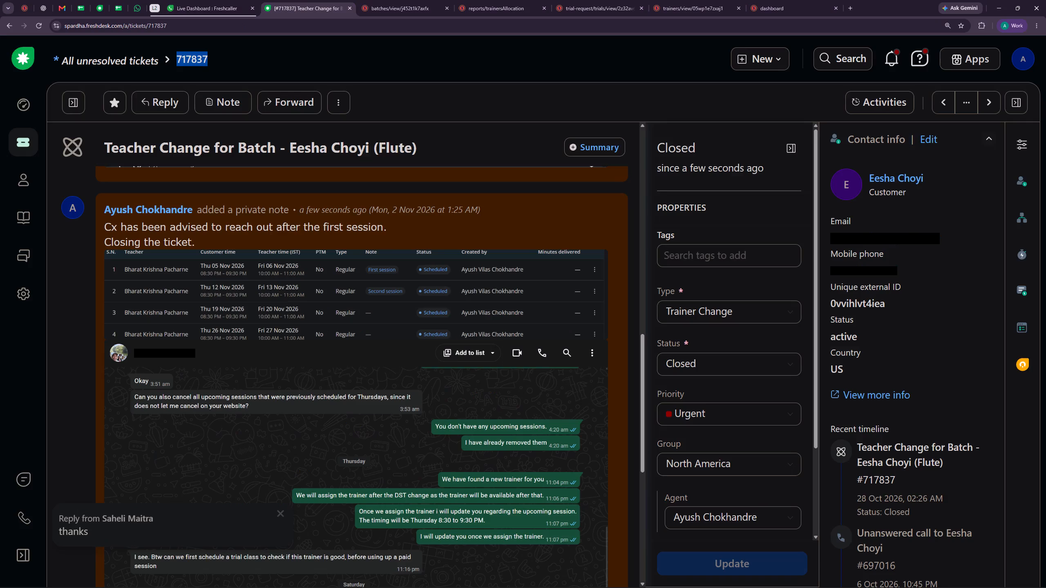
{"action": "left_click", "coordinate": [30, 0]}
{"action": "left_click", "coordinate": [464, 310], "text": "ctrl"}
{"action": "key", "text": "ctrl+v"}
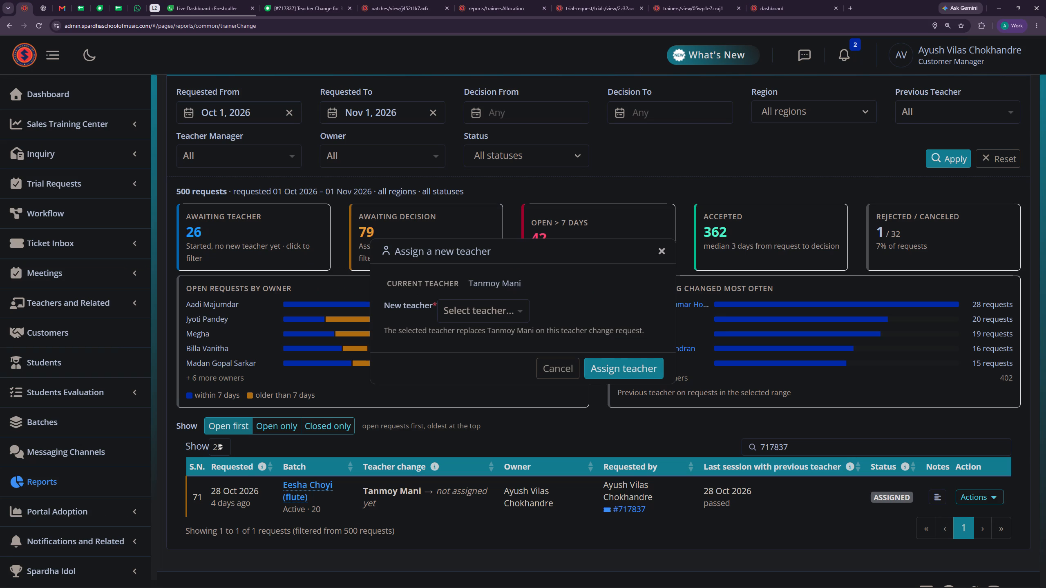
{"action": "left_click", "coordinate": [455, 337]}
{"action": "left_click", "coordinate": [626, 368]}
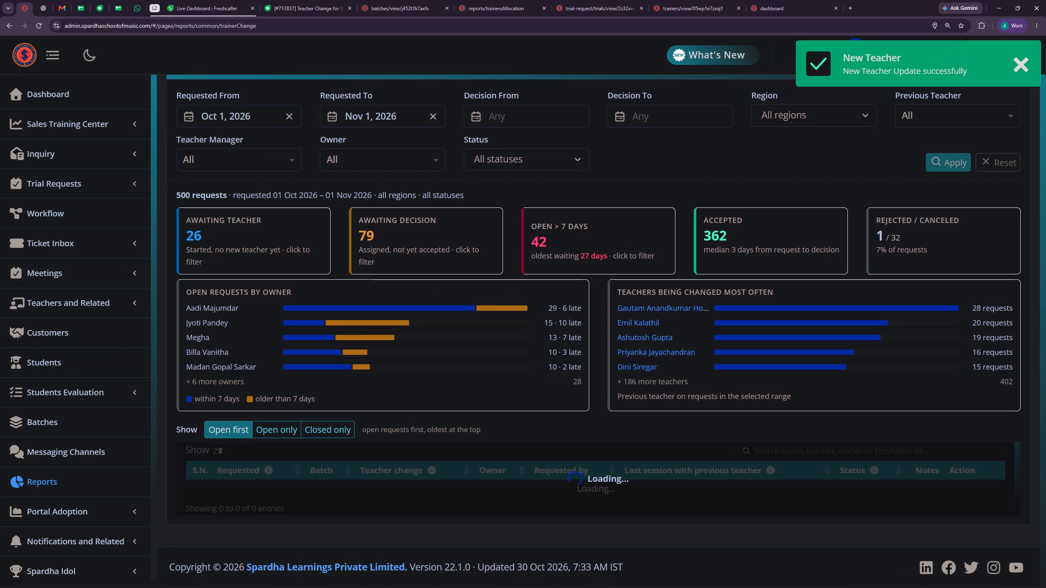
{"action": "left_click", "coordinate": [293, 0]}
{"action": "key", "text": "ctrl+c"}
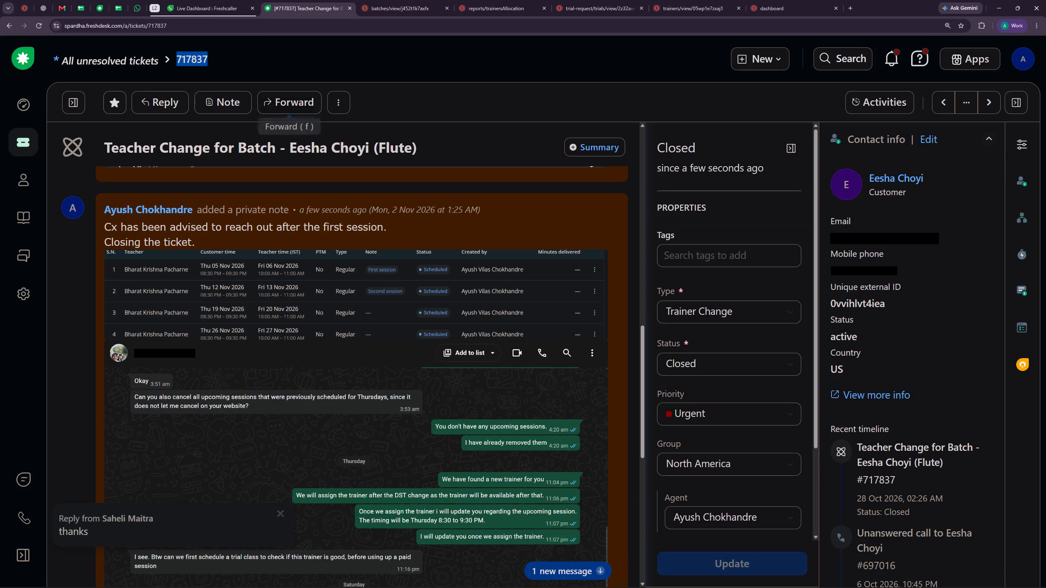
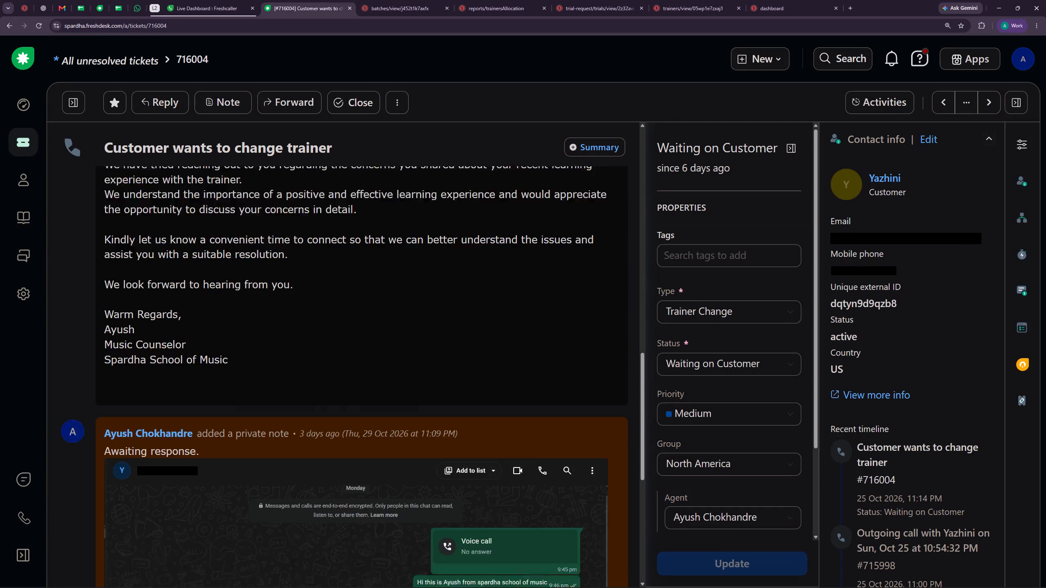
{"action": "scroll", "coordinate": [392, 385], "scroll_direction": "down", "scroll_amount": 6}
{"action": "scroll", "coordinate": [392, 384], "scroll_direction": "up", "scroll_amount": 8}
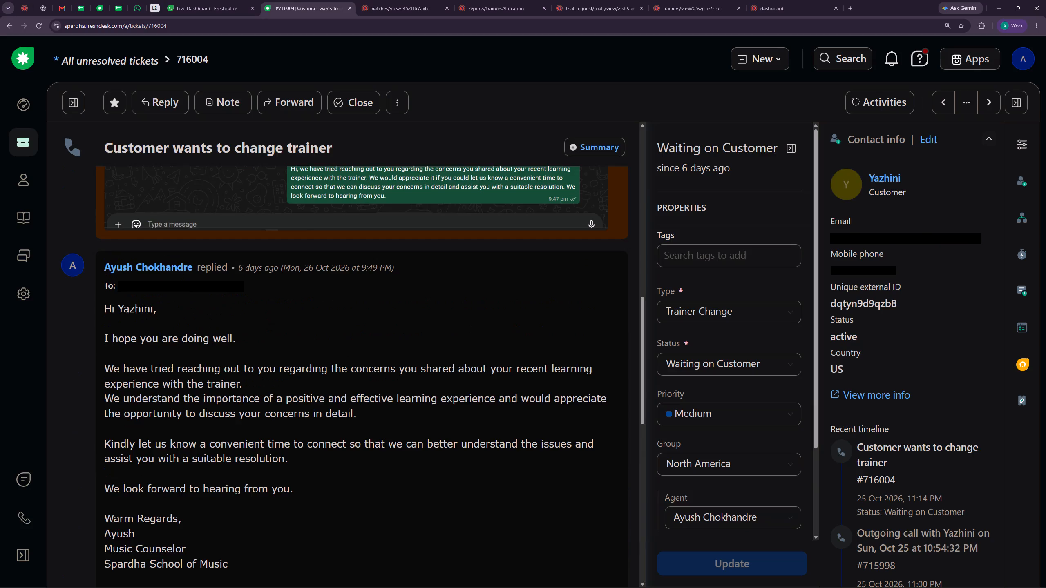
{"action": "scroll", "coordinate": [392, 384], "scroll_direction": "up", "scroll_amount": 11}
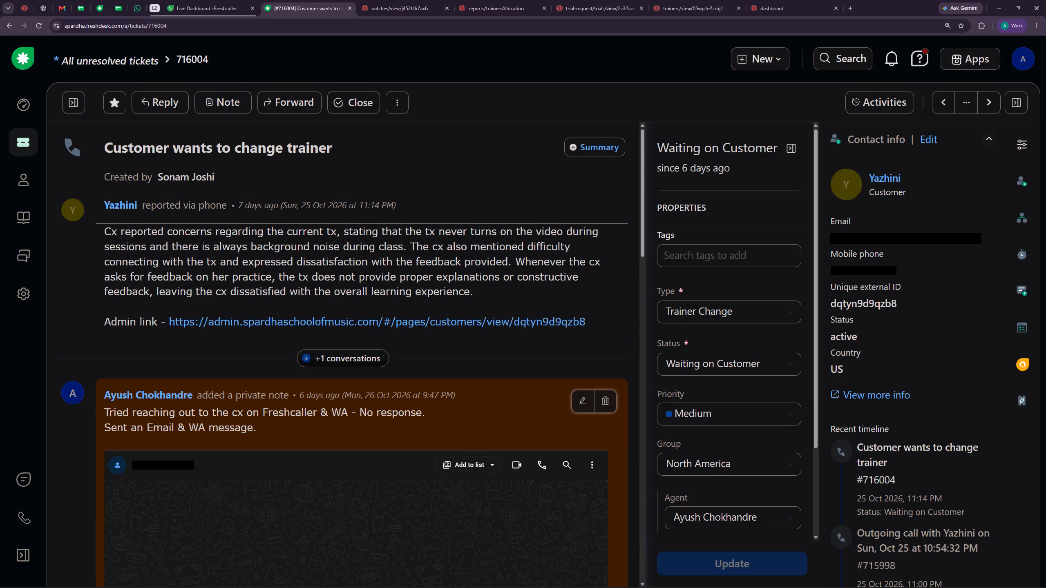
{"action": "scroll", "coordinate": [403, 380], "scroll_direction": "down", "scroll_amount": 2}
{"action": "scroll", "coordinate": [402, 381], "scroll_direction": "up", "scroll_amount": 2}
{"action": "scroll", "coordinate": [402, 381], "scroll_direction": "down", "scroll_amount": 10}
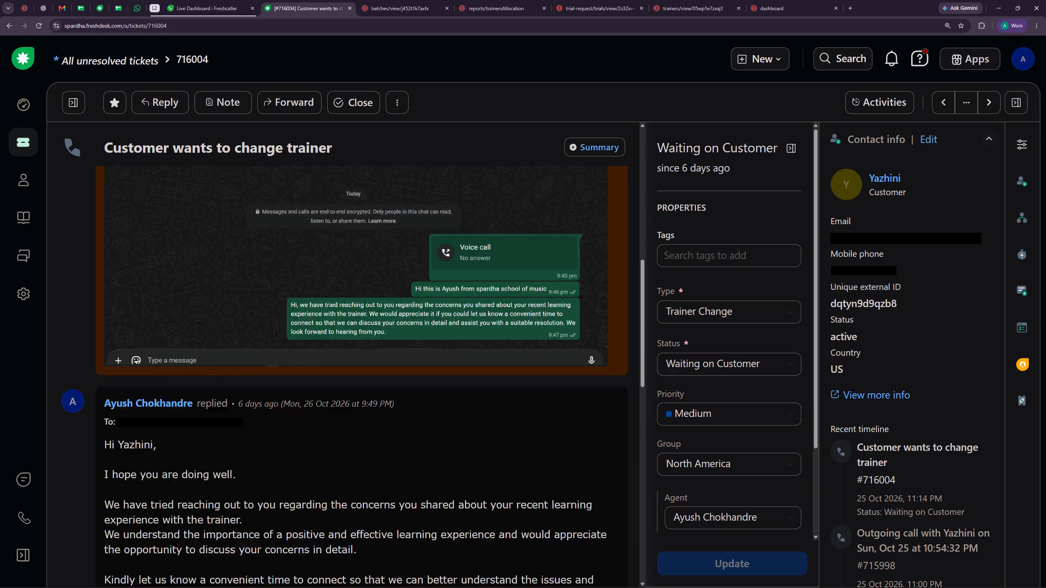
{"action": "scroll", "coordinate": [403, 378], "scroll_direction": "down", "scroll_amount": 7}
{"action": "scroll", "coordinate": [440, 376], "scroll_direction": "down", "scroll_amount": 4}
{"action": "left_click_drag", "start_coordinate": [909, 271], "coordinate": [819, 271]}
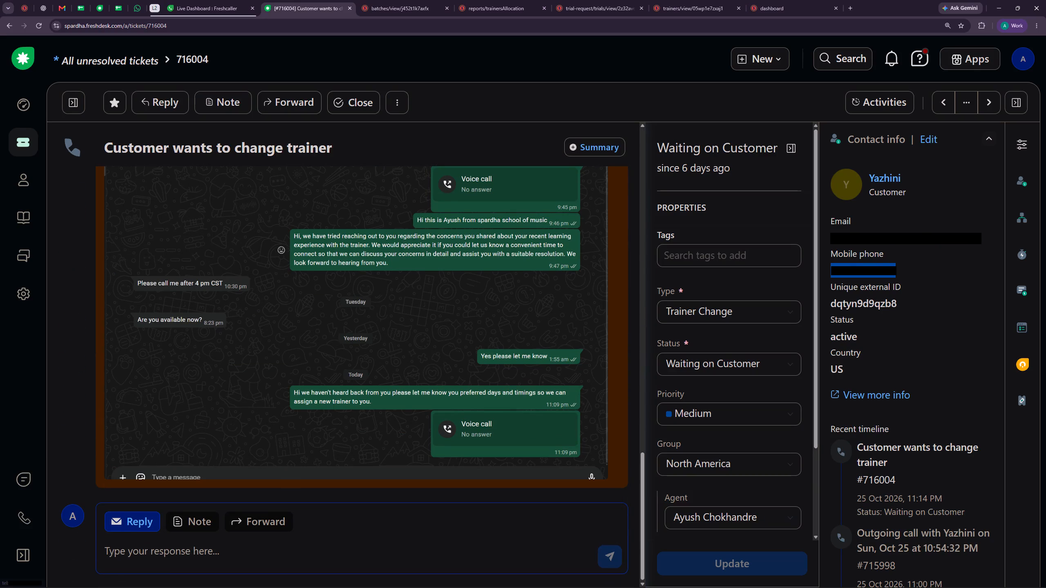
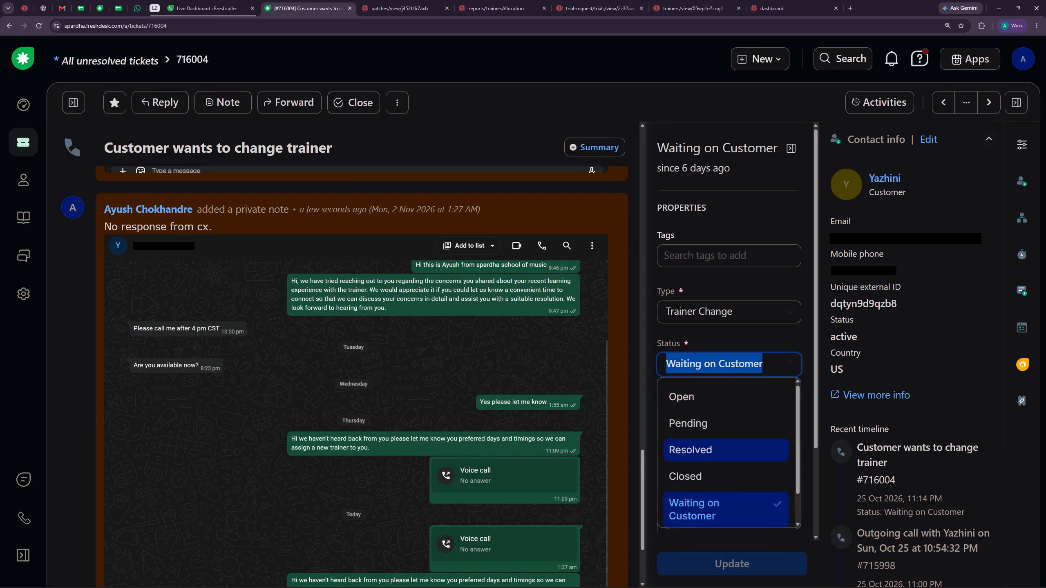
{"action": "left_click_drag", "start_coordinate": [954, 321], "coordinate": [957, 316]}
{"action": "left_click", "coordinate": [996, 106]}
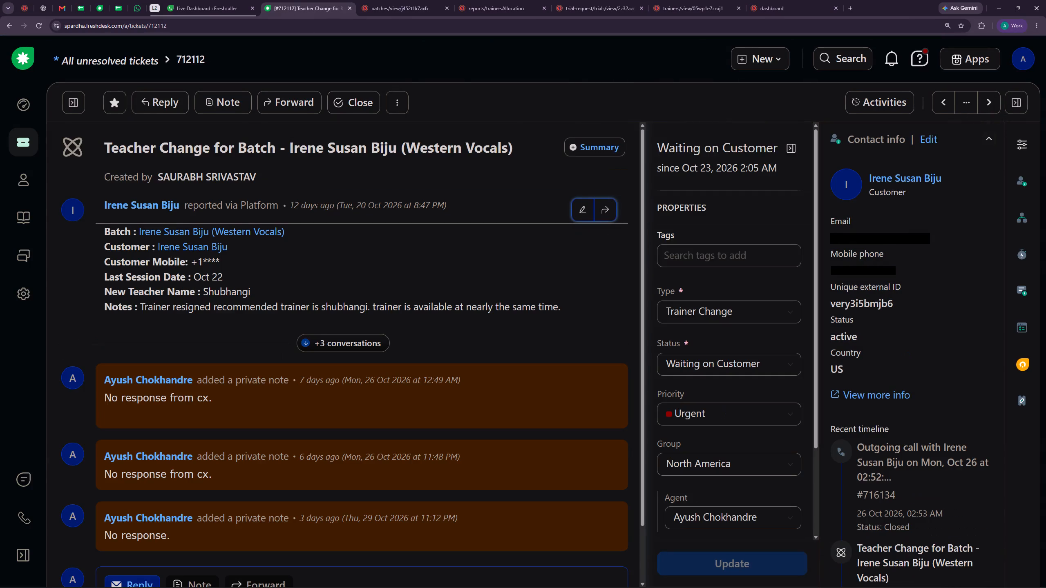
{"action": "scroll", "coordinate": [342, 312], "scroll_direction": "down", "scroll_amount": 6}
{"action": "scroll", "coordinate": [370, 344], "scroll_direction": "down", "scroll_amount": 14}
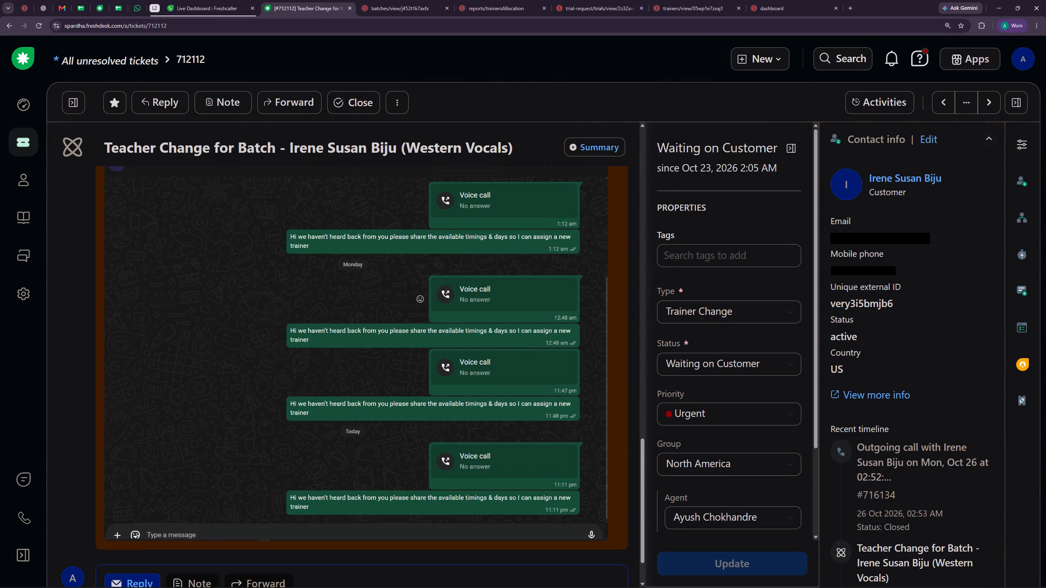
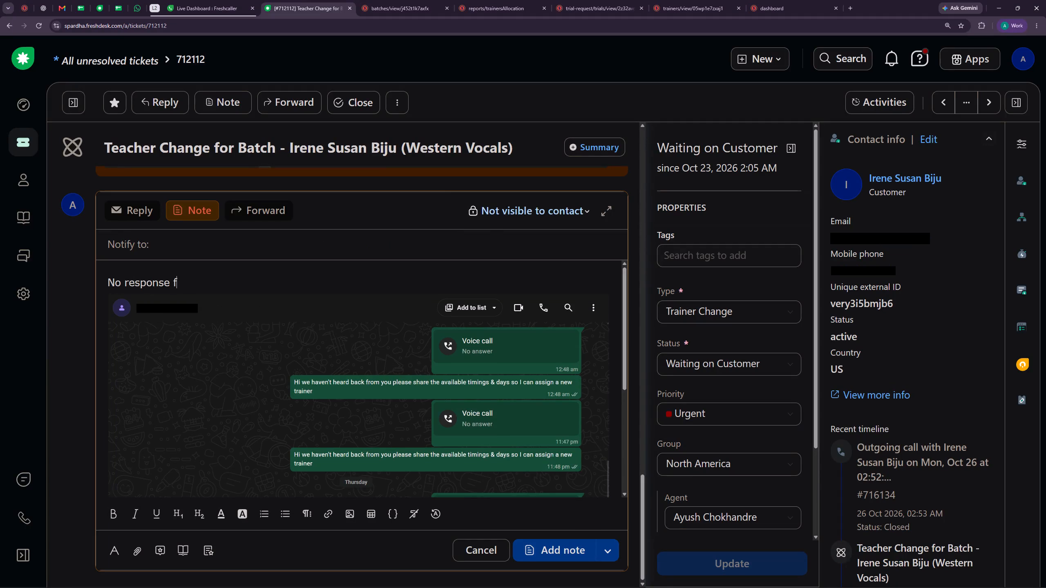
{"action": "key", "text": "space"}
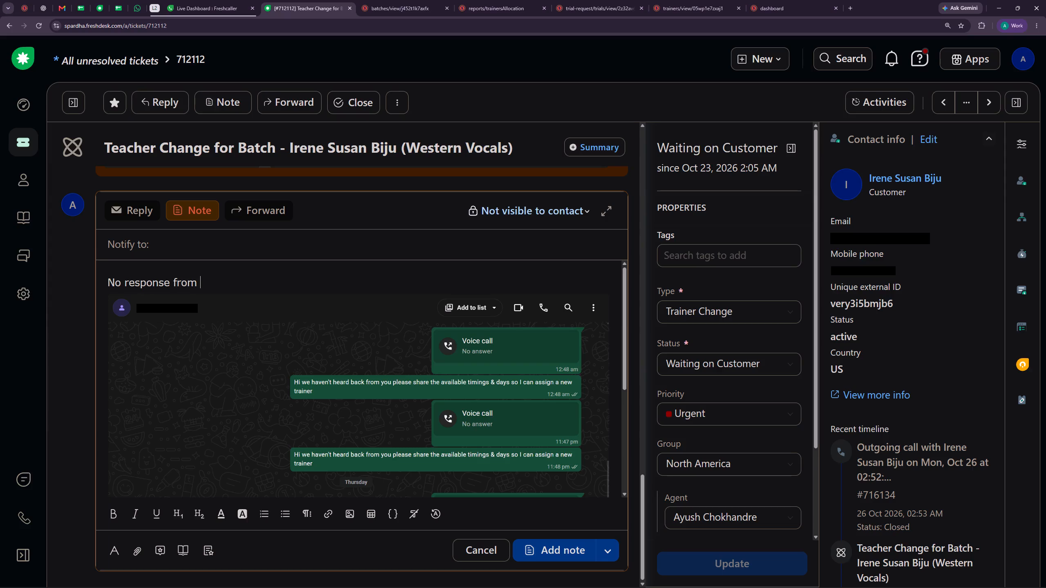
{"action": "type", "text": "cx."}
{"action": "scroll", "coordinate": [515, 379], "scroll_direction": "down", "scroll_amount": 6}
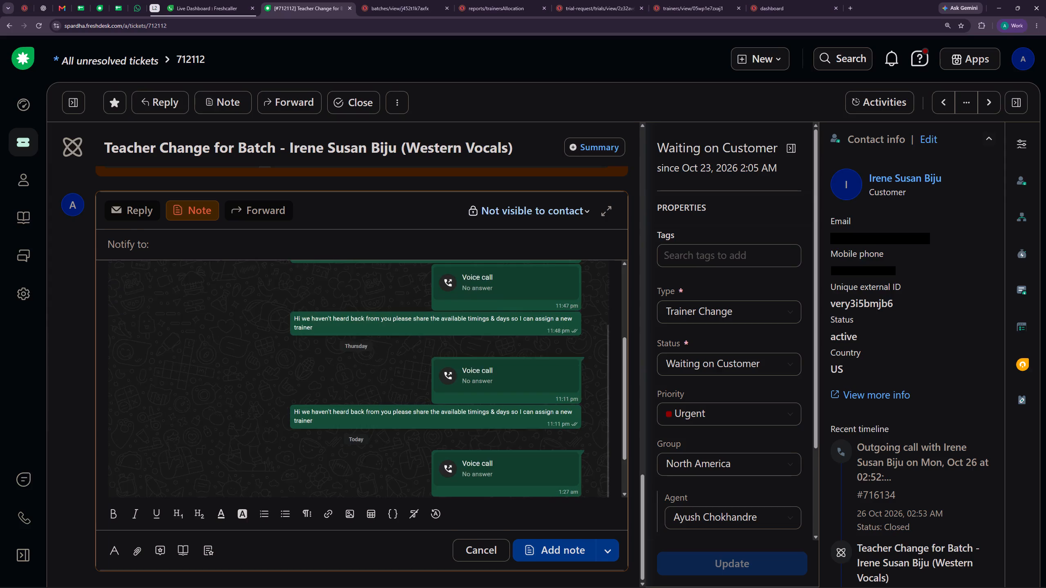
{"action": "left_click", "coordinate": [563, 561]}
Move on to ticket 712106 for the Western Vocals batch and examine its earlier notes and chat screenshots.
{"action": "left_click", "coordinate": [987, 114]}
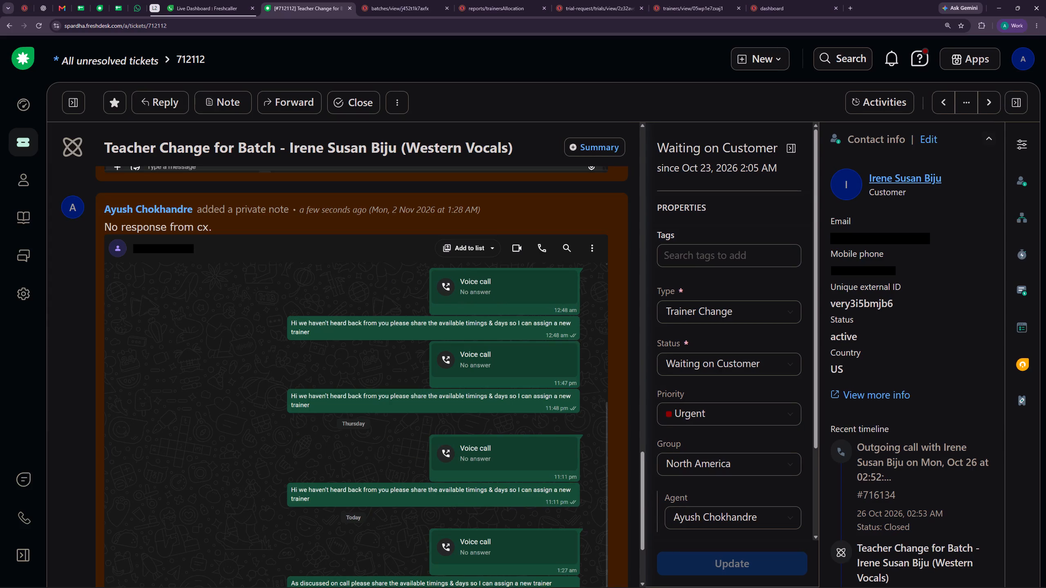
{"action": "left_click", "coordinate": [989, 107]}
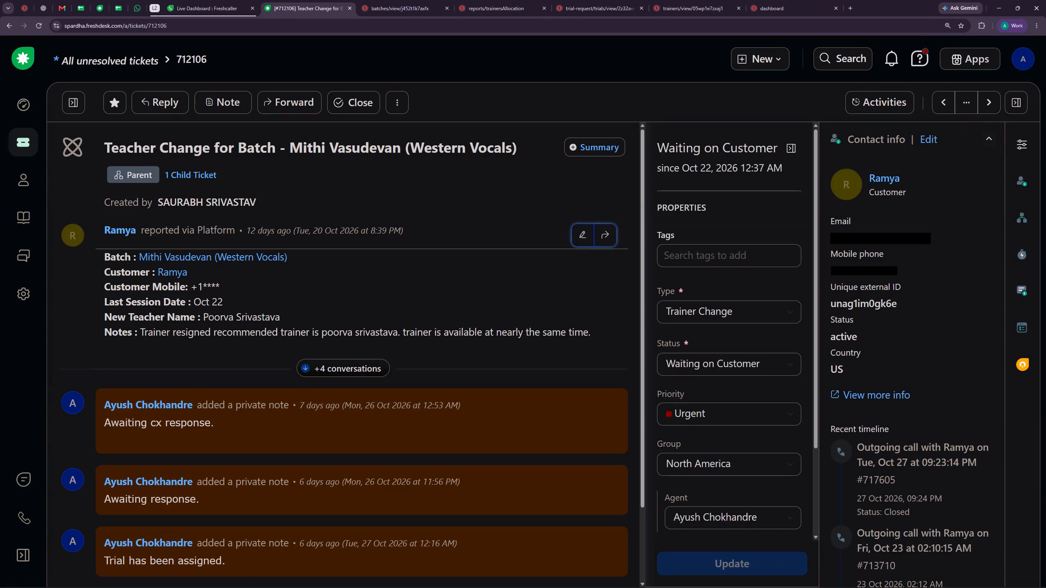
{"action": "scroll", "coordinate": [445, 339], "scroll_direction": "down", "scroll_amount": 5}
{"action": "scroll", "coordinate": [466, 366], "scroll_direction": "down", "scroll_amount": 6}
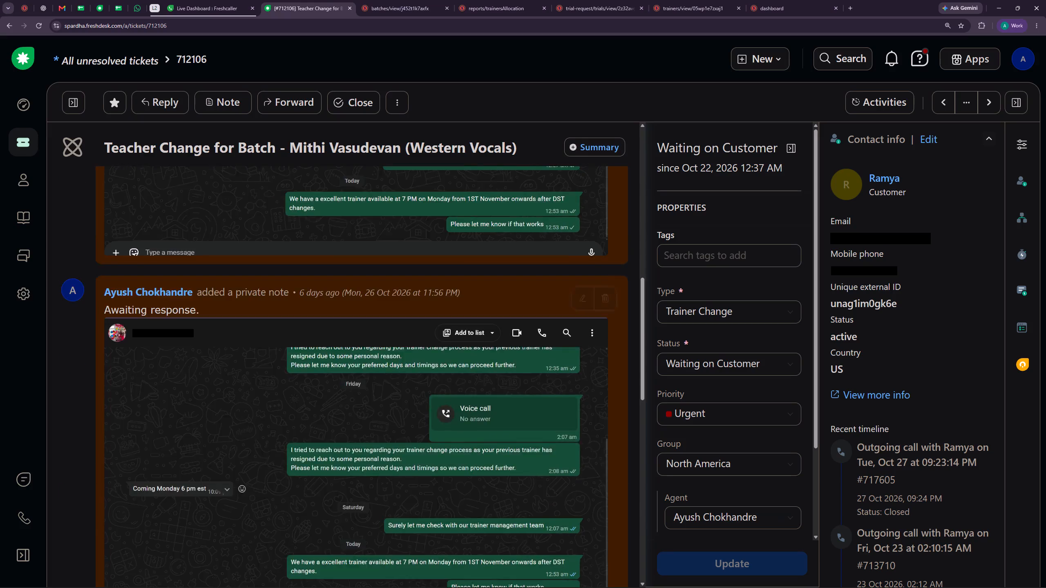
{"action": "scroll", "coordinate": [454, 342], "scroll_direction": "down", "scroll_amount": 13}
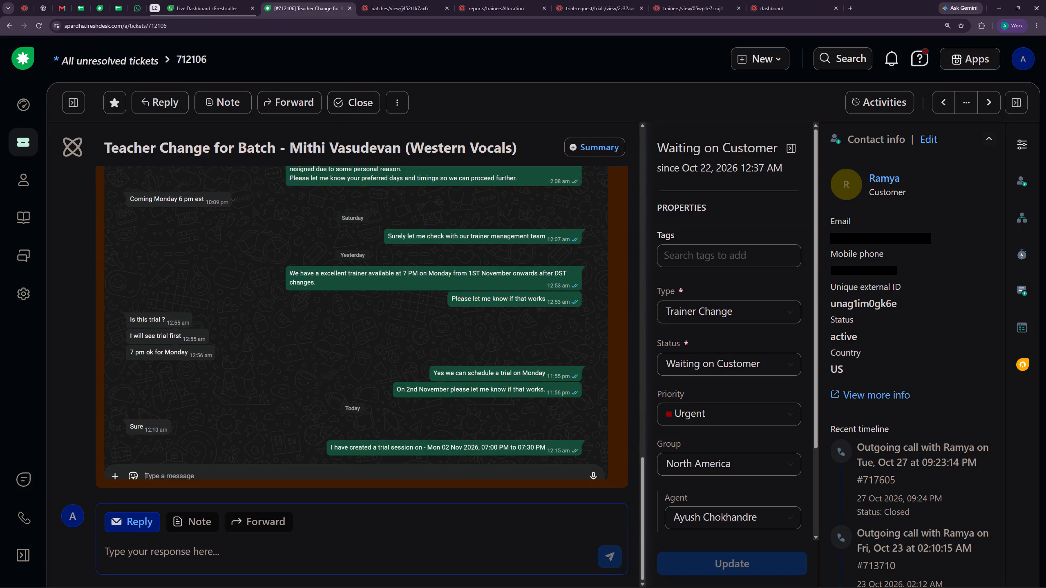
{"action": "scroll", "coordinate": [314, 407], "scroll_direction": "up", "scroll_amount": 2}
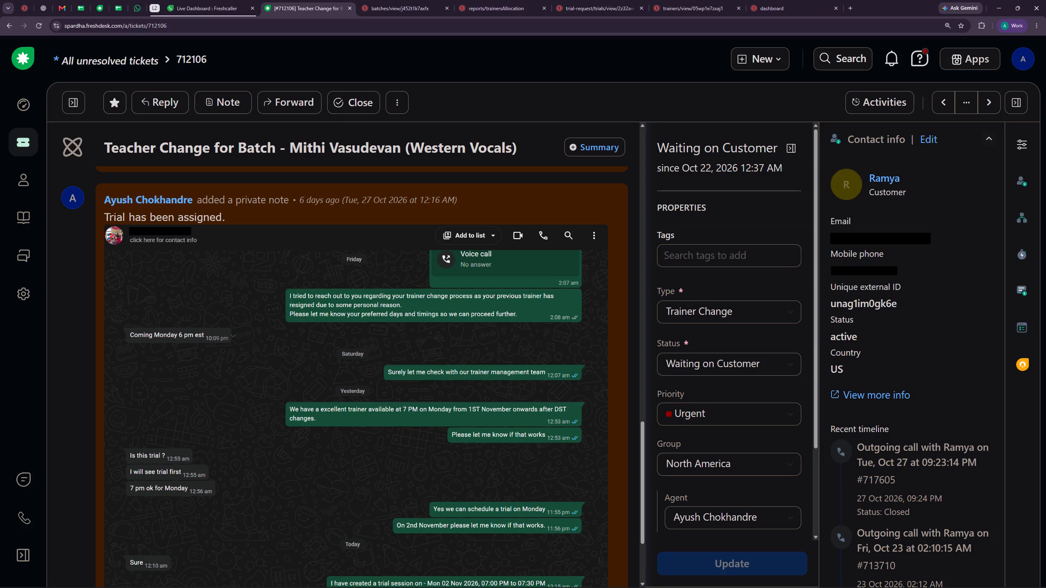
{"action": "left_click", "coordinate": [988, 101]}
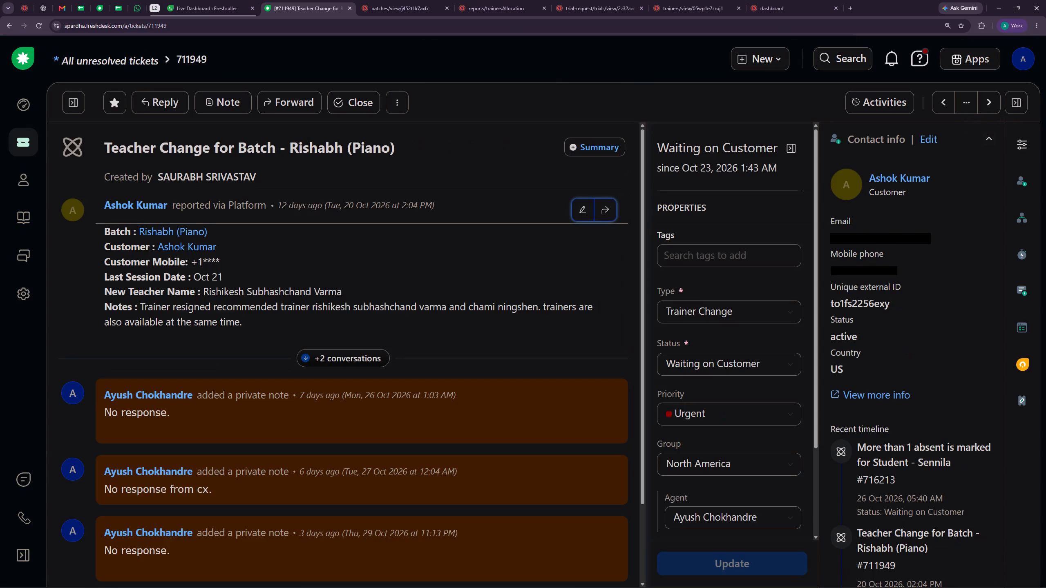
{"action": "scroll", "coordinate": [378, 325], "scroll_direction": "down", "scroll_amount": 4}
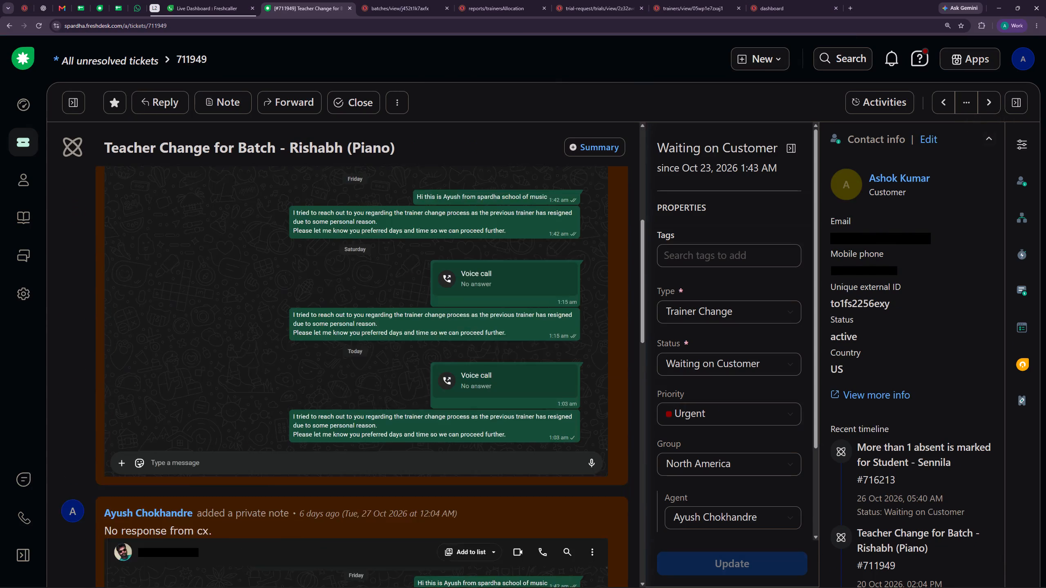
{"action": "scroll", "coordinate": [388, 325], "scroll_direction": "down", "scroll_amount": 15}
{"action": "left_click_drag", "start_coordinate": [914, 268], "coordinate": [829, 268]}
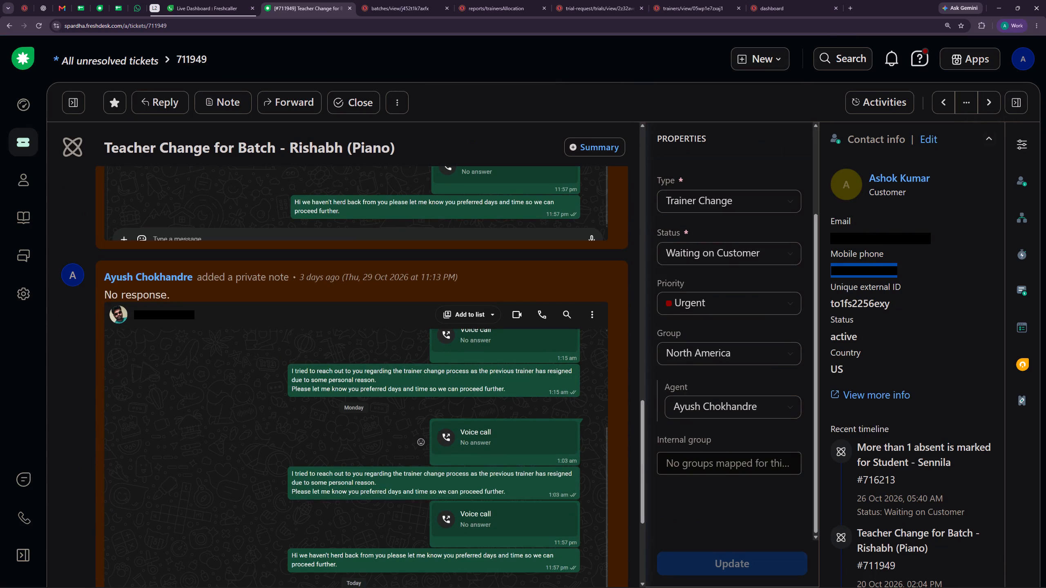
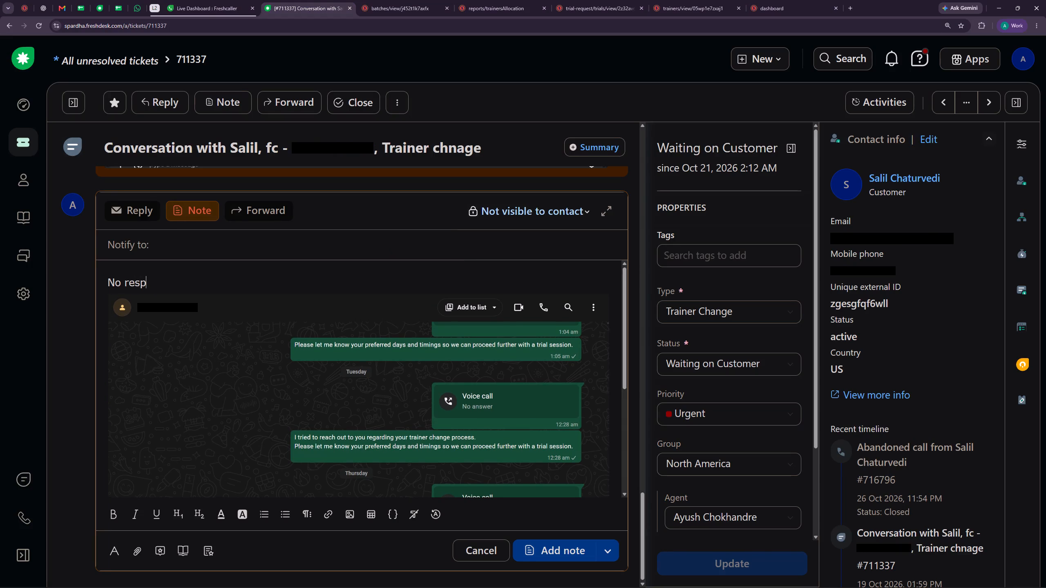
{"action": "key", "text": "BackSpace"}
{"action": "key", "text": "BackSpace"}
{"action": "key", "text": "BackSpace"}
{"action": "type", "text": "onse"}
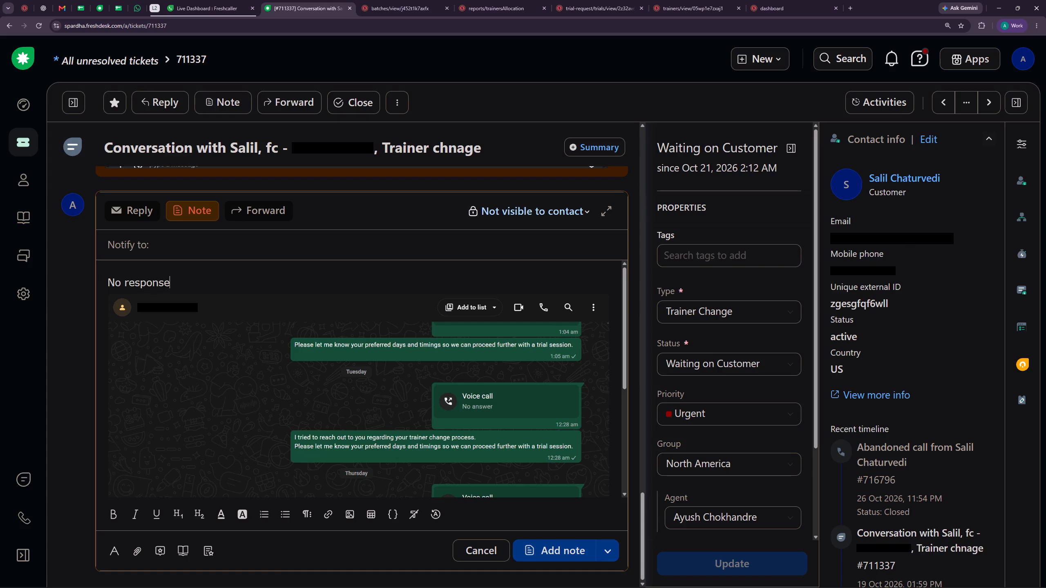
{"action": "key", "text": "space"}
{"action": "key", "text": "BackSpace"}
Finish the private note as "No response." above the chat screenshot and add it to ticket 711337.
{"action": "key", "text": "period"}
{"action": "left_click", "coordinate": [565, 555]}
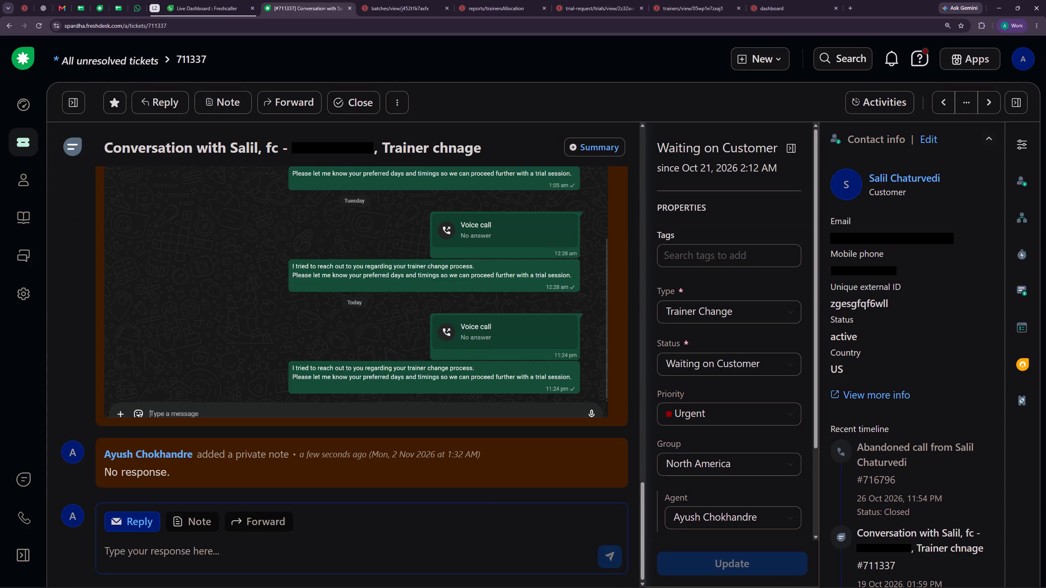
{"action": "scroll", "coordinate": [515, 410], "scroll_direction": "down", "scroll_amount": 4}
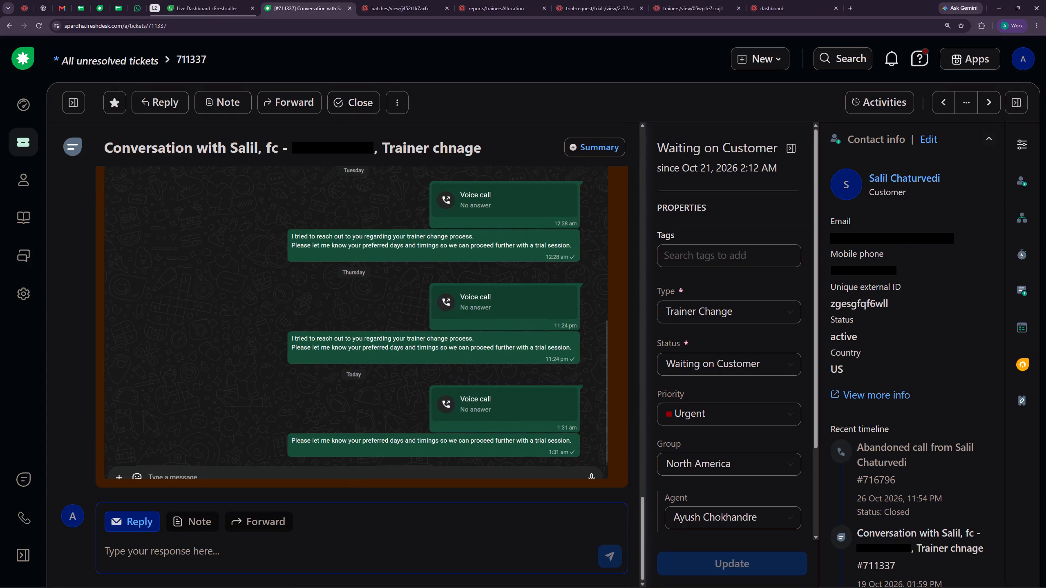
{"action": "scroll", "coordinate": [516, 410], "scroll_direction": "down", "scroll_amount": 2}
Move on to ticket 711270 for a Bollywood Dance batch and examine its request details, earlier notes and chat screenshot.
{"action": "left_click", "coordinate": [990, 107]}
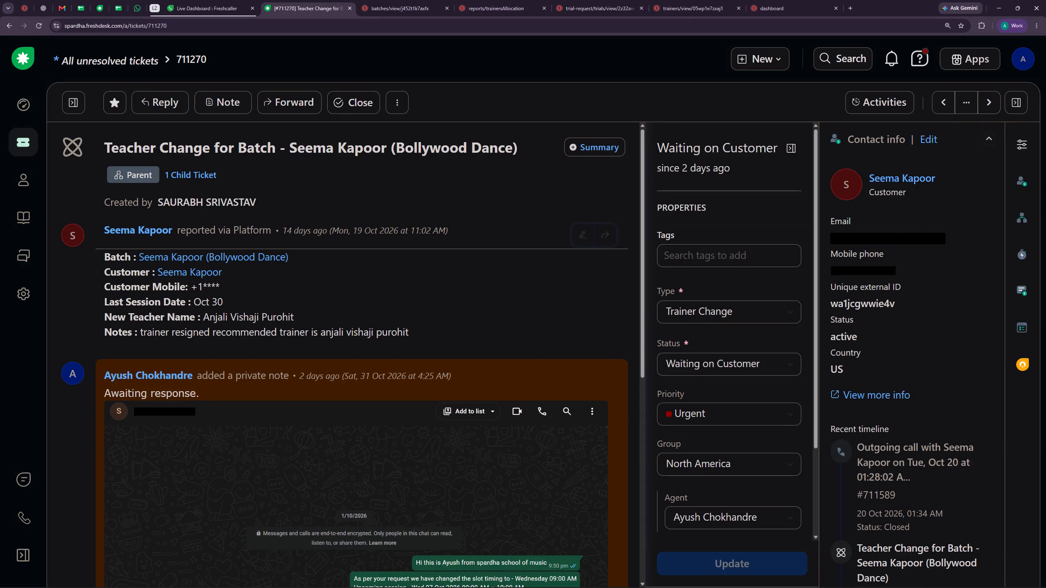
{"action": "scroll", "coordinate": [396, 344], "scroll_direction": "down", "scroll_amount": 13}
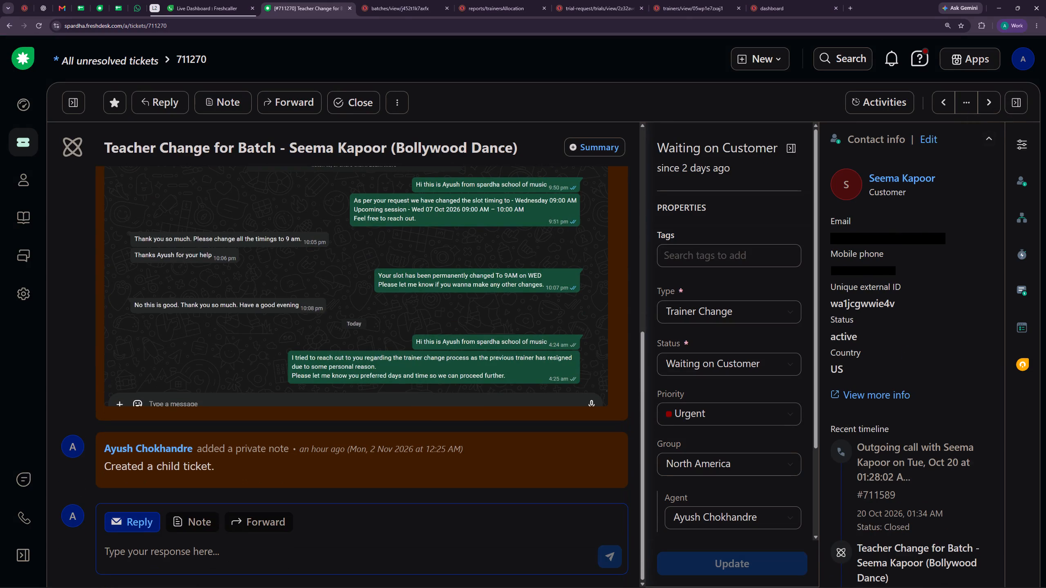
{"action": "scroll", "coordinate": [451, 404], "scroll_direction": "up", "scroll_amount": 5}
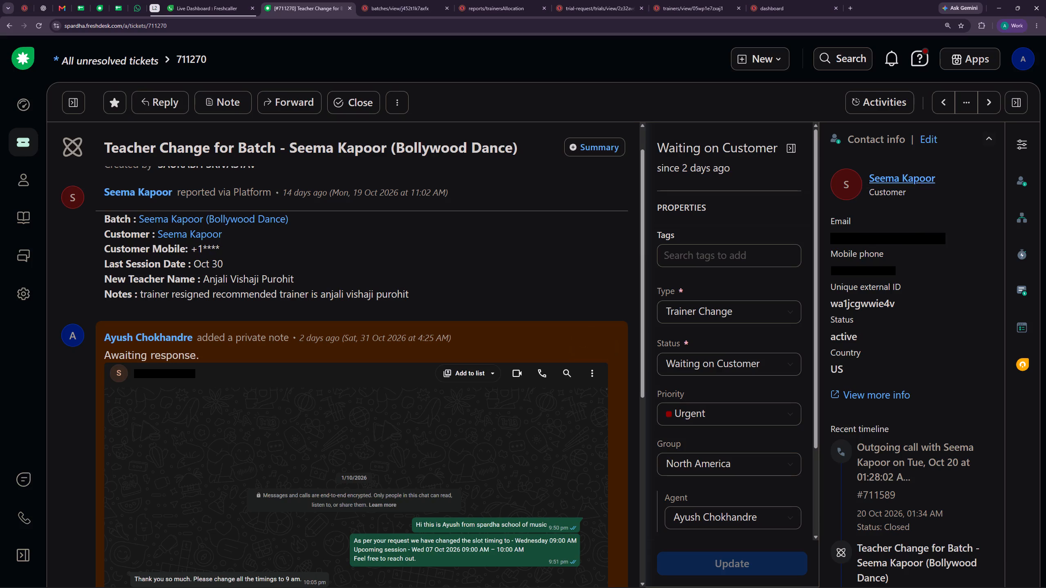
{"action": "scroll", "coordinate": [446, 413], "scroll_direction": "down", "scroll_amount": 7}
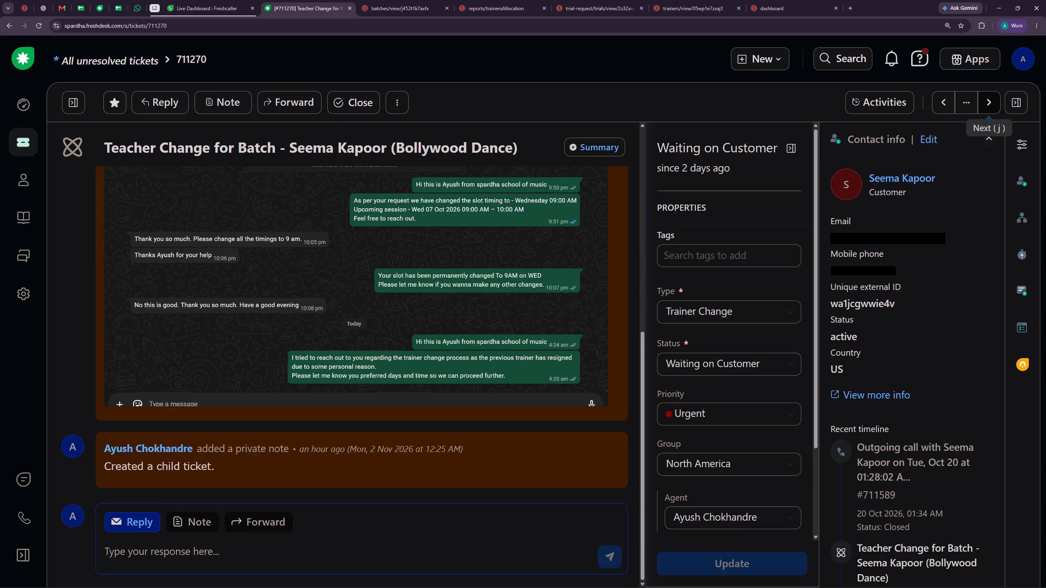
{"action": "left_click", "coordinate": [994, 104]}
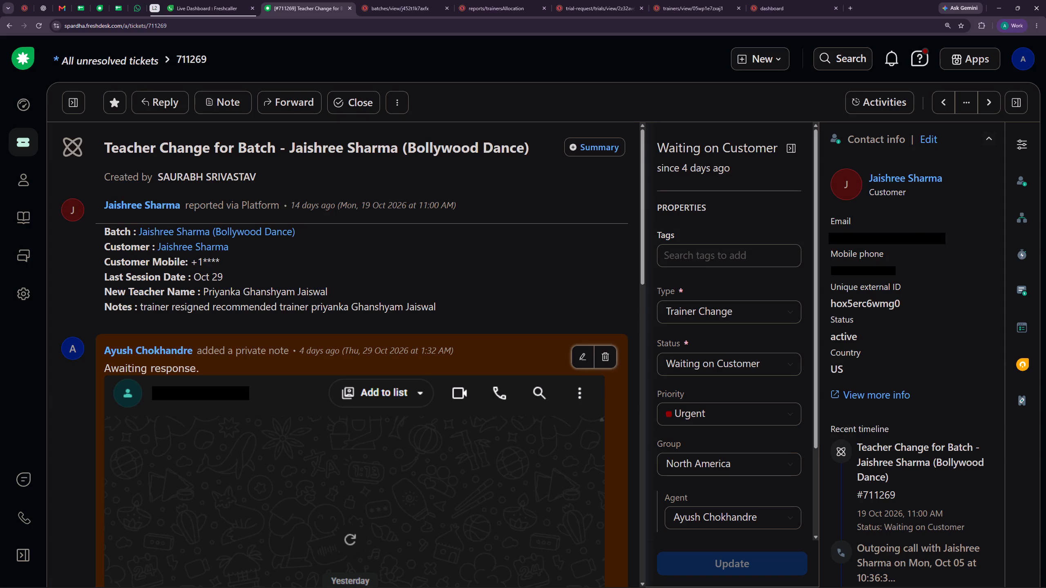
{"action": "scroll", "coordinate": [311, 379], "scroll_direction": "down", "scroll_amount": 3}
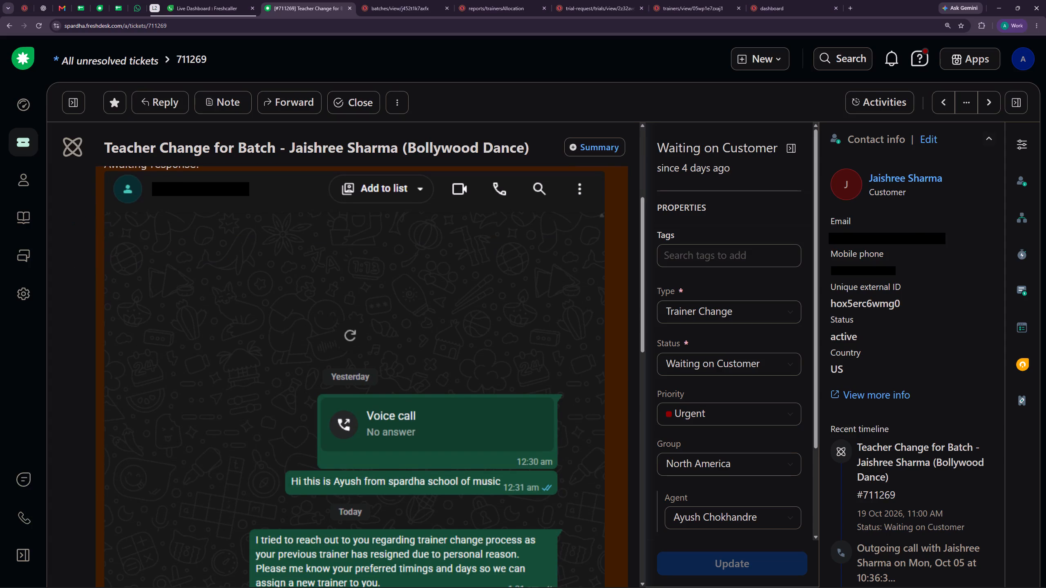
{"action": "scroll", "coordinate": [314, 385], "scroll_direction": "down", "scroll_amount": 13}
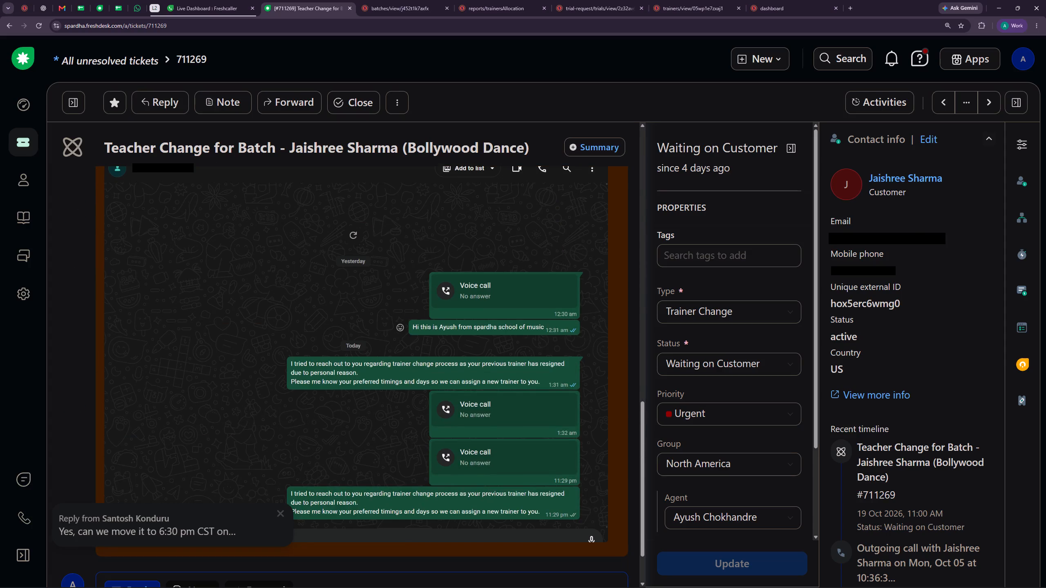
{"action": "scroll", "coordinate": [430, 396], "scroll_direction": "up", "scroll_amount": 2}
Select the customer's mobile number in the contact details of ticket 711269.
{"action": "left_click_drag", "start_coordinate": [903, 272], "coordinate": [823, 273]}
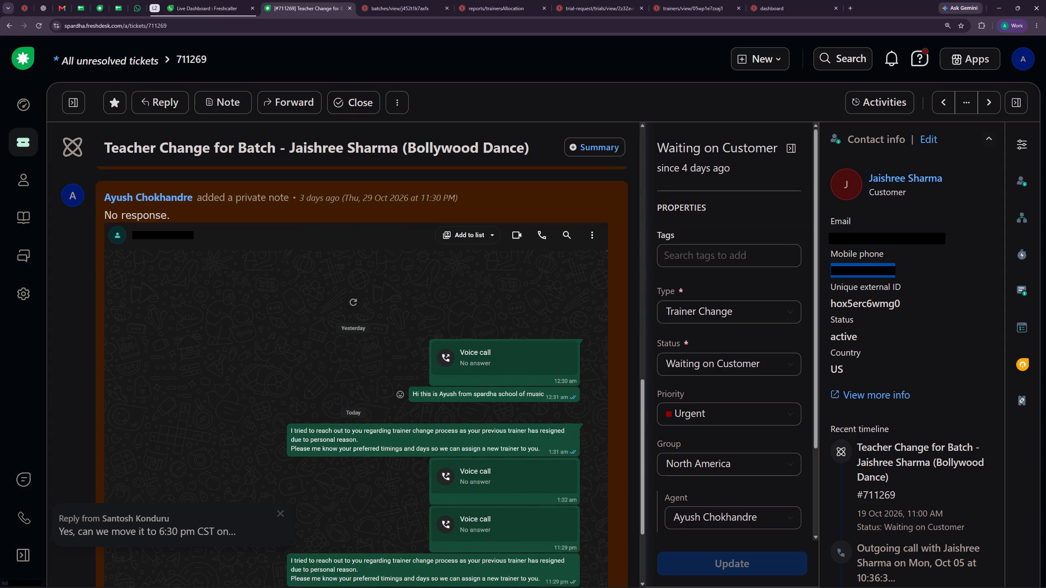
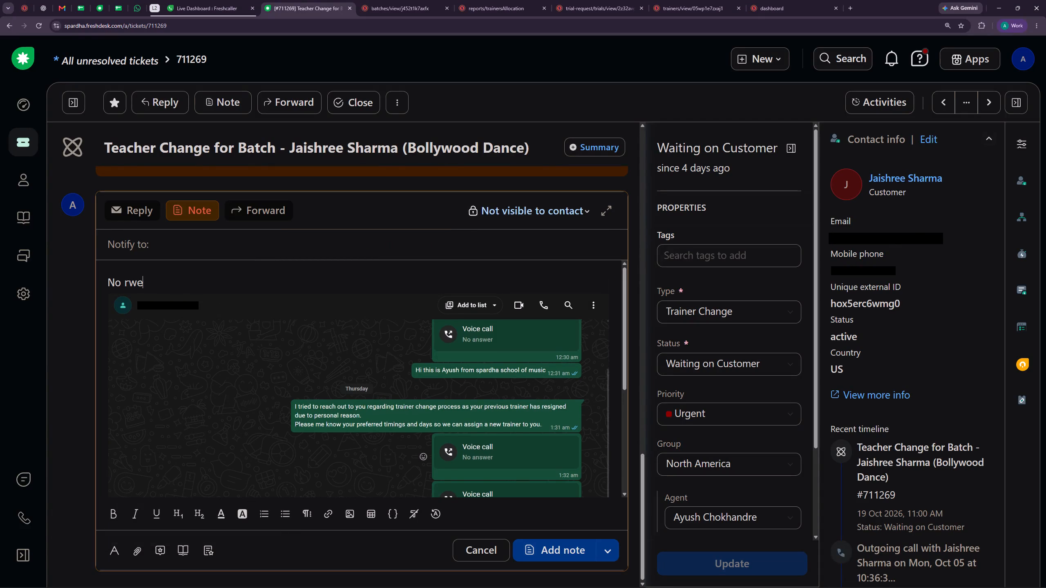
Complete the private note text as "No response from cx." above the chat screenshots and add it to ticket 711269.
{"action": "key", "text": "BackSpace"}
{"action": "key", "text": "BackSpace"}
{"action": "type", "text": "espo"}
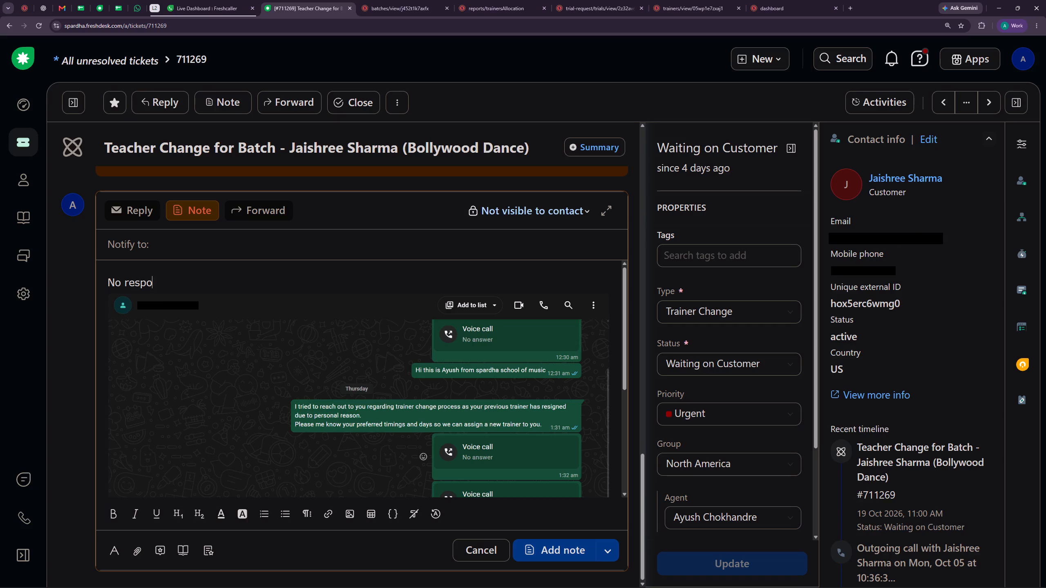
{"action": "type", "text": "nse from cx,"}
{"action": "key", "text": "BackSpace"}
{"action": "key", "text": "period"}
{"action": "scroll", "coordinate": [515, 443], "scroll_direction": "down", "scroll_amount": 5}
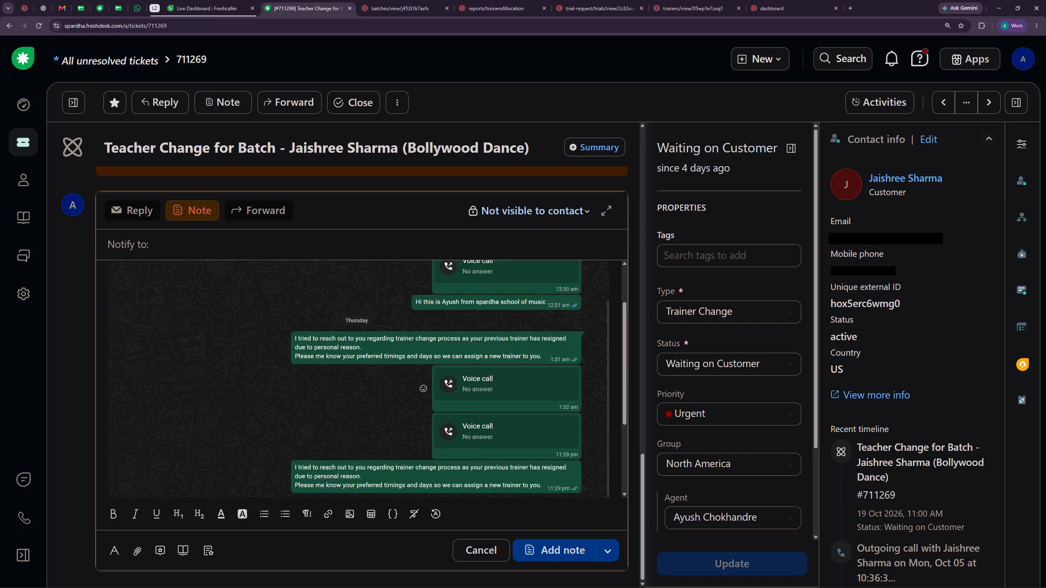
{"action": "left_click", "coordinate": [548, 553]}
Move on to ticket 711168 and examine its conversation and the latest note's chat screenshot.
{"action": "left_click", "coordinate": [996, 103]}
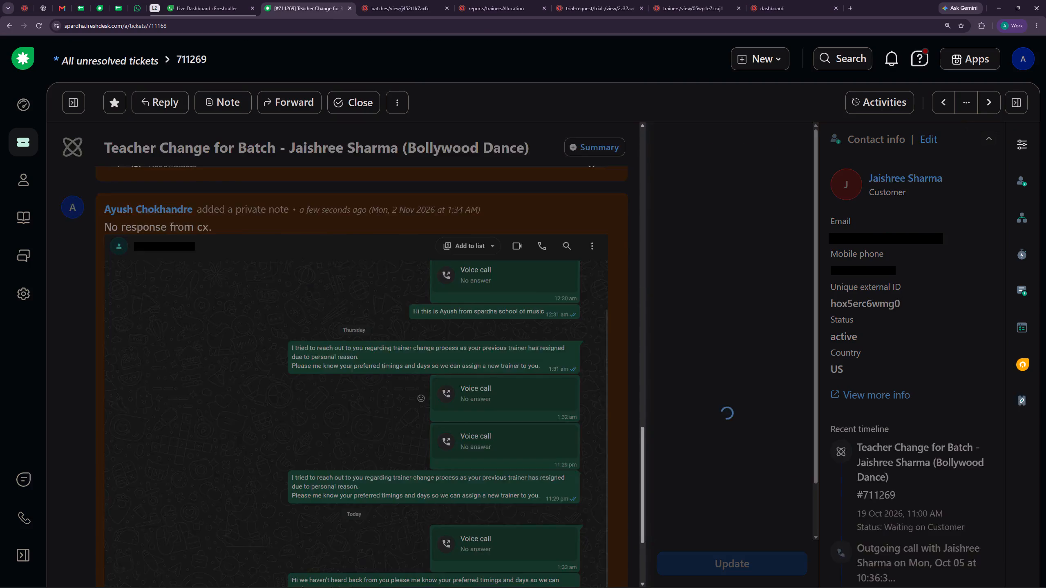
{"action": "scroll", "coordinate": [393, 262], "scroll_direction": "down", "scroll_amount": 9}
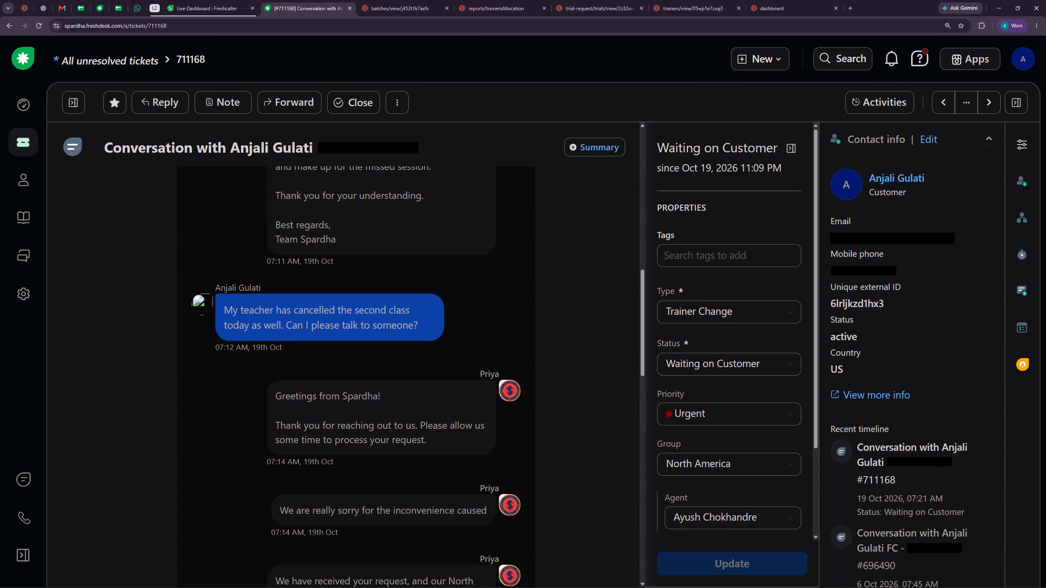
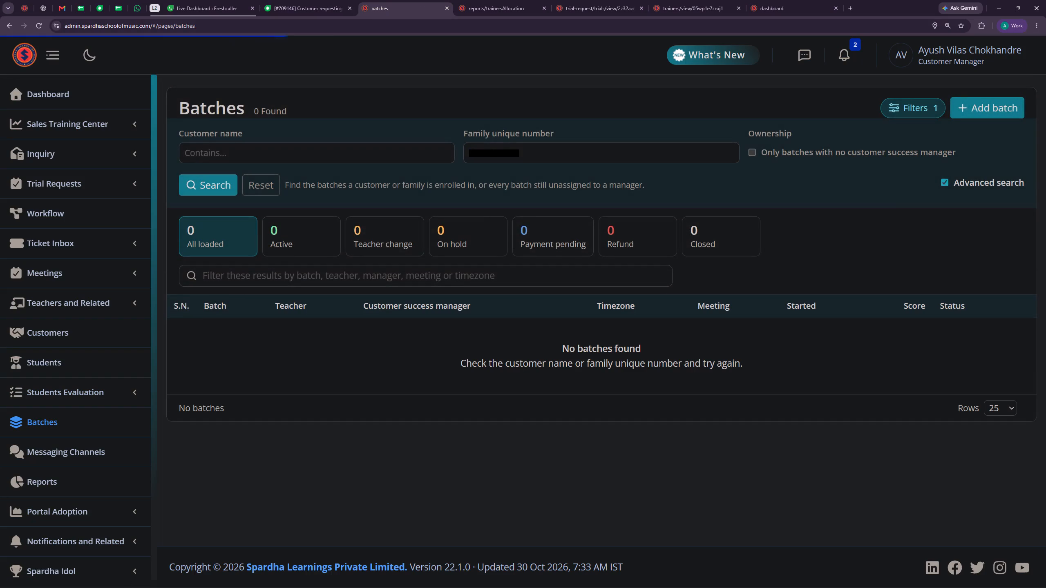
{"action": "left_click", "coordinate": [325, 2]}
{"action": "scroll", "coordinate": [516, 341], "scroll_direction": "up", "scroll_amount": 13}
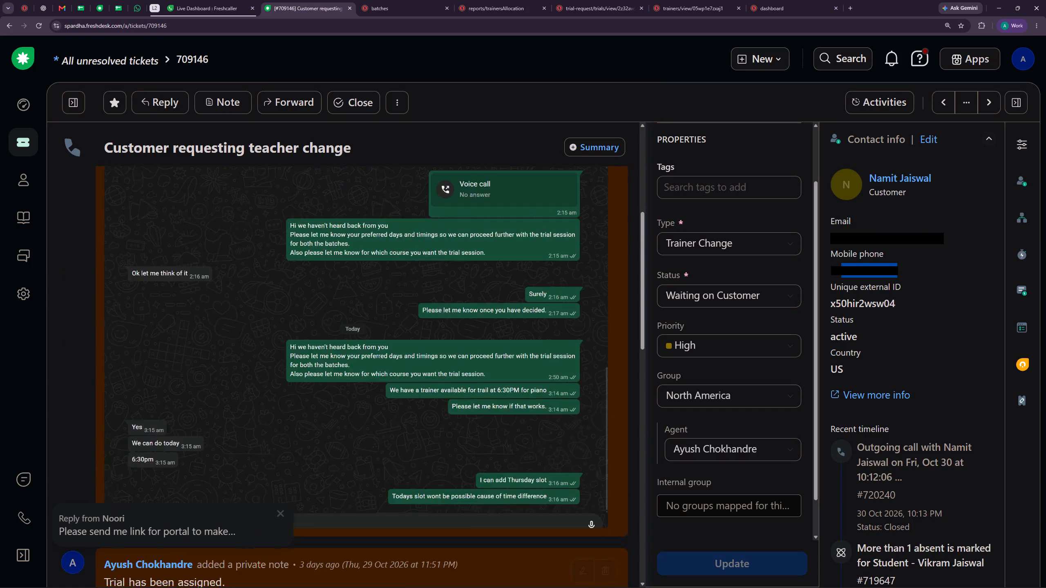
{"action": "scroll", "coordinate": [352, 343], "scroll_direction": "up", "scroll_amount": 9}
{"action": "left_click", "coordinate": [333, 323]}
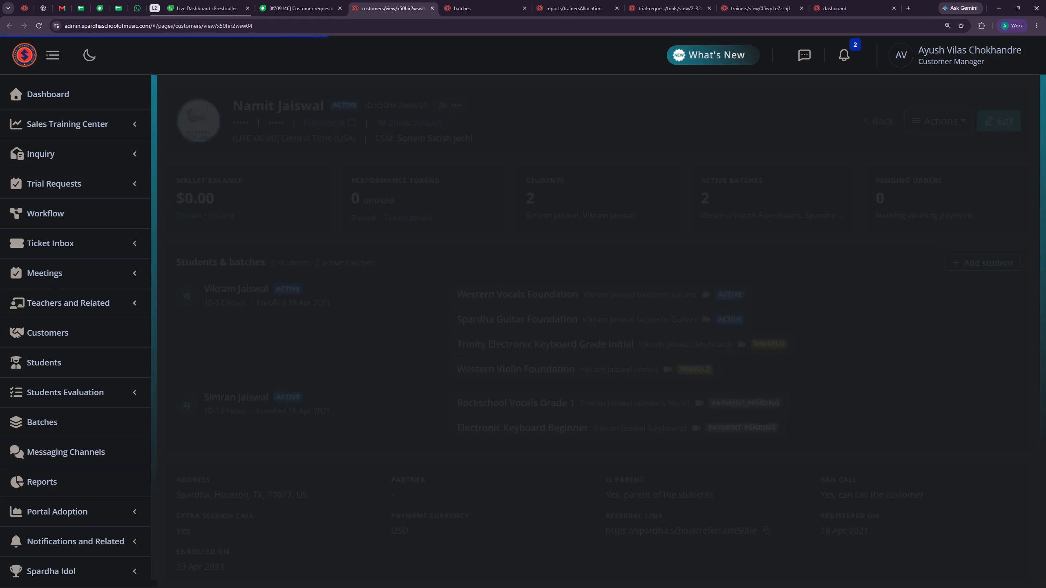
{"action": "left_click", "coordinate": [473, 2]}
{"action": "left_click", "coordinate": [406, 2]}
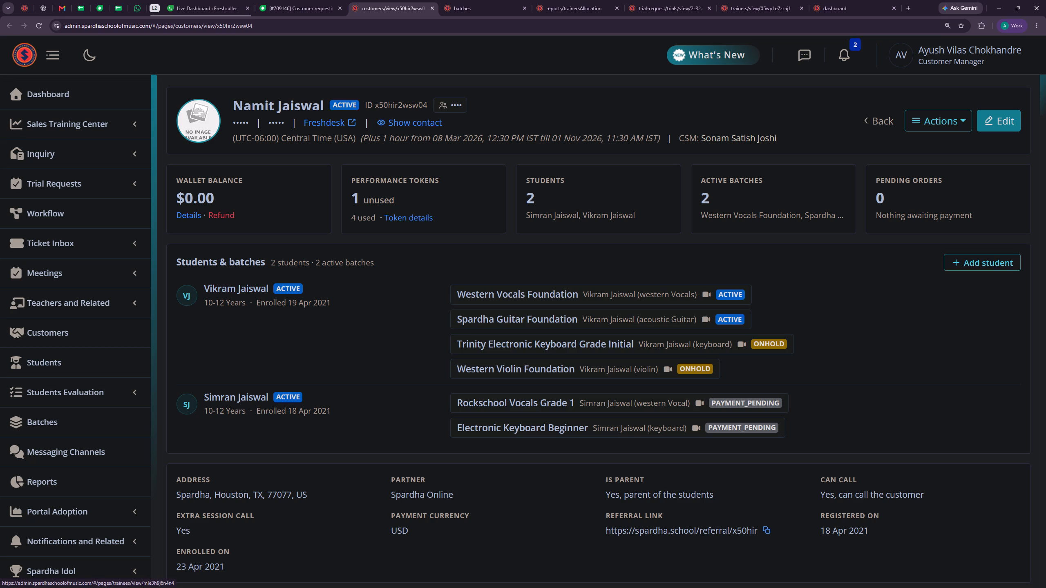
Open the student's on-hold Trinity Electronic Keyboard Grade Initial batch from the customer profile.
{"action": "left_click", "coordinate": [246, 290]}
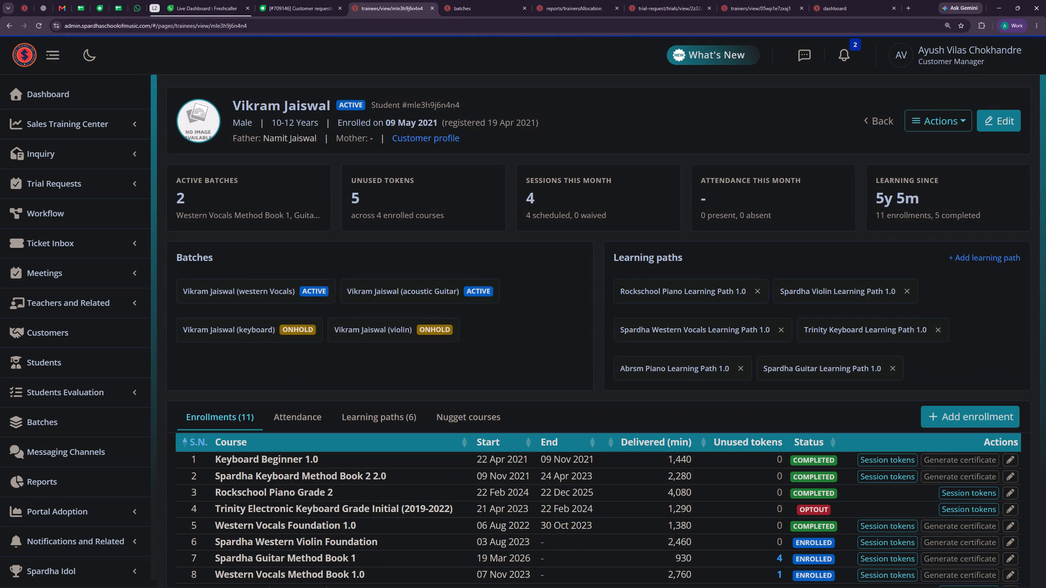
{"action": "left_click", "coordinate": [602, 353]}
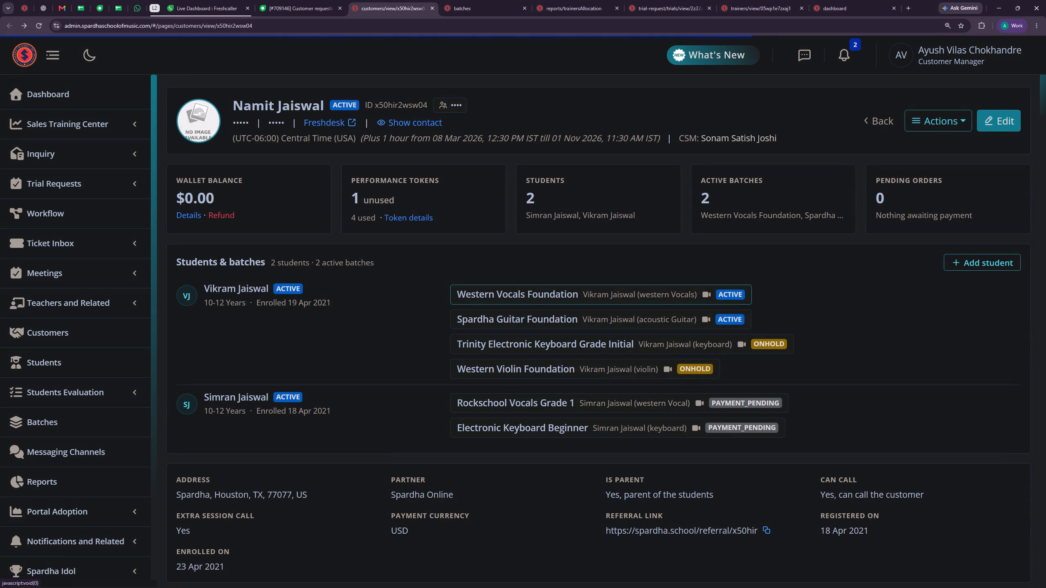
{"action": "left_click", "coordinate": [526, 349]}
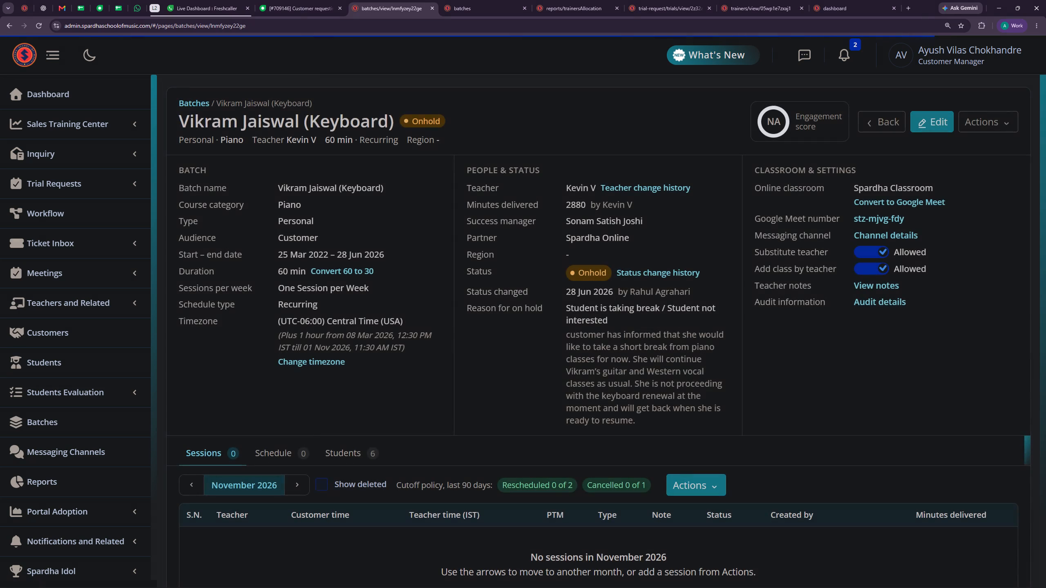
Search the trial requests for the keyboard batch's student name and open the 29 Oct 2026 teacher-change trial's details.
{"action": "left_click_drag", "start_coordinate": [180, 122], "coordinate": [298, 122]}
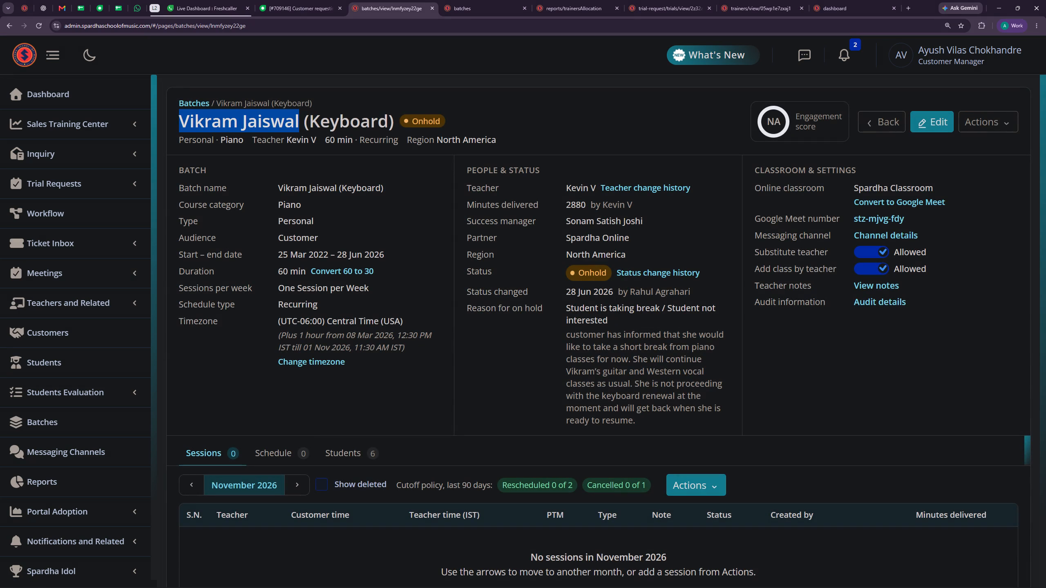
{"action": "key", "text": "ctrl+c"}
{"action": "left_click", "coordinate": [663, 0]}
{"action": "left_click_drag", "start_coordinate": [538, 328], "coordinate": [525, 330]}
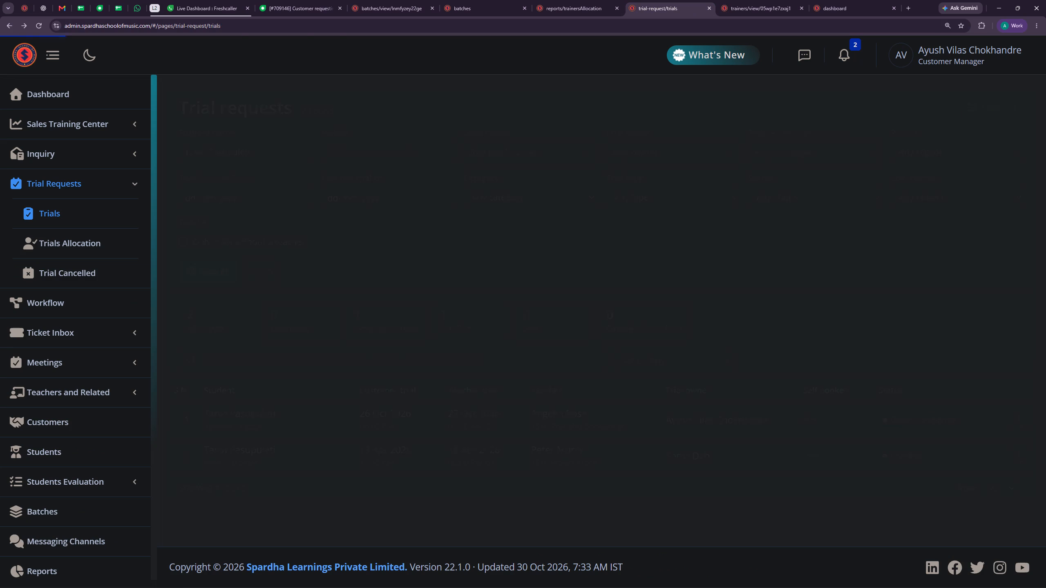
{"action": "left_click_drag", "start_coordinate": [257, 157], "coordinate": [111, 156]}
{"action": "key", "text": "ctrl+v"}
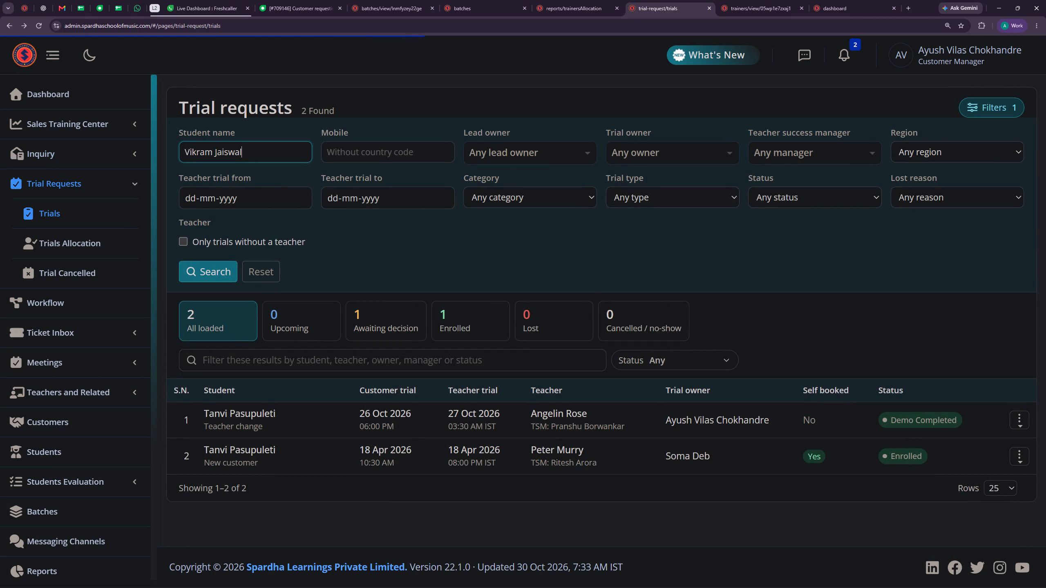
{"action": "left_click", "coordinate": [213, 271]}
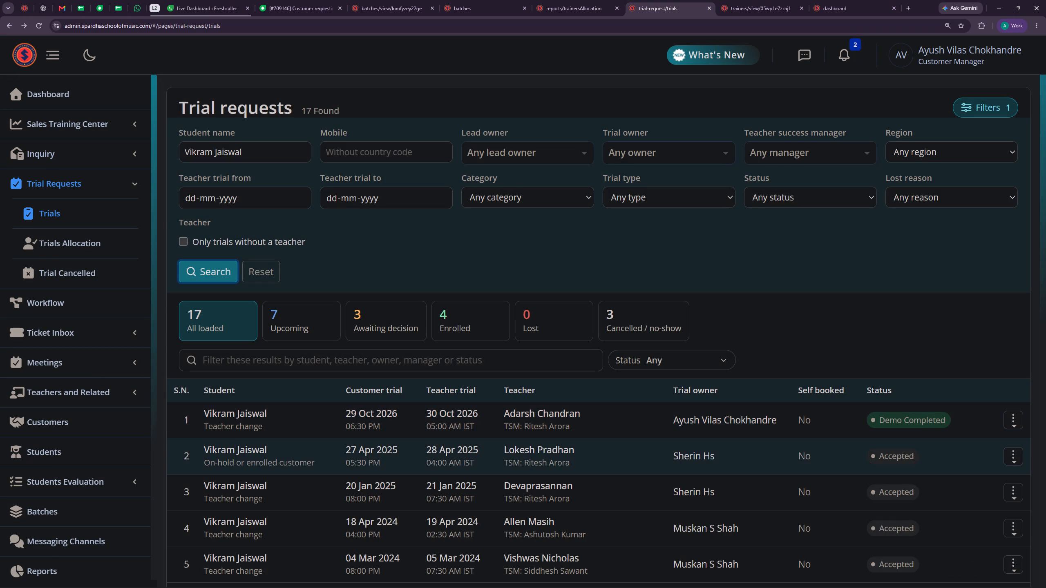
{"action": "left_click", "coordinate": [973, 426]}
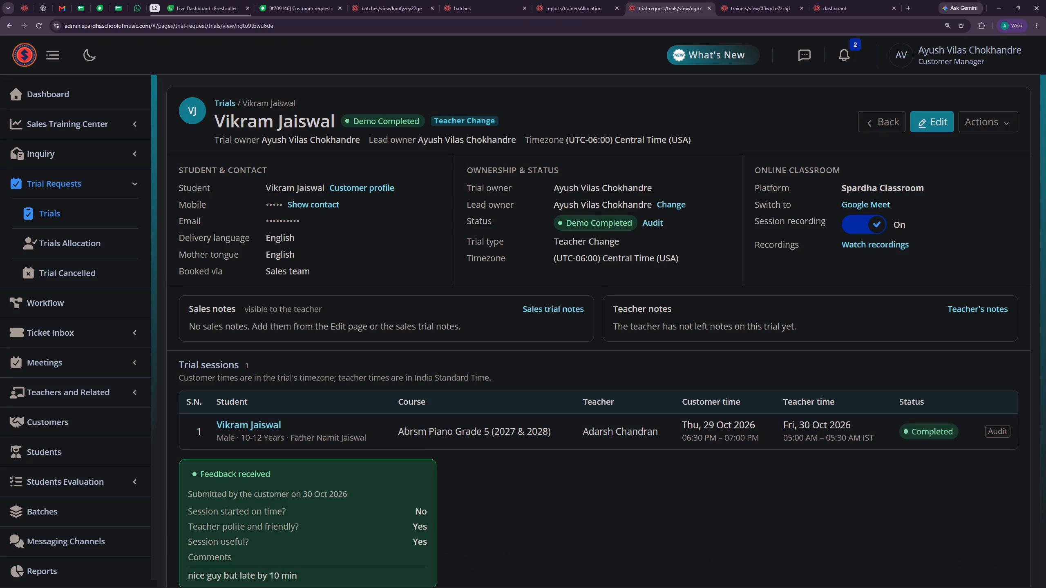
Edit the on-hold keyboard batch and replace its teacher with Adarsh, who took the student's completed trial.
{"action": "left_click", "coordinate": [405, 0]}
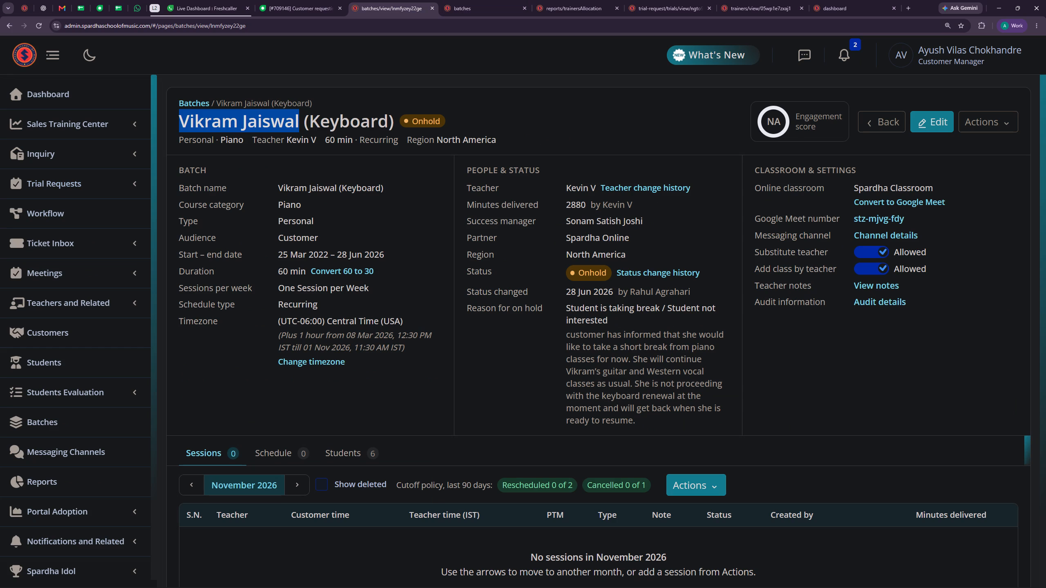
{"action": "left_click", "coordinate": [931, 123]}
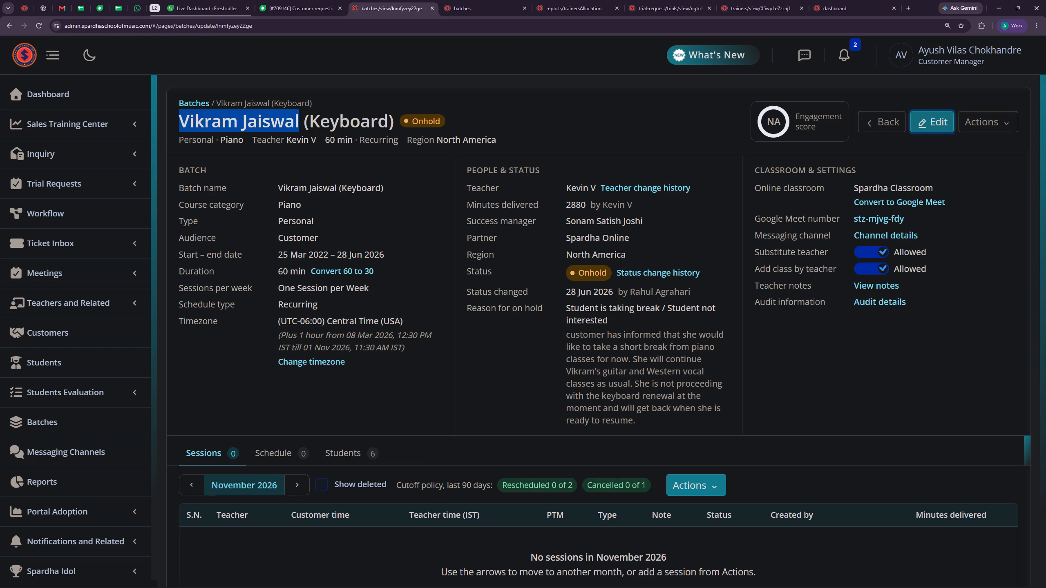
{"action": "scroll", "coordinate": [355, 347], "scroll_direction": "down", "scroll_amount": 3}
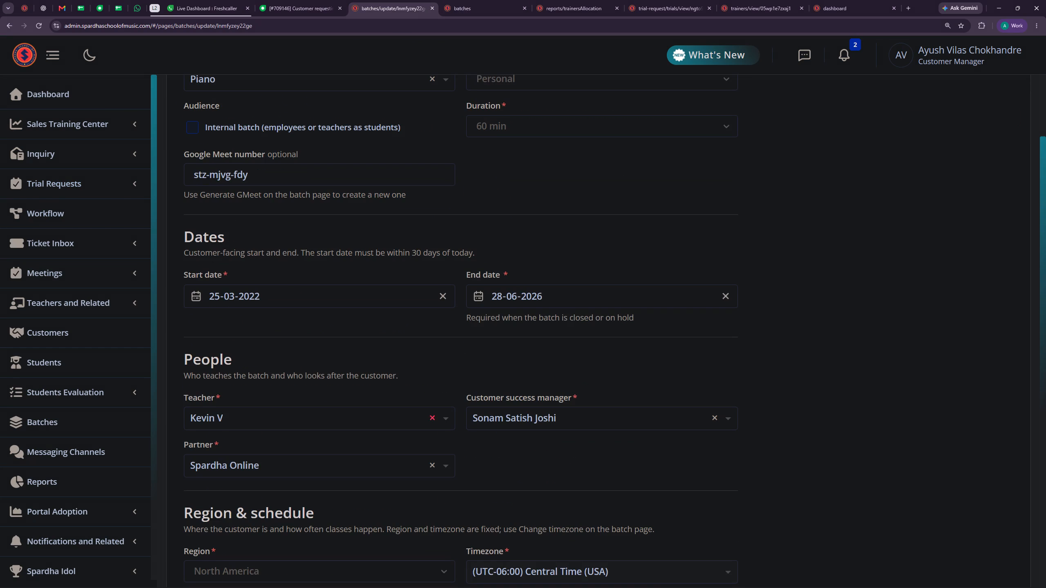
{"action": "left_click", "coordinate": [432, 417]}
{"action": "key", "text": "ctrl+v"}
{"action": "left_click_drag", "start_coordinate": [282, 418], "coordinate": [164, 418]}
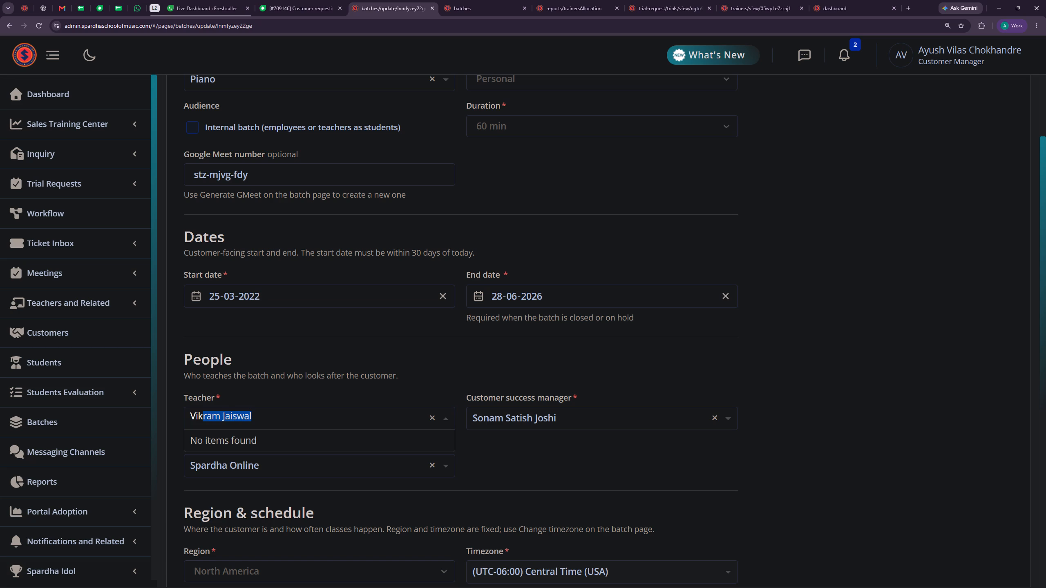
{"action": "key", "text": "BackSpace"}
{"action": "type", "text": "adarsh"}
{"action": "left_click", "coordinate": [230, 467]}
{"action": "scroll", "coordinate": [335, 463], "scroll_direction": "down", "scroll_amount": 5}
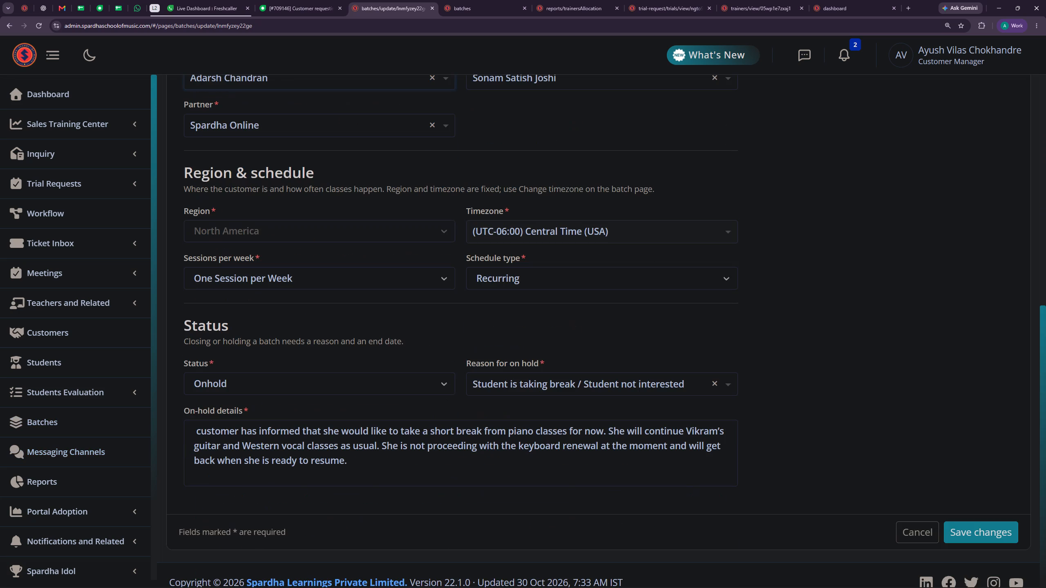
Open the keyboard batch's status for editing.
{"action": "scroll", "coordinate": [368, 454], "scroll_direction": "up", "scroll_amount": 1}
{"action": "left_click", "coordinate": [298, 453]}
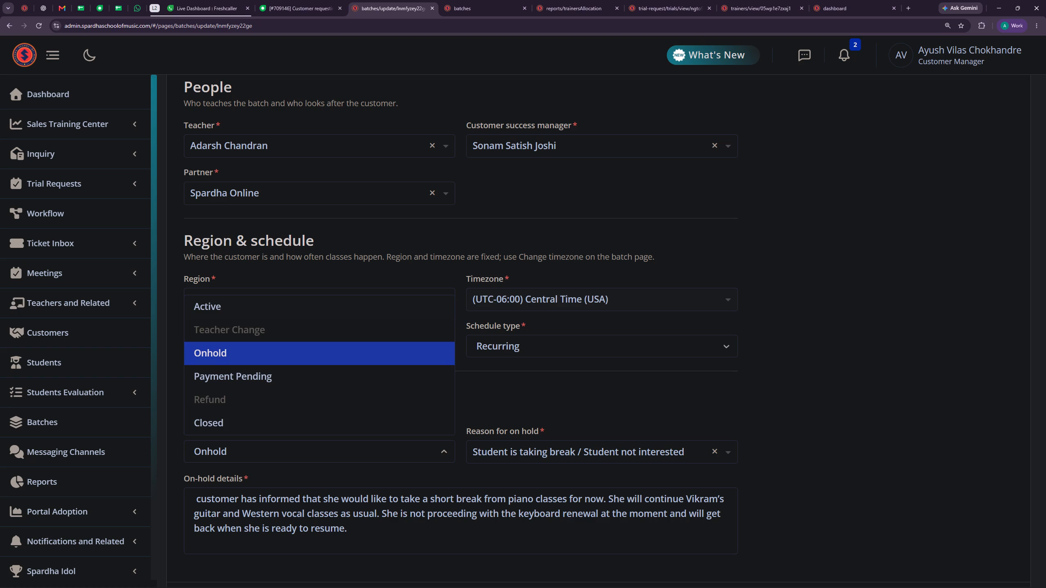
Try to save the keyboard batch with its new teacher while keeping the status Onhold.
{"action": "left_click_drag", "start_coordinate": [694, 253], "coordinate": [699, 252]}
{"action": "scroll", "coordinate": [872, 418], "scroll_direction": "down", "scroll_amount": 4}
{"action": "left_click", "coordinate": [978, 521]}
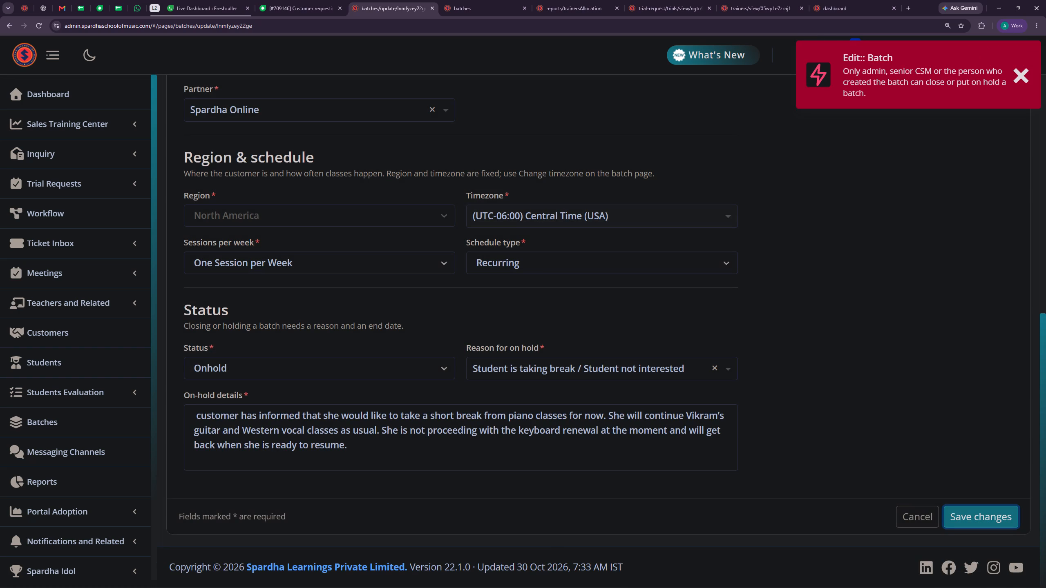
Set the keyboard batch's status to Payment Pending and save the batch changes.
{"action": "left_click", "coordinate": [371, 358]}
{"action": "left_click", "coordinate": [249, 468]}
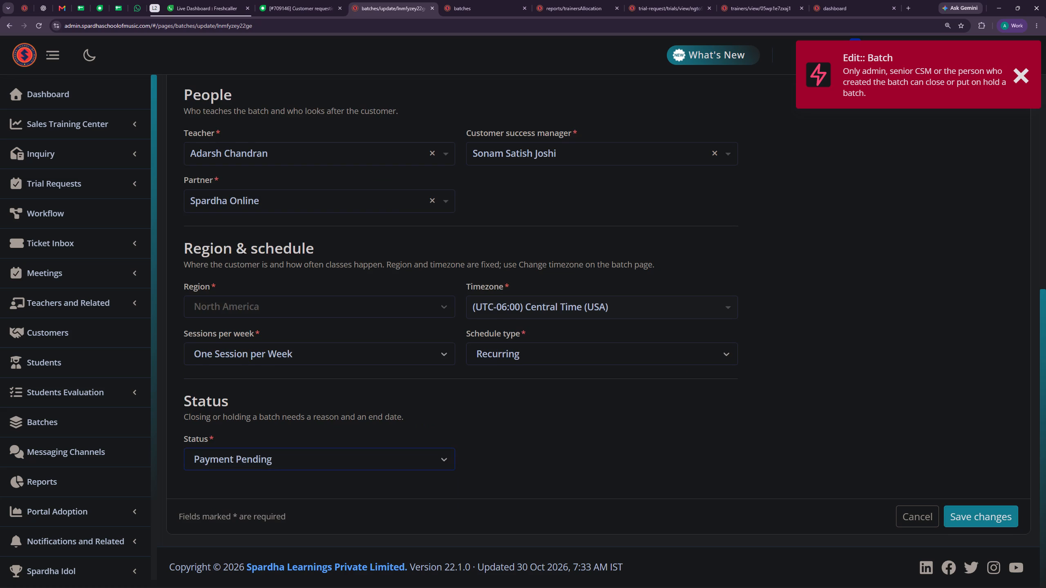
{"action": "left_click", "coordinate": [986, 512]}
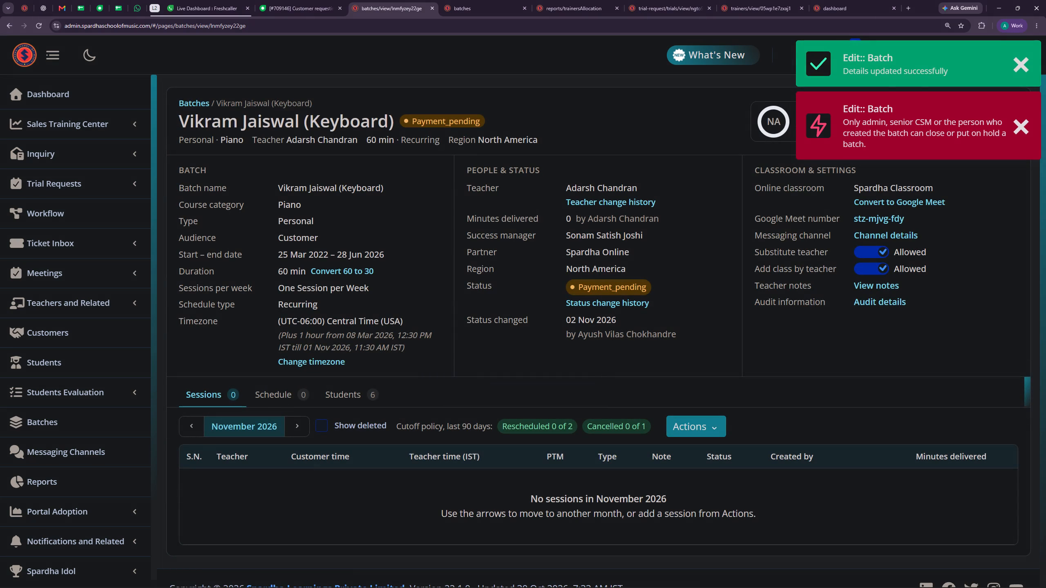
Open the available session slots check for the keyboard batch and bring up its date choices.
{"action": "left_click", "coordinate": [697, 428]}
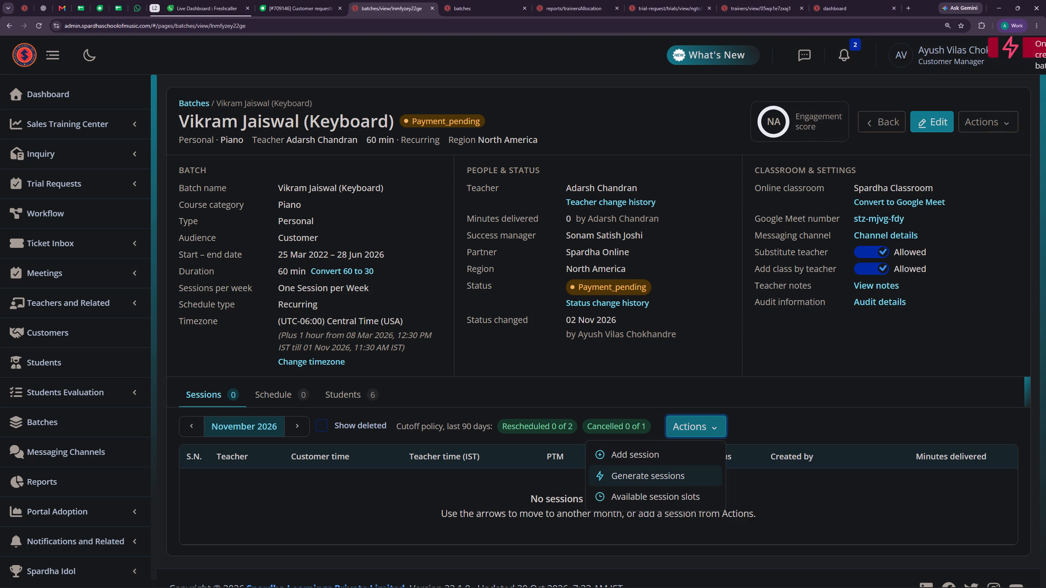
{"action": "left_click", "coordinate": [666, 492]}
{"action": "left_click", "coordinate": [473, 303]}
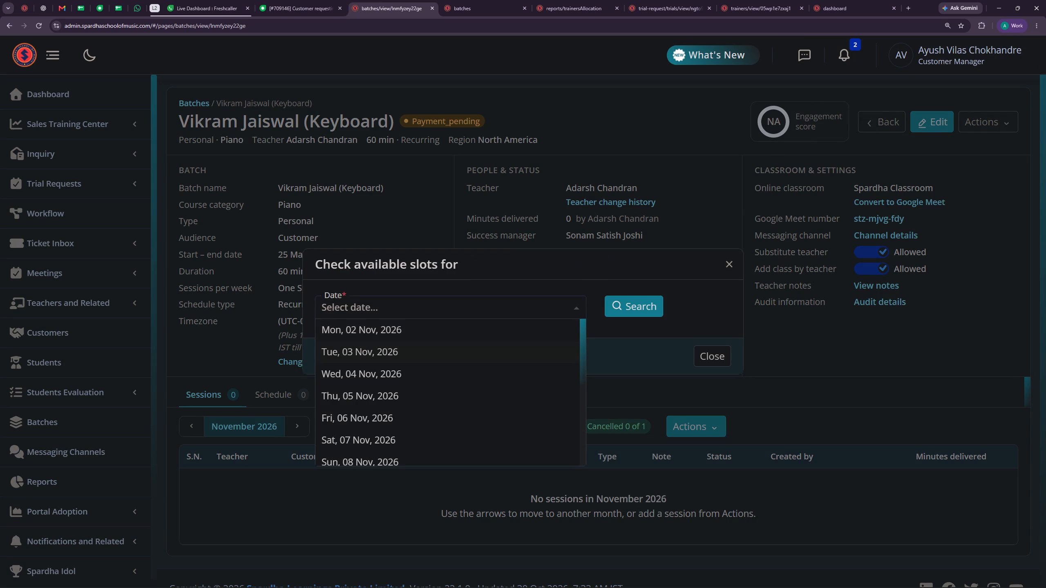
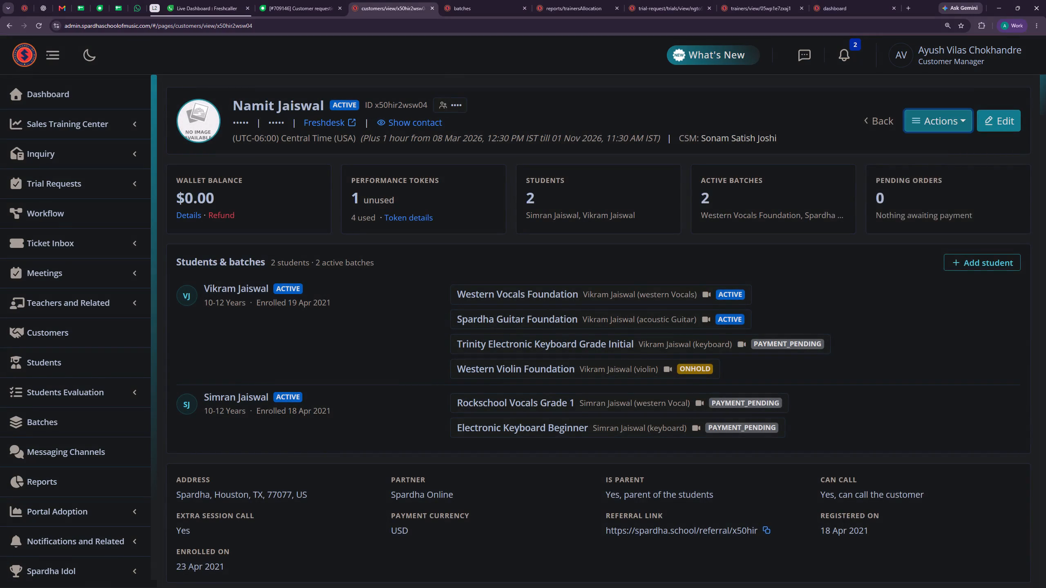
{"action": "left_click", "coordinate": [592, 78]}
{"action": "left_click", "coordinate": [342, 122]}
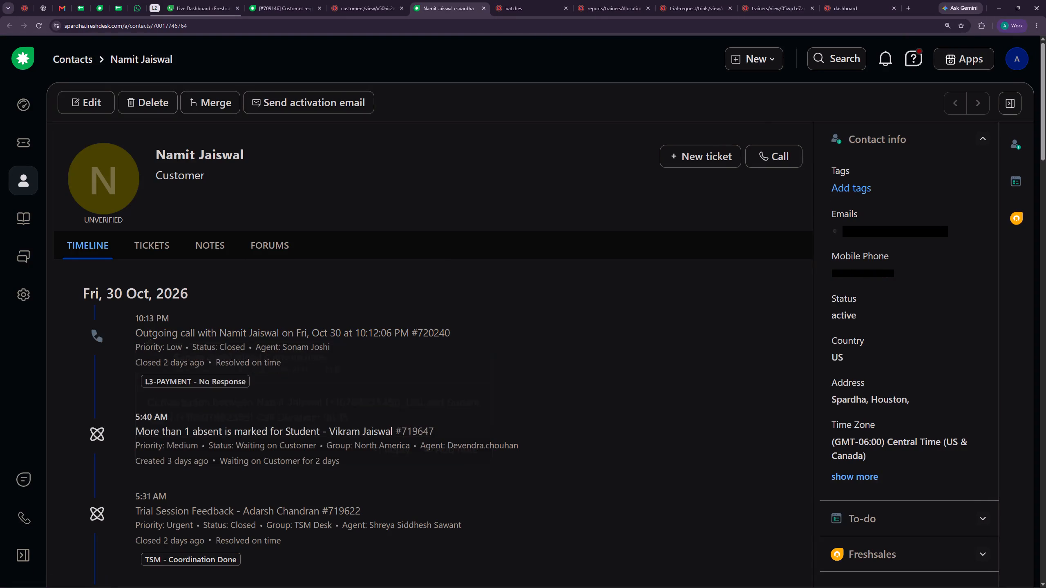
{"action": "scroll", "coordinate": [453, 377], "scroll_direction": "down", "scroll_amount": 1}
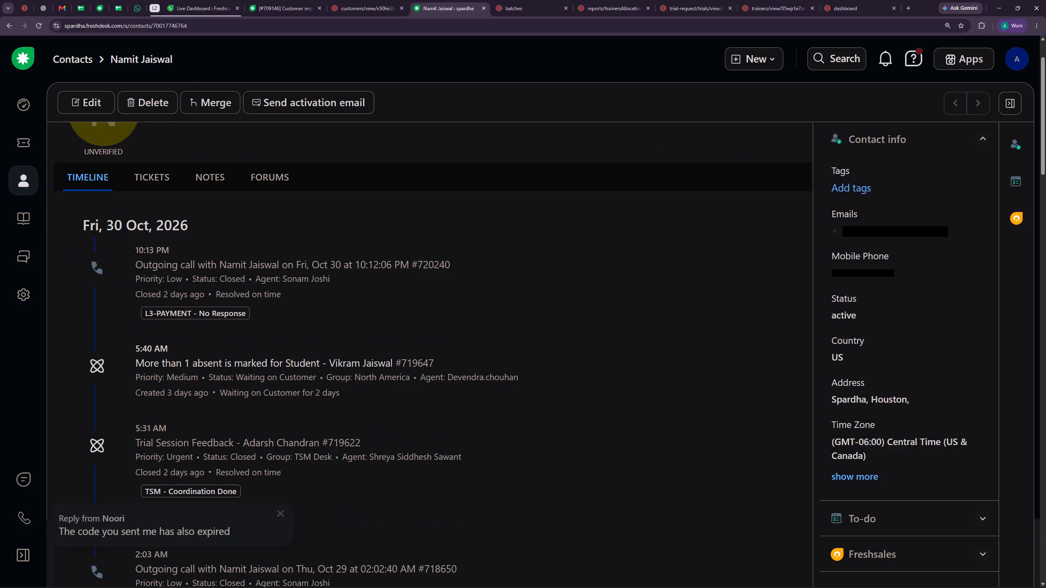
{"action": "left_click", "coordinate": [230, 266]}
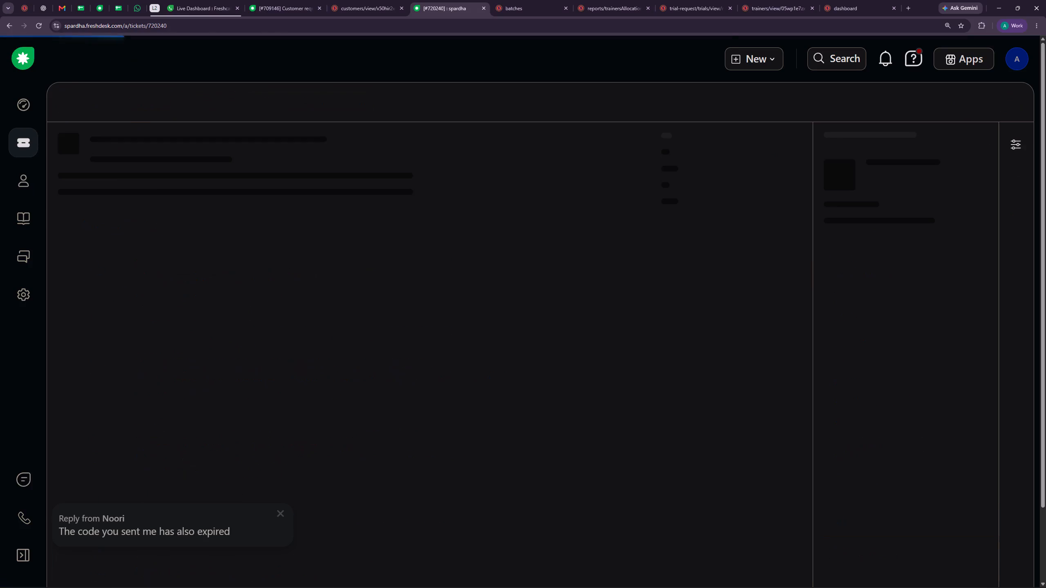
{"action": "left_click", "coordinate": [106, 358]}
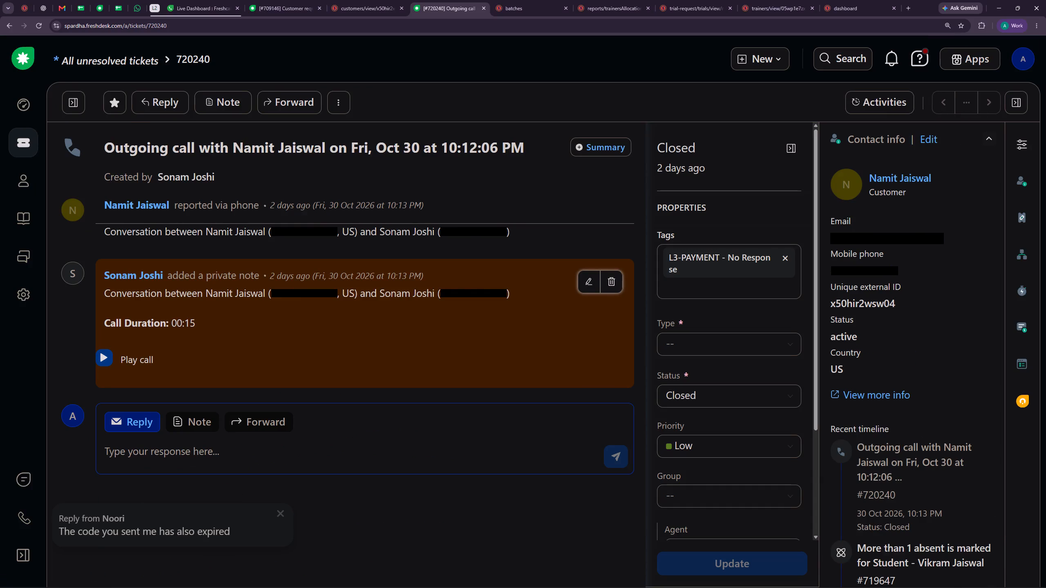
{"action": "left_click", "coordinate": [106, 357]}
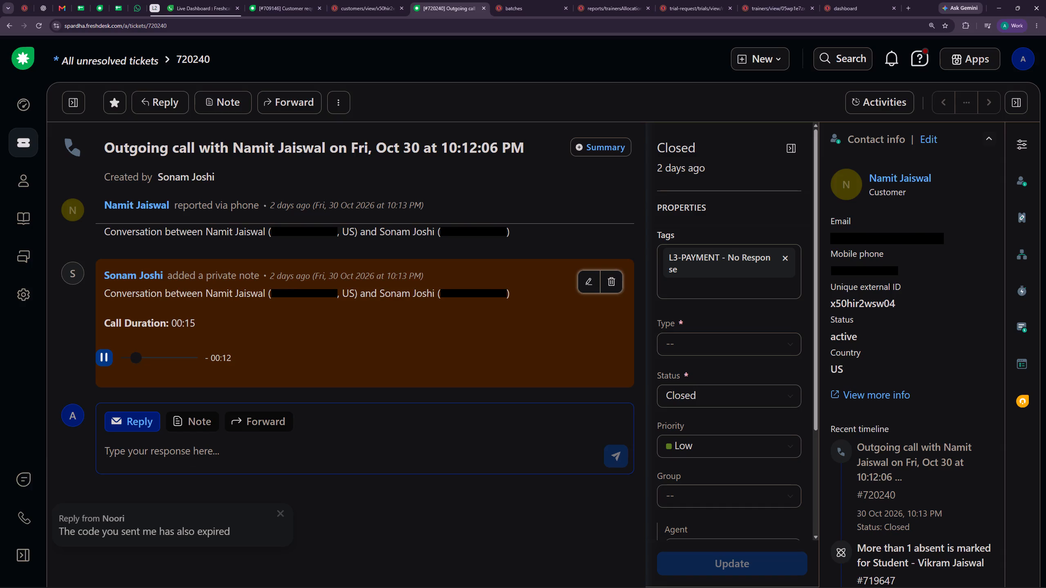
{"action": "left_click", "coordinate": [152, 358]}
{"action": "left_click", "coordinate": [159, 358]}
{"action": "left_click", "coordinate": [176, 357]}
{"action": "left_click", "coordinate": [188, 358]}
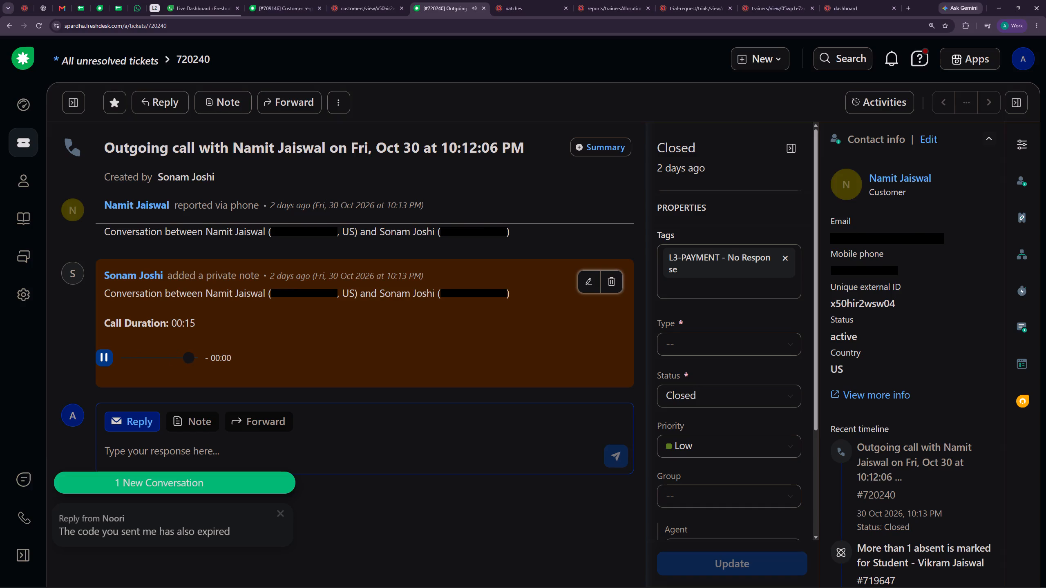
{"action": "left_click_drag", "start_coordinate": [345, 357], "coordinate": [374, 358]}
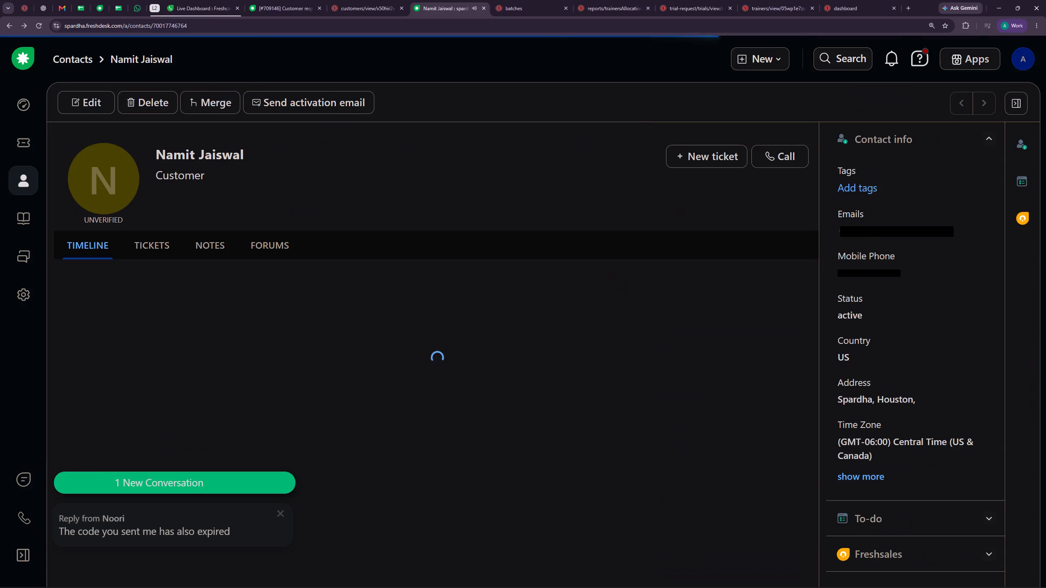
{"action": "left_click", "coordinate": [286, 9]}
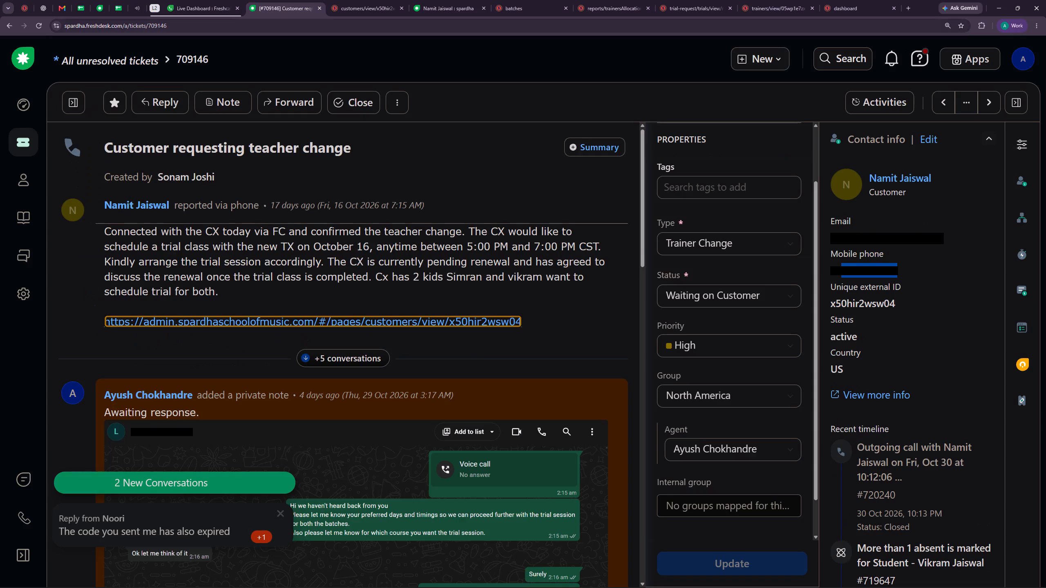
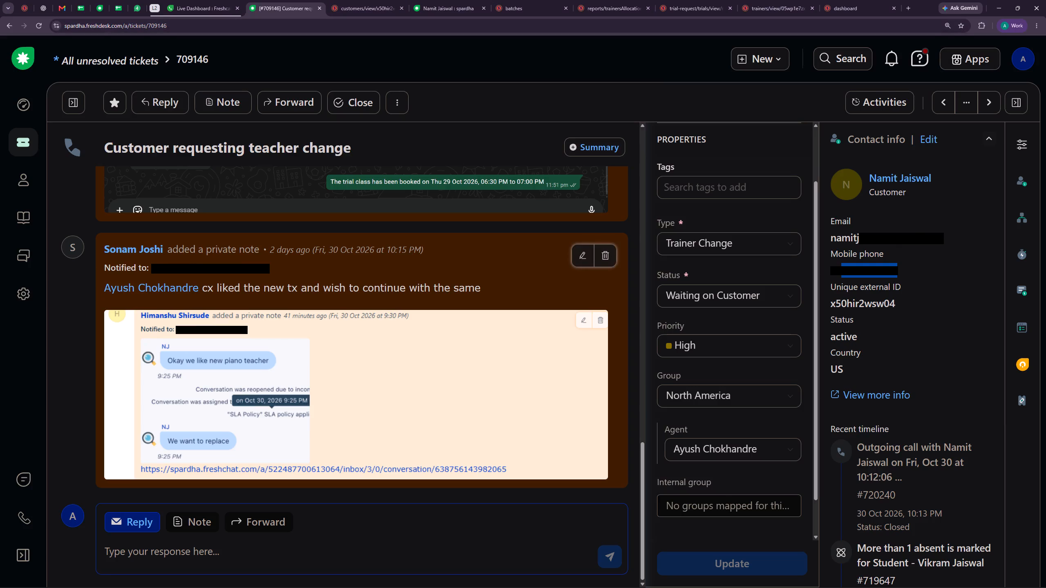
Close the customer's helpdesk contact page and bring up the student's keyboard batch details.
{"action": "left_click", "coordinate": [430, 0]}
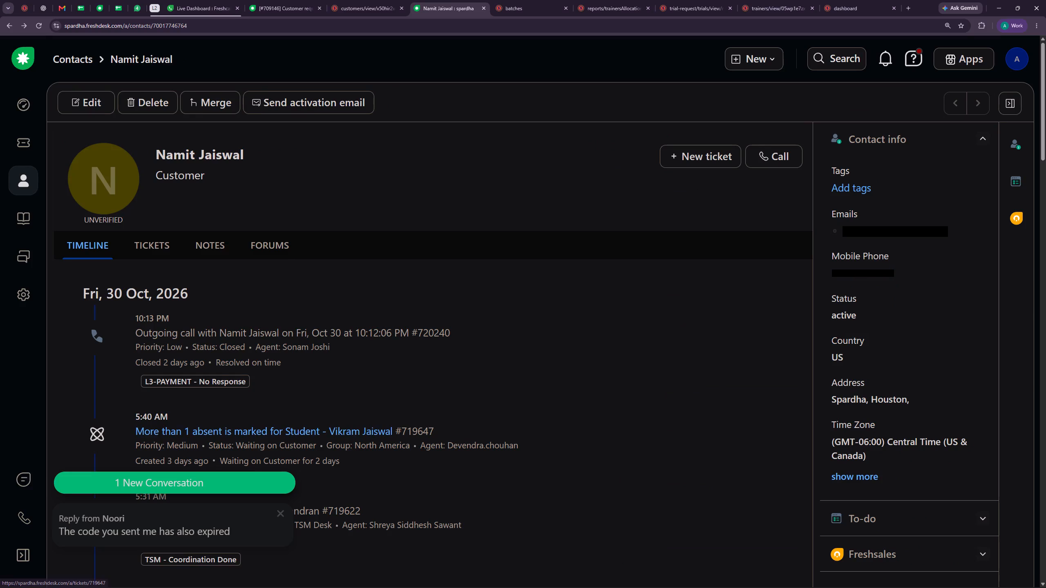
{"action": "left_click_drag", "start_coordinate": [382, 282], "coordinate": [403, 301]}
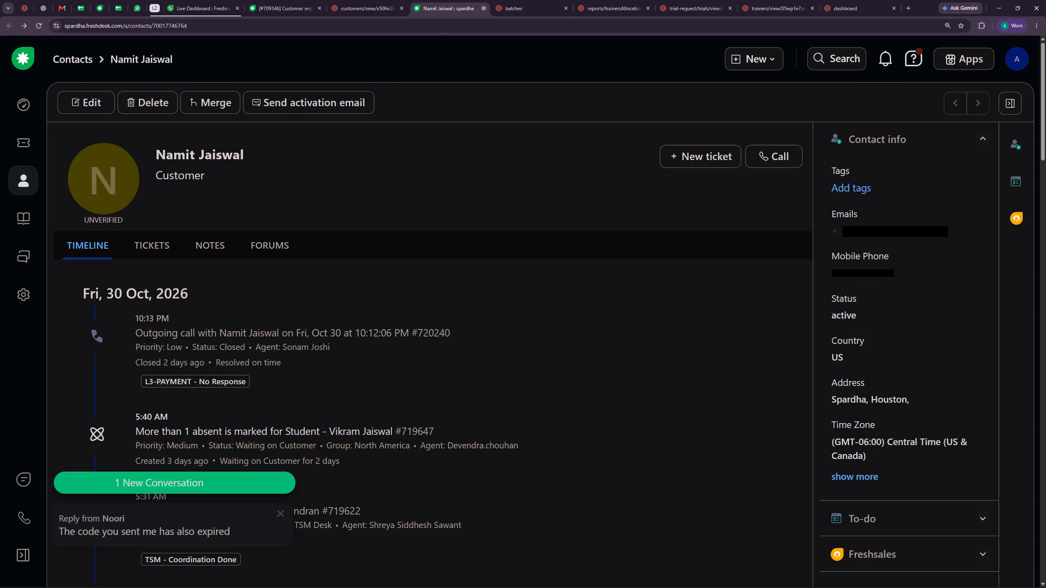
{"action": "left_click_drag", "start_coordinate": [450, 47], "coordinate": [450, 55]}
{"action": "left_click_drag", "start_coordinate": [454, 71], "coordinate": [480, 40]}
{"action": "left_click", "coordinate": [485, 9]}
{"action": "left_click", "coordinate": [387, 2]}
{"action": "left_click", "coordinate": [477, 248]}
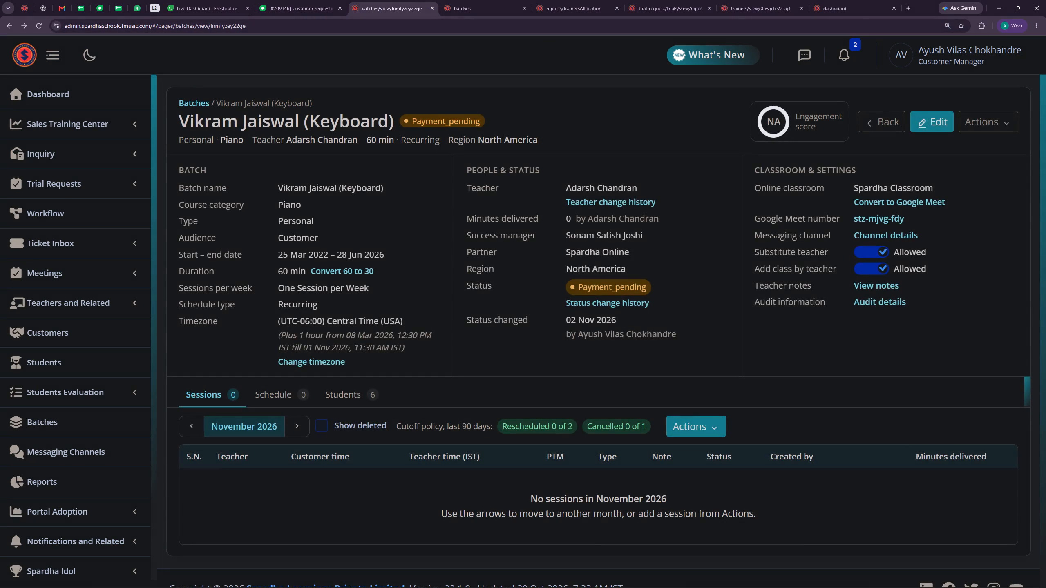
Check the new teacher's available slots for the keyboard batch from Mon, 09 Nov, 2026.
{"action": "left_click", "coordinate": [276, 395]}
{"action": "left_click", "coordinate": [224, 399]}
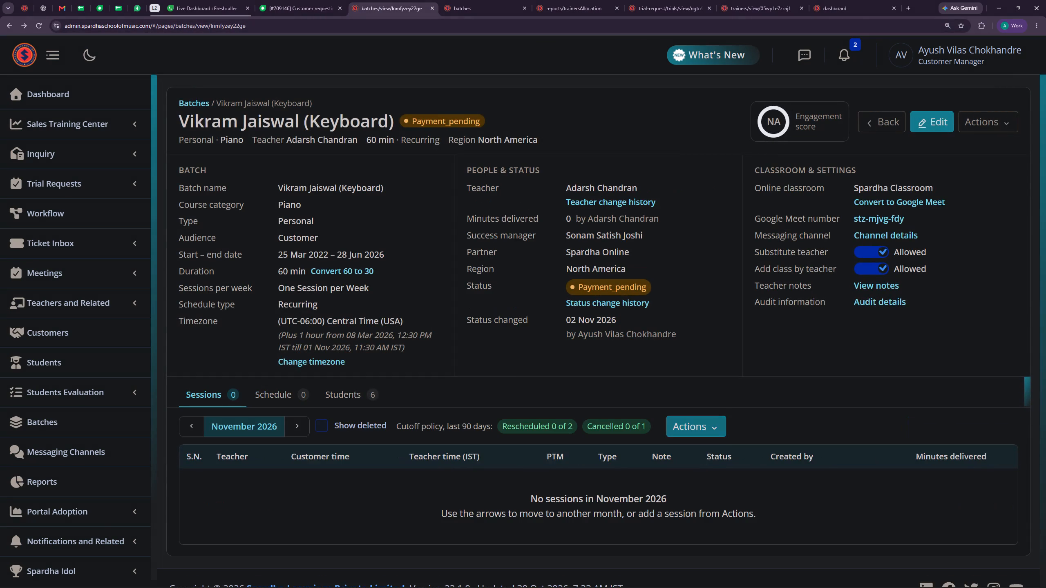
{"action": "left_click", "coordinate": [674, 425]}
{"action": "left_click", "coordinate": [648, 496]}
{"action": "left_click", "coordinate": [398, 311]}
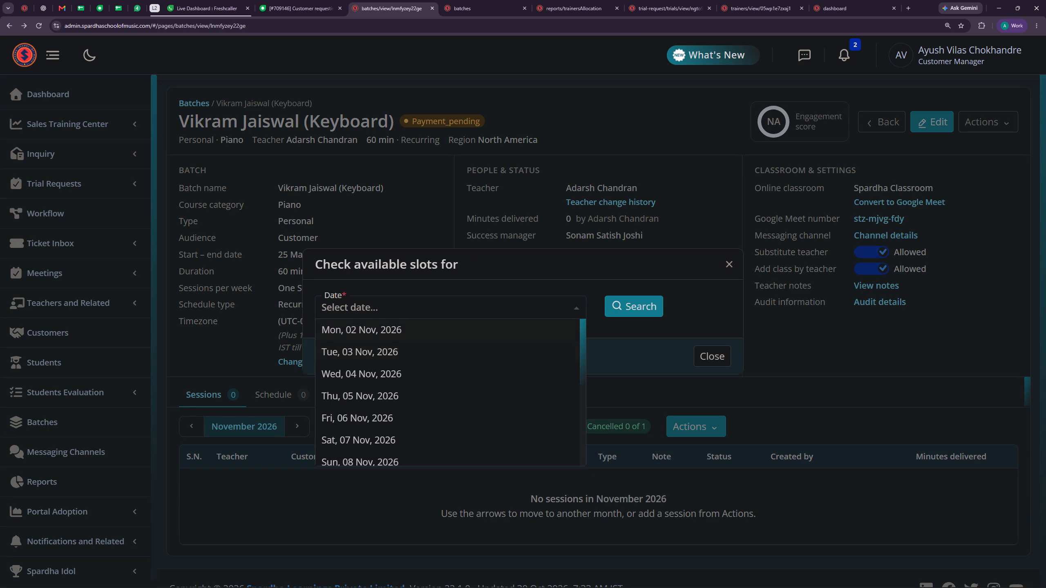
{"action": "left_click", "coordinate": [375, 329]}
{"action": "left_click", "coordinate": [458, 298]}
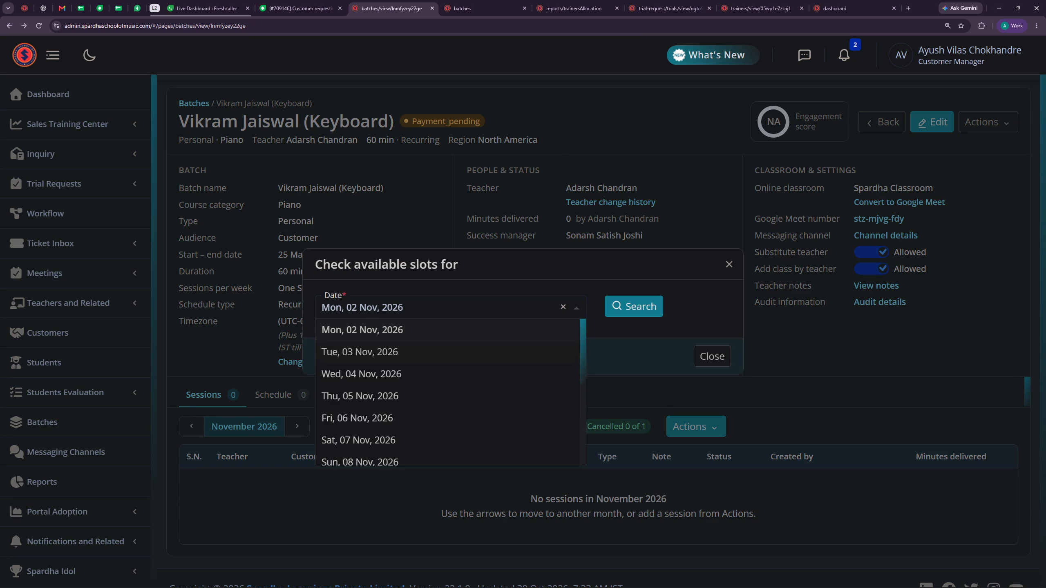
{"action": "left_click", "coordinate": [511, 338]}
{"action": "left_click", "coordinate": [396, 293]}
{"action": "left_click", "coordinate": [399, 311]}
{"action": "scroll", "coordinate": [383, 401], "scroll_direction": "down", "scroll_amount": 1}
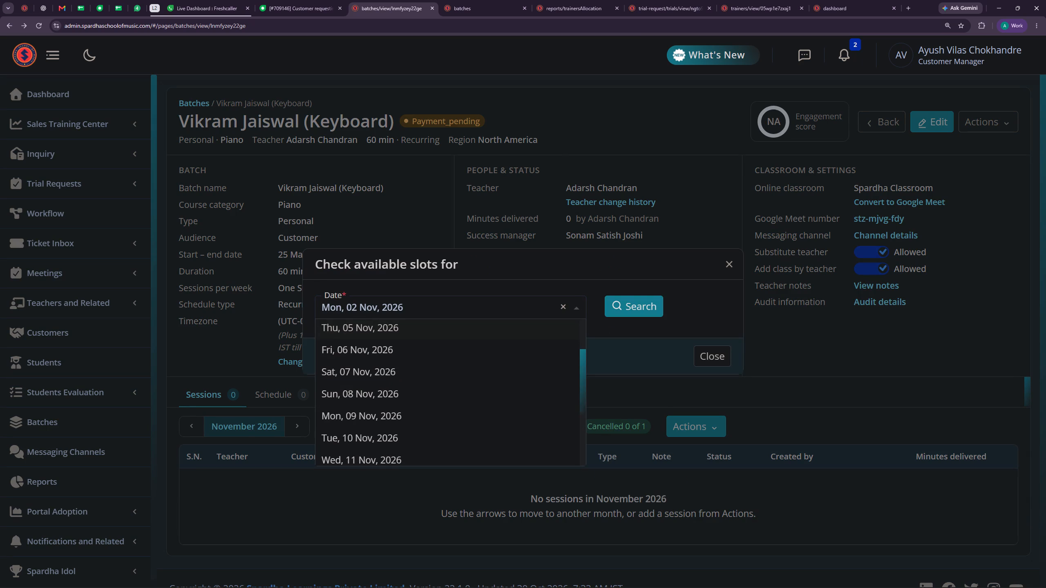
{"action": "left_click", "coordinate": [369, 420]}
{"action": "left_click", "coordinate": [650, 319]}
{"action": "left_click", "coordinate": [637, 300]}
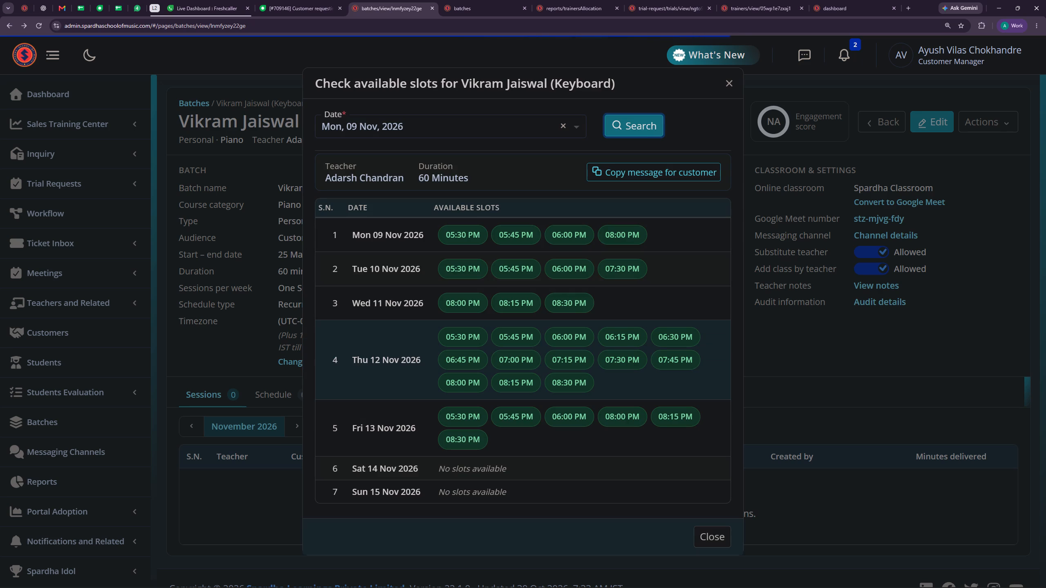
{"action": "left_click", "coordinate": [734, 82]}
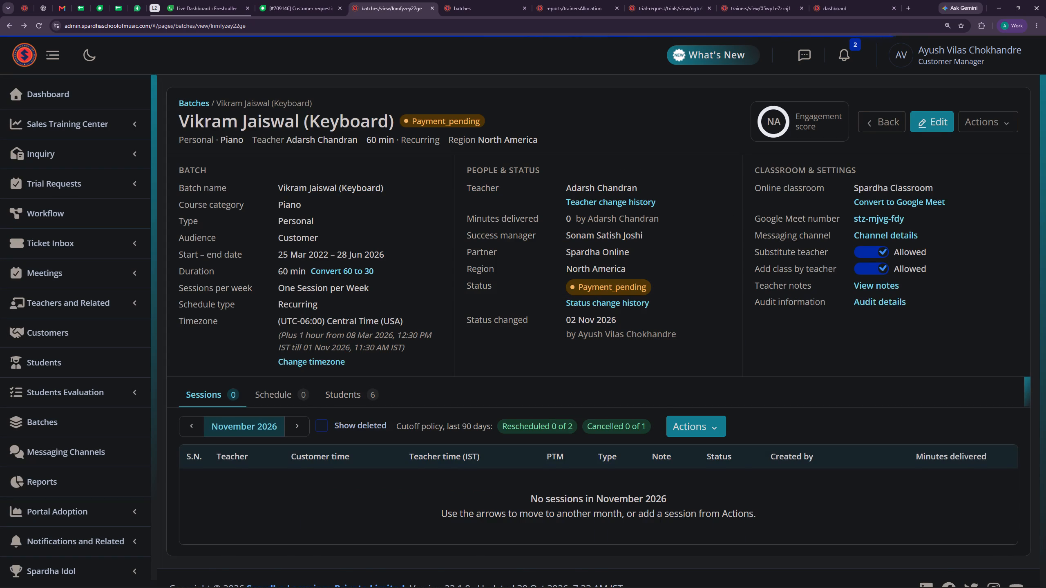
Review the keyboard batch's deleted schedule entries and hide them again.
{"action": "left_click", "coordinate": [286, 397]}
{"action": "left_click", "coordinate": [186, 429]}
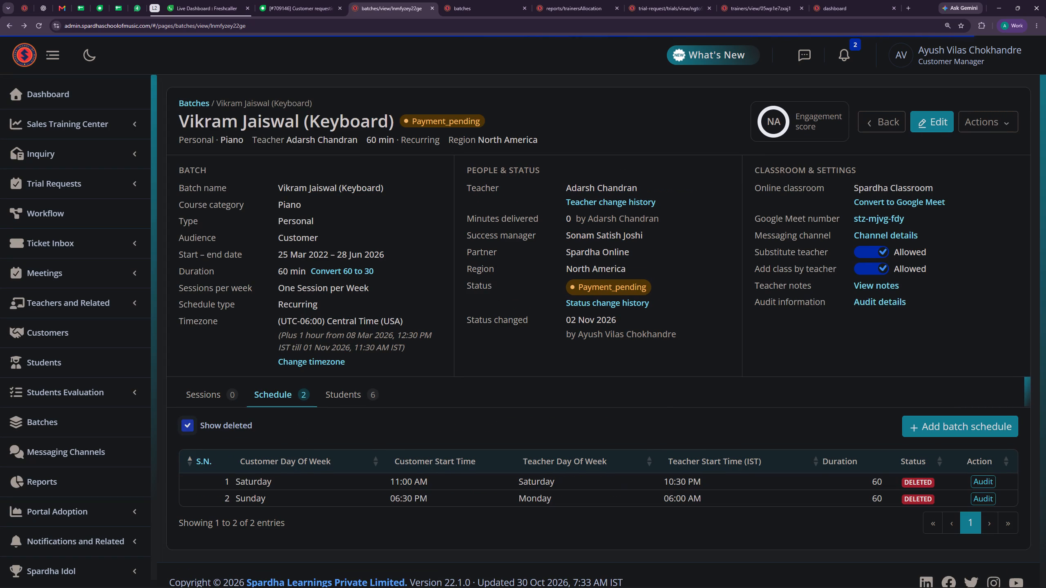
{"action": "left_click", "coordinate": [190, 428]}
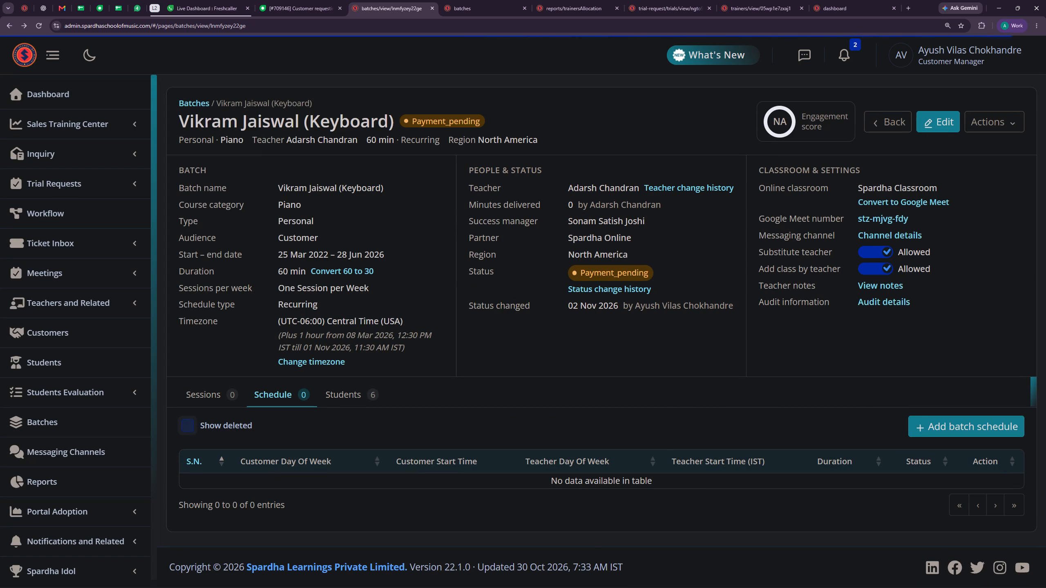
Check the new teacher's available slots for the keyboard batch from Sat, 07 Nov, 2026.
{"action": "left_click", "coordinate": [221, 397]}
{"action": "left_click", "coordinate": [712, 434]}
{"action": "left_click", "coordinate": [641, 489]}
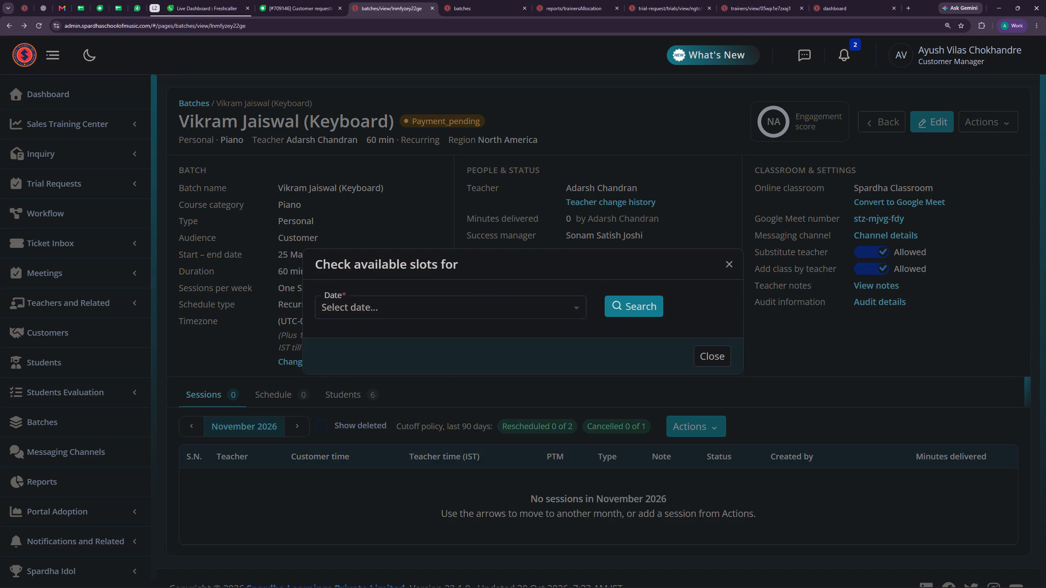
{"action": "left_click_drag", "start_coordinate": [444, 312], "coordinate": [438, 310]}
{"action": "scroll", "coordinate": [352, 419], "scroll_direction": "down", "scroll_amount": 1}
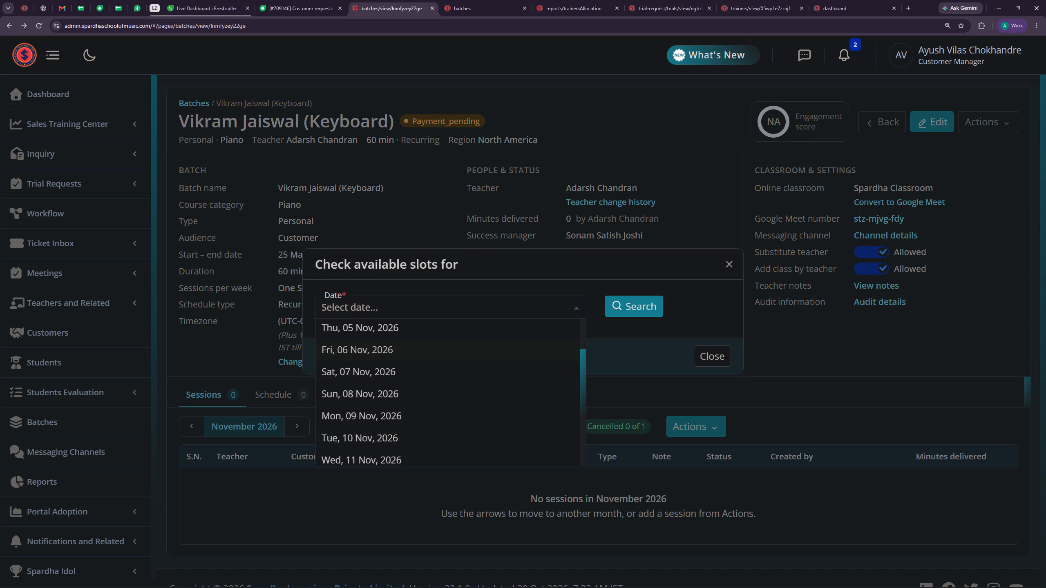
{"action": "left_click", "coordinate": [362, 375]}
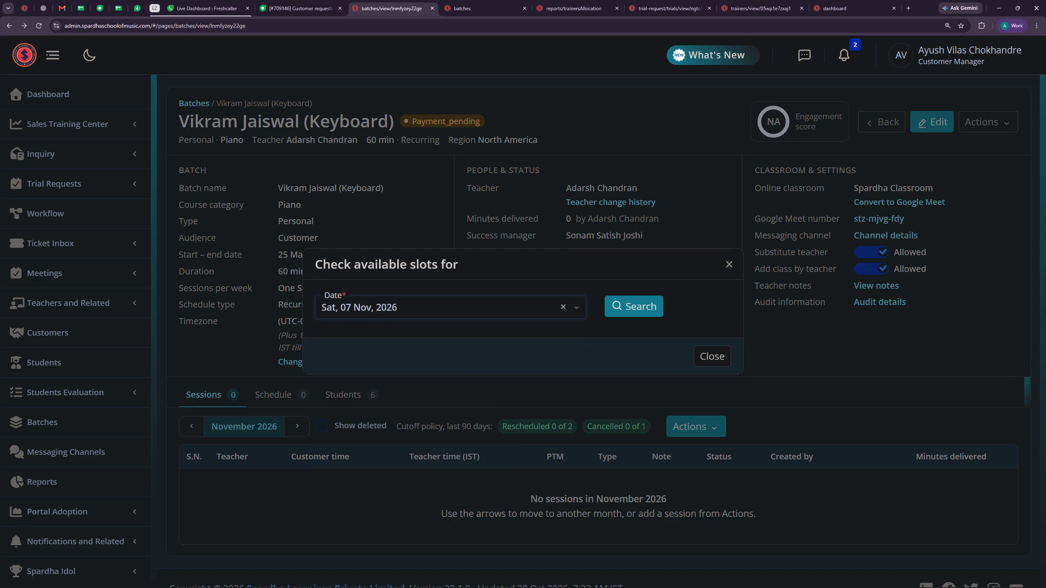
{"action": "left_click", "coordinate": [634, 309]}
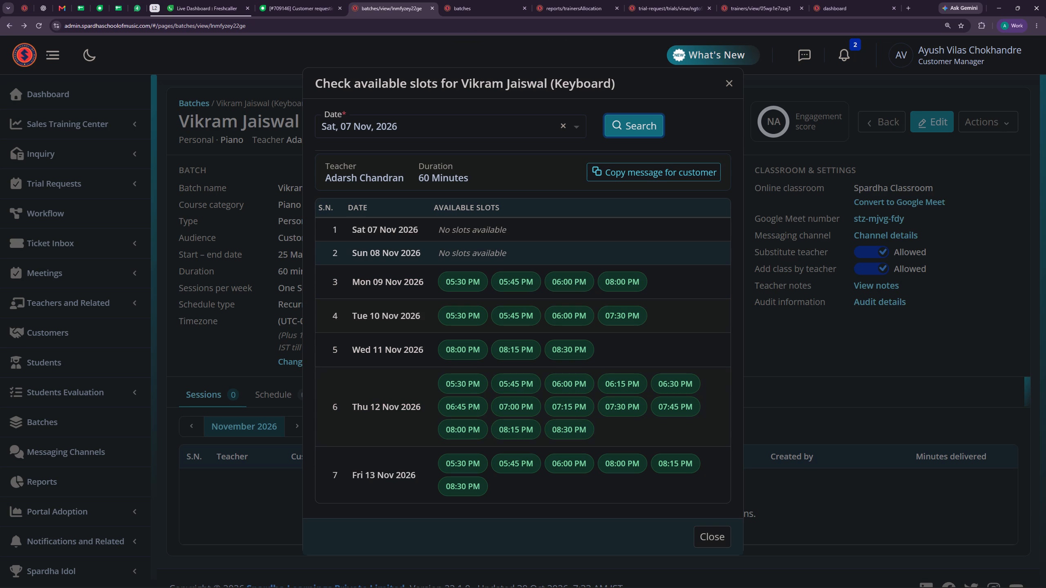
{"action": "left_click", "coordinate": [732, 86]}
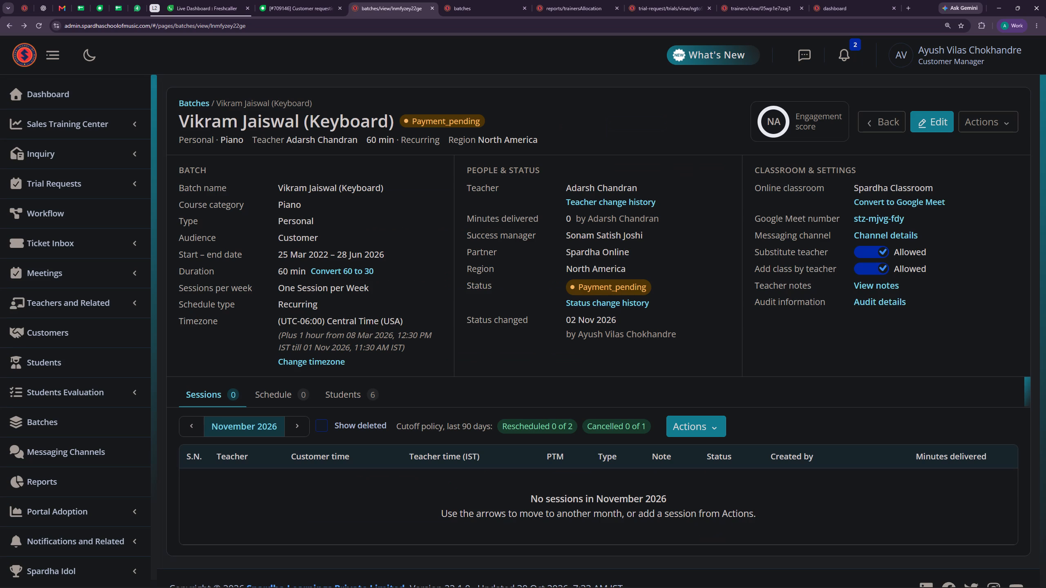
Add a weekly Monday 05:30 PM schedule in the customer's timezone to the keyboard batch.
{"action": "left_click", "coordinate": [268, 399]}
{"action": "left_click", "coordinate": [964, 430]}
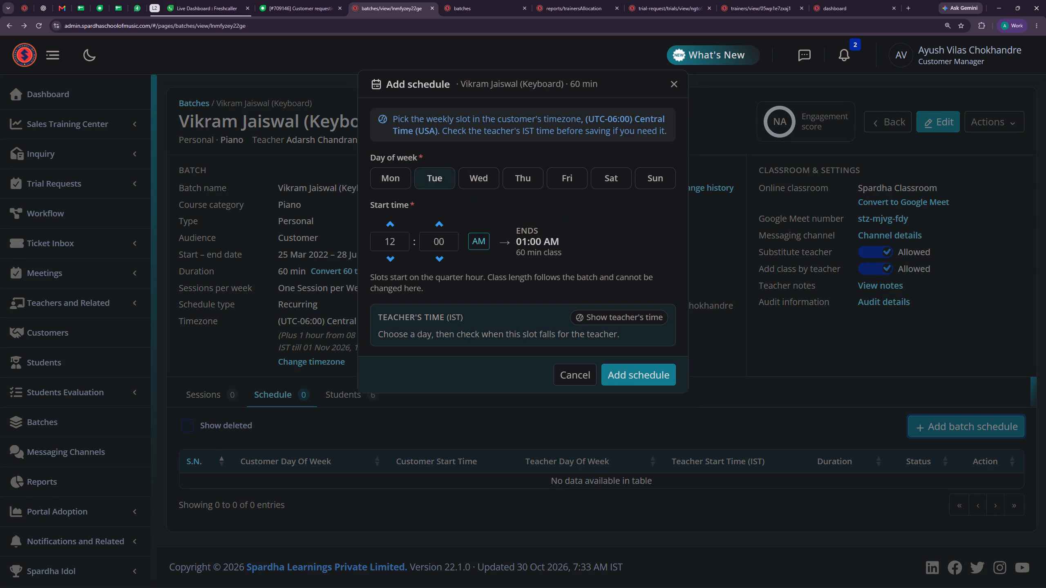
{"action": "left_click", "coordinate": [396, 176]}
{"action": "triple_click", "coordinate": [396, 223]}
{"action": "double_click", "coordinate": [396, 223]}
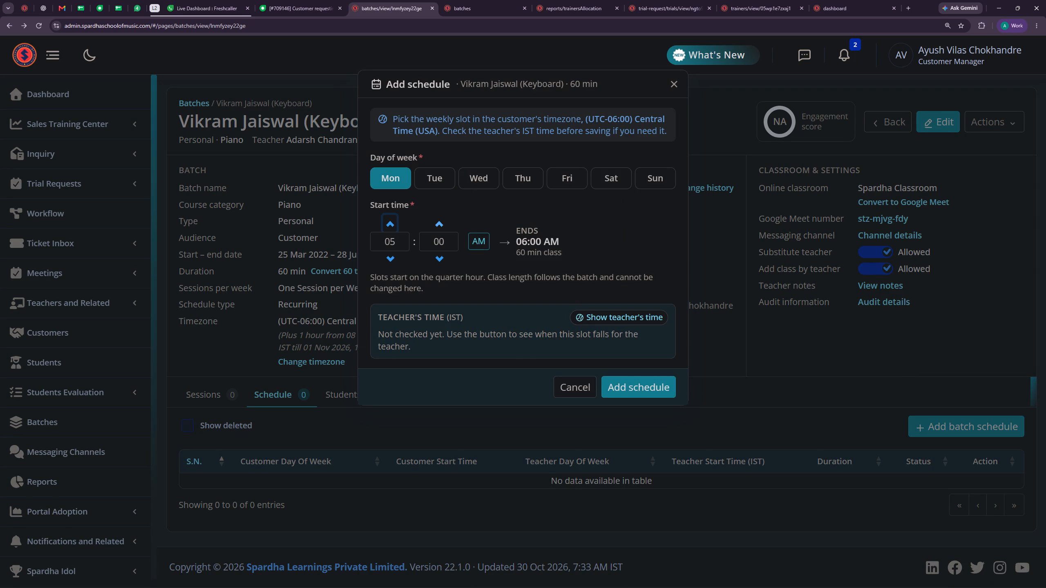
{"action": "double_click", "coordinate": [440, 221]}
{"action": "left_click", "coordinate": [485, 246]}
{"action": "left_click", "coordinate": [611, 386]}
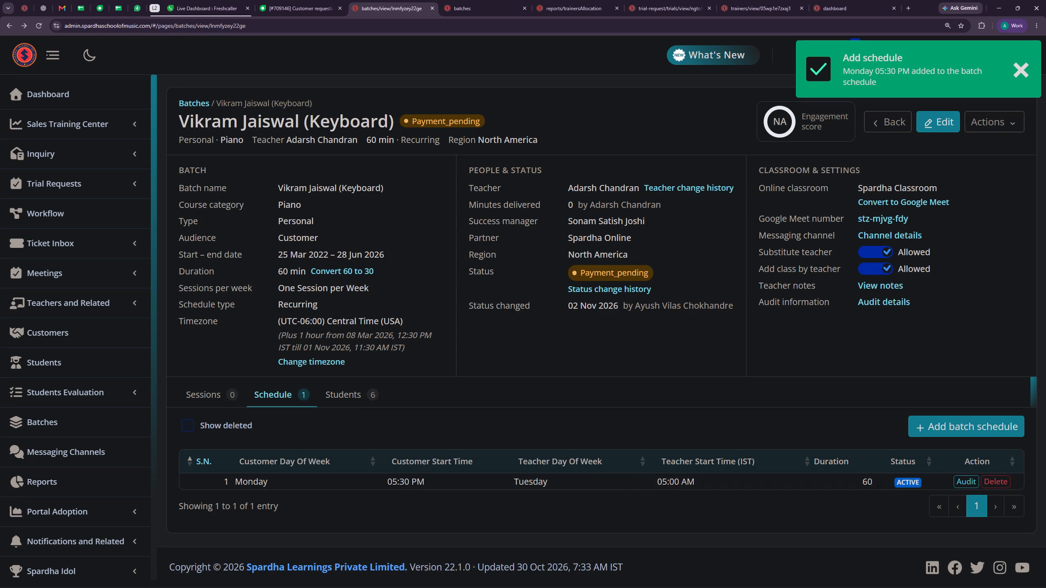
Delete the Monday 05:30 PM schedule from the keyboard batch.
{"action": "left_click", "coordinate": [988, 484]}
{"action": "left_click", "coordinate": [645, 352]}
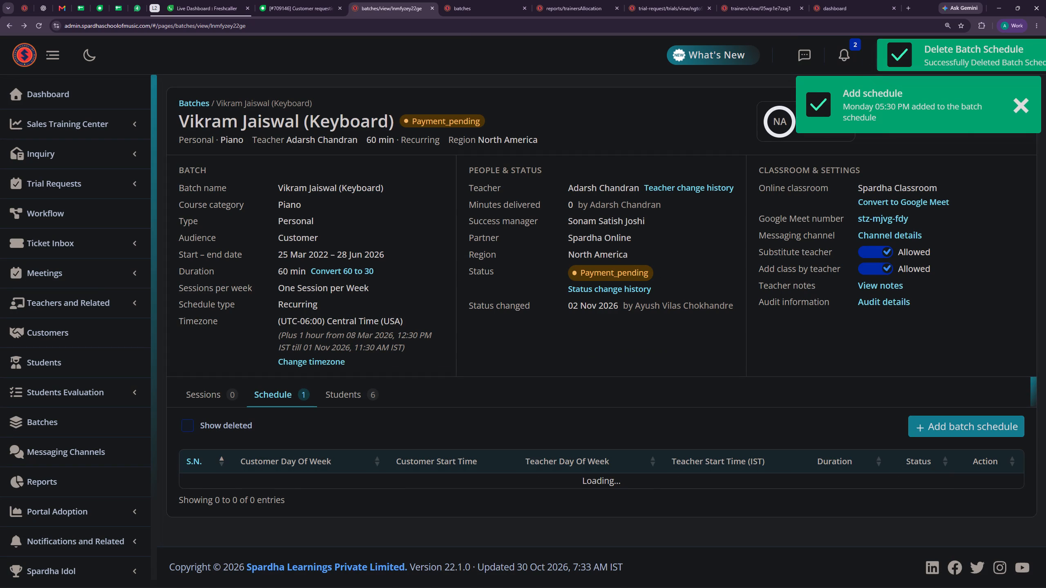
Look up the keyboard batch's available teacher slots again, starting from Mon, 09 Nov, 2026.
{"action": "left_click", "coordinate": [205, 396]}
{"action": "left_click", "coordinate": [677, 421]}
{"action": "left_click", "coordinate": [668, 495]}
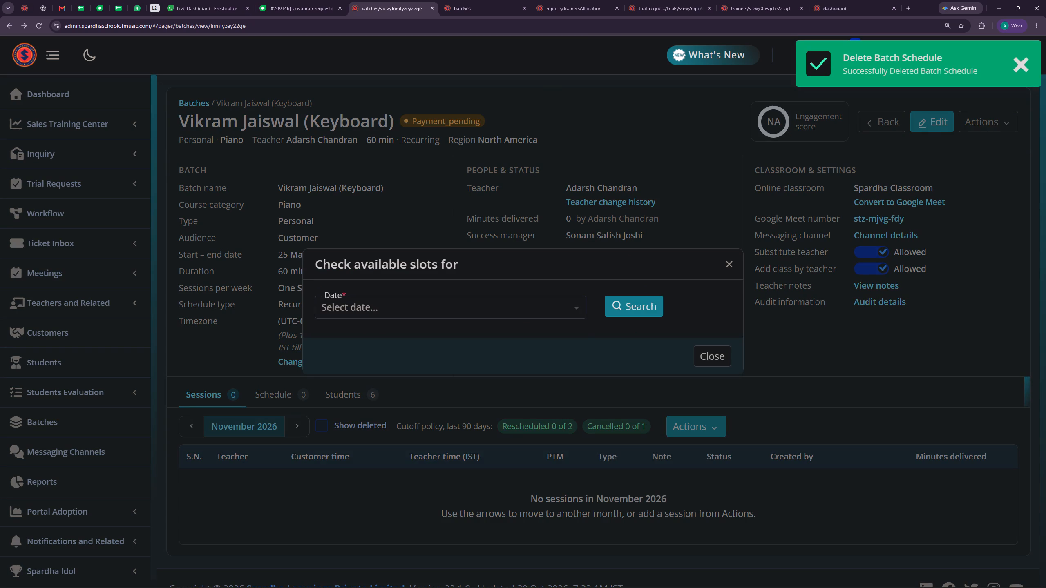
{"action": "left_click", "coordinate": [489, 301]}
{"action": "scroll", "coordinate": [368, 400], "scroll_direction": "down", "scroll_amount": 1}
{"action": "left_click", "coordinate": [346, 414]}
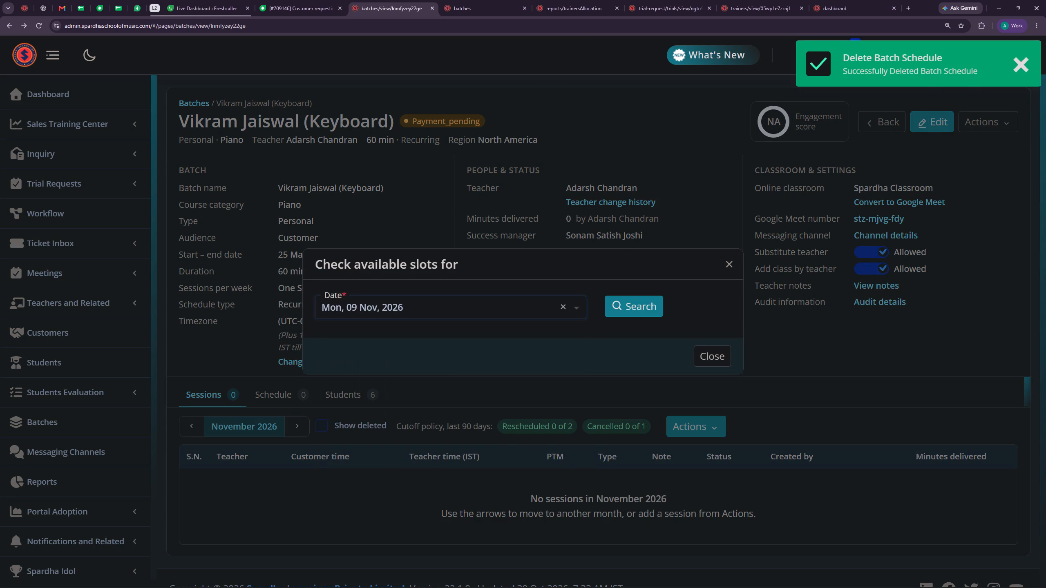
{"action": "left_click", "coordinate": [620, 307]}
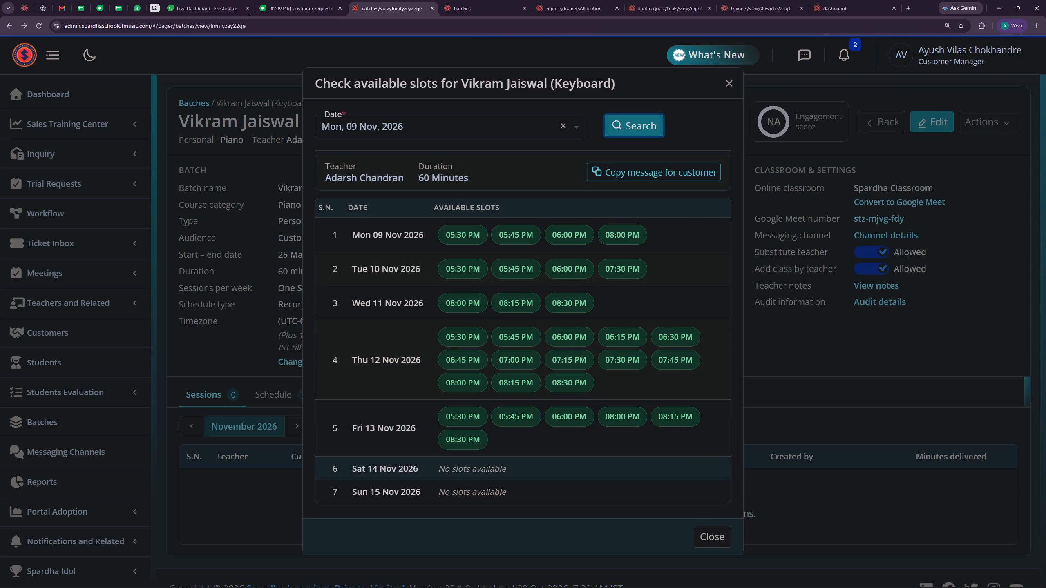
Capture the Mon 09 to Fri 13 Nov 2026 available-slot rows with Snipping Tool and copy the snip.
{"action": "left_click", "coordinate": [606, 577]}
{"action": "left_click", "coordinate": [448, 262]}
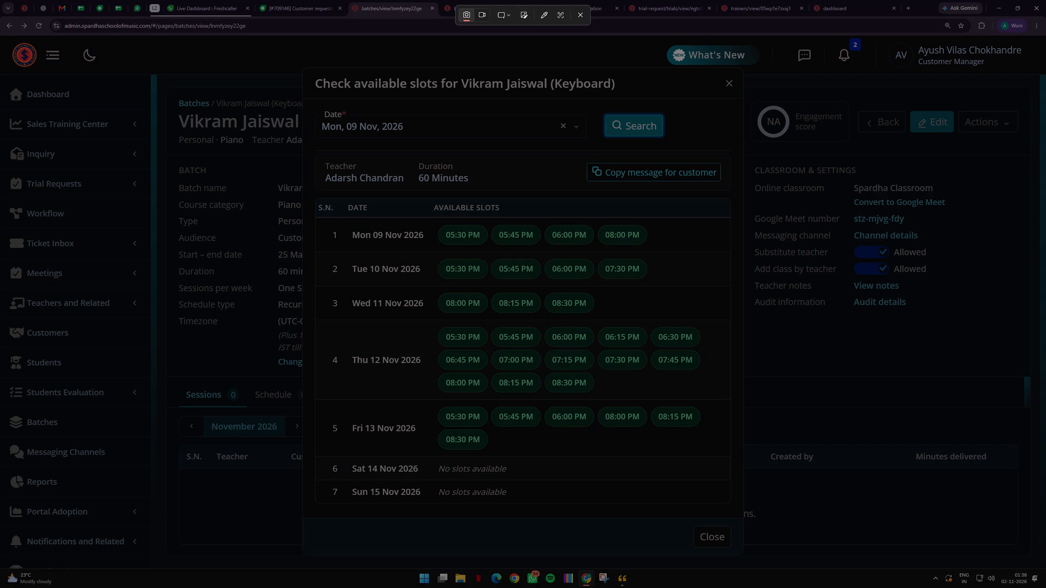
{"action": "left_click_drag", "start_coordinate": [315, 218], "coordinate": [736, 456]}
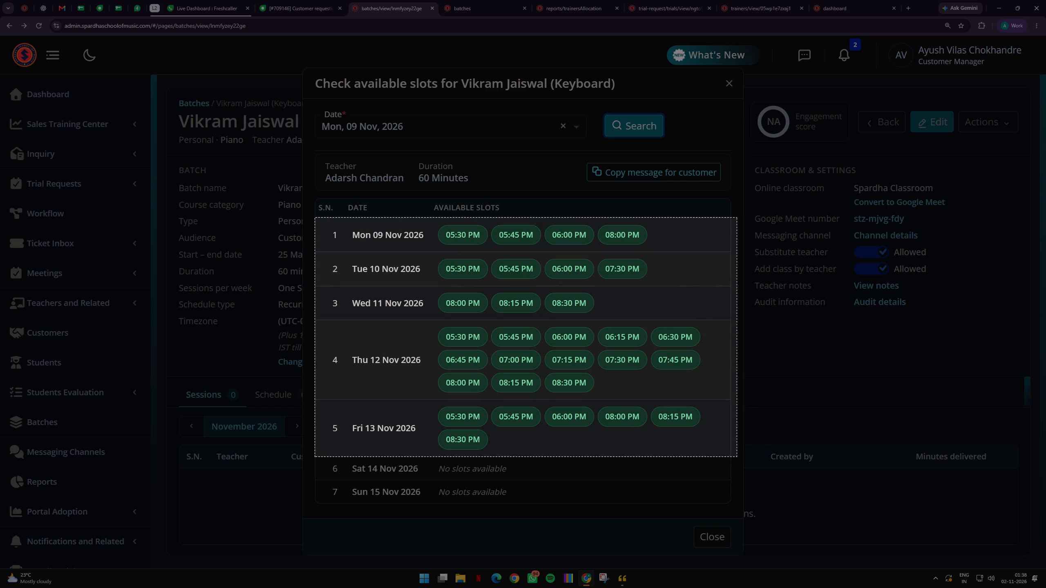
{"action": "left_click_drag", "start_coordinate": [736, 456], "coordinate": [728, 451]}
{"action": "left_click", "coordinate": [851, 260]}
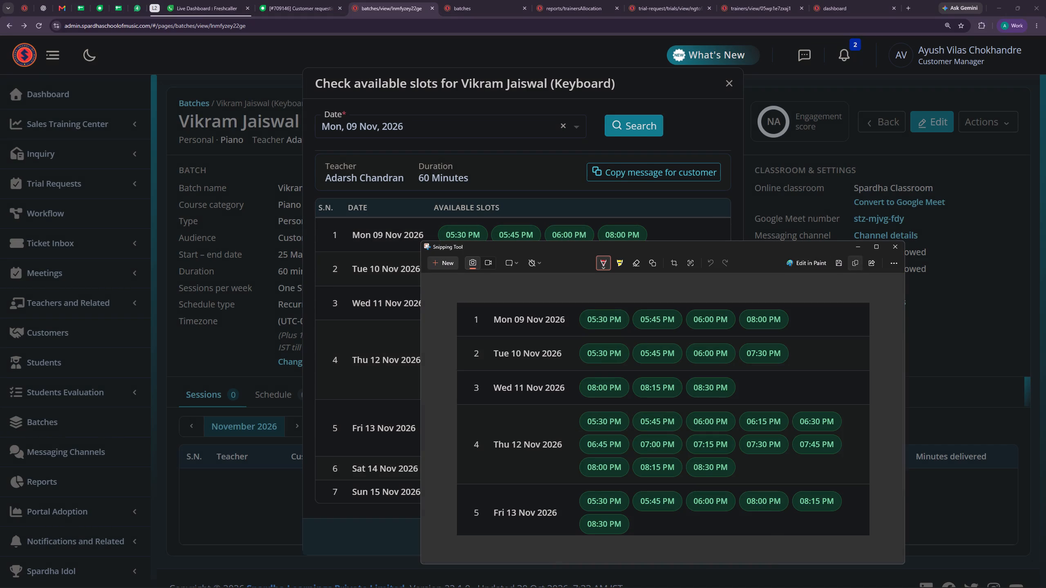
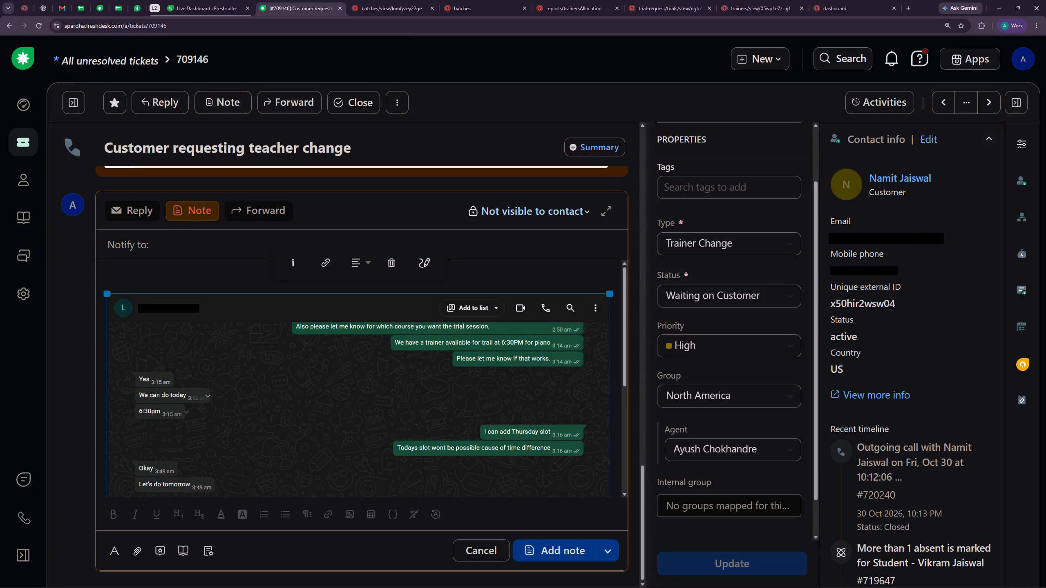
Add the private note "Awaiting response." above the pasted chat screenshot on ticket 709146.
{"action": "left_click_drag", "start_coordinate": [145, 264], "coordinate": [145, 268]}
{"action": "key", "text": "BackSpace"}
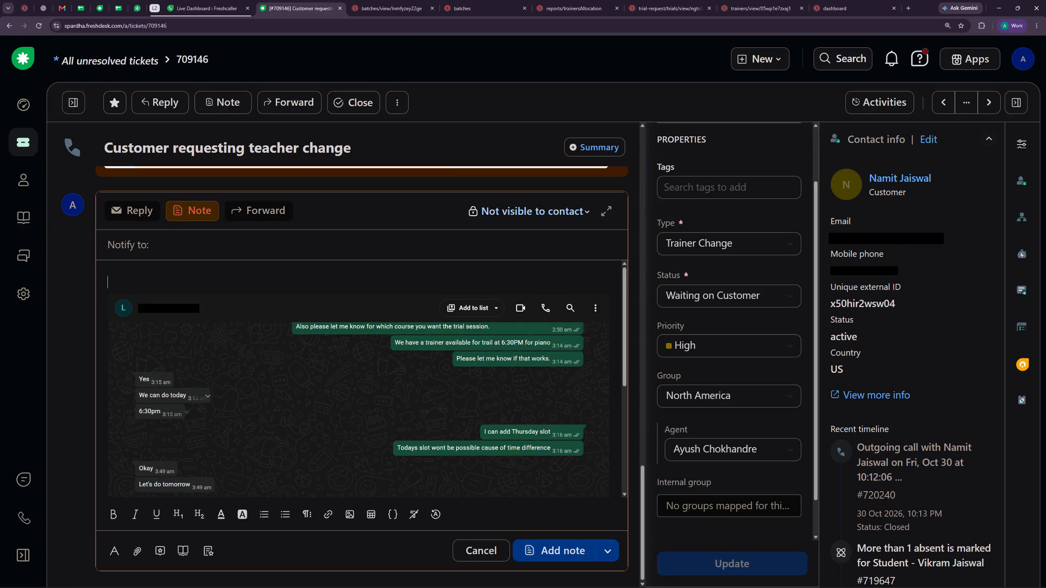
{"action": "key", "text": "a"}
{"action": "type", "text": "waiting response."}
{"action": "scroll", "coordinate": [324, 324], "scroll_direction": "down", "scroll_amount": 3}
{"action": "left_click", "coordinate": [559, 548]}
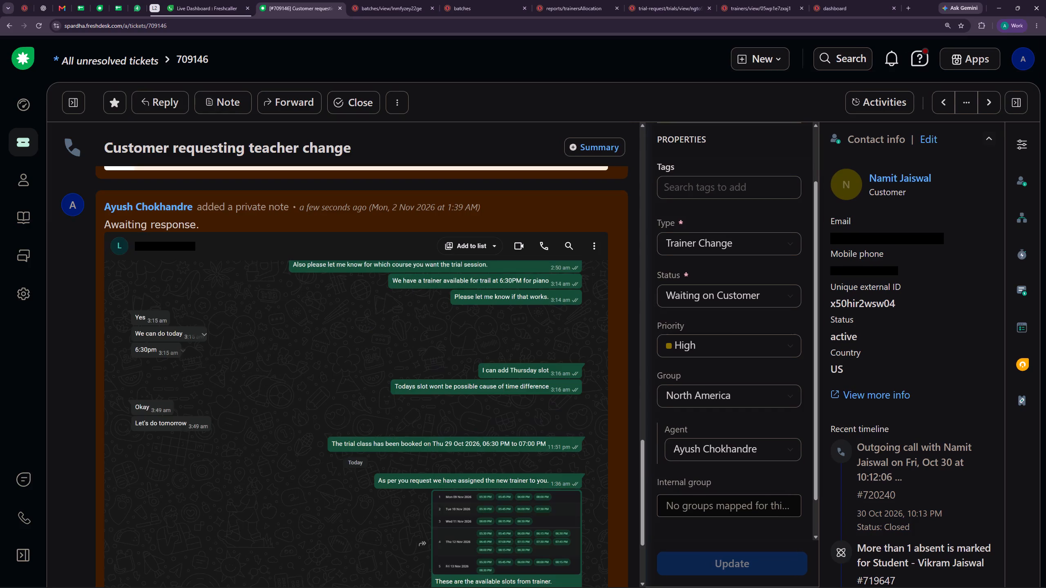
{"action": "left_click", "coordinate": [984, 106]}
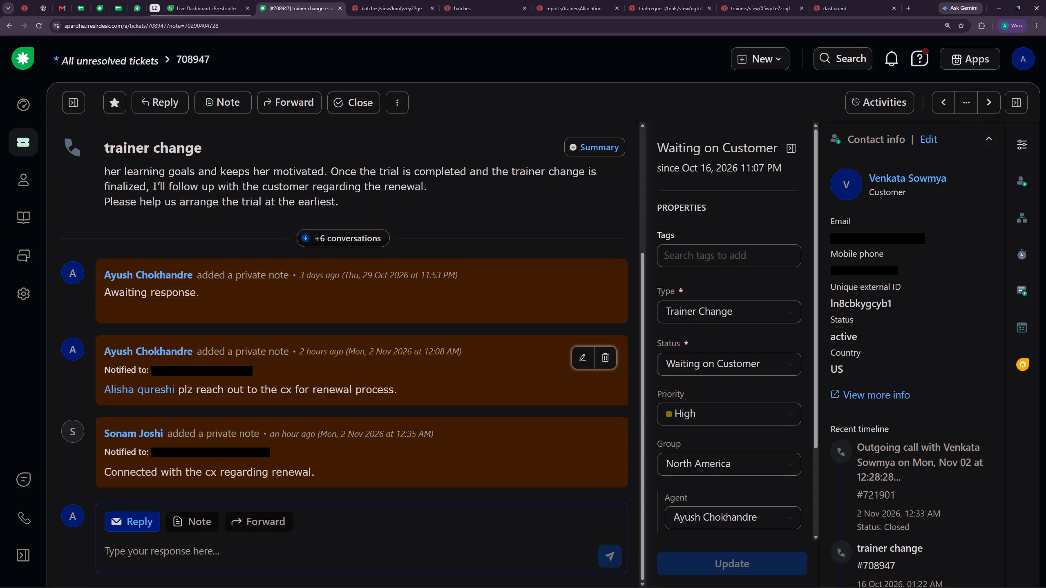
{"action": "scroll", "coordinate": [431, 379], "scroll_direction": "down", "scroll_amount": 11}
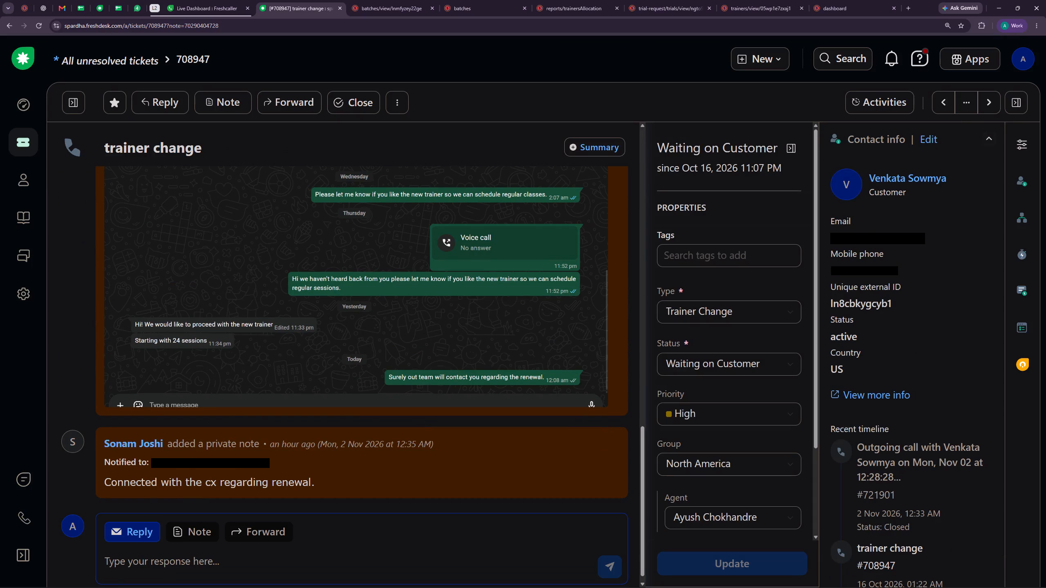
{"action": "scroll", "coordinate": [475, 362], "scroll_direction": "up", "scroll_amount": 10}
In ticket 697118, edit the 23 Oct 2026 private note about declined timings, adding a new line below its text.
{"action": "left_click", "coordinate": [986, 105]}
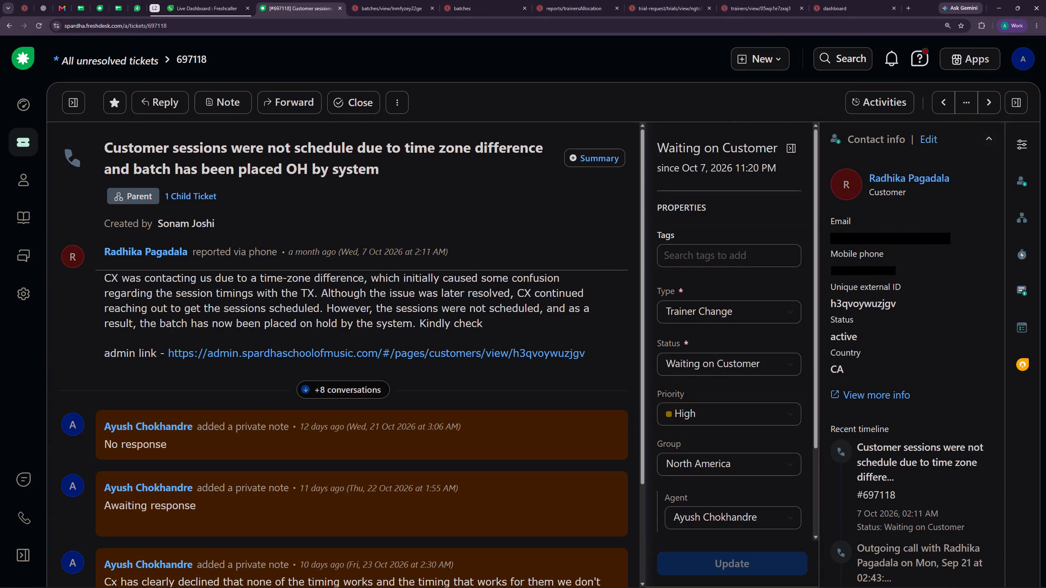
{"action": "scroll", "coordinate": [358, 392], "scroll_direction": "down", "scroll_amount": 5}
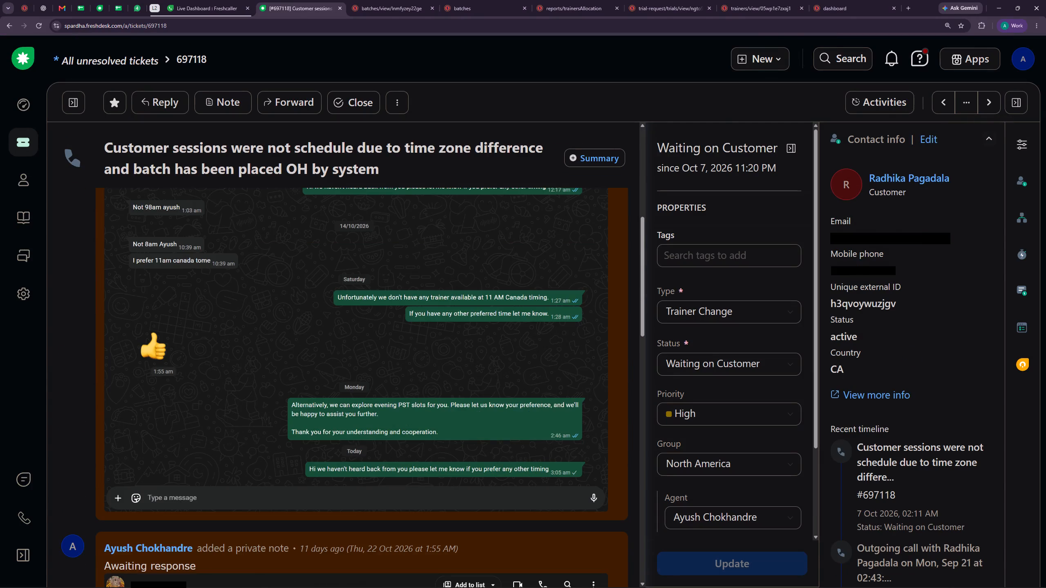
{"action": "scroll", "coordinate": [361, 392], "scroll_direction": "down", "scroll_amount": 20}
{"action": "scroll", "coordinate": [361, 392], "scroll_direction": "down", "scroll_amount": 1}
{"action": "scroll", "coordinate": [372, 393], "scroll_direction": "up", "scroll_amount": 4}
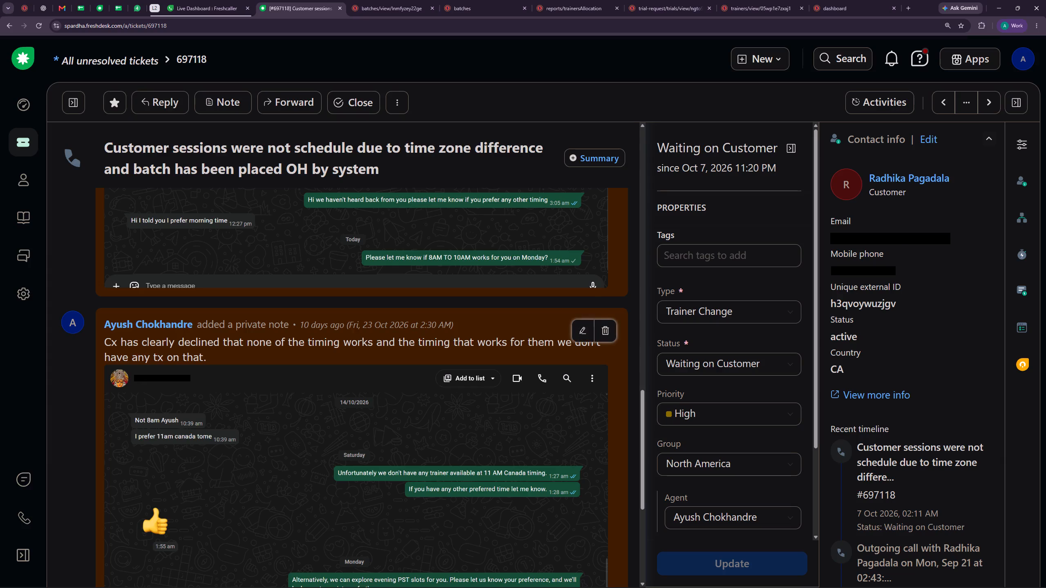
{"action": "left_click", "coordinate": [583, 335]}
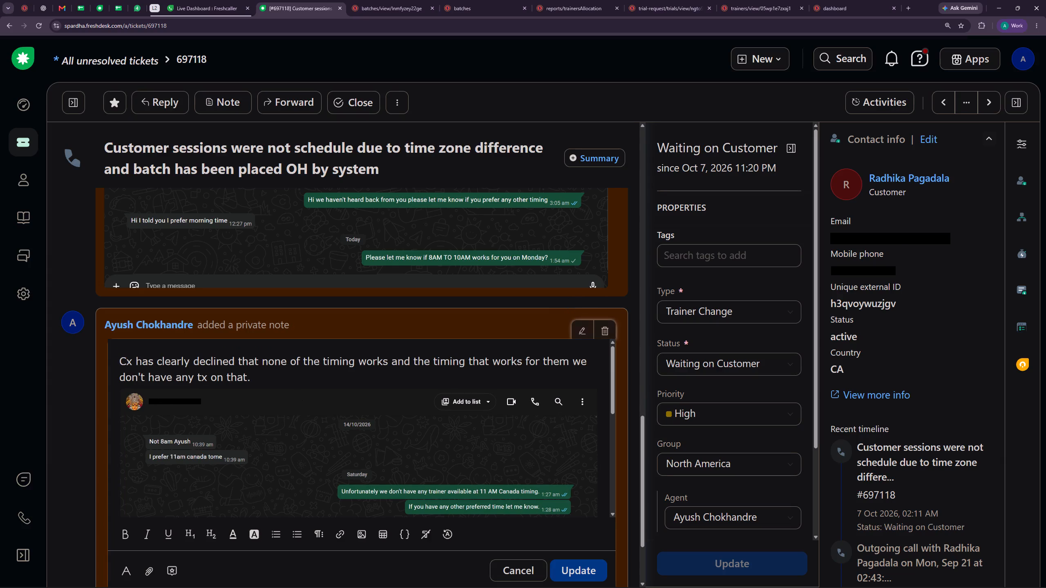
{"action": "left_click", "coordinate": [287, 374]}
{"action": "key", "text": "shift+Return"}
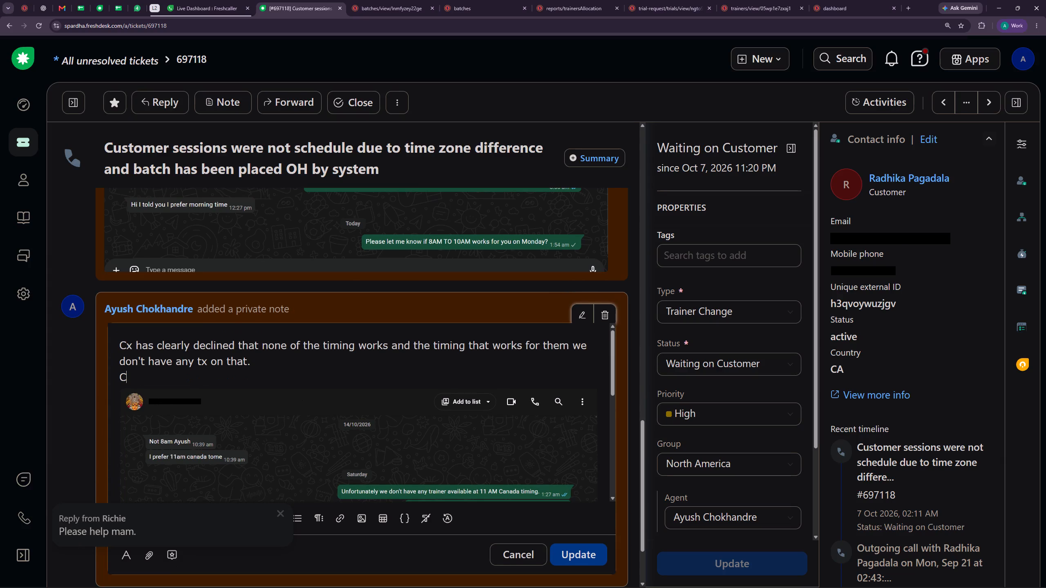
Complete the new line of the private note as "Closing this ticket." and save the note.
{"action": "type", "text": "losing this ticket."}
{"action": "left_click", "coordinate": [578, 553]}
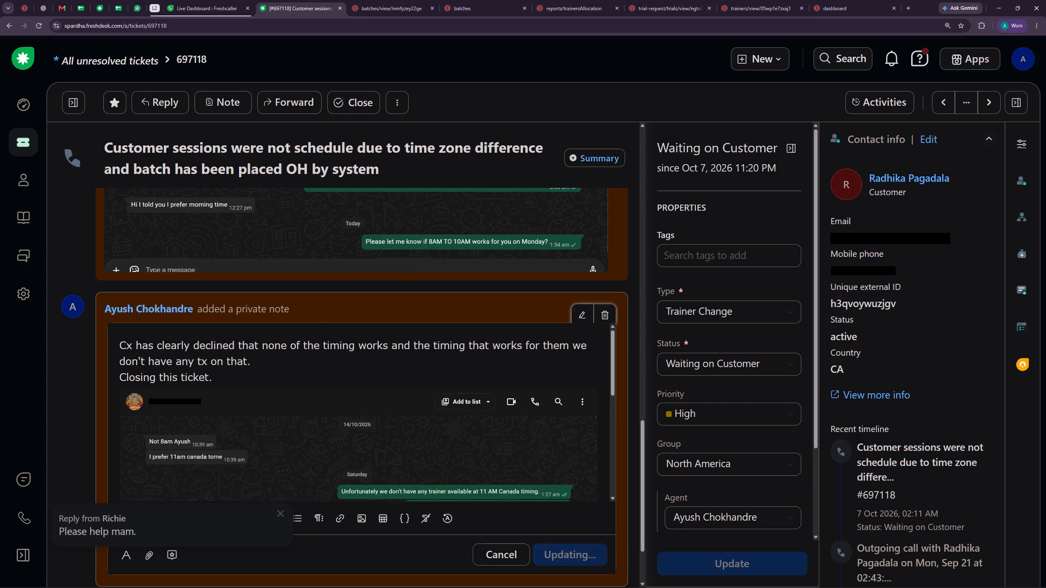
Set the status of ticket 697118 to Closed and save the ticket properties.
{"action": "left_click", "coordinate": [726, 357]}
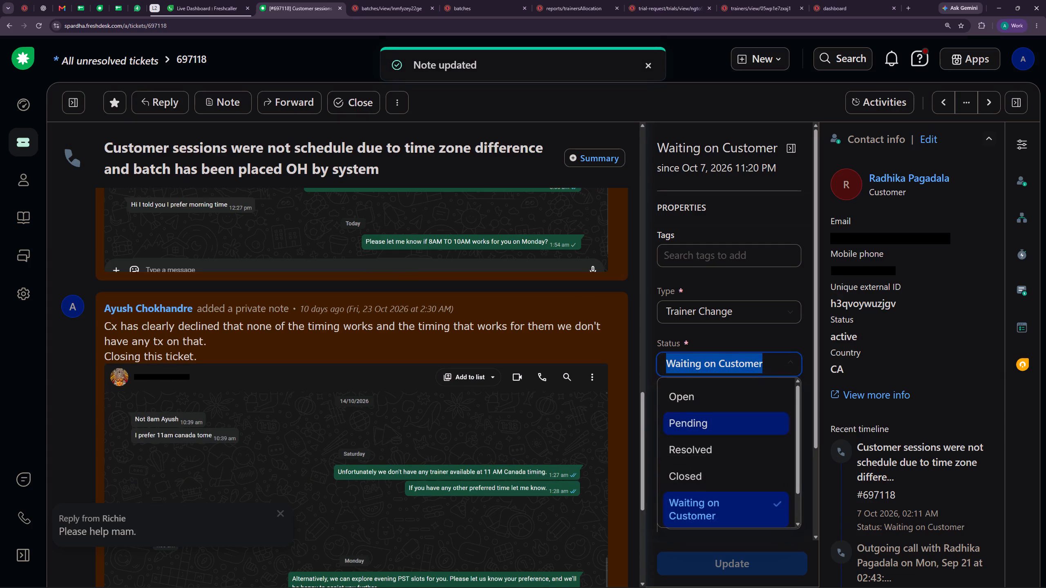
{"action": "left_click", "coordinate": [722, 483]}
{"action": "left_click", "coordinate": [743, 567]}
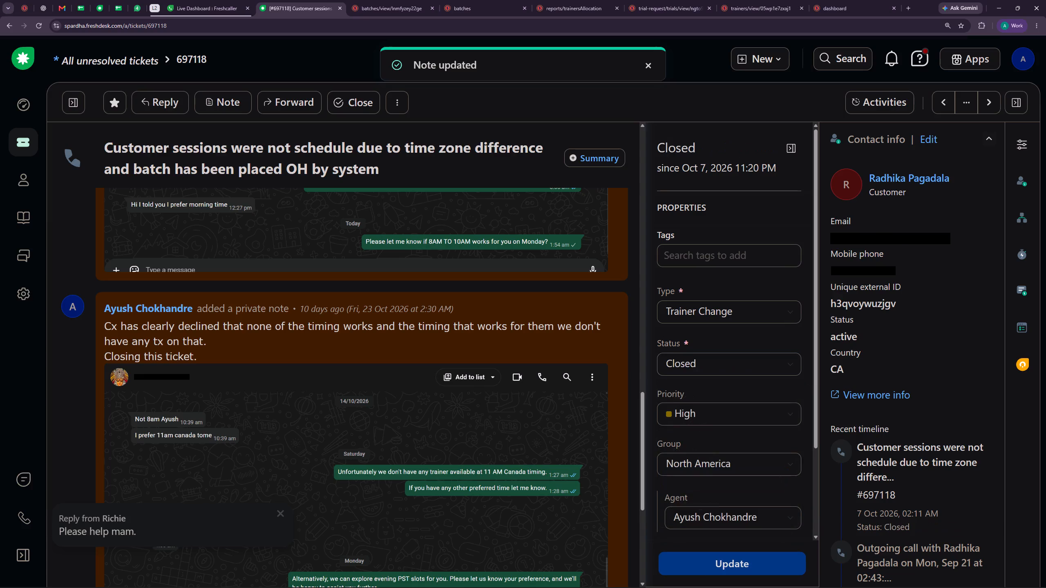
{"action": "double_click", "coordinate": [199, 62]}
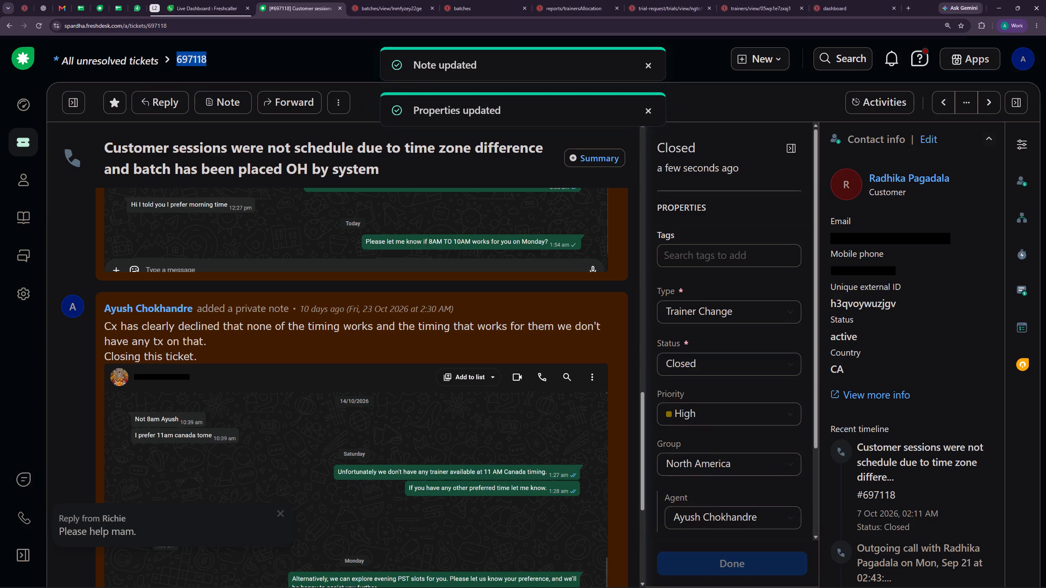
{"action": "key", "text": "ctrl+c"}
{"action": "left_click", "coordinate": [24, 7]}
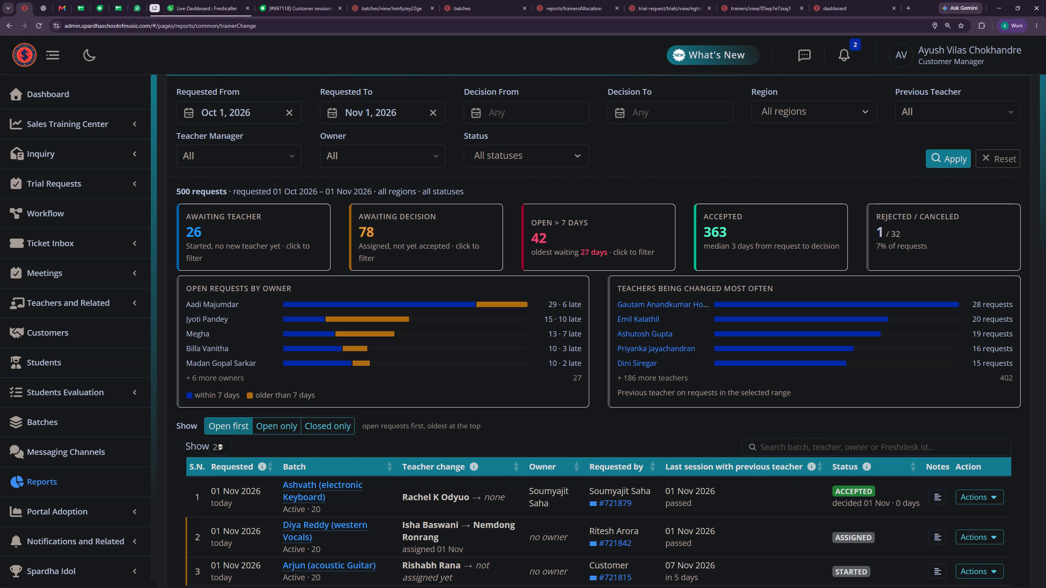
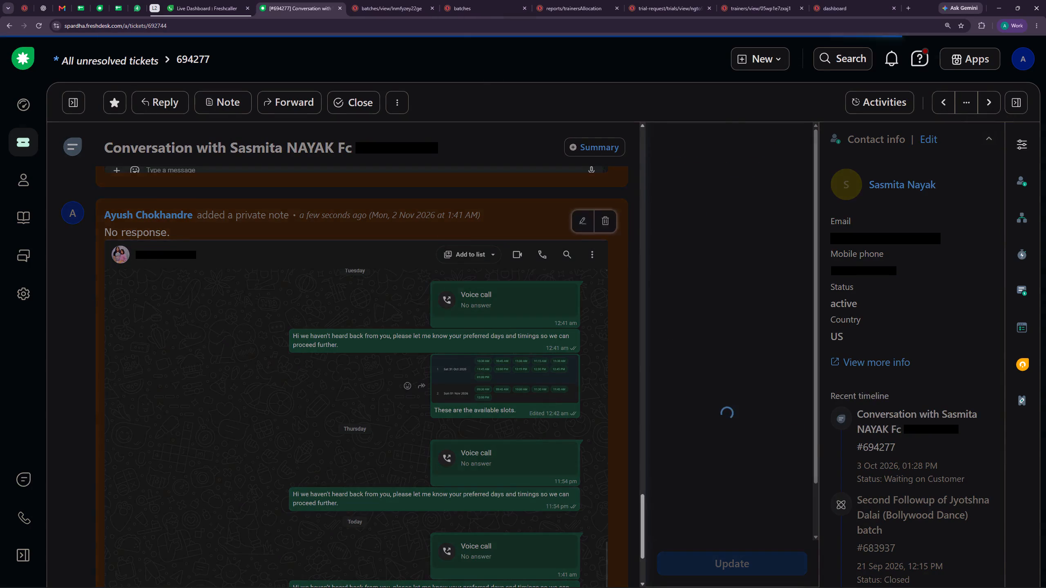
{"action": "scroll", "coordinate": [425, 315], "scroll_direction": "down", "scroll_amount": 5}
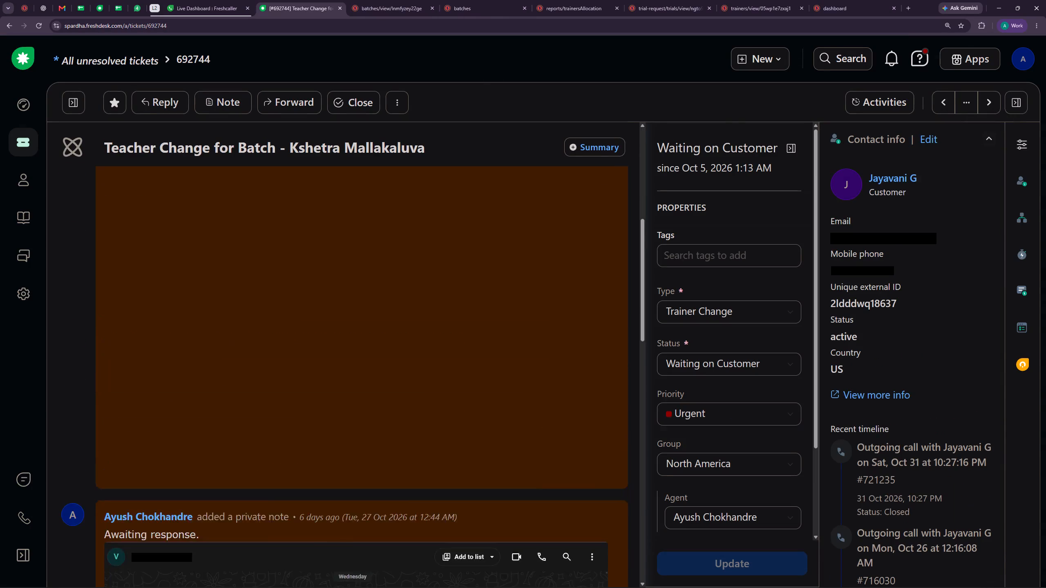
{"action": "scroll", "coordinate": [427, 318], "scroll_direction": "down", "scroll_amount": 20}
{"action": "scroll", "coordinate": [427, 318], "scroll_direction": "down", "scroll_amount": 1}
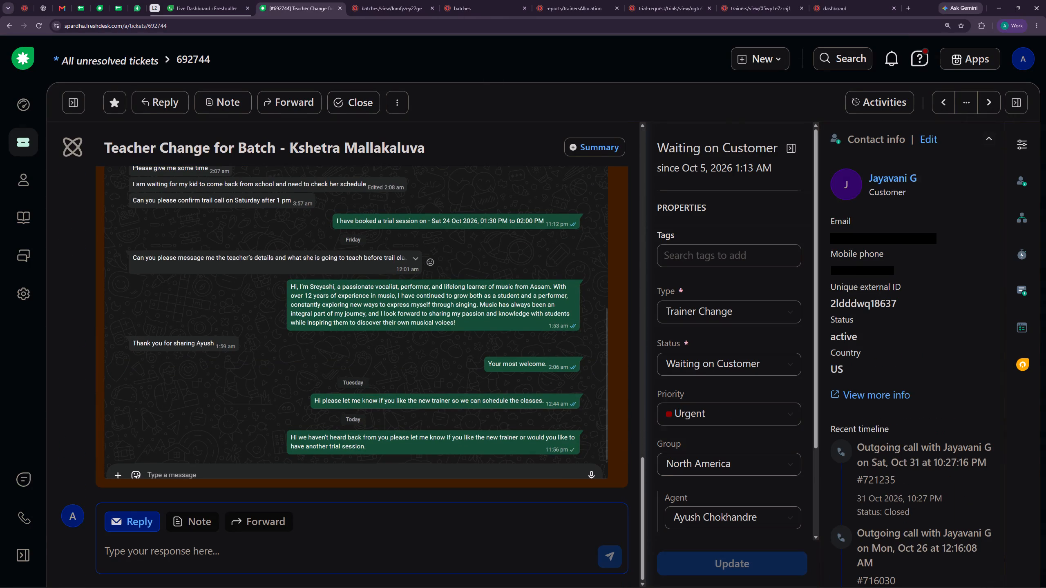
{"action": "left_click_drag", "start_coordinate": [901, 267], "coordinate": [827, 272]}
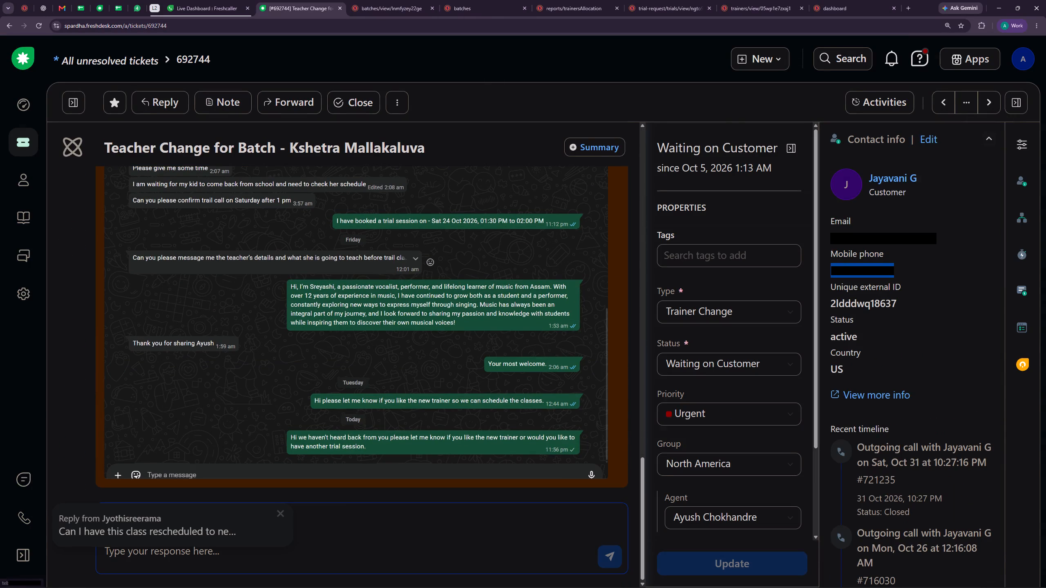
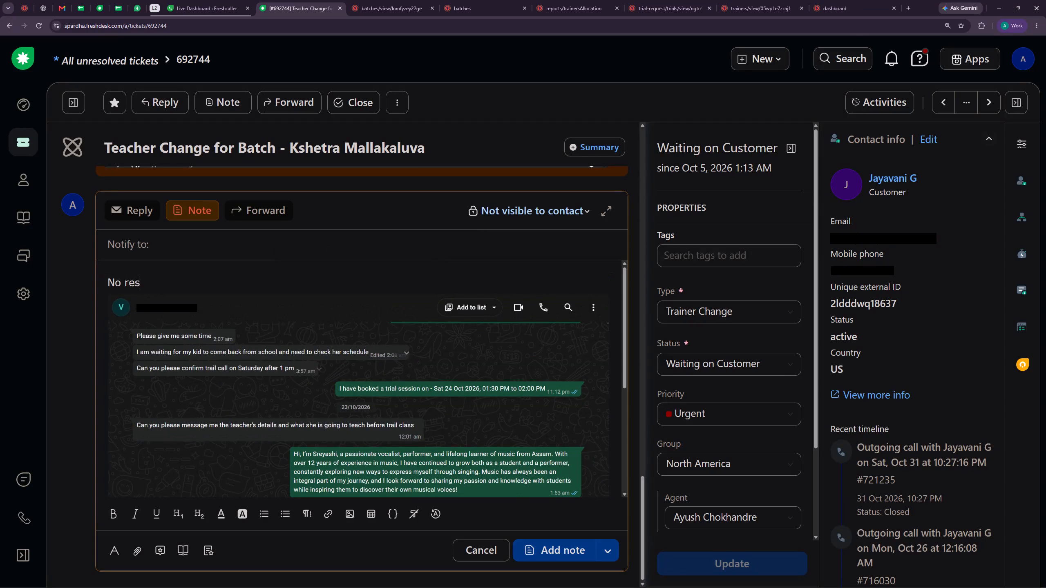
Add the private note "No response." above the pasted chat screenshot on ticket 692744.
{"action": "type", "text": "ponse."}
{"action": "scroll", "coordinate": [485, 585], "scroll_direction": "down", "scroll_amount": 5}
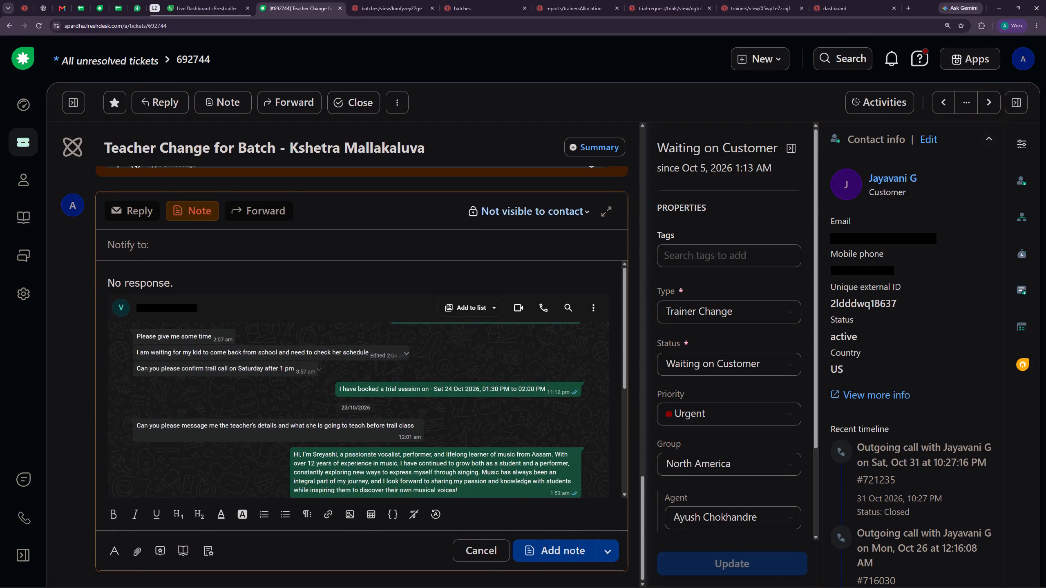
{"action": "left_click", "coordinate": [530, 546]}
{"action": "left_click", "coordinate": [997, 98]}
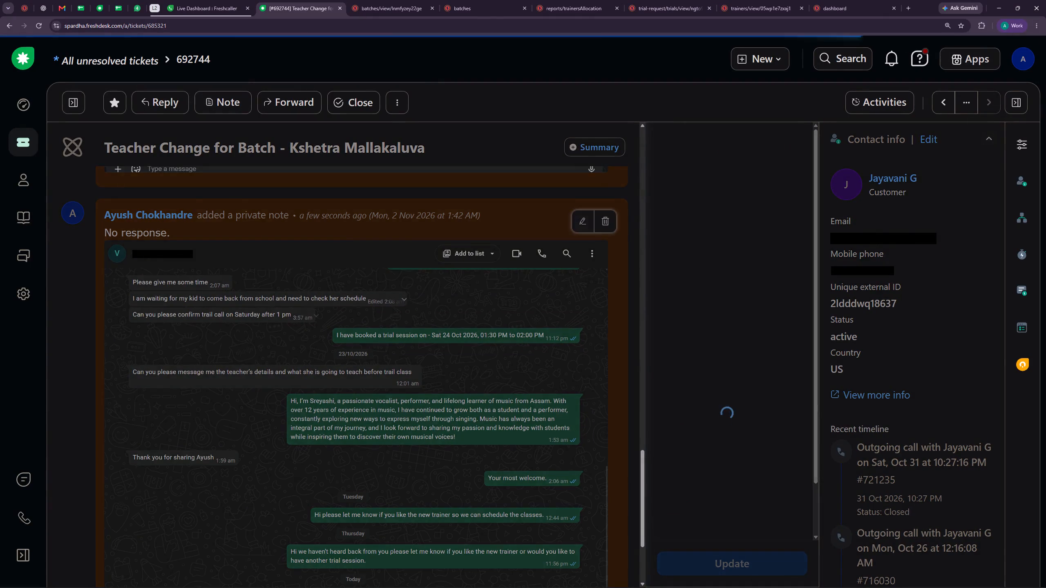
{"action": "scroll", "coordinate": [429, 337], "scroll_direction": "down", "scroll_amount": 20}
{"action": "scroll", "coordinate": [429, 337], "scroll_direction": "down", "scroll_amount": 5}
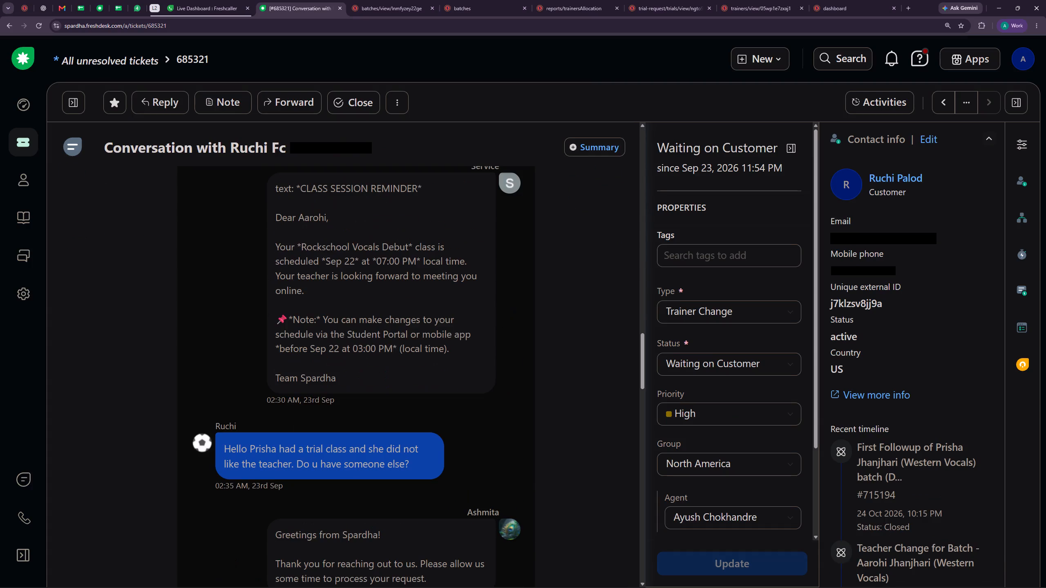
{"action": "left_click_drag", "start_coordinate": [644, 363], "coordinate": [666, 585]}
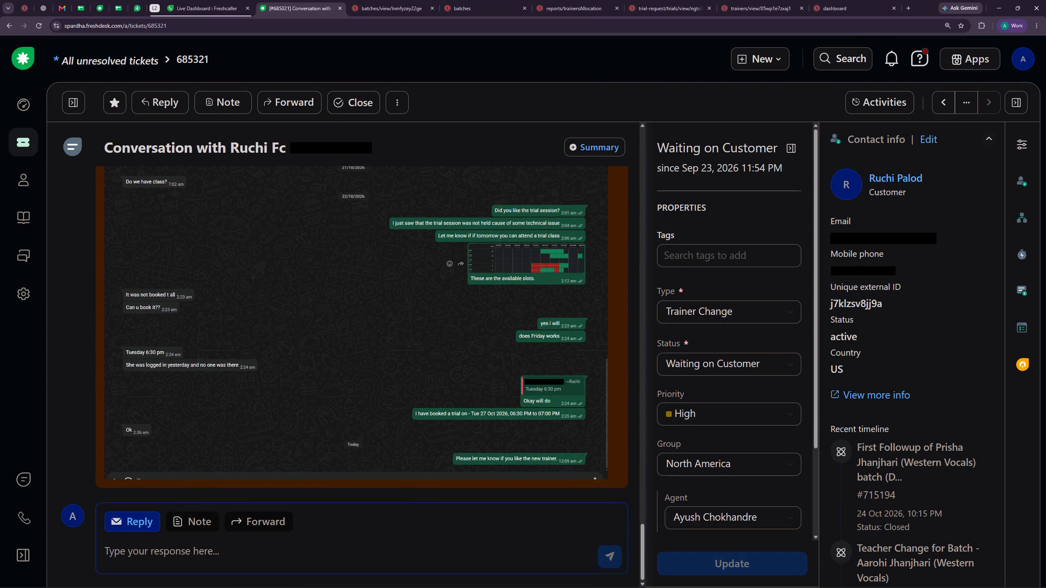
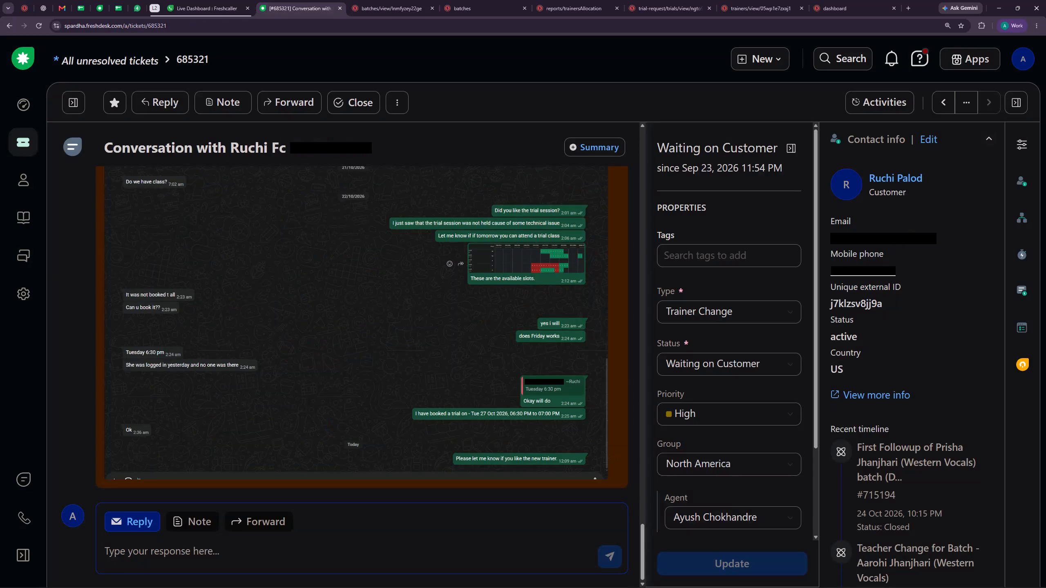
Search the batches by family unique number using the customer's mobile number copied from ticket 685321.
{"action": "left_click_drag", "start_coordinate": [913, 274], "coordinate": [843, 274]}
{"action": "key", "text": "ctrl+c"}
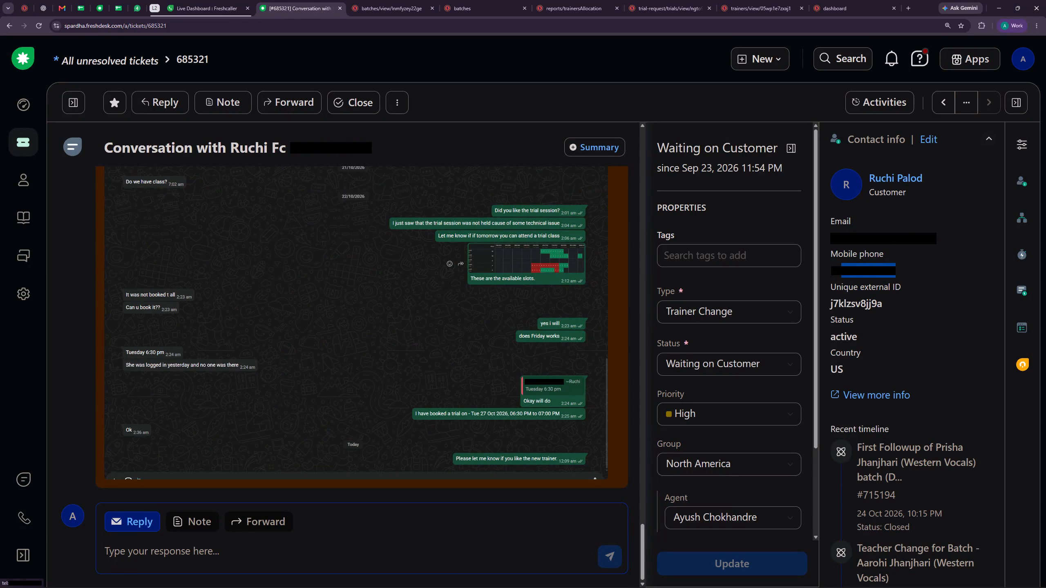
{"action": "left_click", "coordinate": [416, 0]}
{"action": "left_click", "coordinate": [479, 4]}
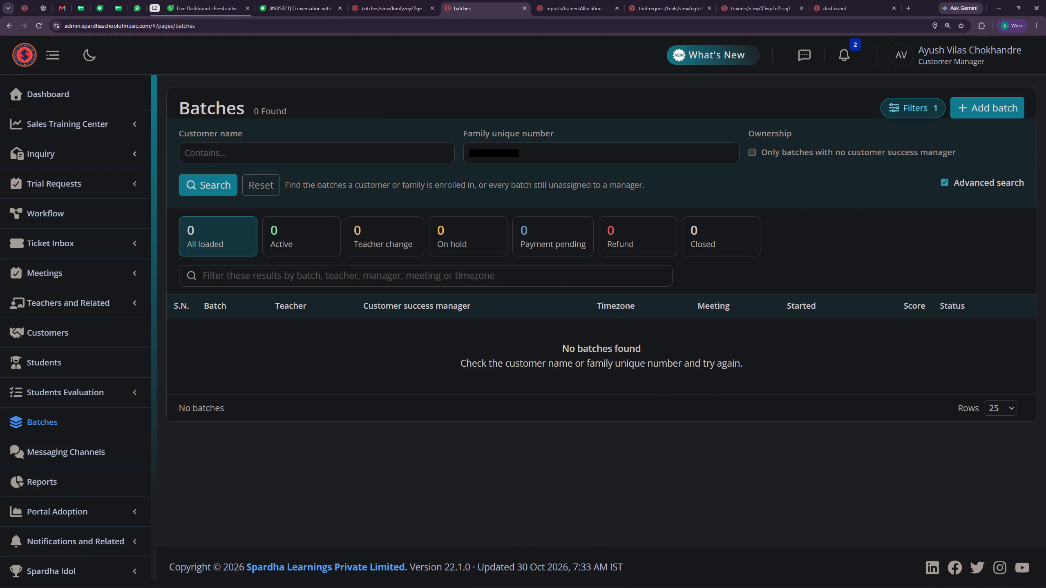
{"action": "left_click_drag", "start_coordinate": [539, 154], "coordinate": [408, 154]}
{"action": "key", "text": "ctrl+v"}
{"action": "left_click", "coordinate": [200, 181]}
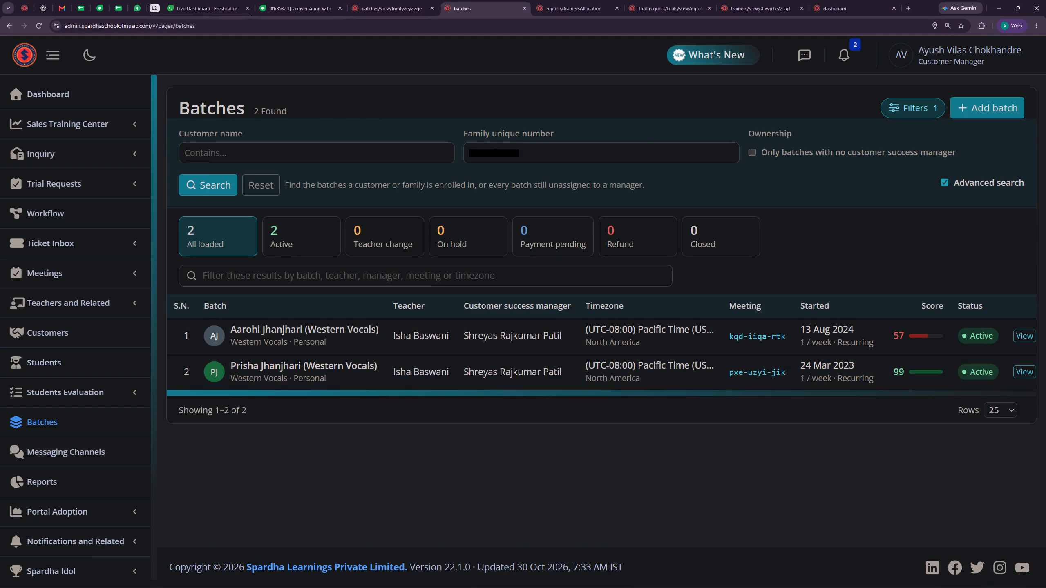
Open the first Western Vocals batch in the search results and bring up its edit form.
{"action": "left_click_drag", "start_coordinate": [845, 392], "coordinate": [937, 393]}
{"action": "left_click", "coordinate": [1021, 334]}
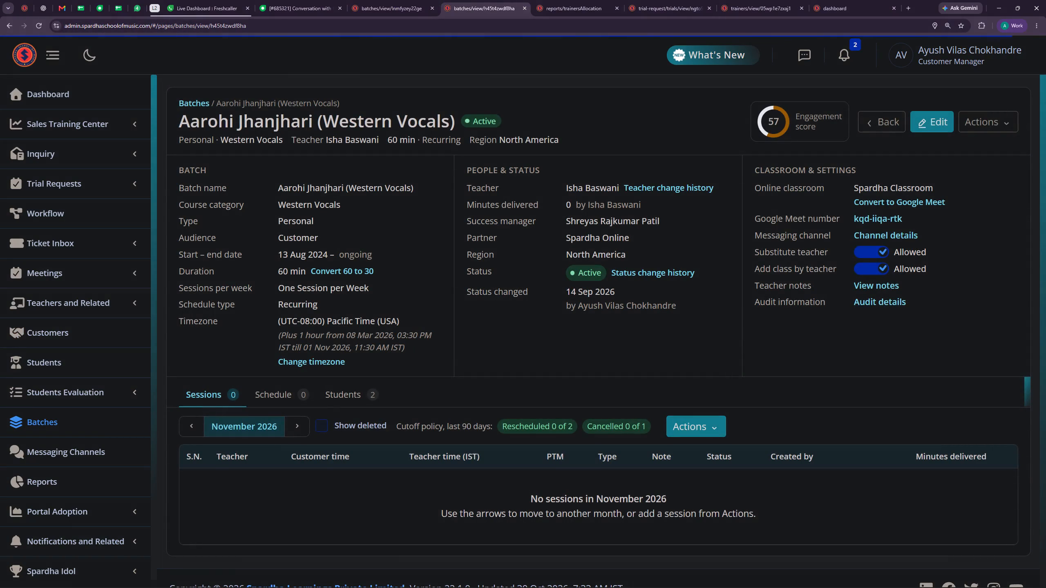
{"action": "left_click", "coordinate": [939, 125]}
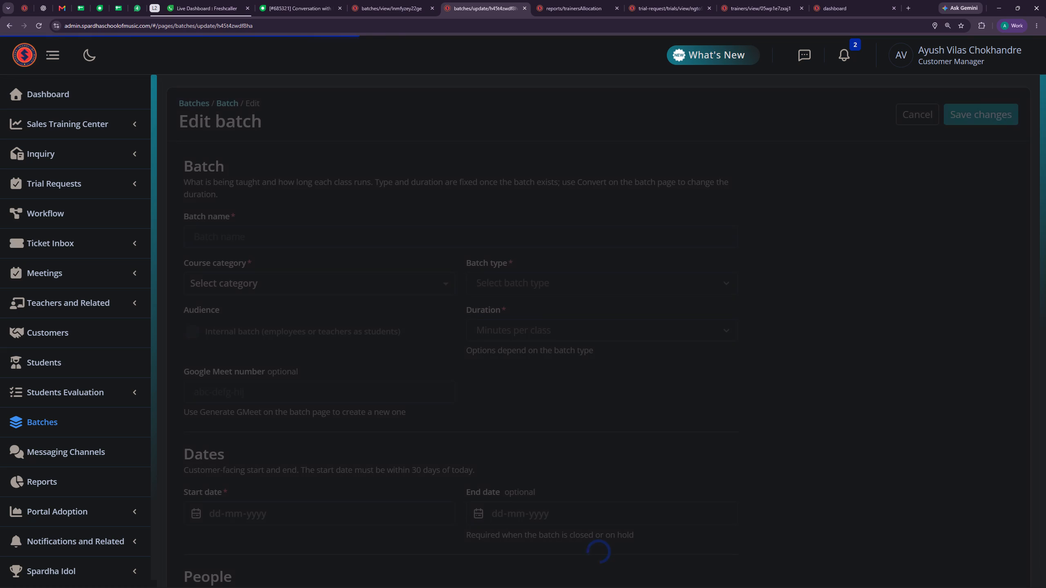
Close the leftover Keyboard batch page and return to the customer's Western Vocals batch.
{"action": "left_click", "coordinate": [400, 9]}
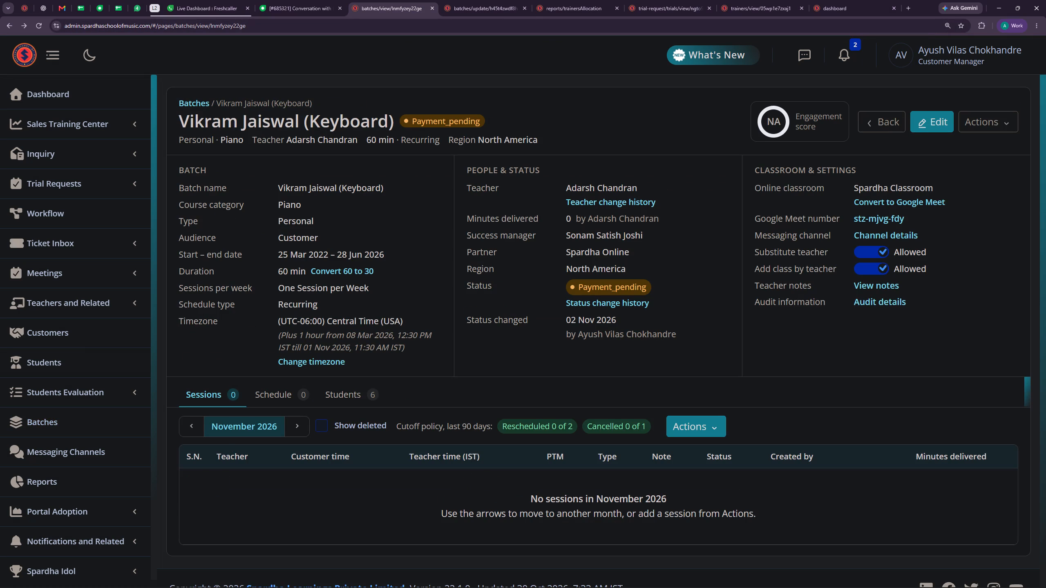
{"action": "left_click", "coordinate": [474, 2]}
{"action": "left_click", "coordinate": [396, 2]}
{"action": "left_click", "coordinate": [431, 7]}
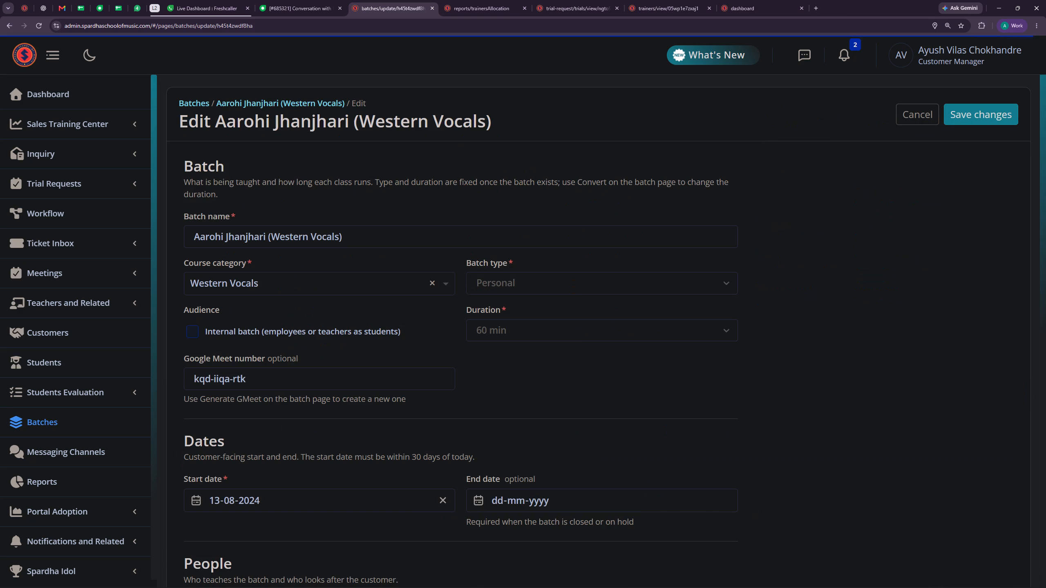
{"action": "left_click", "coordinate": [411, 9]}
Copy the student's name from the Western Vocals batch heading and switch to the trainer change report to look it up.
{"action": "left_click_drag", "start_coordinate": [578, 252], "coordinate": [660, 255]}
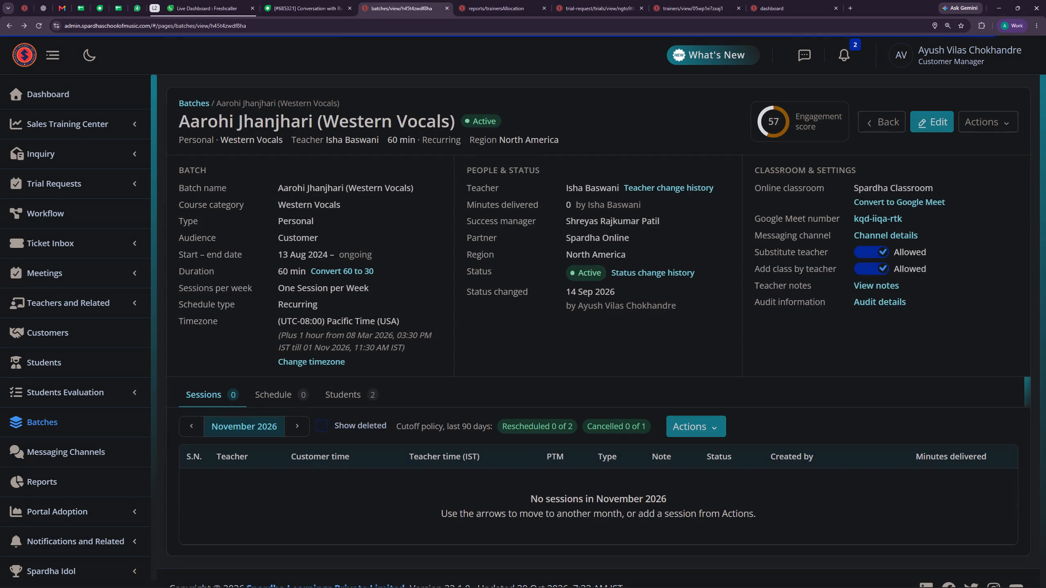
{"action": "left_click_drag", "start_coordinate": [185, 117], "coordinate": [311, 120]}
{"action": "left_click", "coordinate": [166, 109]}
{"action": "left_click_drag", "start_coordinate": [171, 111], "coordinate": [278, 119]}
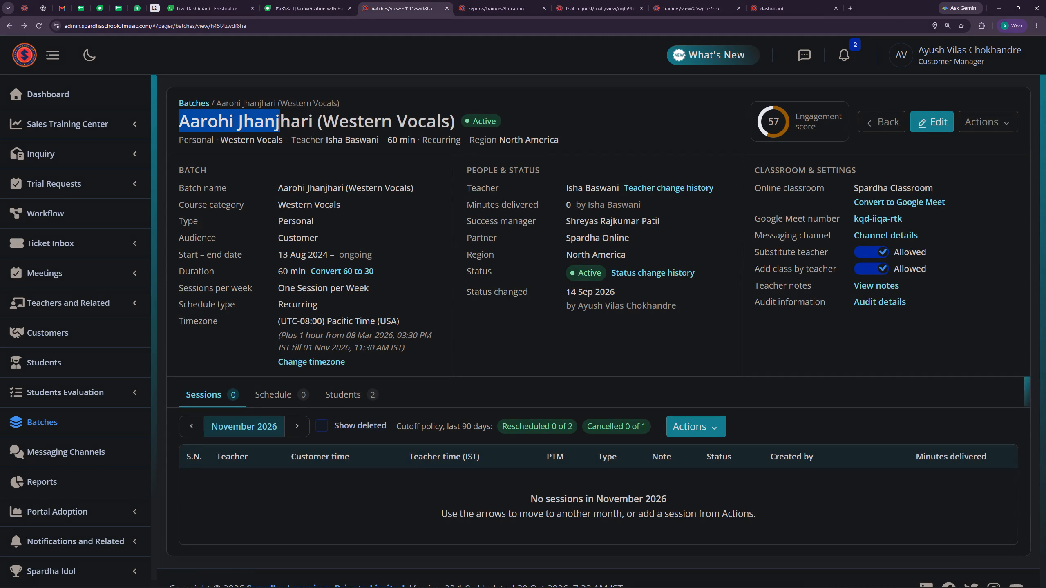
{"action": "left_click_drag", "start_coordinate": [278, 119], "coordinate": [311, 119]}
{"action": "key", "text": "ctrl+c"}
{"action": "left_click", "coordinate": [25, 4]}
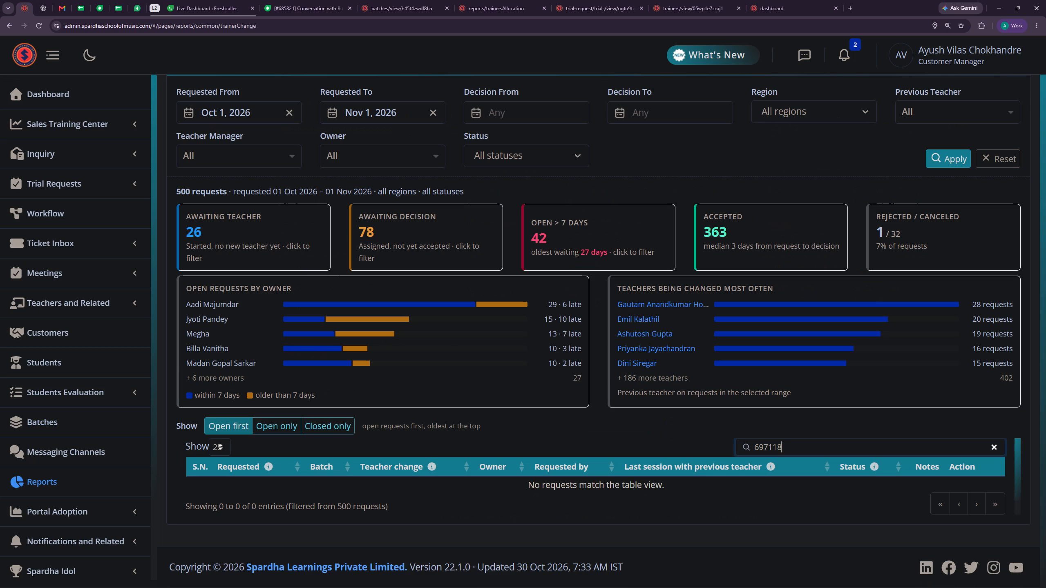
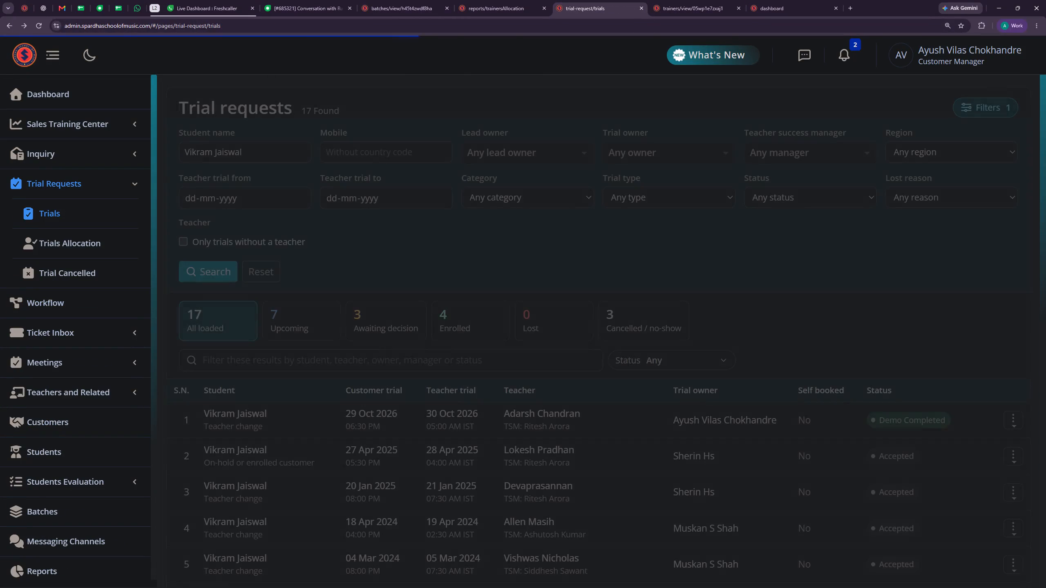
Search the trial requests by the student name copied from the Western Vocals batch, replacing the previous student's name.
{"action": "left_click_drag", "start_coordinate": [268, 149], "coordinate": [136, 149]}
{"action": "key", "text": "ctrl+v"}
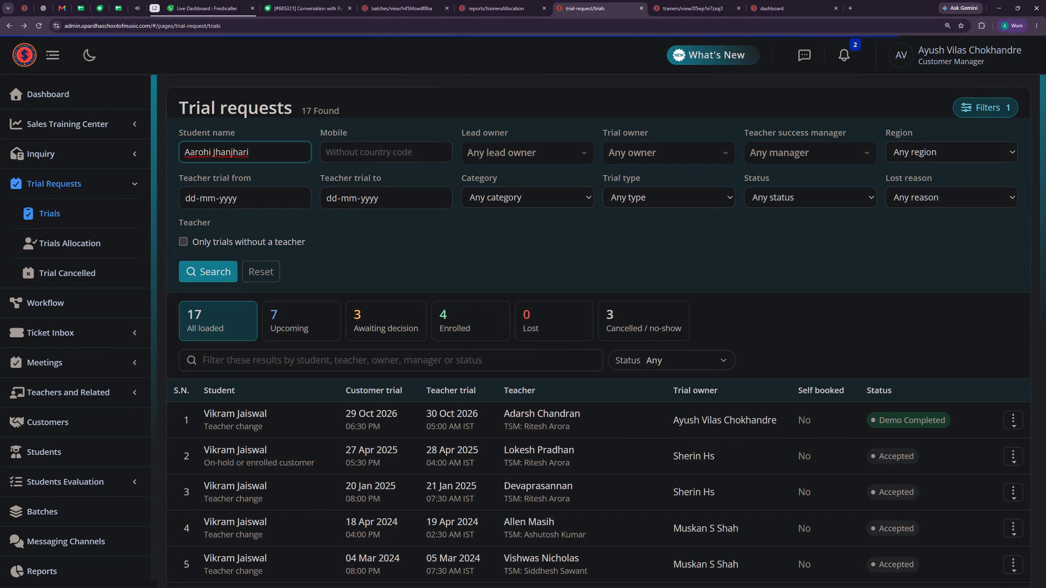
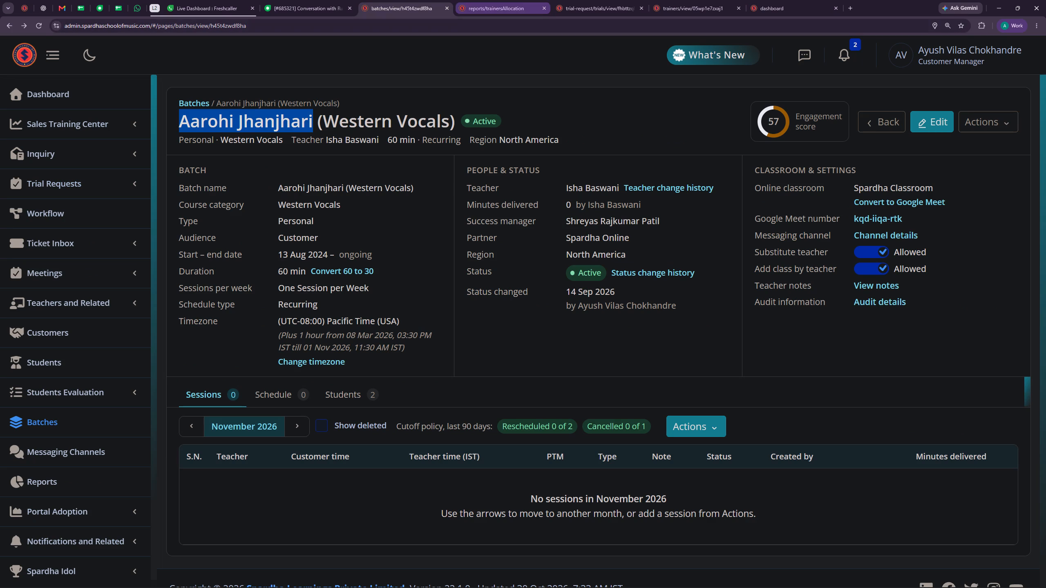
Start a teacher change for the Western Vocals batch and choose the copied teacher name as the recommended teacher.
{"action": "left_click", "coordinate": [923, 123]}
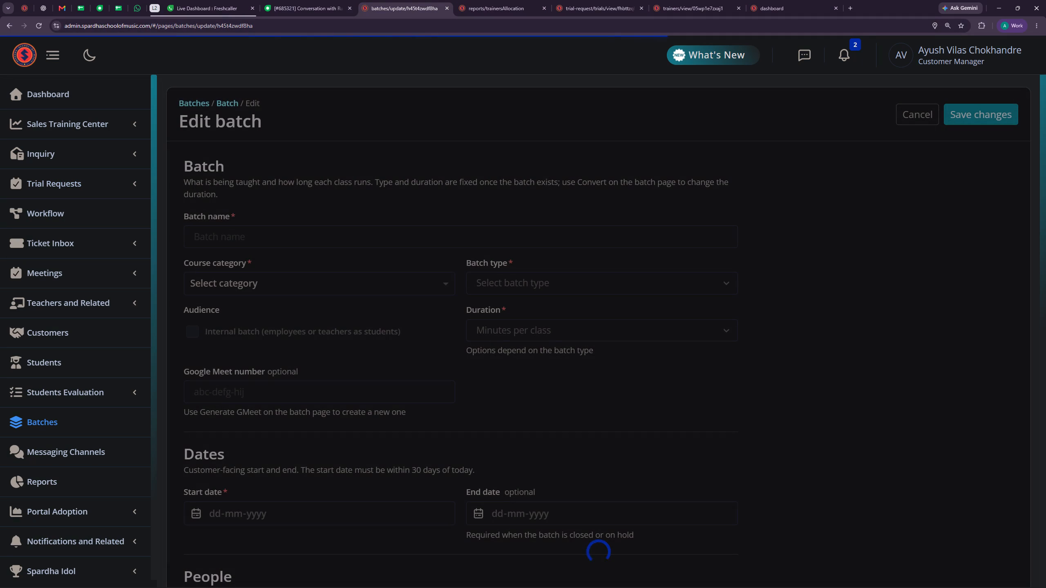
{"action": "left_click", "coordinate": [917, 110]}
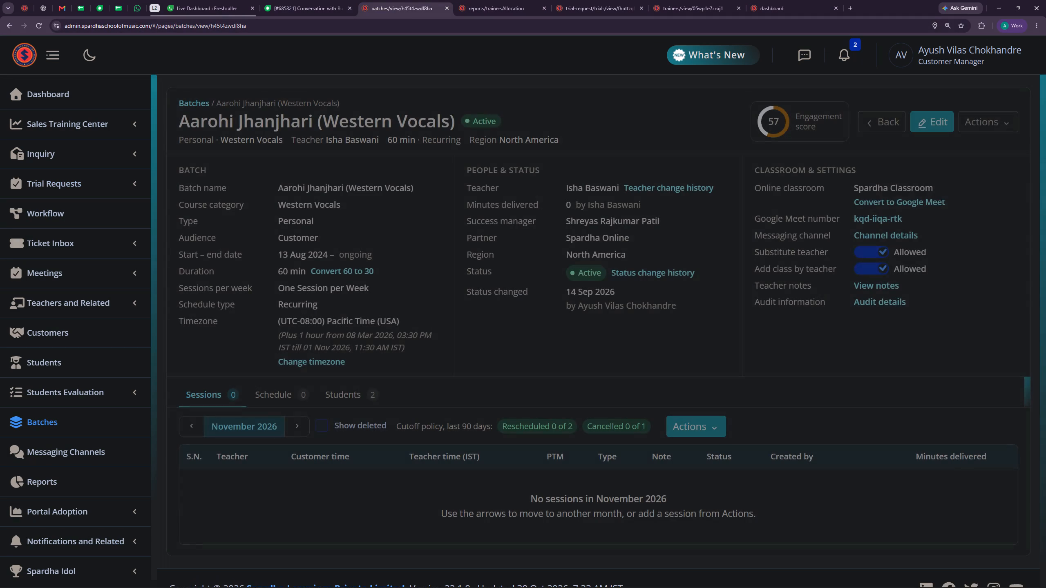
{"action": "left_click", "coordinate": [984, 121]}
{"action": "left_click", "coordinate": [943, 197]}
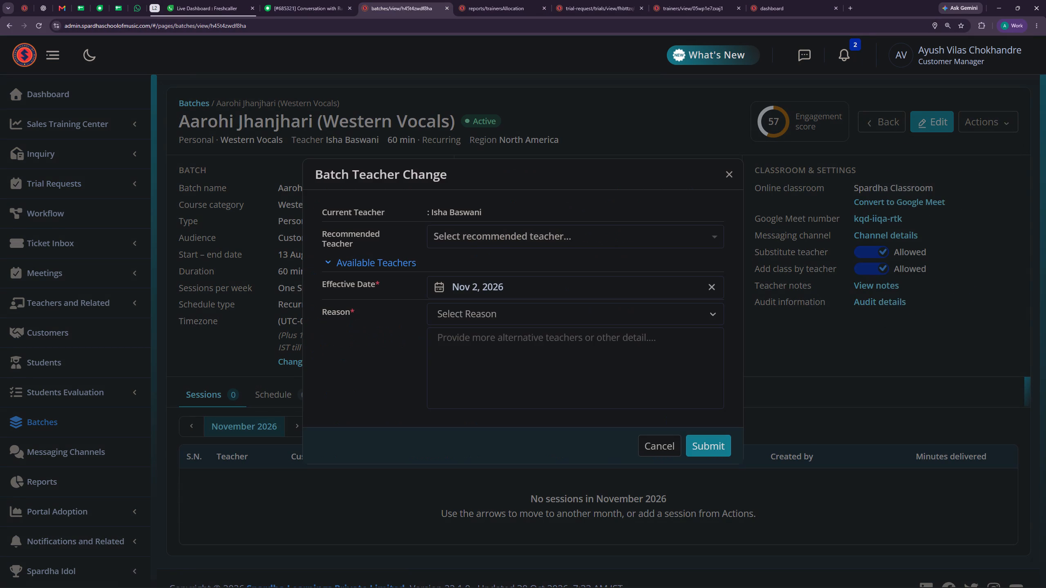
{"action": "left_click", "coordinate": [520, 243]}
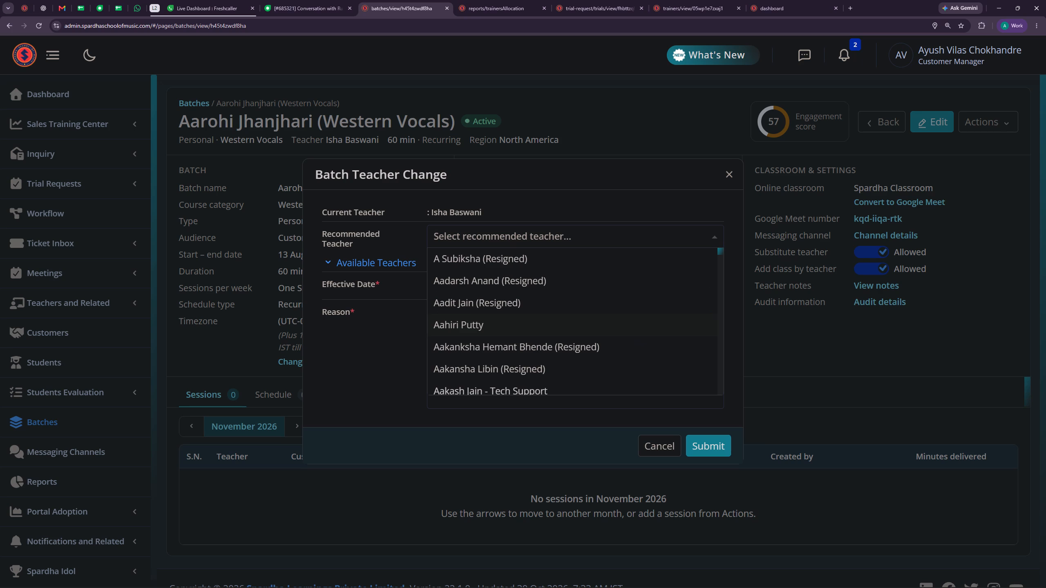
{"action": "key", "text": "ctrl+v"}
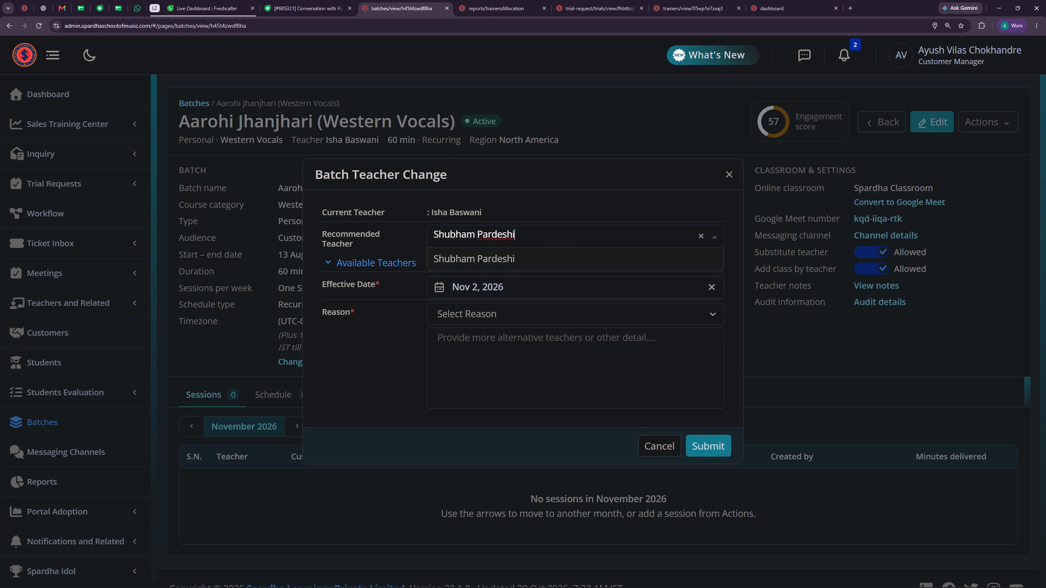
{"action": "left_click", "coordinate": [516, 263]}
Set the teacher-change reason to OTHERS and enter "Cx requested- " in the details.
{"action": "left_click", "coordinate": [489, 315]}
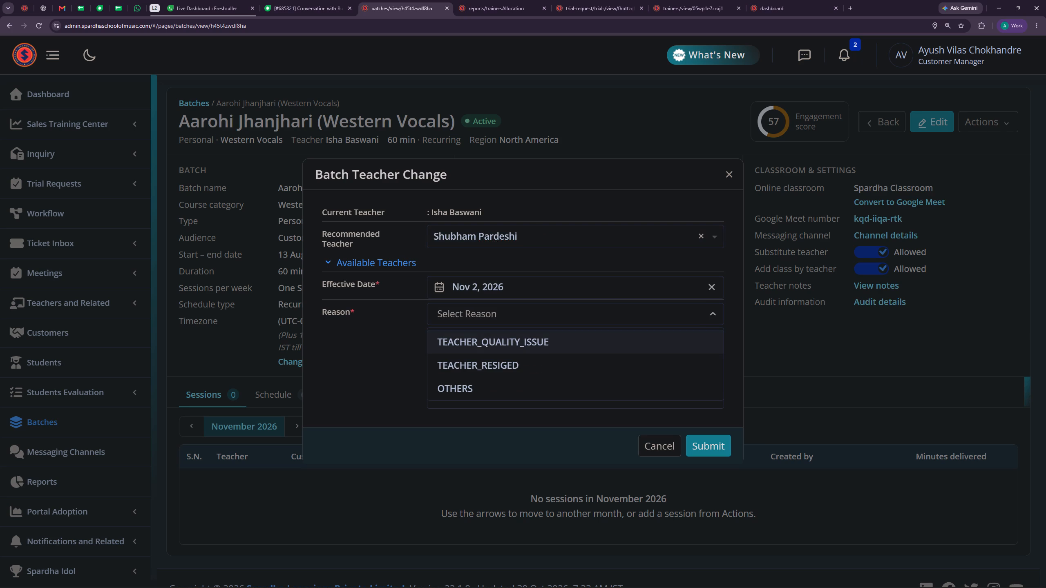
{"action": "left_click", "coordinate": [492, 387]}
{"action": "left_click", "coordinate": [485, 354]}
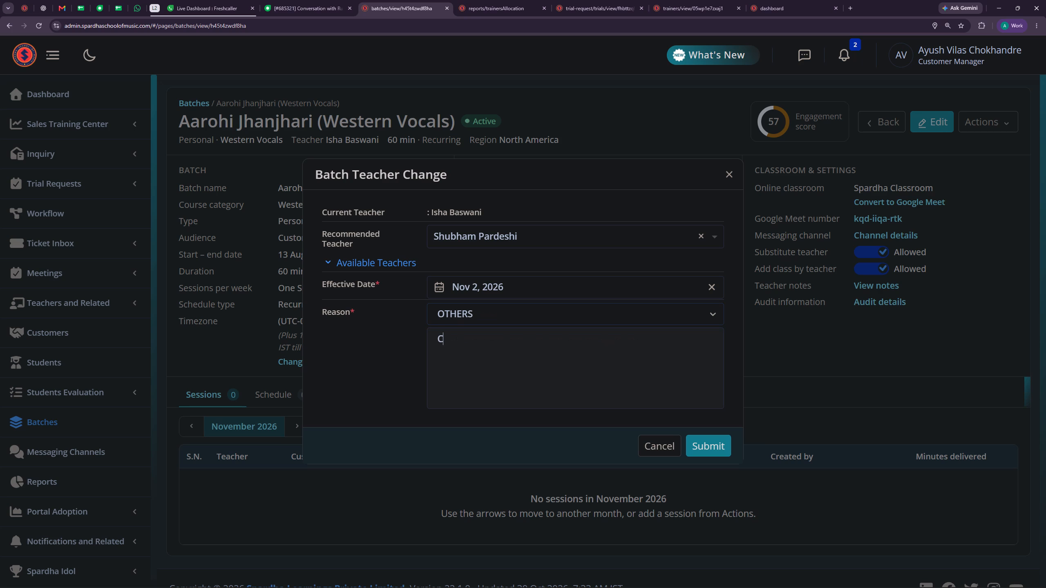
{"action": "type", "text": "x requested-"}
{"action": "key", "text": "space"}
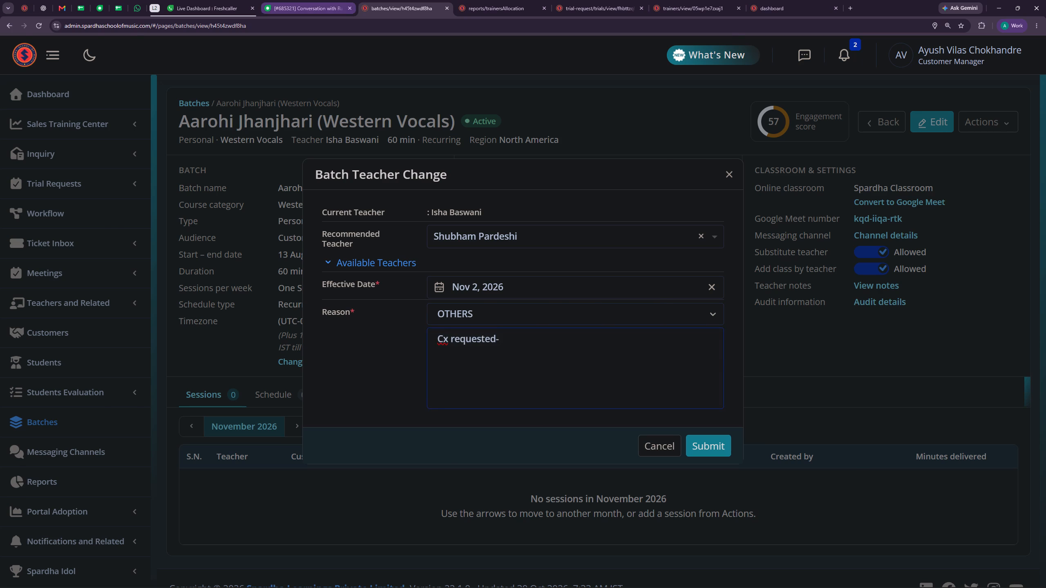
{"action": "left_click", "coordinate": [304, 0]}
{"action": "left_click_drag", "start_coordinate": [186, 26], "coordinate": [64, 25]}
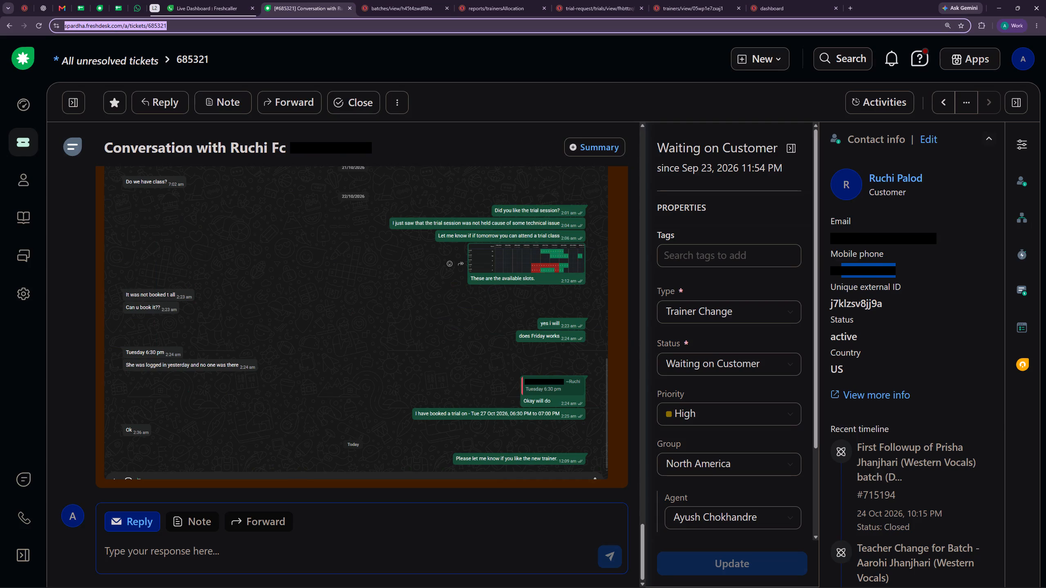
Add the link of ticket 685321 to the teacher-change reason details and submit the Western Vocals batch teacher change.
{"action": "key", "text": "ctrl+c"}
{"action": "left_click", "coordinate": [422, 0]}
{"action": "left_click", "coordinate": [494, 0]}
{"action": "left_click", "coordinate": [403, 2]}
{"action": "key", "text": "ctrl+v"}
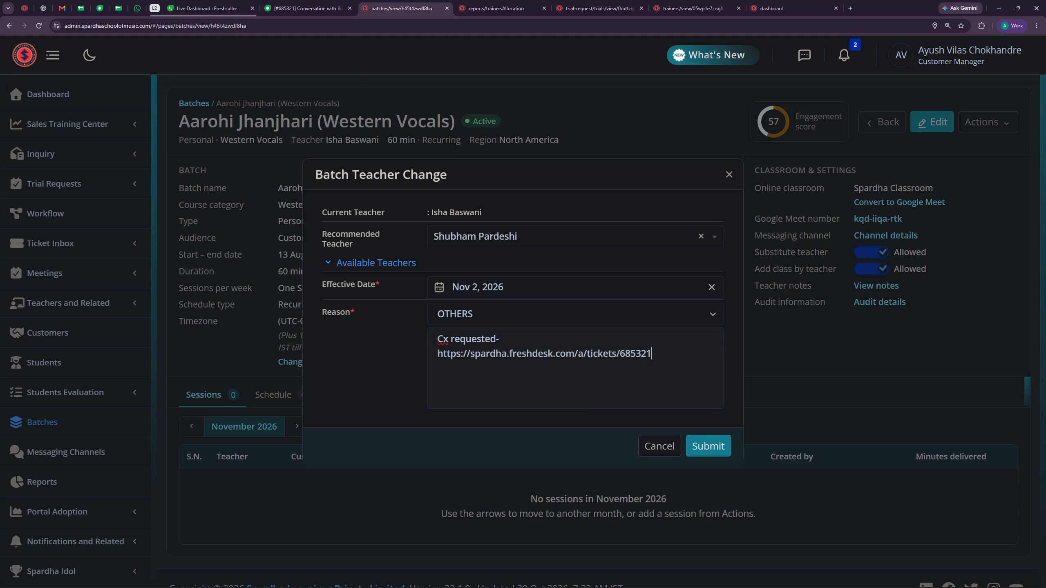
{"action": "left_click", "coordinate": [724, 445]}
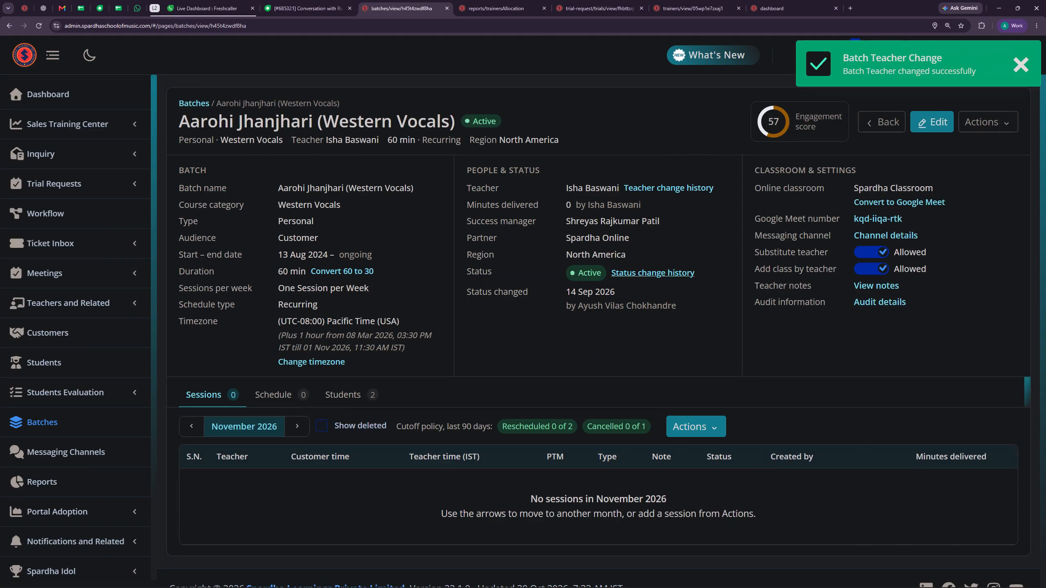
Edit the Western Vocals batch, replacing its teacher with the one recommended in the teacher change, and save the changes.
{"action": "left_click", "coordinate": [305, 0]}
{"action": "left_click", "coordinate": [396, 2]}
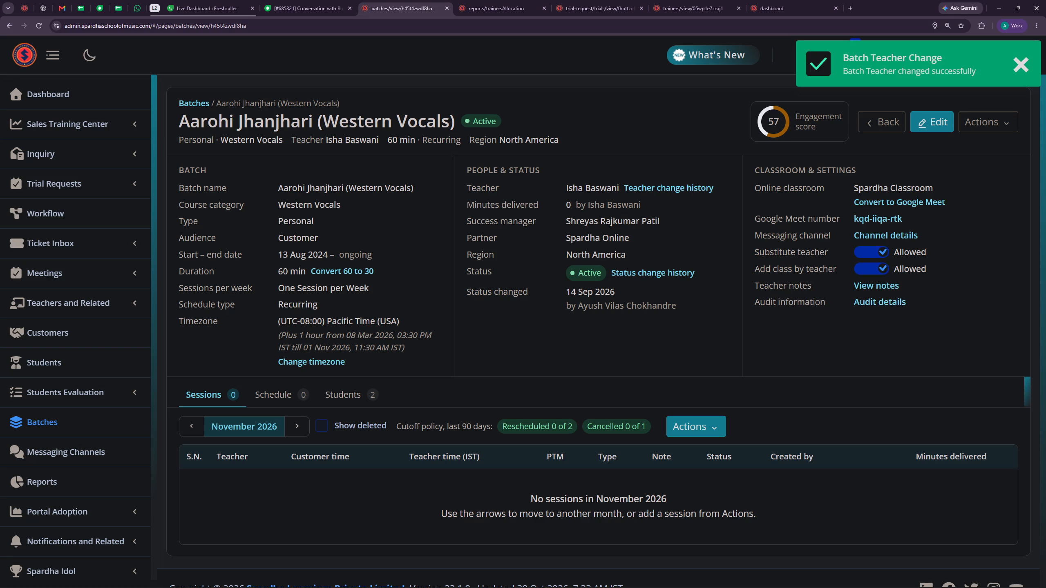
{"action": "left_click", "coordinate": [923, 120]}
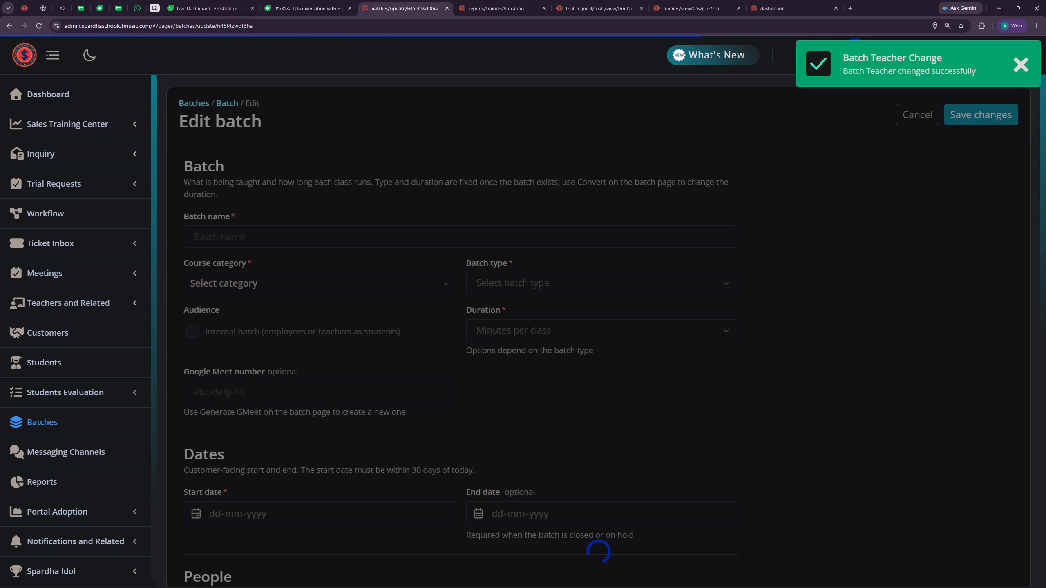
{"action": "scroll", "coordinate": [419, 317], "scroll_direction": "down", "scroll_amount": 2}
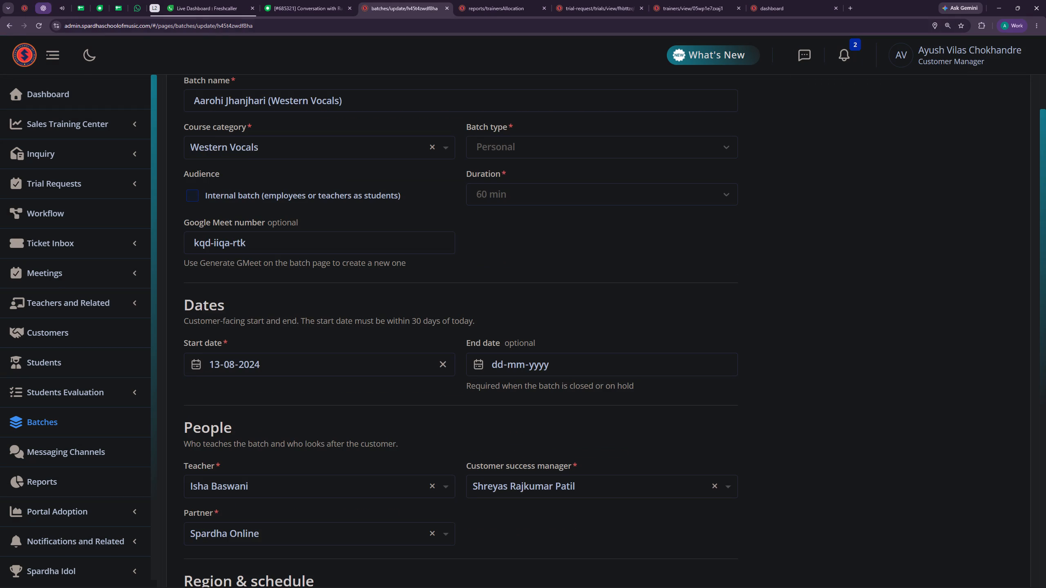
{"action": "left_click", "coordinate": [64, 2]}
{"action": "left_click", "coordinate": [392, 0]}
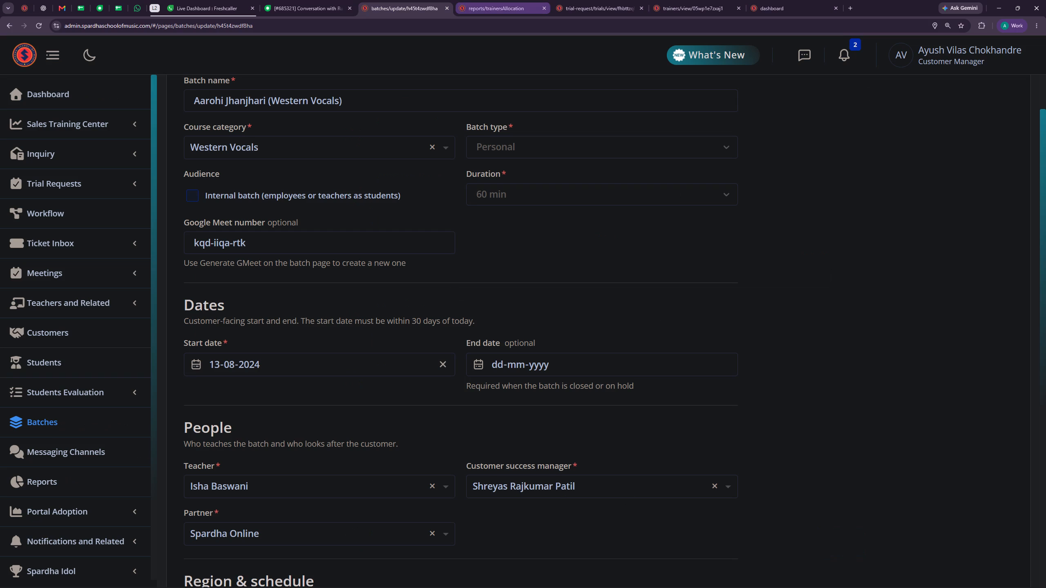
{"action": "left_click", "coordinate": [431, 487]}
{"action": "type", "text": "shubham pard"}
{"action": "left_click", "coordinate": [322, 469]}
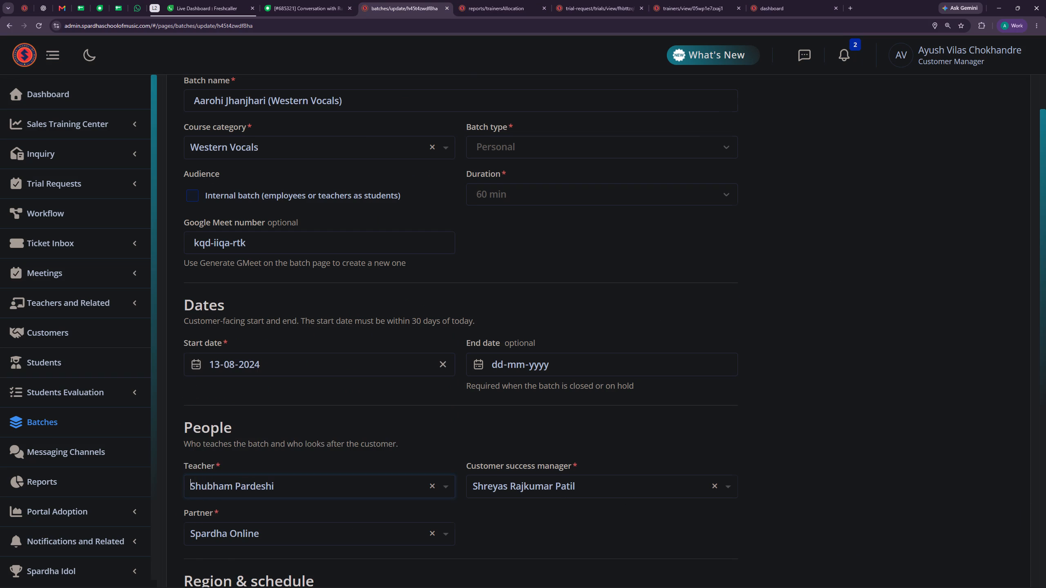
{"action": "scroll", "coordinate": [373, 555], "scroll_direction": "down", "scroll_amount": 5}
{"action": "left_click", "coordinate": [980, 516]}
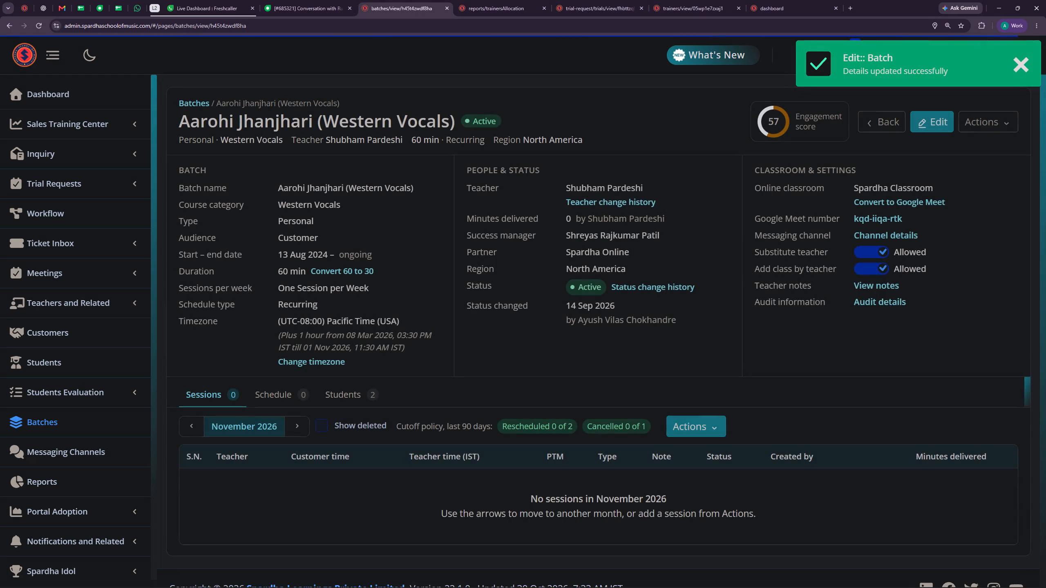
Start adding a weekly schedule slot to the Western Vocals batch.
{"action": "left_click", "coordinate": [281, 394]}
{"action": "left_click", "coordinate": [942, 423]}
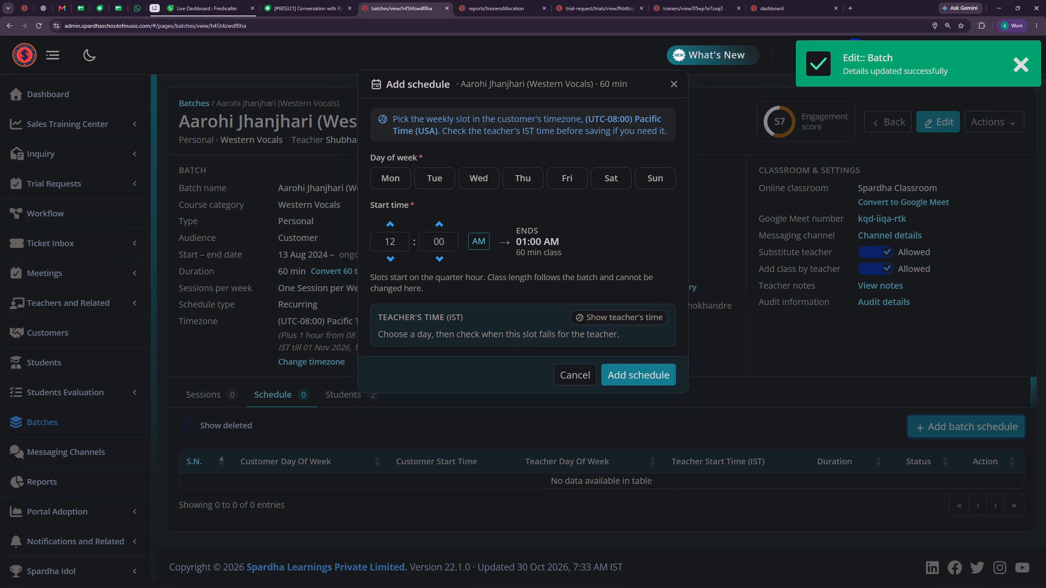
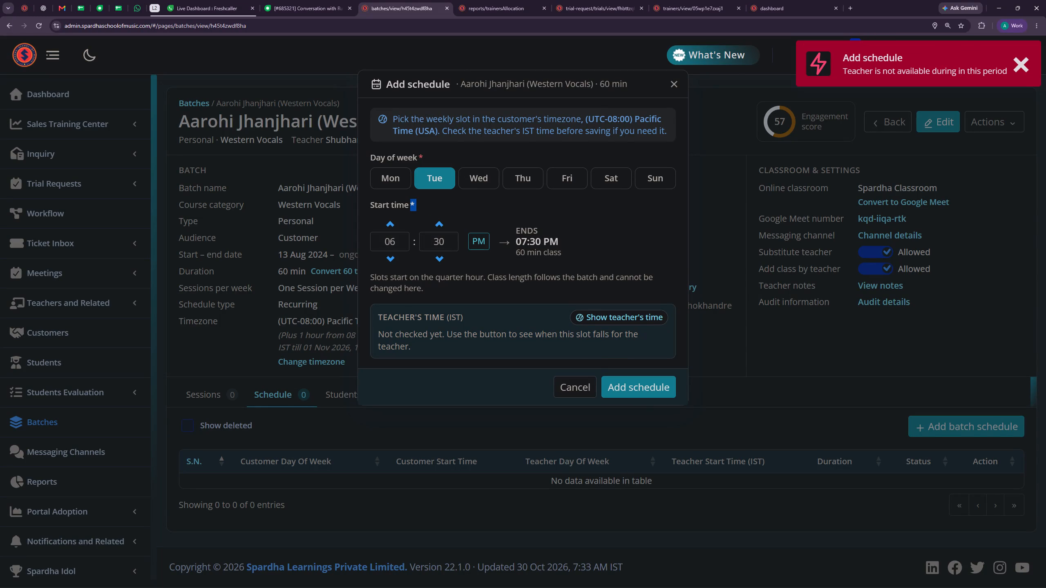
Leave the new schedule entry and check the Western Vocals batch's available session slots for Tue, 03 Nov, 2026.
{"action": "left_click", "coordinate": [679, 86]}
{"action": "left_click", "coordinate": [217, 388]}
{"action": "left_click", "coordinate": [680, 425]}
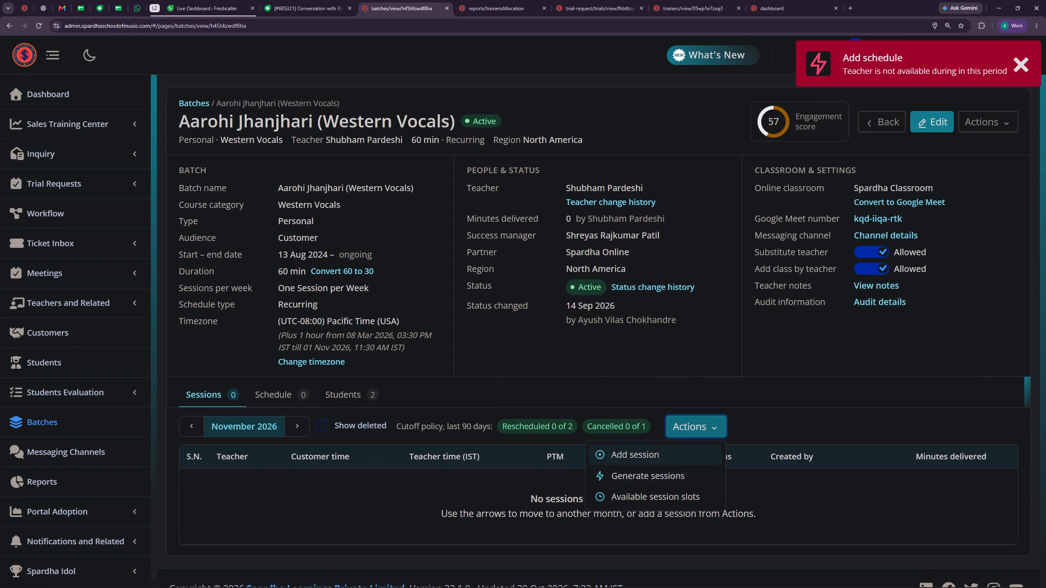
{"action": "left_click", "coordinate": [673, 491]}
{"action": "left_click", "coordinate": [440, 311]}
{"action": "scroll", "coordinate": [379, 364], "scroll_direction": "down", "scroll_amount": 1}
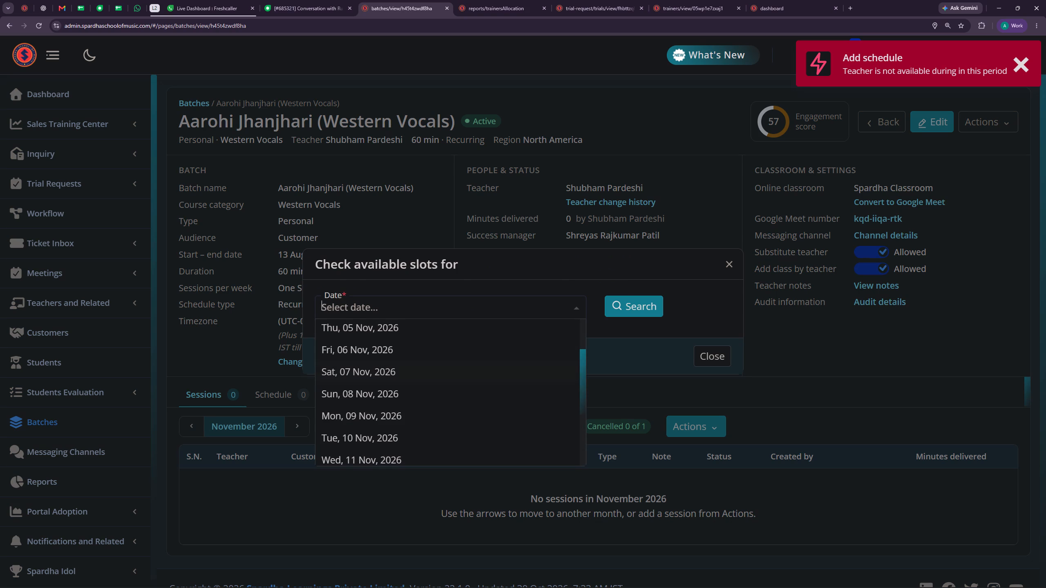
{"action": "scroll", "coordinate": [385, 382], "scroll_direction": "up", "scroll_amount": 2}
{"action": "left_click", "coordinate": [371, 353]}
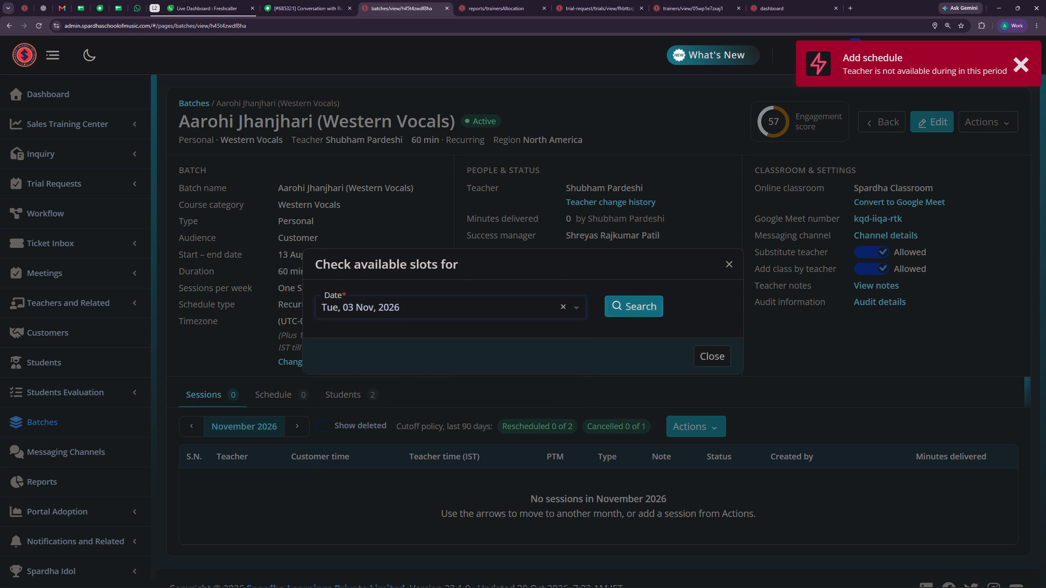
Search the Western Vocals batch's available session slots from Tue, 03 Nov, 2026 and review the week's times.
{"action": "left_click", "coordinate": [633, 300]}
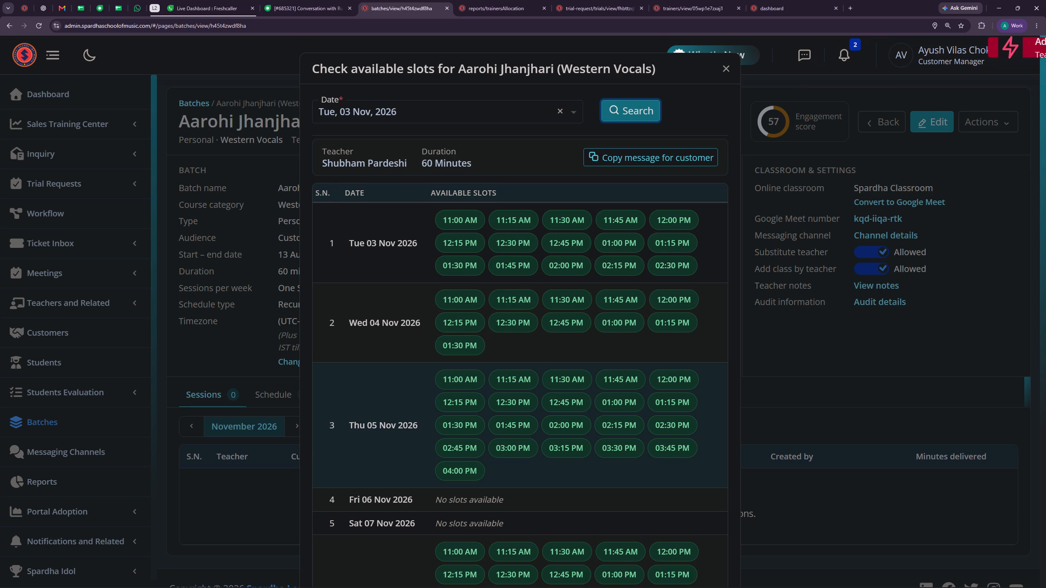
{"action": "scroll", "coordinate": [572, 406], "scroll_direction": "down", "scroll_amount": 3}
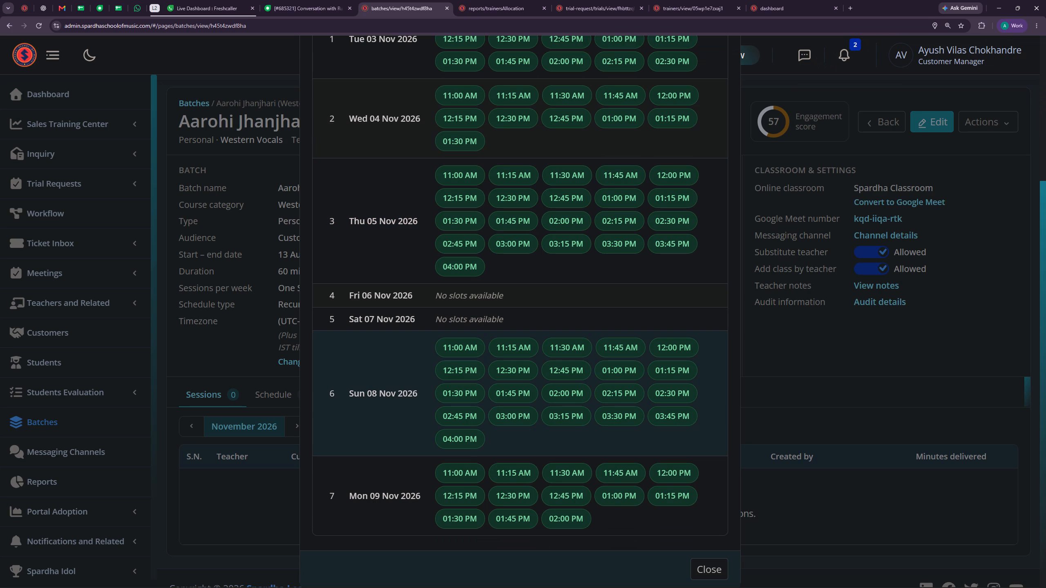
{"action": "scroll", "coordinate": [755, 147], "scroll_direction": "up", "scroll_amount": 4}
{"action": "left_click", "coordinate": [720, 66]}
Check the batch's schedule with its deleted entries included, and hide the deleted entries again.
{"action": "left_click", "coordinate": [283, 394]}
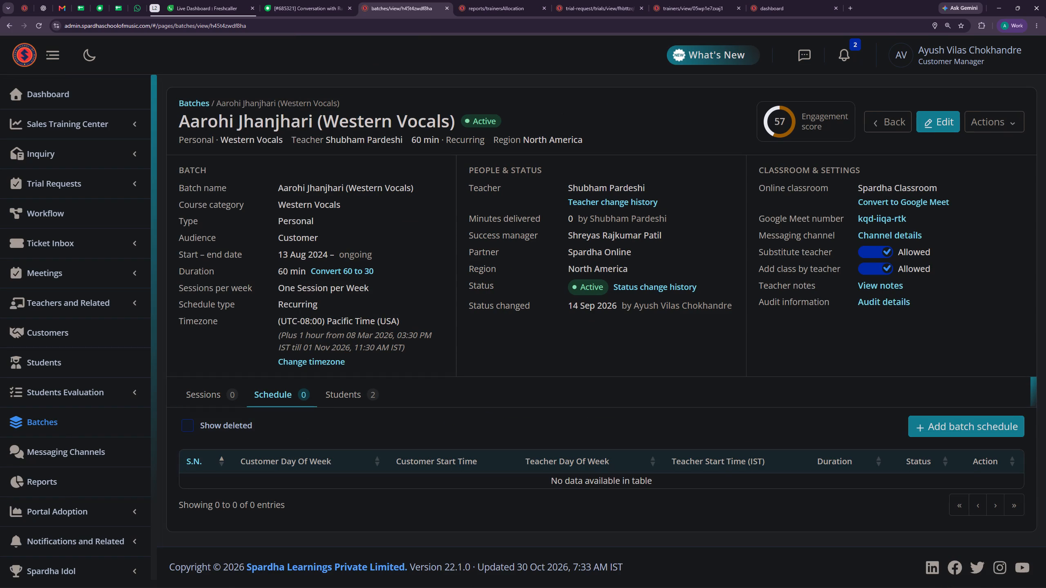
{"action": "left_click", "coordinate": [190, 423]}
{"action": "scroll", "coordinate": [286, 462], "scroll_direction": "down", "scroll_amount": 1}
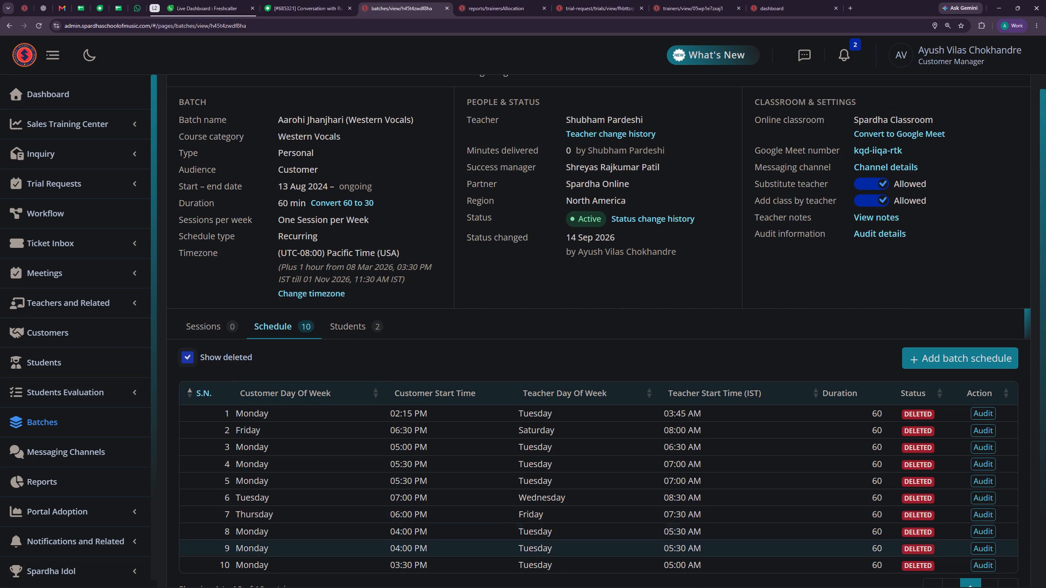
{"action": "left_click", "coordinate": [185, 359]}
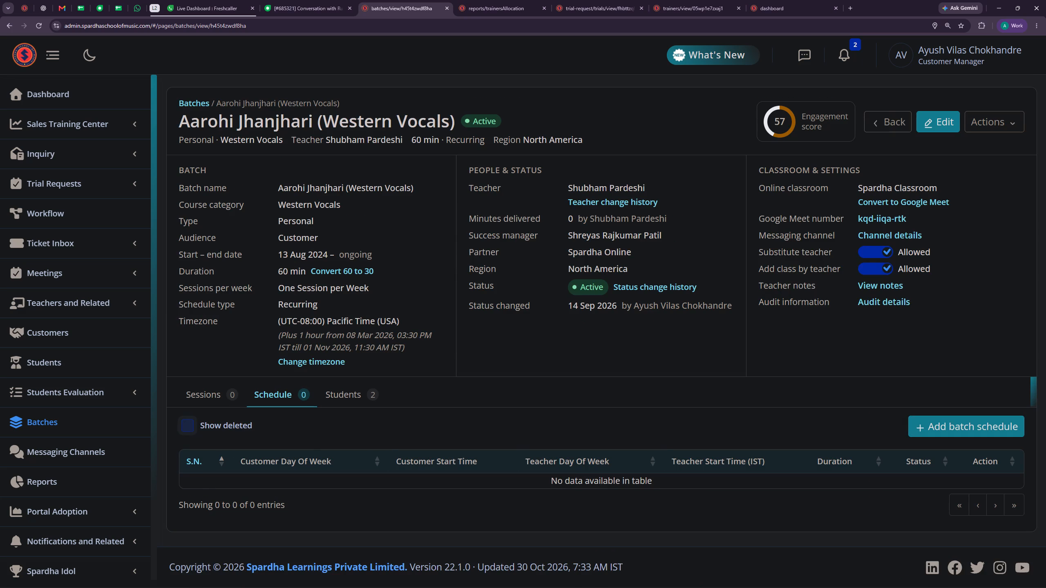
{"action": "left_click", "coordinate": [216, 388]}
{"action": "left_click", "coordinate": [717, 416]}
{"action": "left_click", "coordinate": [672, 493]}
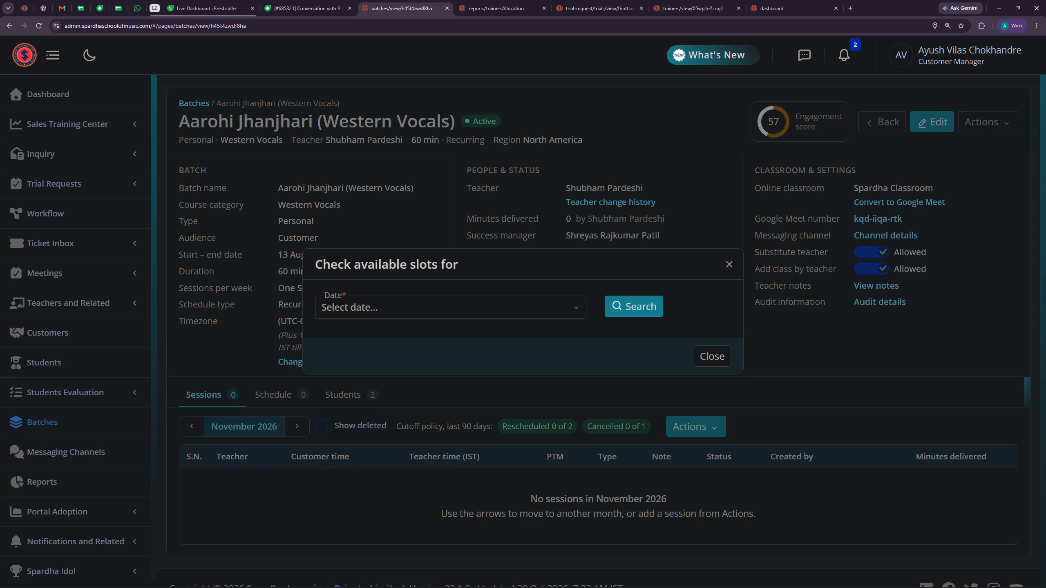
{"action": "left_click", "coordinate": [459, 298]}
{"action": "scroll", "coordinate": [387, 385], "scroll_direction": "down", "scroll_amount": 1}
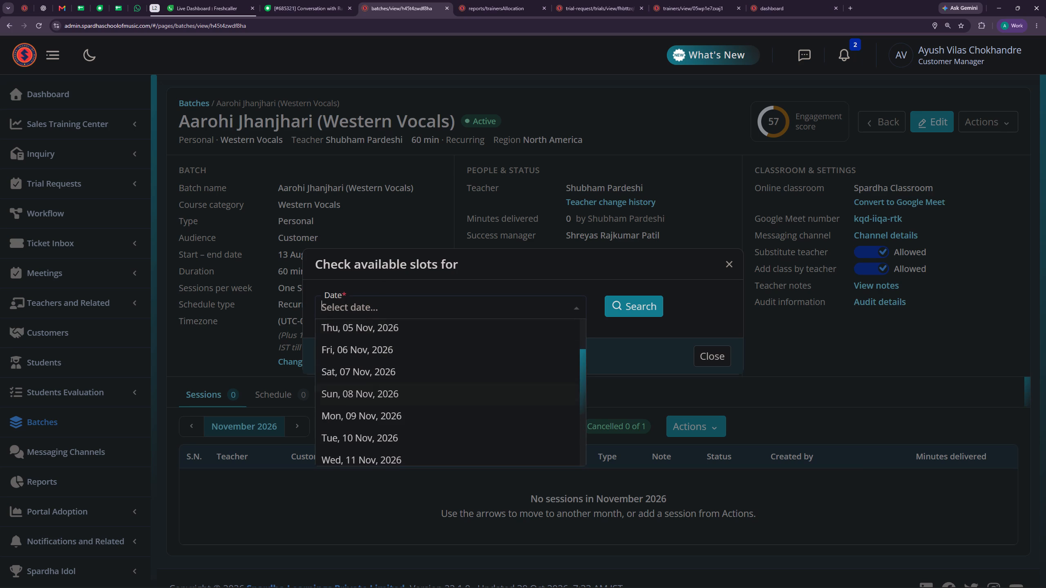
{"action": "left_click", "coordinate": [365, 414]}
{"action": "left_click", "coordinate": [639, 303]}
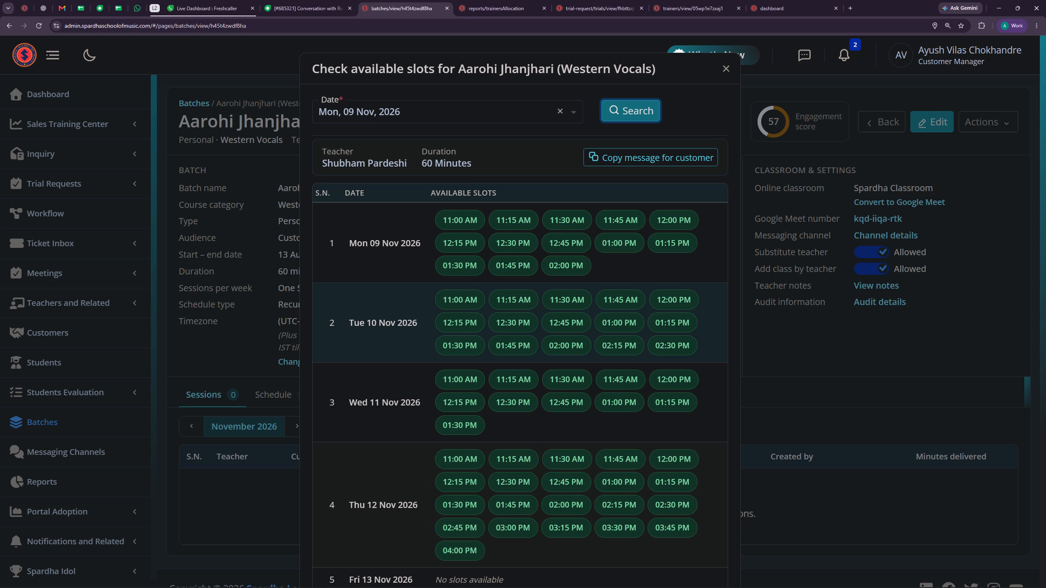
{"action": "scroll", "coordinate": [624, 379], "scroll_direction": "down", "scroll_amount": 2}
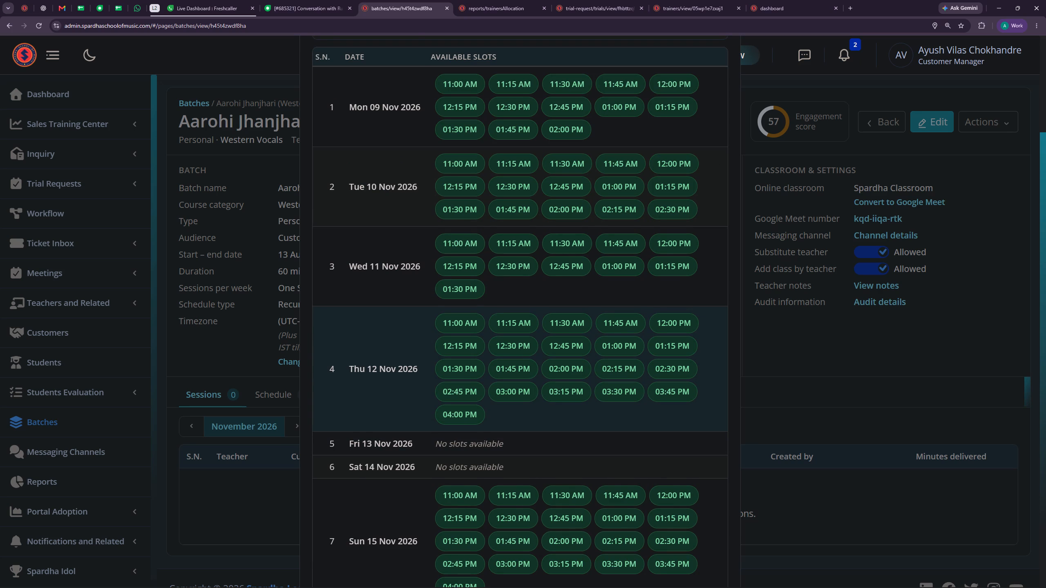
{"action": "scroll", "coordinate": [501, 316], "scroll_direction": "down", "scroll_amount": 1}
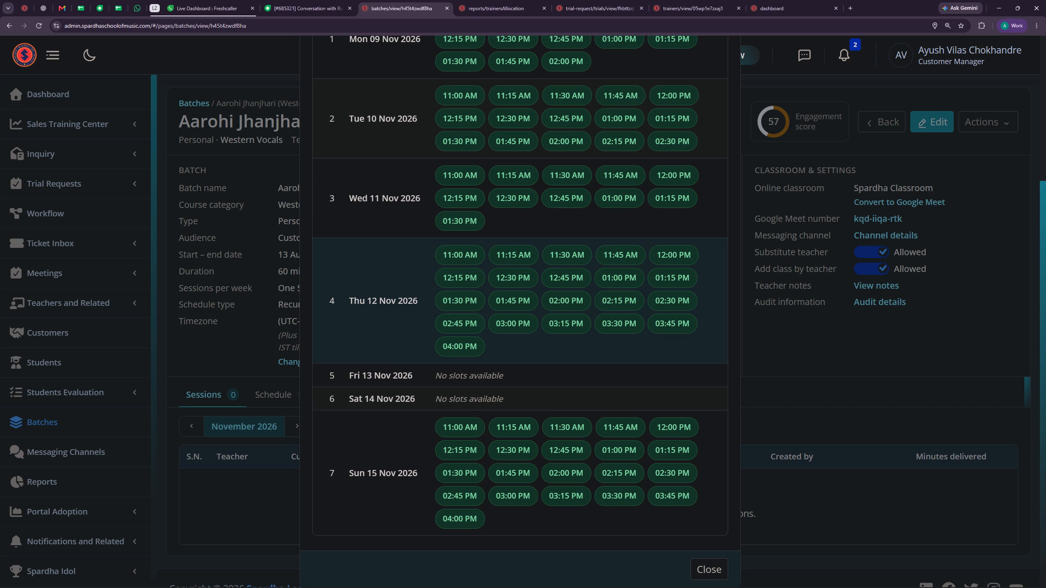
{"action": "scroll", "coordinate": [496, 314], "scroll_direction": "up", "scroll_amount": 1}
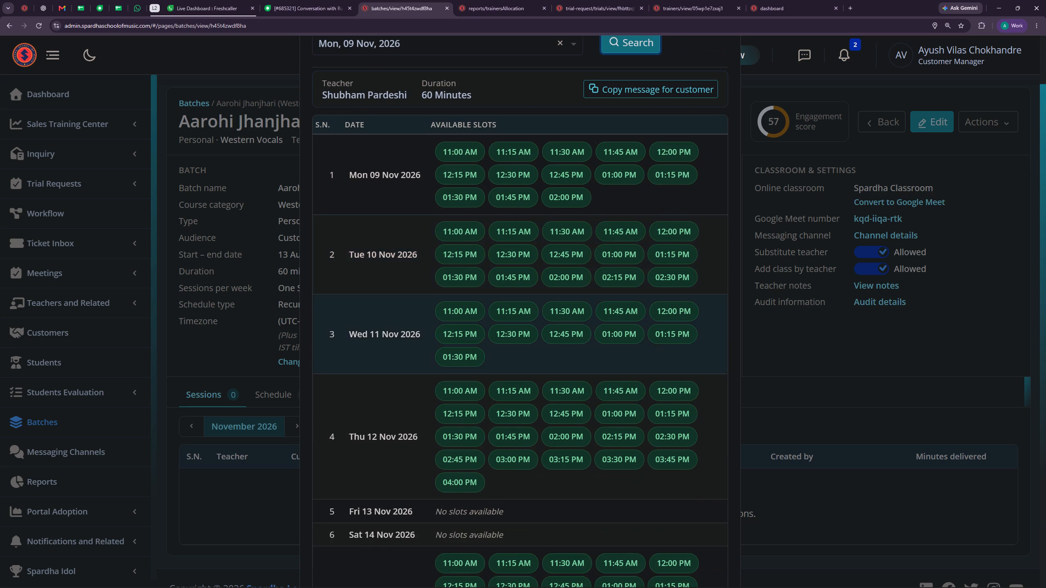
{"action": "scroll", "coordinate": [544, 302], "scroll_direction": "down", "scroll_amount": 1}
{"action": "scroll", "coordinate": [707, 131], "scroll_direction": "up", "scroll_amount": 3}
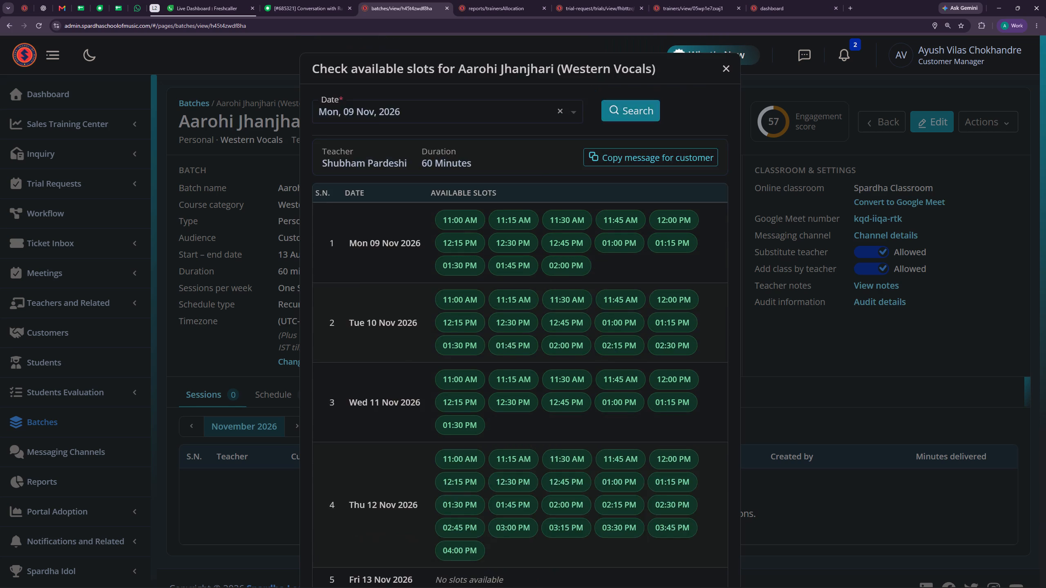
{"action": "left_click", "coordinate": [728, 70]}
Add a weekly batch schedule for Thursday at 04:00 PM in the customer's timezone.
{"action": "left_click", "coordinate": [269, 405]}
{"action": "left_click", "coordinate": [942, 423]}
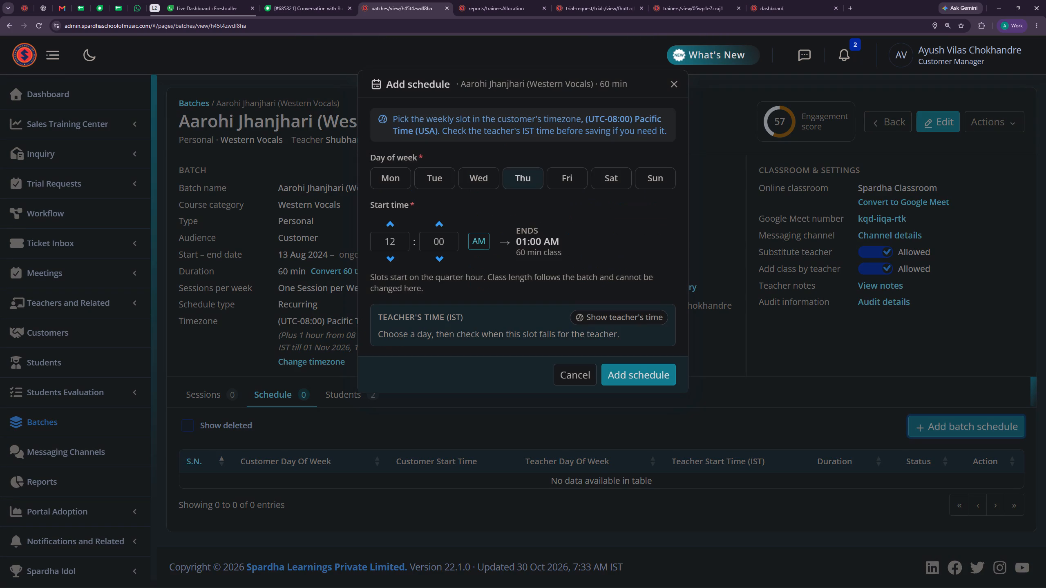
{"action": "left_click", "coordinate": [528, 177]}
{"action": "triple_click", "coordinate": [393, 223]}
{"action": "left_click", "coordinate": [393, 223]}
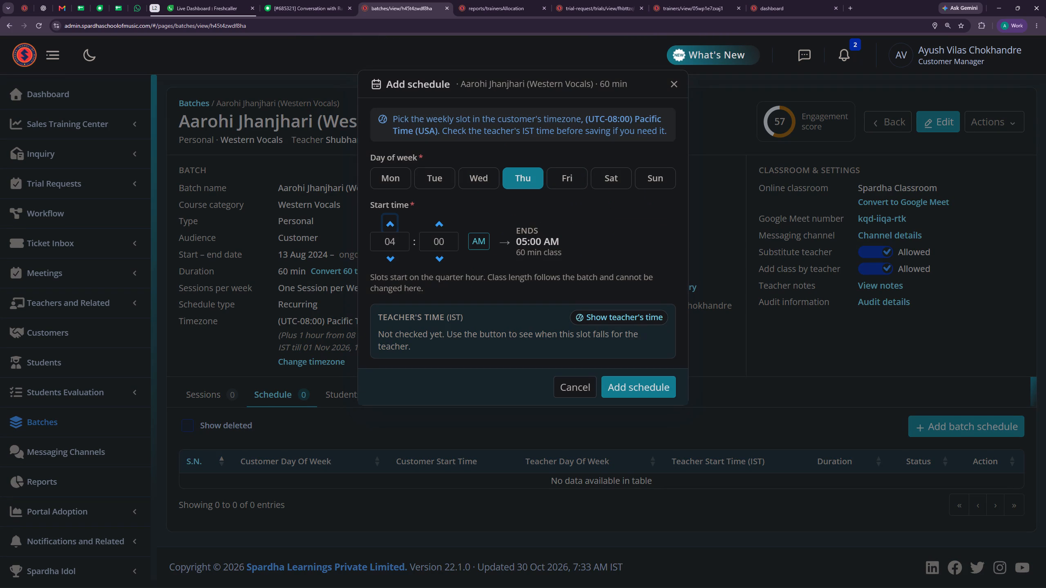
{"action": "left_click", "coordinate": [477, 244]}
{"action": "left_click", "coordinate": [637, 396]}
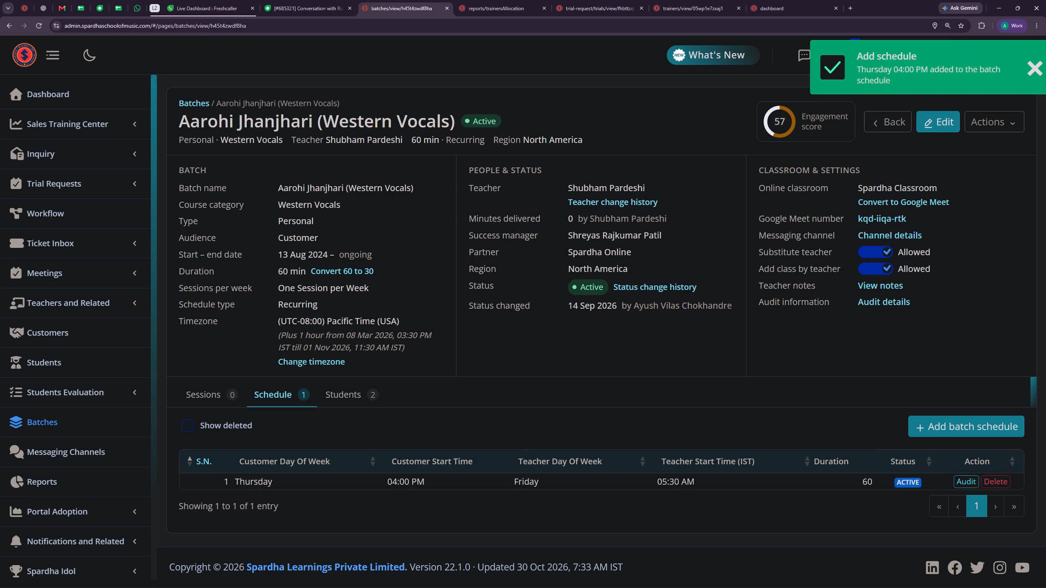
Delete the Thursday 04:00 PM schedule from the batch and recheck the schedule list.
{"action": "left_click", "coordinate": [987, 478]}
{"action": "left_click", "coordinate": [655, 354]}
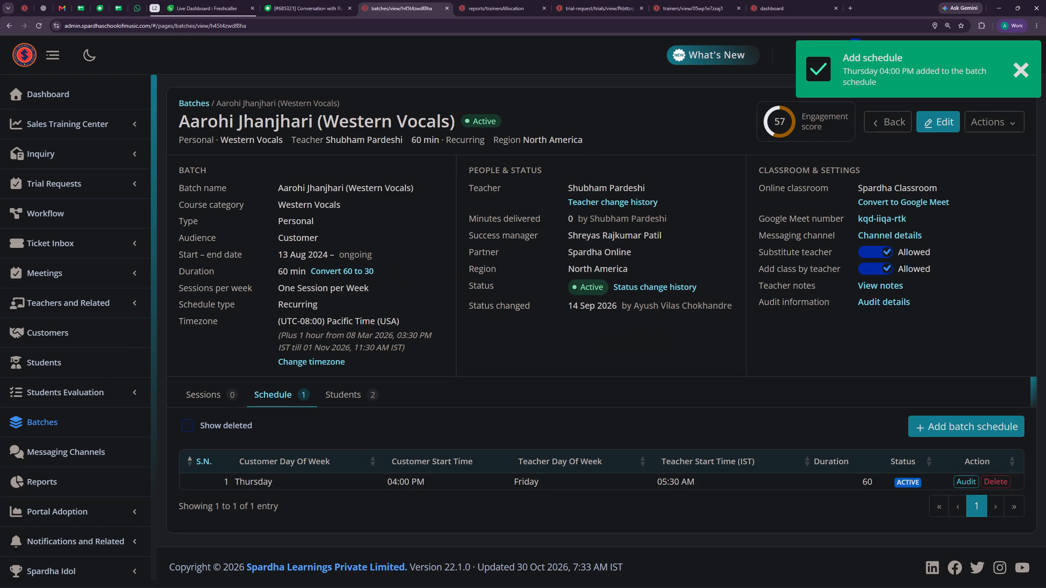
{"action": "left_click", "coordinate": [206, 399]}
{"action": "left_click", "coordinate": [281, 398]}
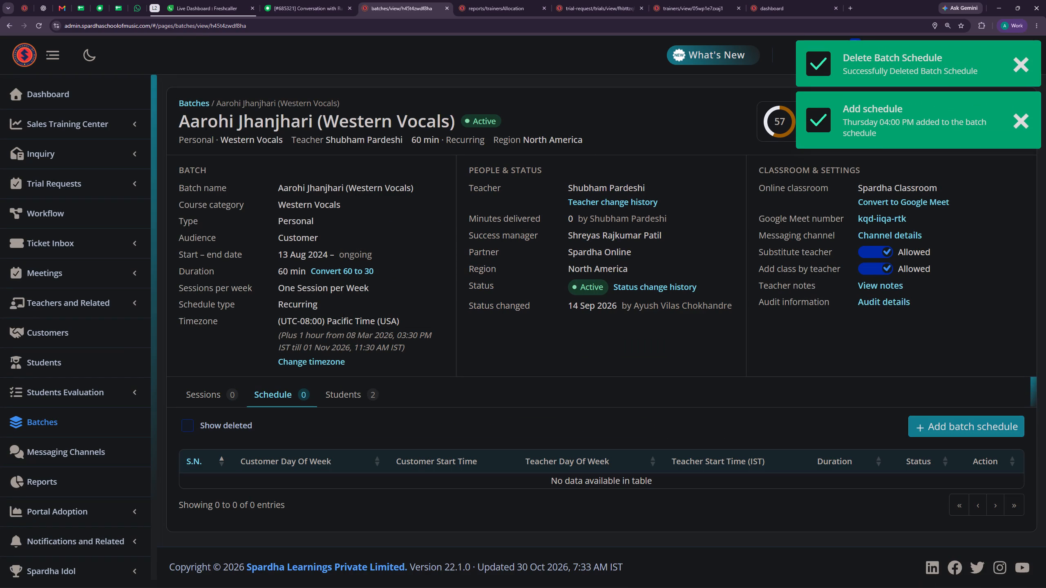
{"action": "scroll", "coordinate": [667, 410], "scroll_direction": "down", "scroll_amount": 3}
Search the batch's available session slots again from Mon, 09 Nov, 2026.
{"action": "left_click", "coordinate": [219, 405]}
{"action": "left_click", "coordinate": [702, 432]}
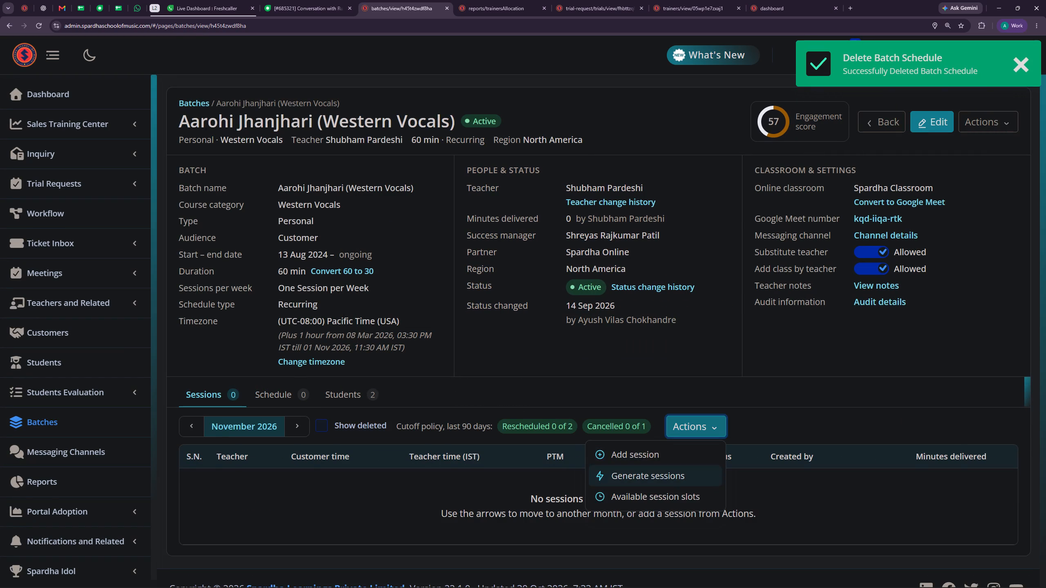
{"action": "left_click", "coordinate": [668, 492]}
{"action": "left_click", "coordinate": [459, 301]}
{"action": "scroll", "coordinate": [400, 375], "scroll_direction": "down", "scroll_amount": 1}
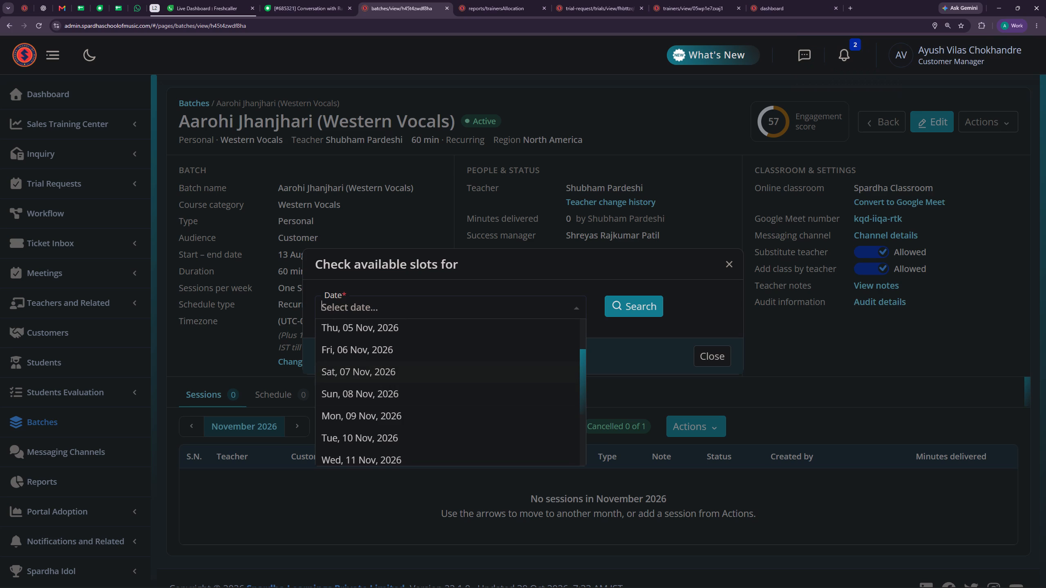
{"action": "left_click", "coordinate": [353, 408]}
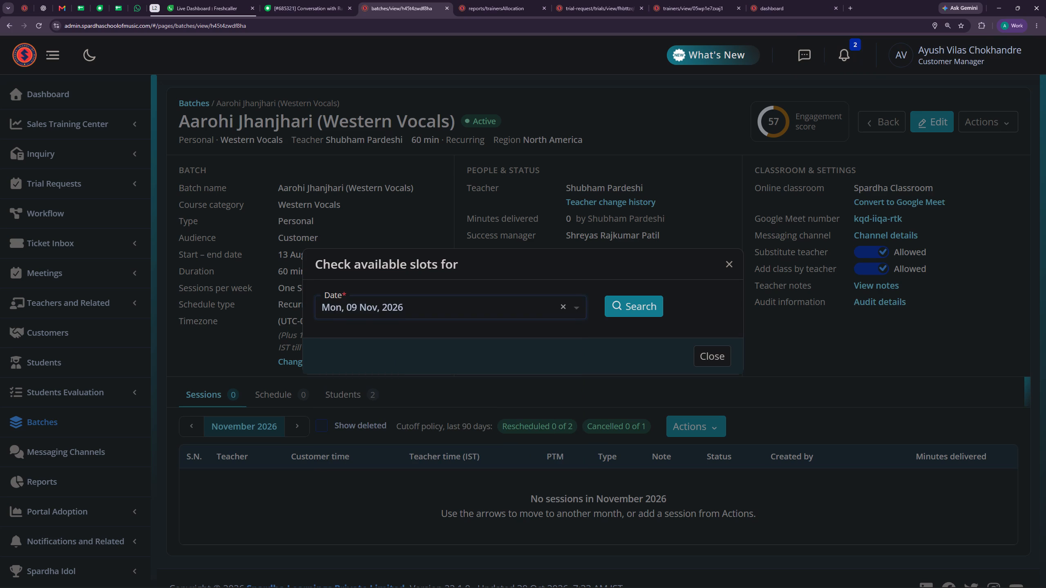
{"action": "left_click", "coordinate": [637, 300]}
Capture the full available-slots table for 09 to 15 Nov 2026 with Snipping Tool, copy the image, and close the slots dialog.
{"action": "scroll", "coordinate": [542, 335], "scroll_direction": "down", "scroll_amount": 1}
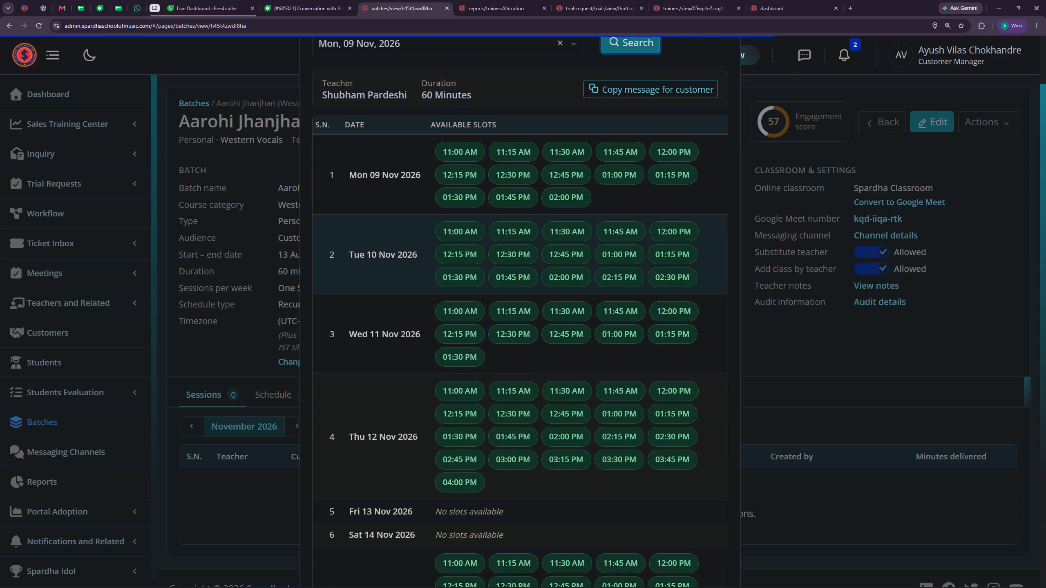
{"action": "scroll", "coordinate": [578, 332], "scroll_direction": "down", "scroll_amount": 1}
{"action": "scroll", "coordinate": [578, 332], "scroll_direction": "down", "scroll_amount": 1, "text": "ctrl"}
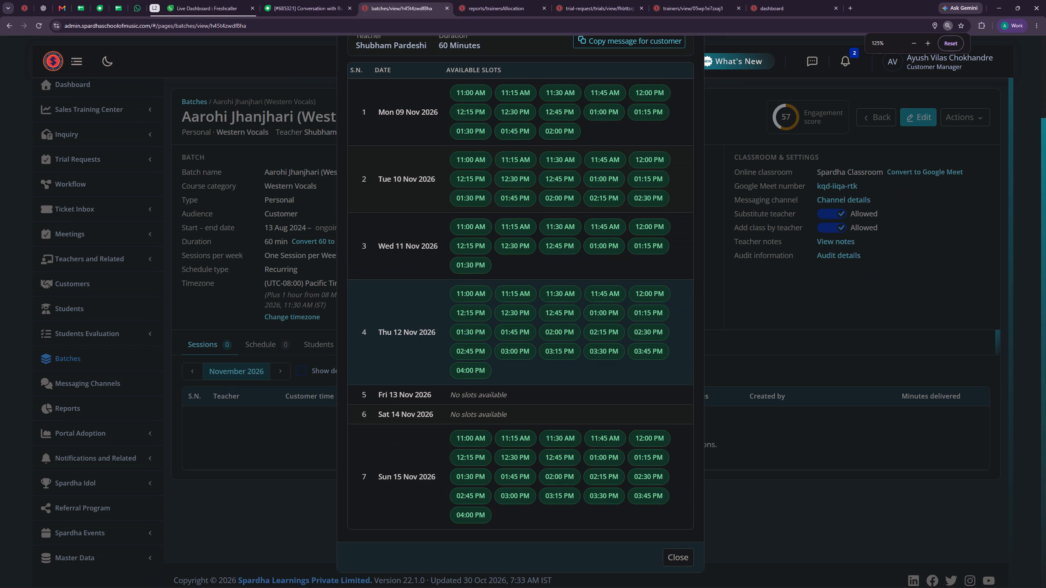
{"action": "left_click", "coordinate": [607, 581]}
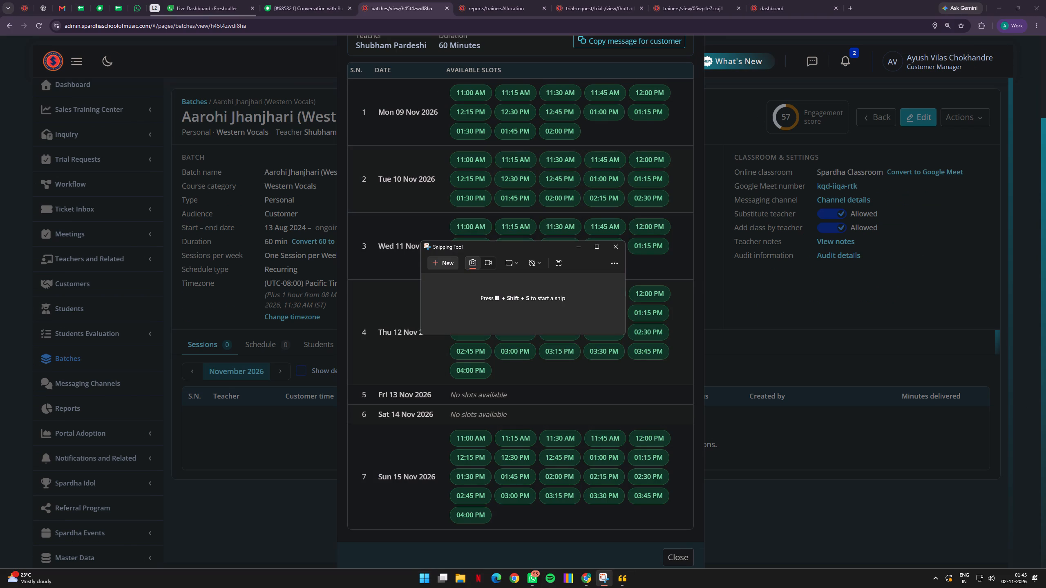
{"action": "left_click", "coordinate": [447, 262]}
{"action": "left_click_drag", "start_coordinate": [350, 63], "coordinate": [686, 519]}
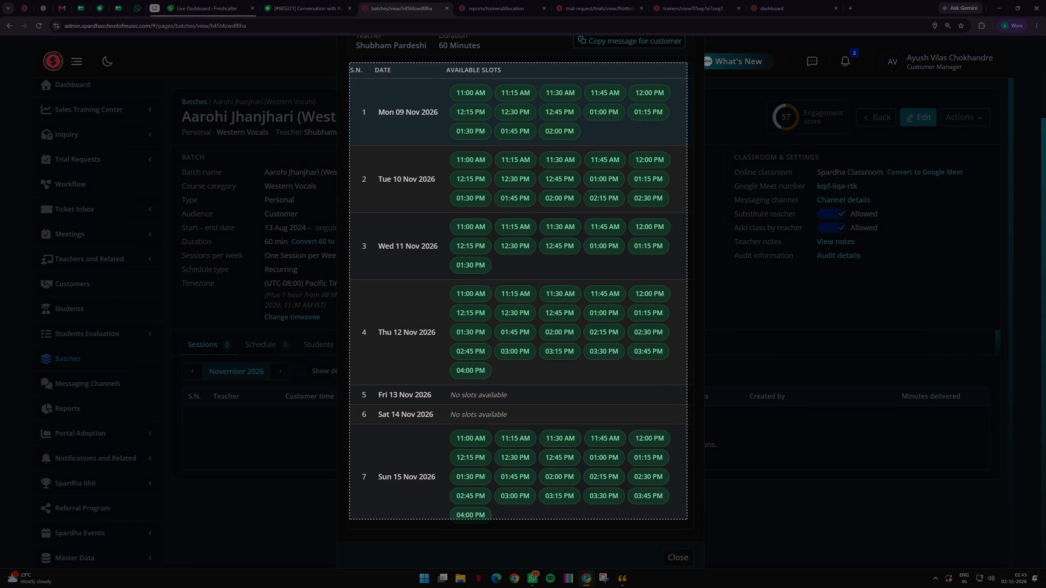
{"action": "left_click_drag", "start_coordinate": [686, 519], "coordinate": [692, 536]}
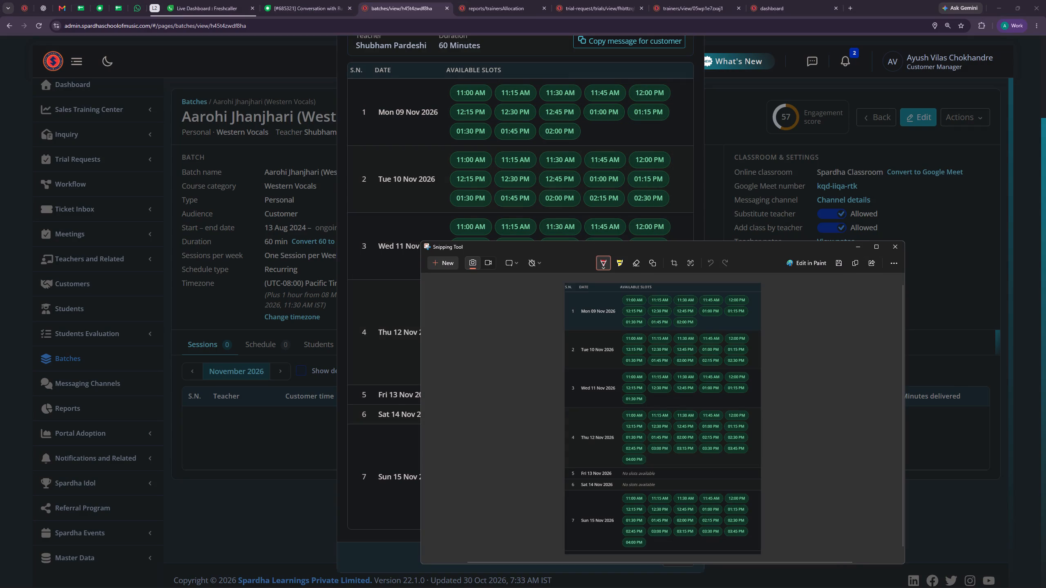
{"action": "left_click", "coordinate": [854, 266]}
{"action": "left_click", "coordinate": [893, 246]}
{"action": "scroll", "coordinate": [604, 281], "scroll_direction": "up", "scroll_amount": 3}
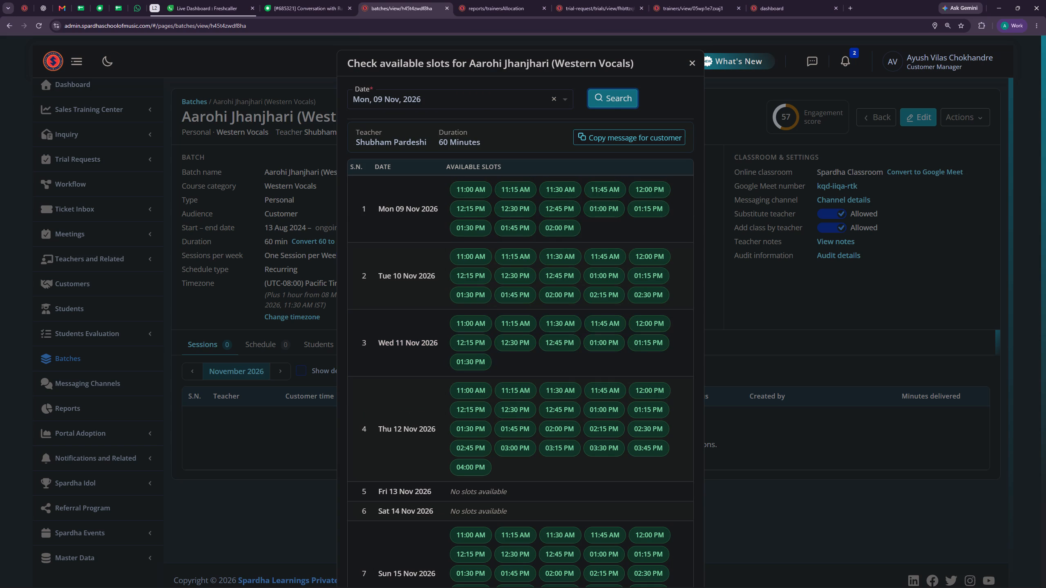
{"action": "left_click", "coordinate": [688, 63]}
Switch to the Teachers Allocation report.
{"action": "left_click", "coordinate": [495, 10]}
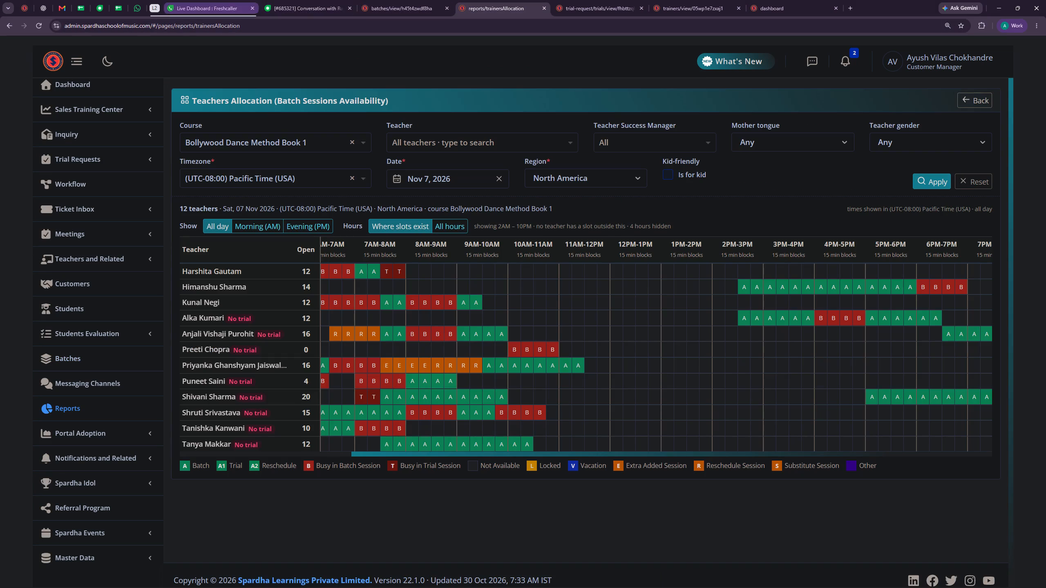
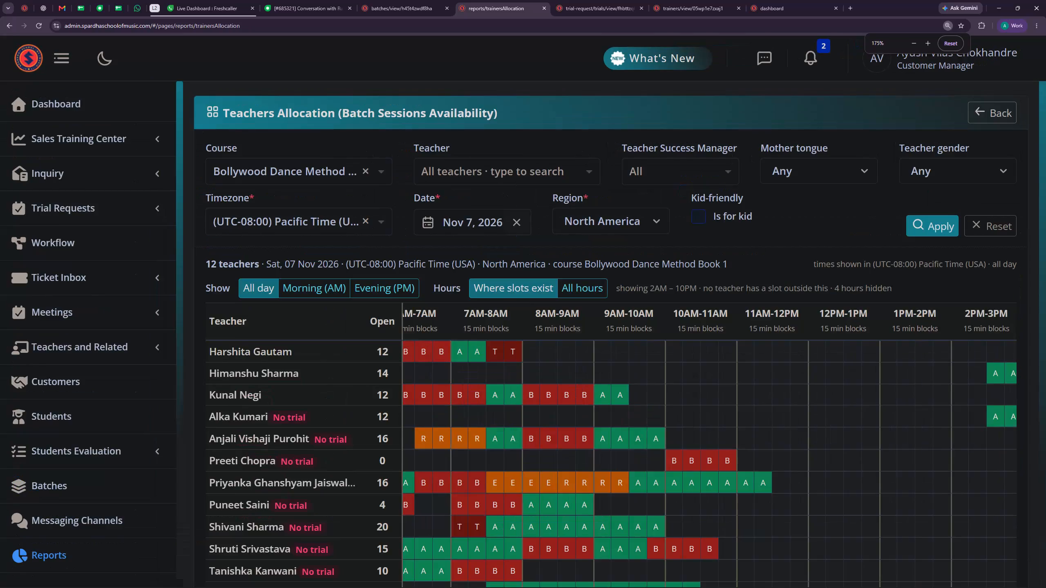
Add a private note to ticket #685321 containing the copied chat screenshot and the text "Awaiting response.".
{"action": "scroll", "coordinate": [510, 228], "scroll_direction": "down", "scroll_amount": 1}
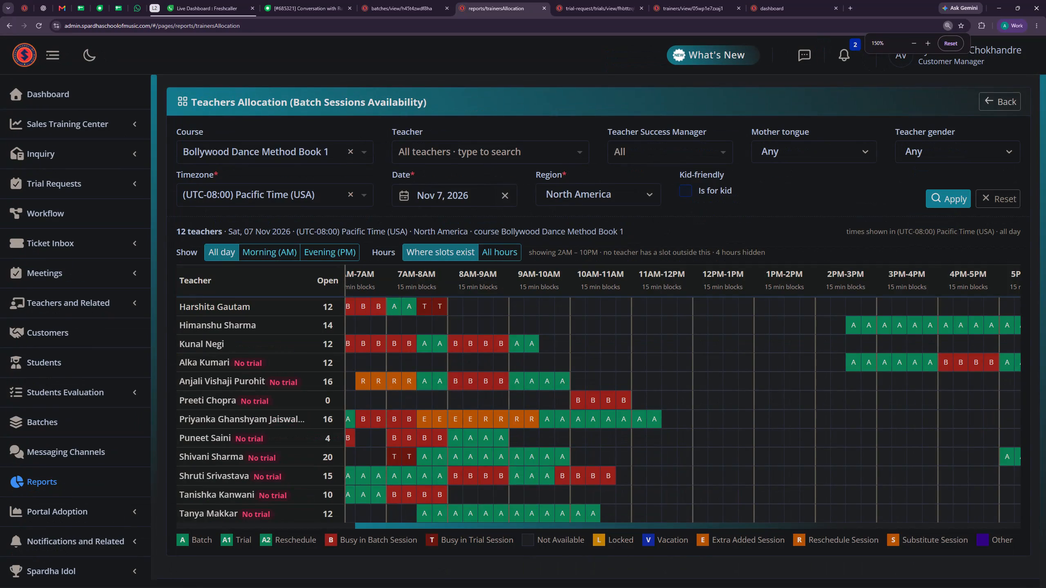
{"action": "left_click", "coordinate": [401, 2]}
{"action": "left_click", "coordinate": [599, 0]}
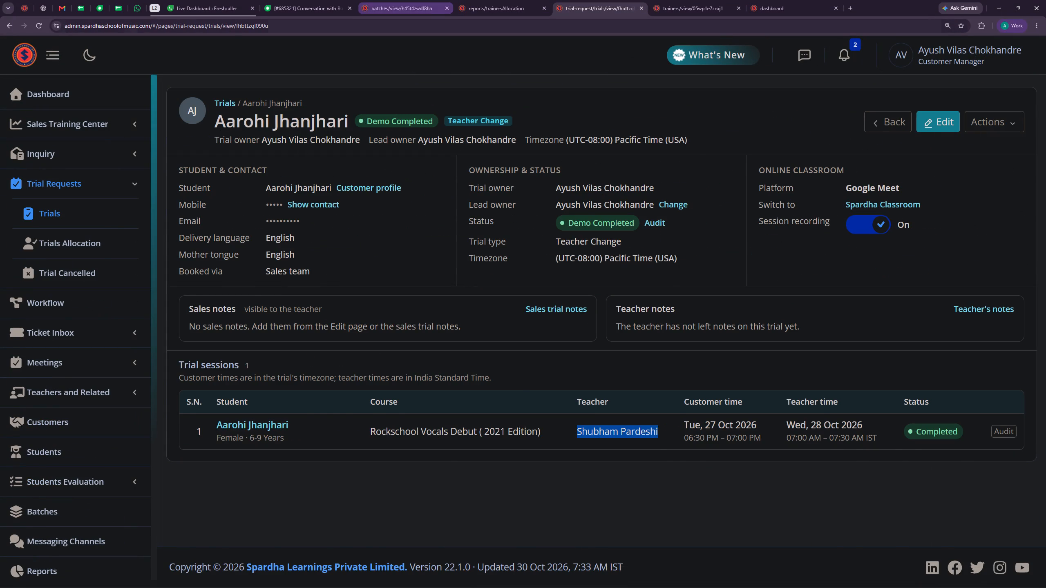
{"action": "left_click", "coordinate": [330, 0]}
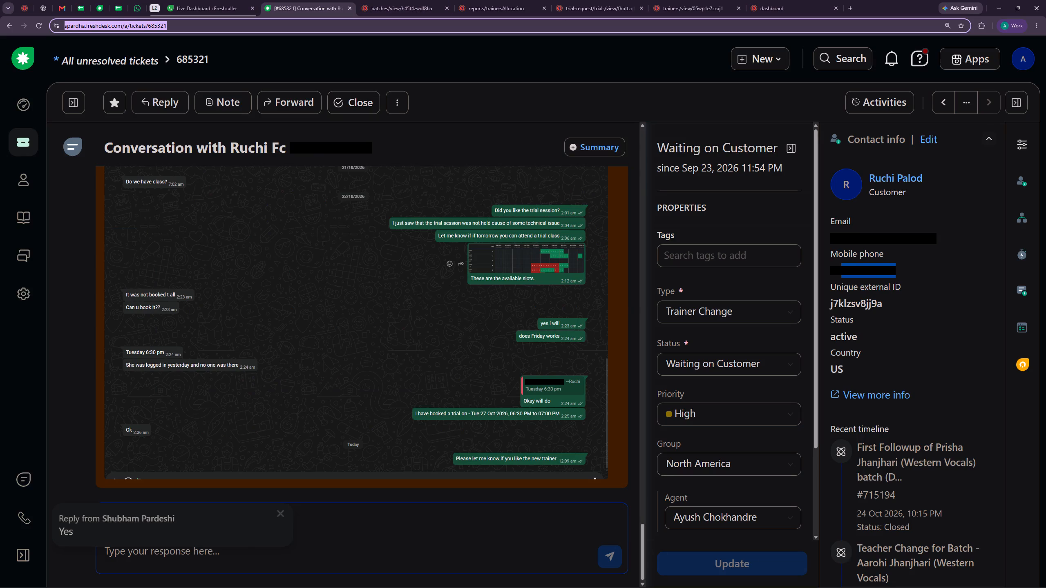
{"action": "left_click", "coordinate": [280, 510]}
{"action": "left_click", "coordinate": [184, 519], "text": "ctrl"}
{"action": "key", "text": "ctrl+v"}
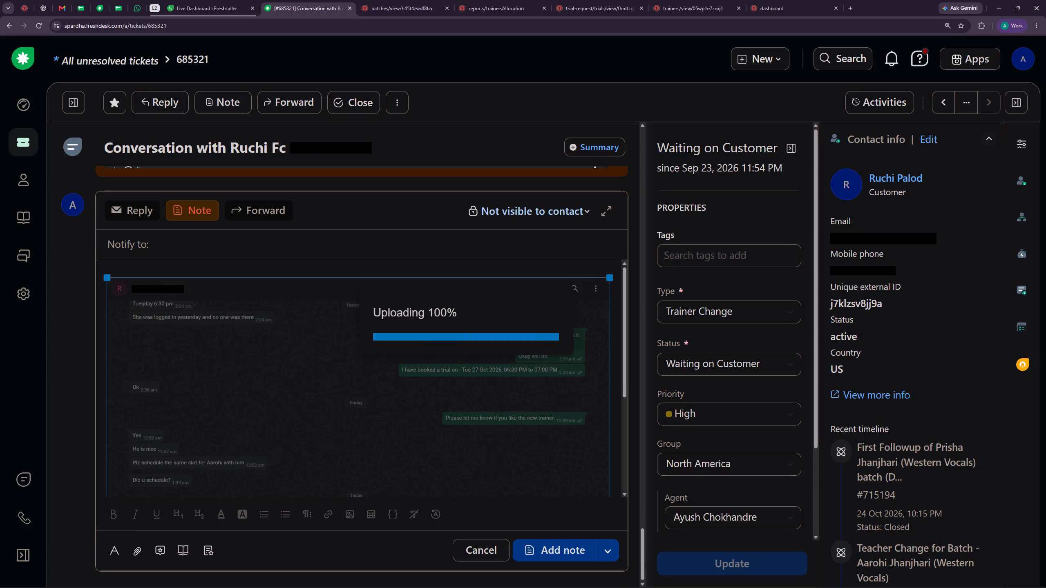
{"action": "scroll", "coordinate": [224, 390], "scroll_direction": "up", "scroll_amount": 9}
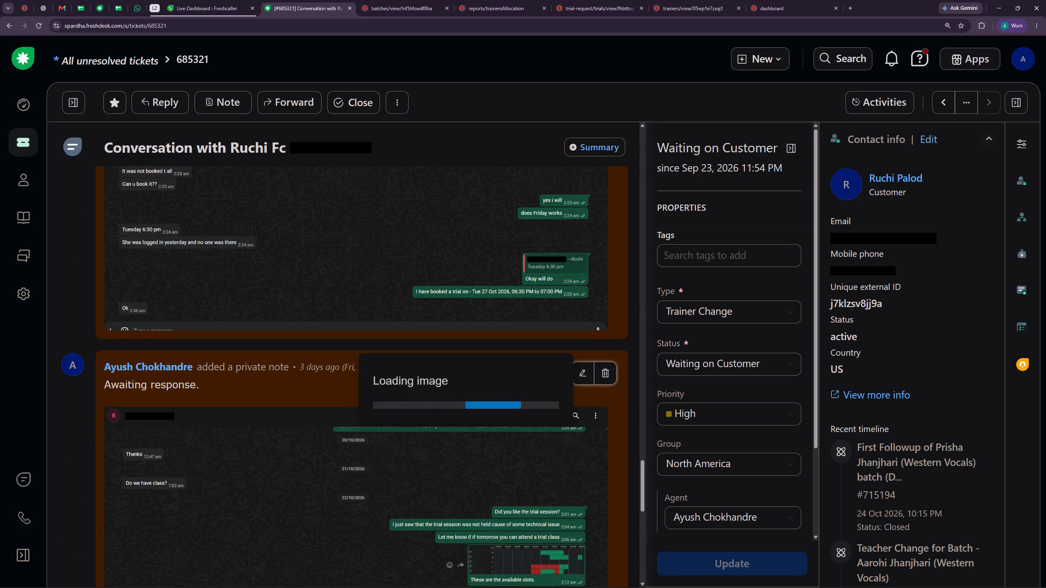
{"action": "scroll", "coordinate": [204, 401], "scroll_direction": "down", "scroll_amount": 7}
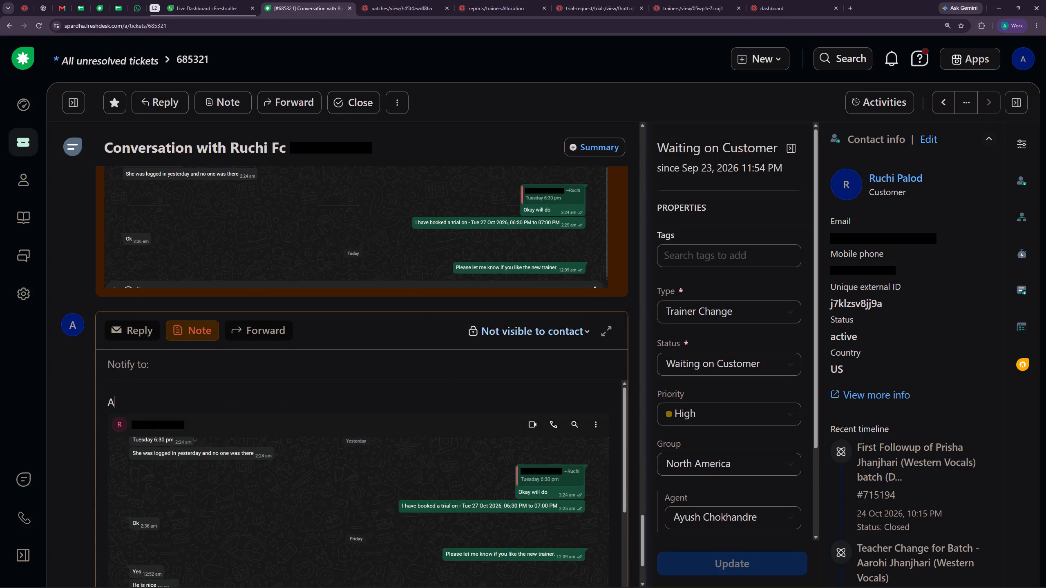
{"action": "type", "text": "waiting response."}
{"action": "scroll", "coordinate": [422, 448], "scroll_direction": "down", "scroll_amount": 7}
{"action": "left_click", "coordinate": [546, 551]}
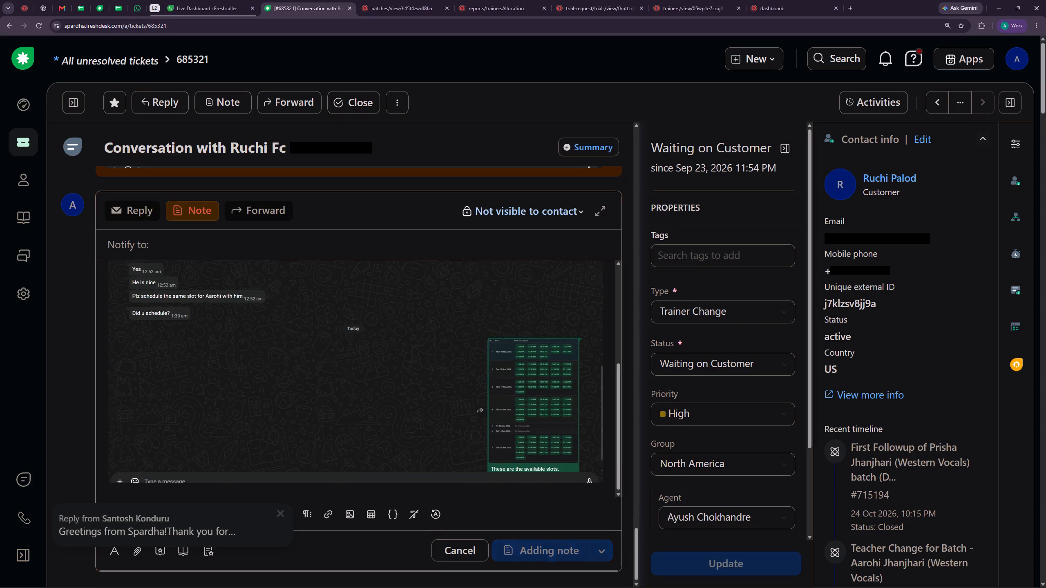
Open the list of all own unresolved tickets from the helpdesk dashboard, without the Trainer Change filter.
{"action": "left_click", "coordinate": [30, 143]}
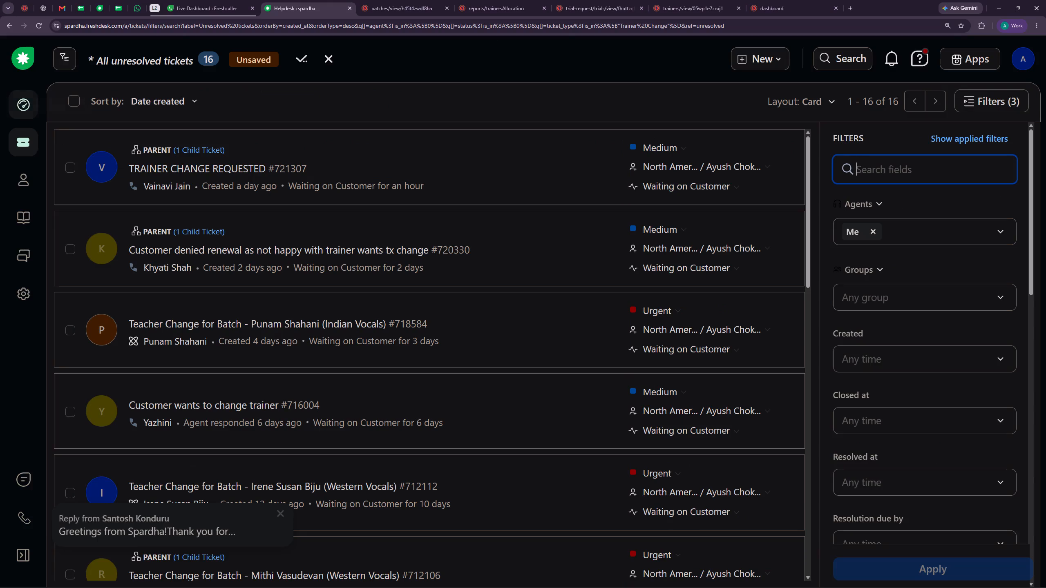
{"action": "left_click", "coordinate": [19, 107]}
{"action": "left_click", "coordinate": [126, 185]}
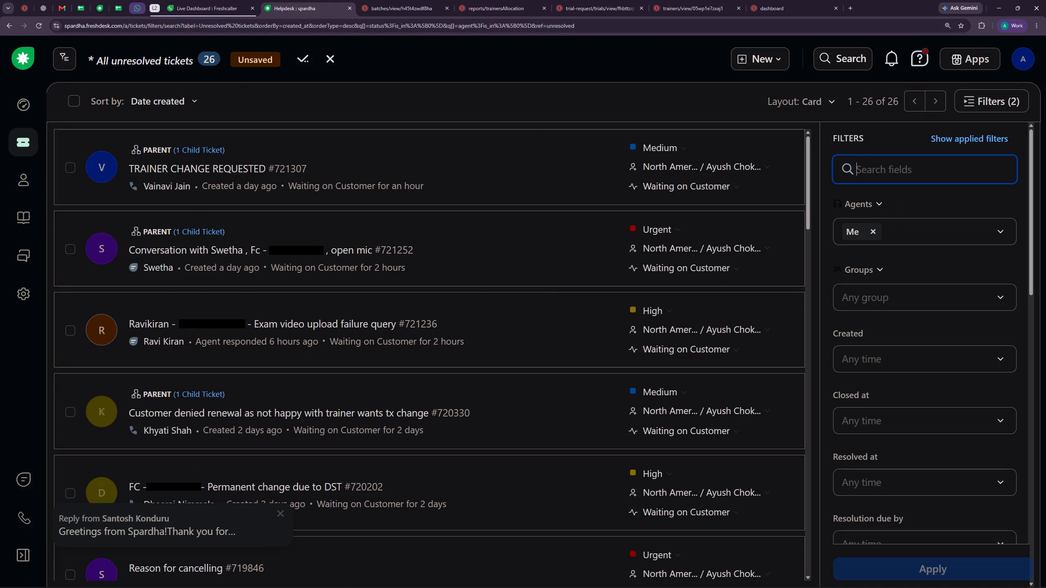
Check the NA & UK- L2 Team chat in Gmail and return to the helpdesk.
{"action": "left_click", "coordinate": [63, 5]}
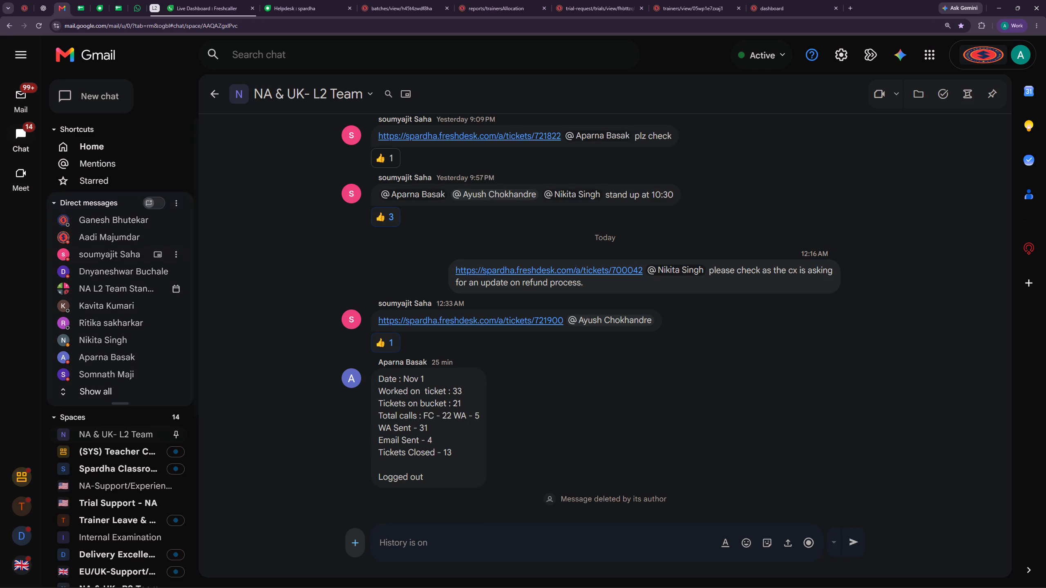
{"action": "left_click", "coordinate": [295, 0]}
{"action": "left_click", "coordinate": [201, 0]}
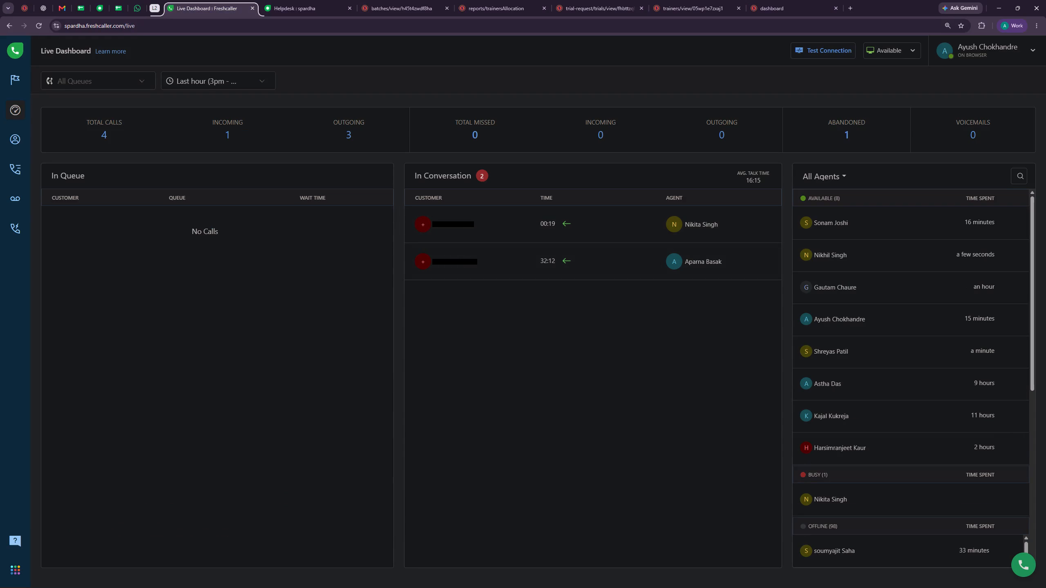
{"action": "left_click", "coordinate": [883, 49]}
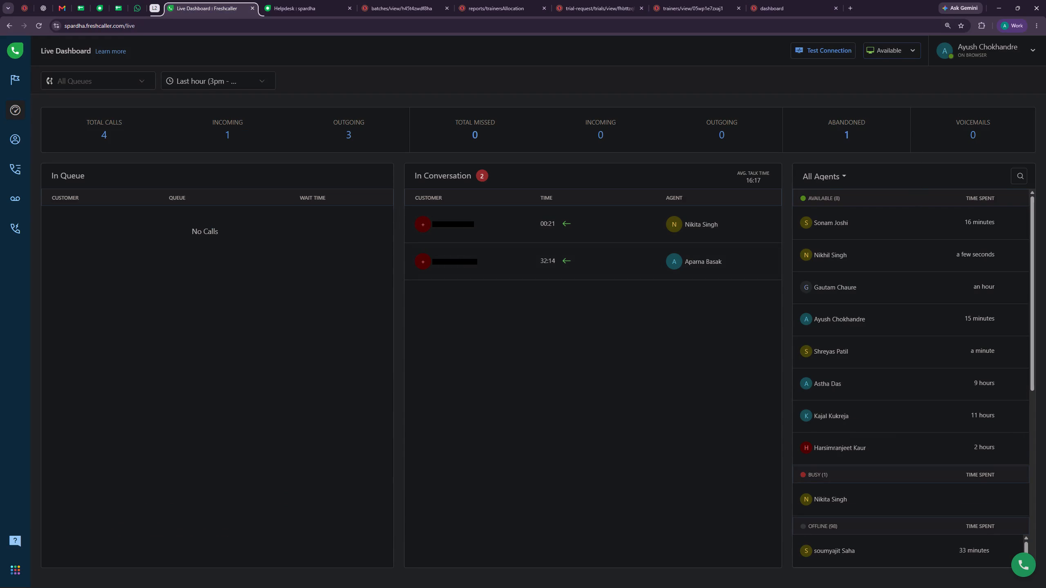
{"action": "left_click", "coordinate": [855, 108]}
{"action": "left_click", "coordinate": [887, 51]}
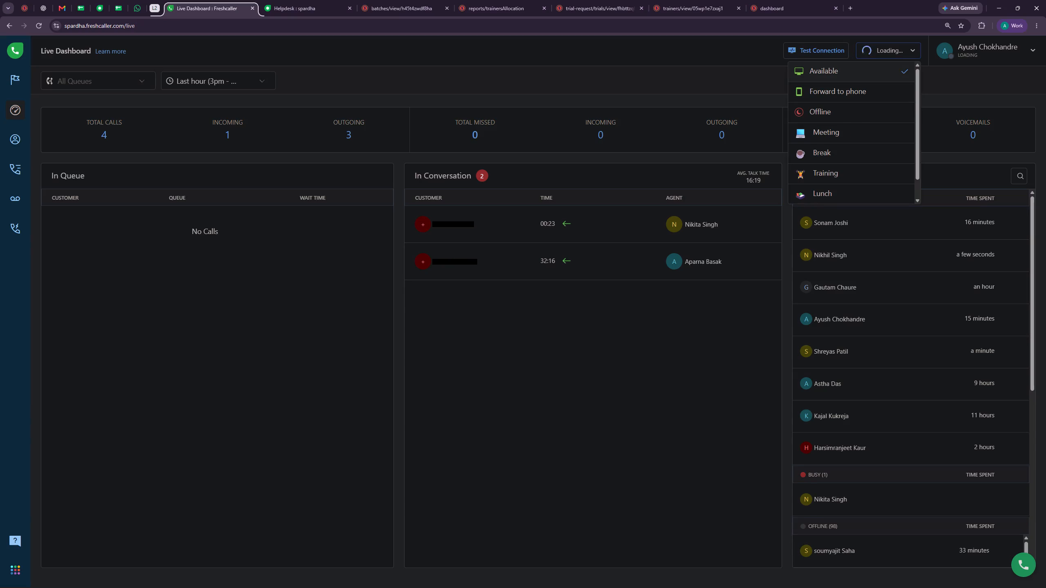
{"action": "left_click", "coordinate": [860, 76]}
{"action": "scroll", "coordinate": [901, 344], "scroll_direction": "up", "scroll_amount": 4}
{"action": "scroll", "coordinate": [924, 352], "scroll_direction": "down", "scroll_amount": 3}
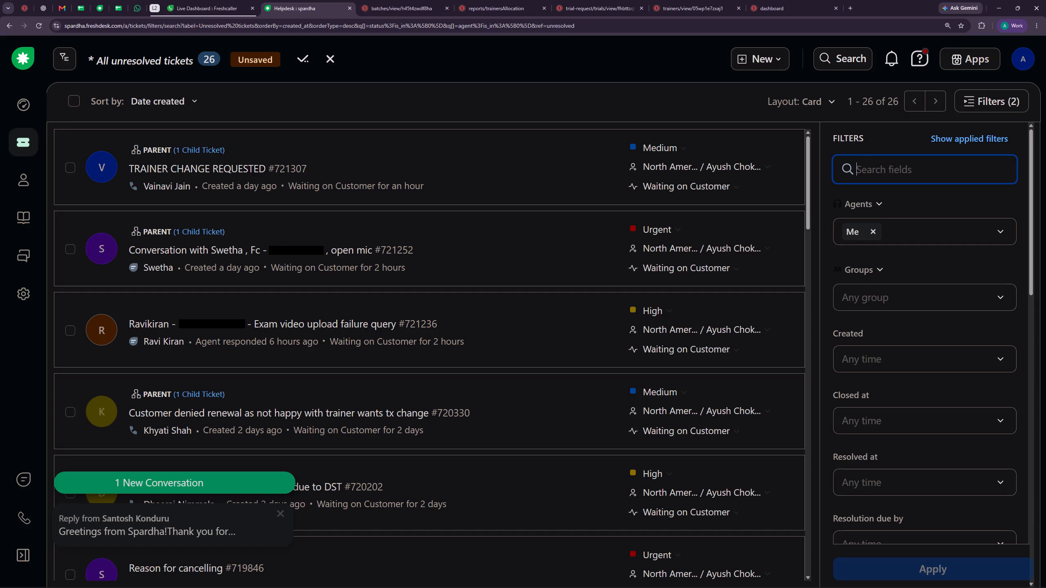
{"action": "left_click", "coordinate": [21, 101]}
{"action": "left_click", "coordinate": [610, 180]}
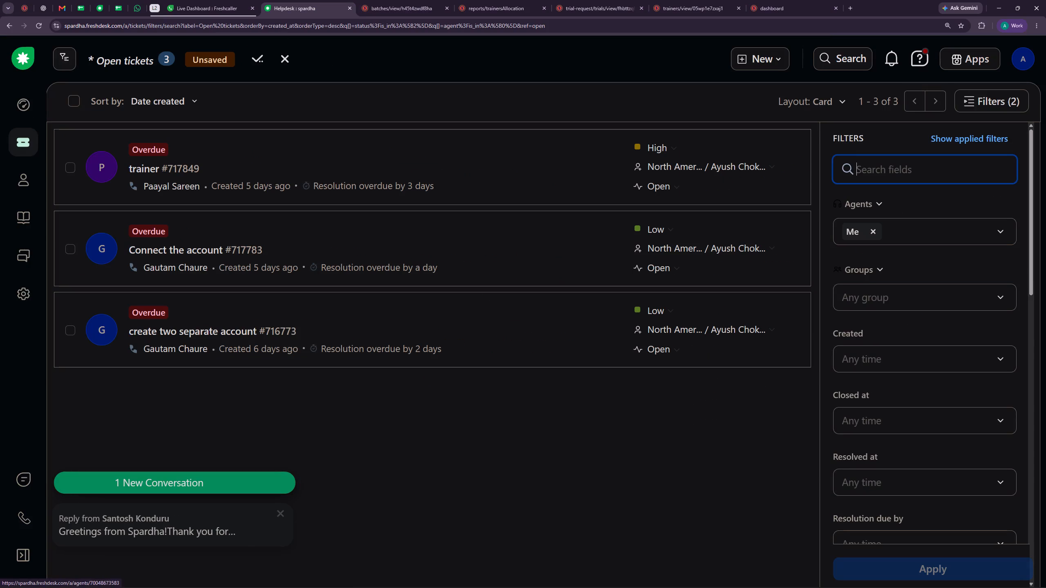
{"action": "left_click", "coordinate": [145, 170]}
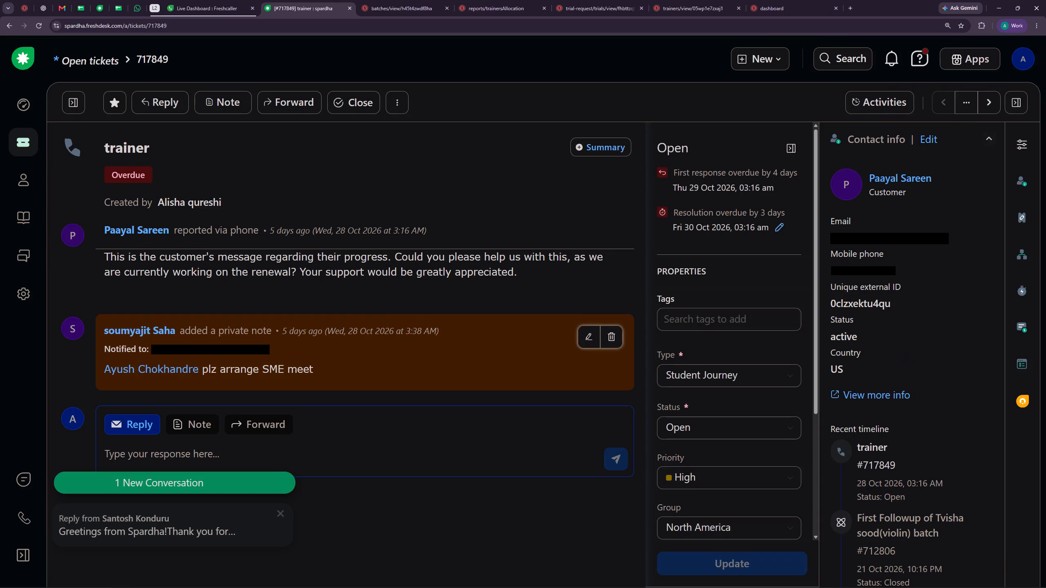
{"action": "left_click_drag", "start_coordinate": [915, 269], "coordinate": [847, 277]}
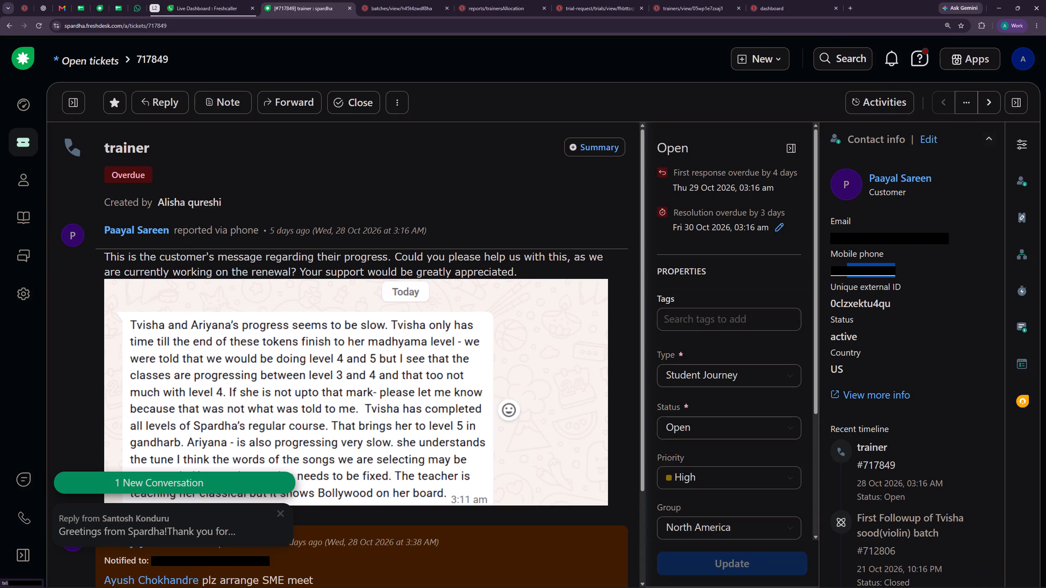
{"action": "left_click_drag", "start_coordinate": [847, 277], "coordinate": [843, 278]}
{"action": "key", "text": "ctrl+c"}
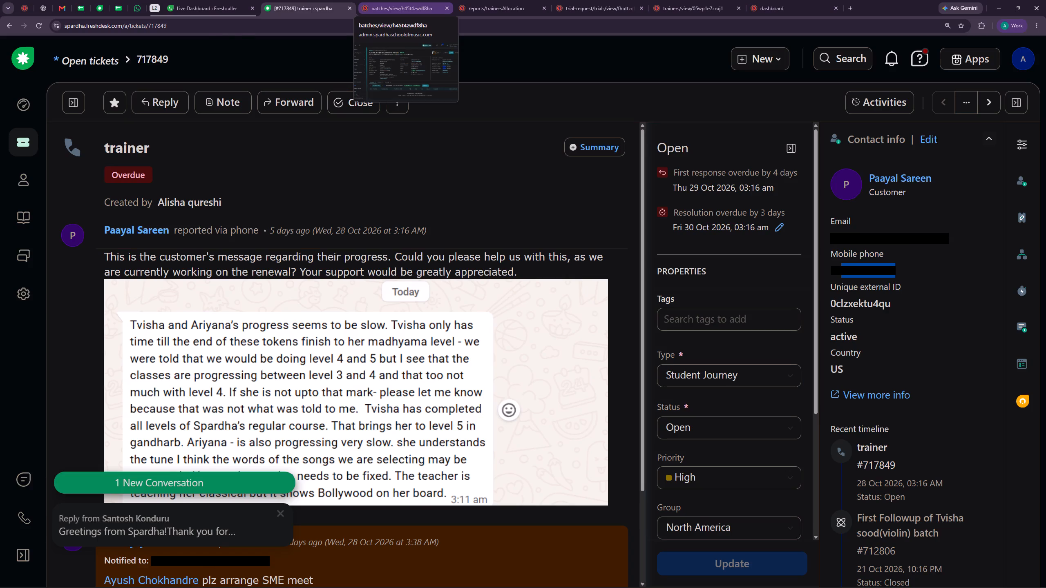
{"action": "left_click", "coordinate": [391, 11]}
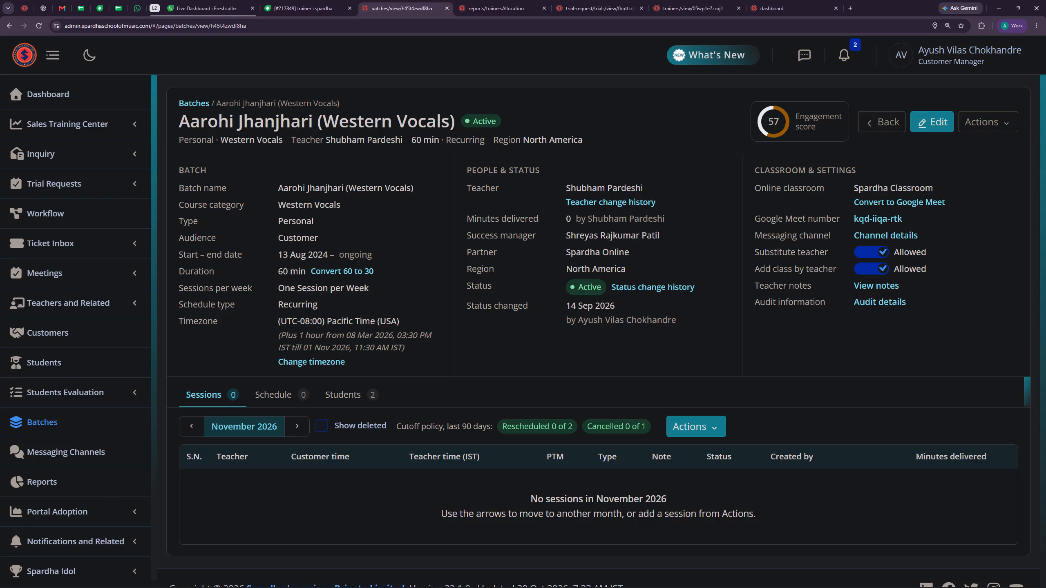
{"action": "left_click", "coordinate": [63, 425]}
{"action": "left_click_drag", "start_coordinate": [552, 156], "coordinate": [454, 156]}
{"action": "key", "text": "ctrl+v"}
{"action": "left_click", "coordinate": [206, 184]}
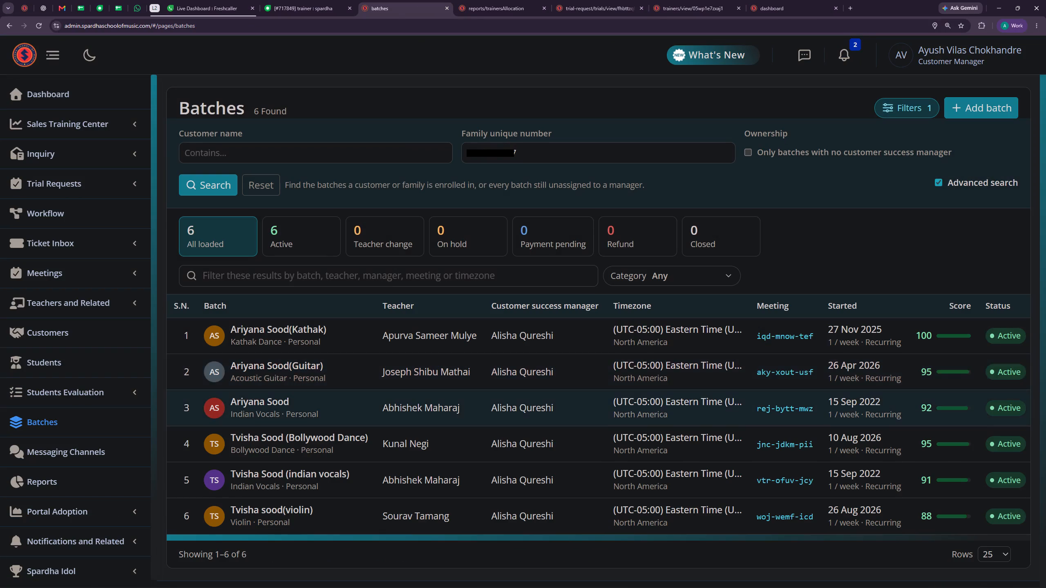
{"action": "left_click", "coordinate": [333, 11]}
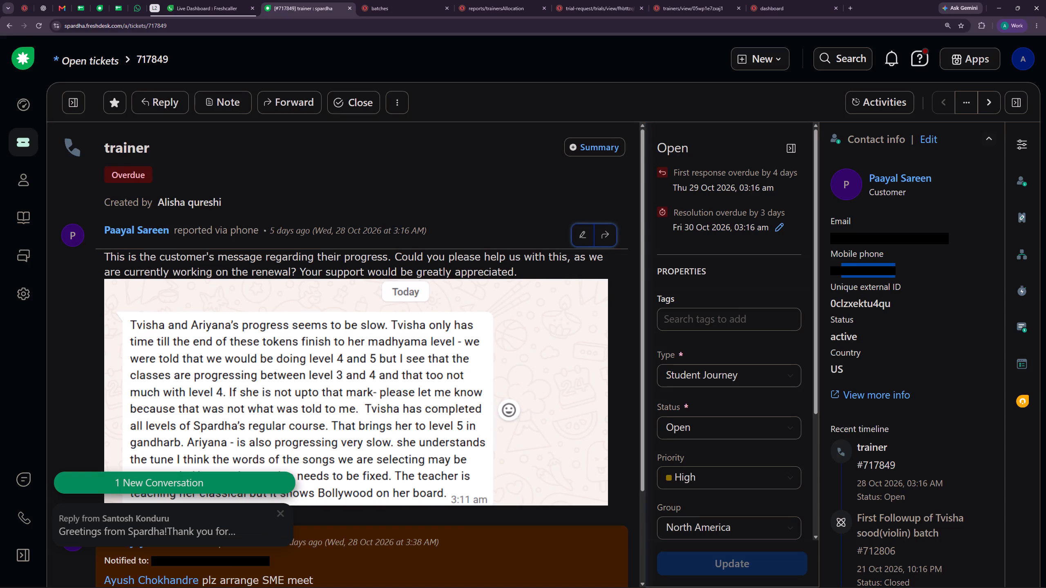
{"action": "left_click", "coordinate": [406, 4]}
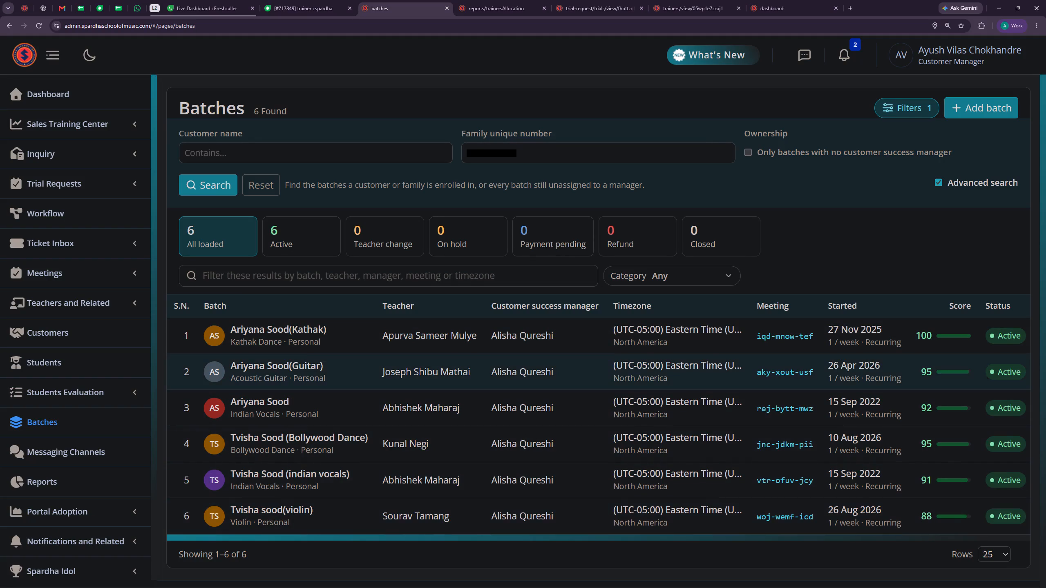
{"action": "left_click", "coordinate": [306, 0]}
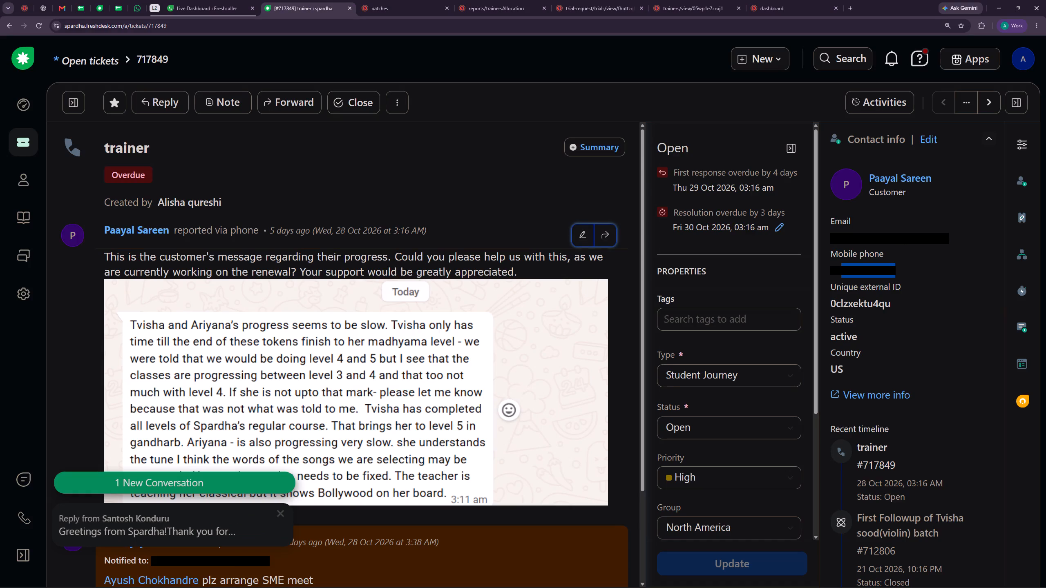
{"action": "left_click", "coordinate": [416, 0]}
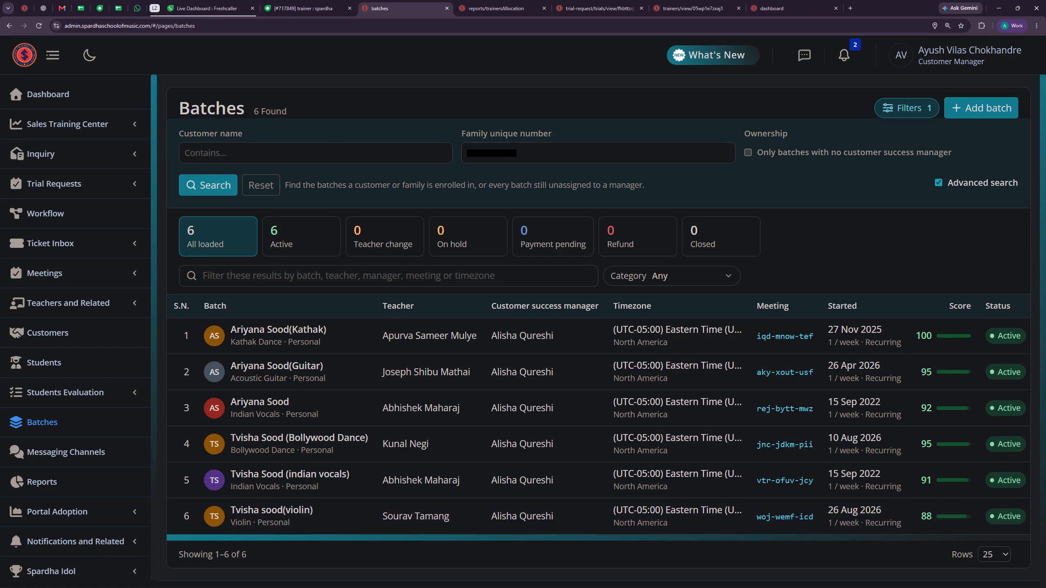
Open the family's Bollywood Dance batch and review its details and November 2026 sessions.
{"action": "left_click_drag", "start_coordinate": [422, 538], "coordinate": [444, 535]}
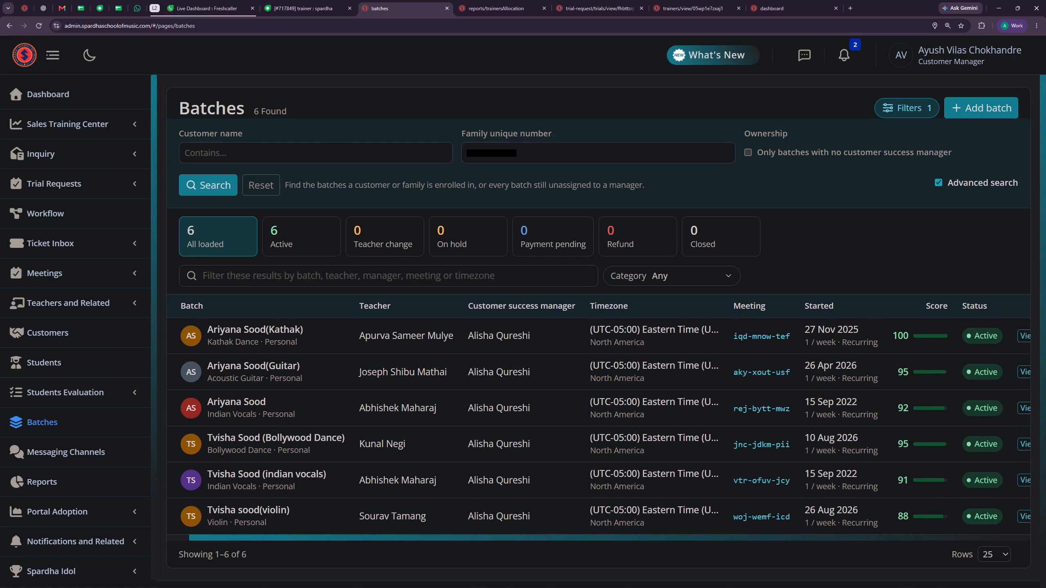
{"action": "left_click_drag", "start_coordinate": [444, 535], "coordinate": [444, 534]}
{"action": "left_click", "coordinate": [441, 443]}
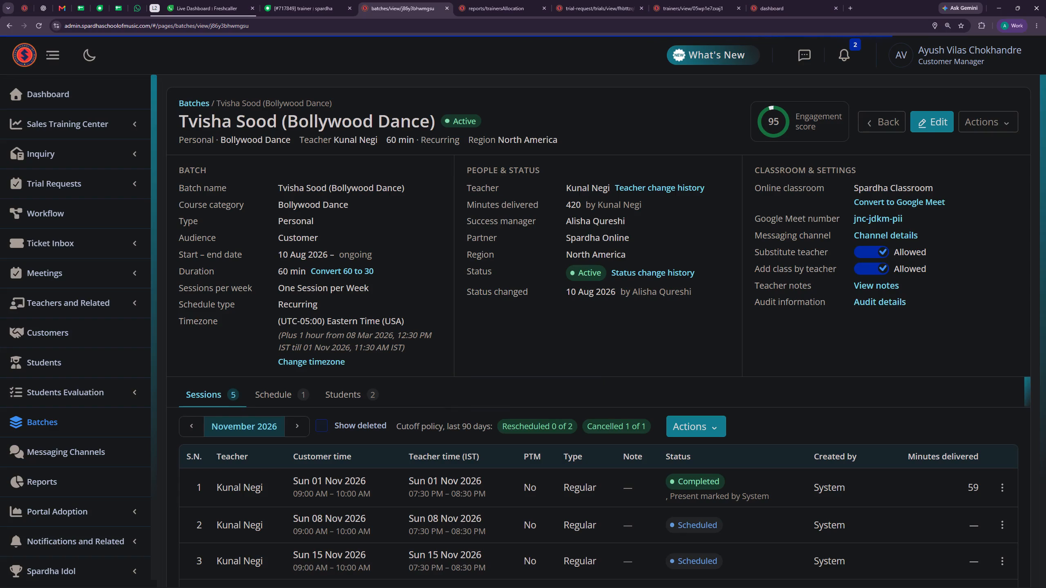
{"action": "scroll", "coordinate": [277, 408], "scroll_direction": "down", "scroll_amount": 2}
{"action": "scroll", "coordinate": [277, 408], "scroll_direction": "up", "scroll_amount": 1}
{"action": "left_click", "coordinate": [298, 408]}
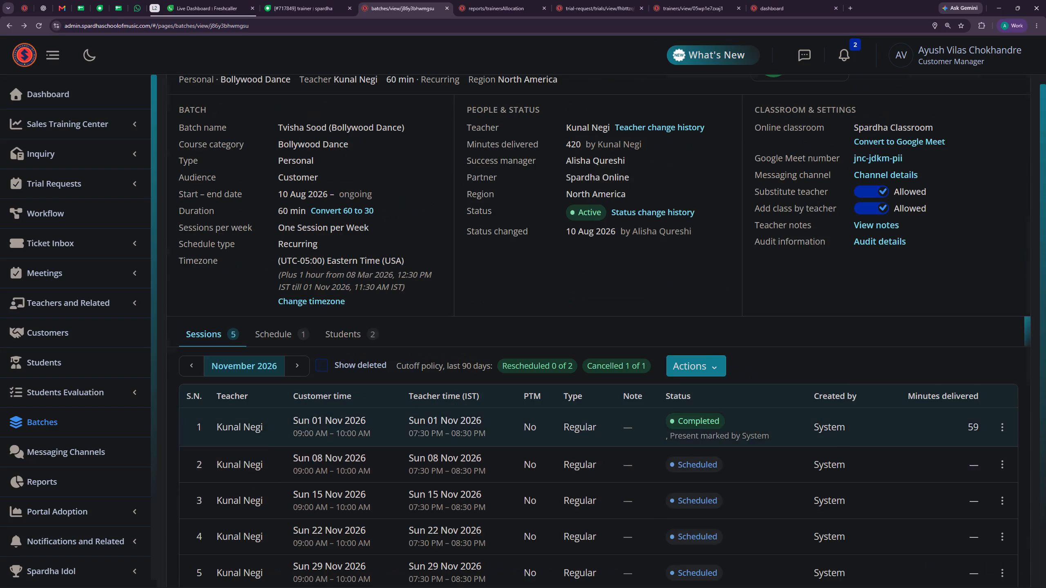
{"action": "scroll", "coordinate": [360, 407], "scroll_direction": "down", "scroll_amount": 2}
{"action": "scroll", "coordinate": [461, 406], "scroll_direction": "up", "scroll_amount": 4}
{"action": "left_click", "coordinate": [315, 0]}
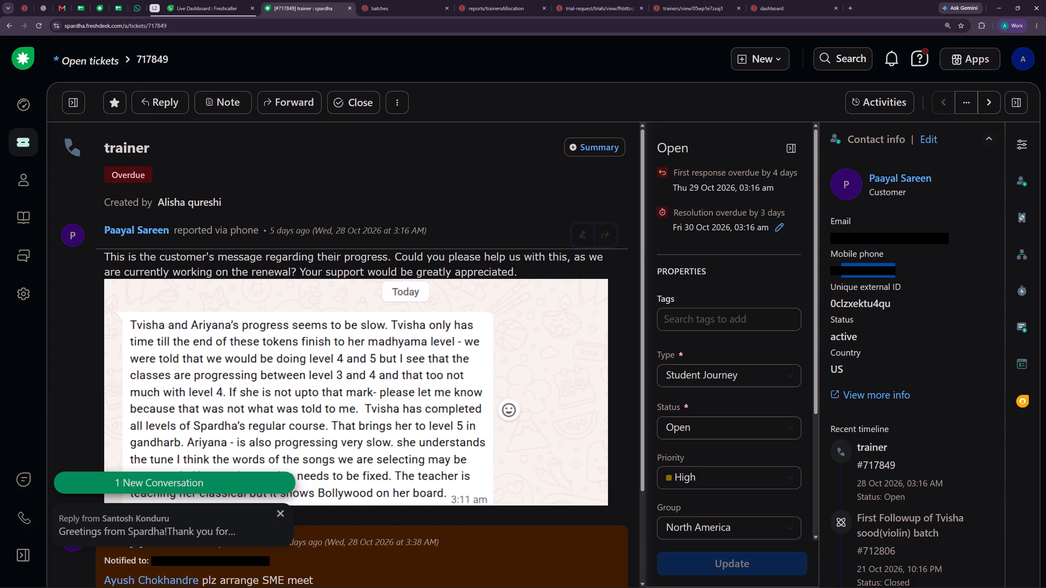
{"action": "left_click", "coordinate": [281, 514]}
{"action": "scroll", "coordinate": [358, 411], "scroll_direction": "down", "scroll_amount": 4}
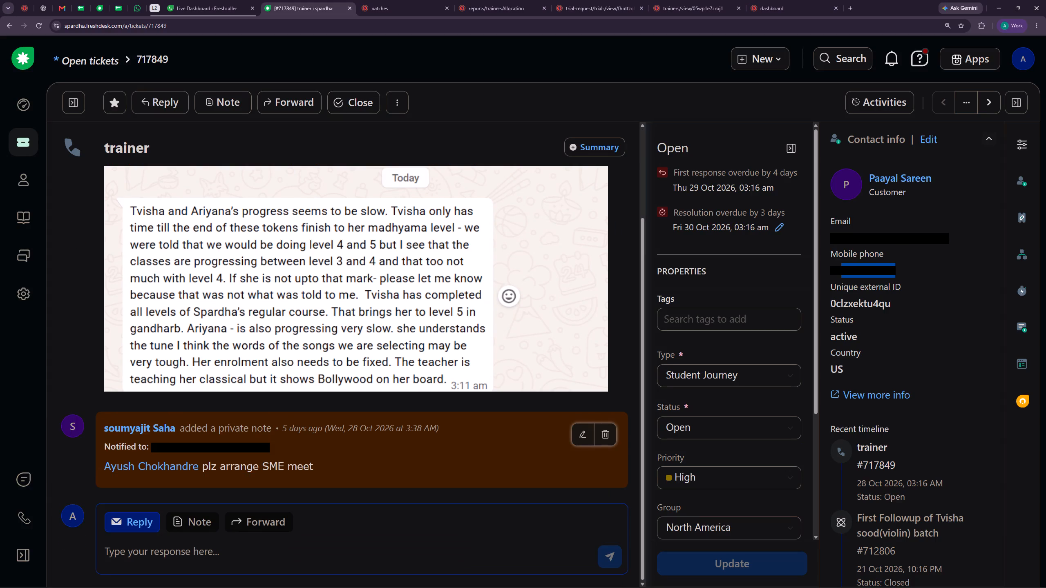
{"action": "scroll", "coordinate": [339, 413], "scroll_direction": "up", "scroll_amount": 1}
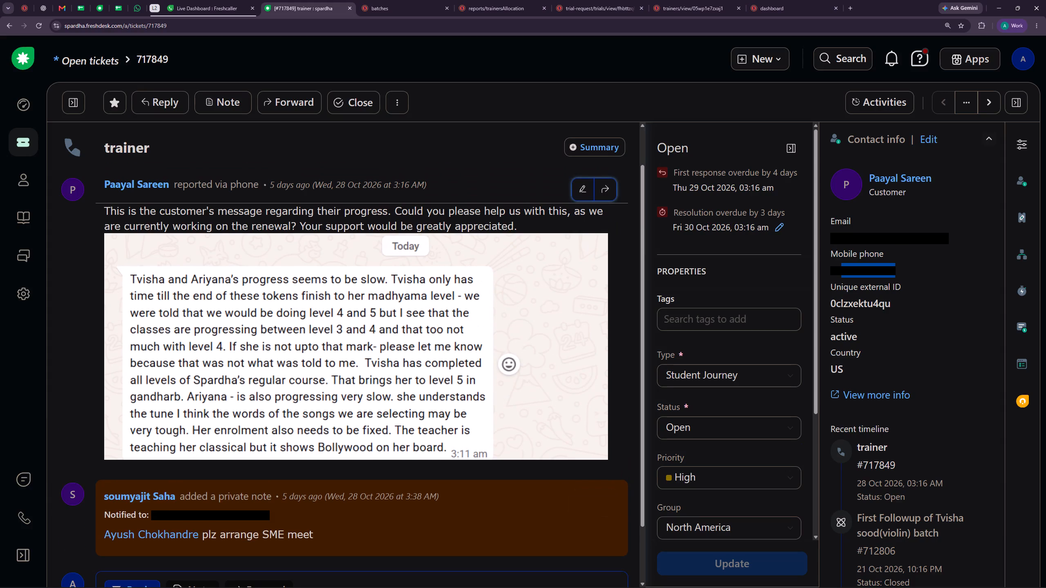
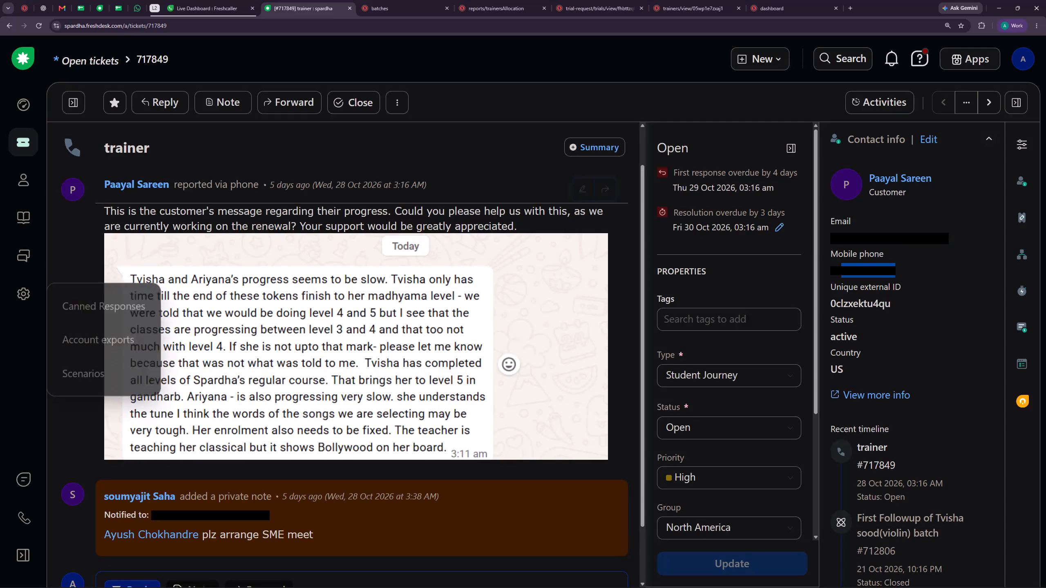
Leave ticket #717849 and list all of your own unresolved tickets.
{"action": "left_click", "coordinate": [29, 98]}
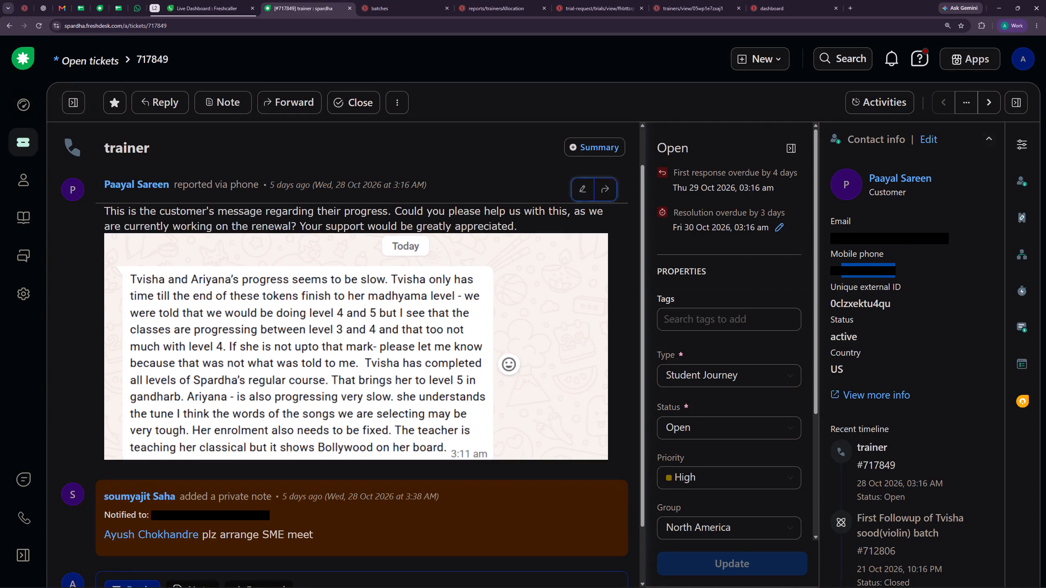
{"action": "left_click", "coordinate": [23, 106]}
{"action": "left_click", "coordinate": [143, 178]}
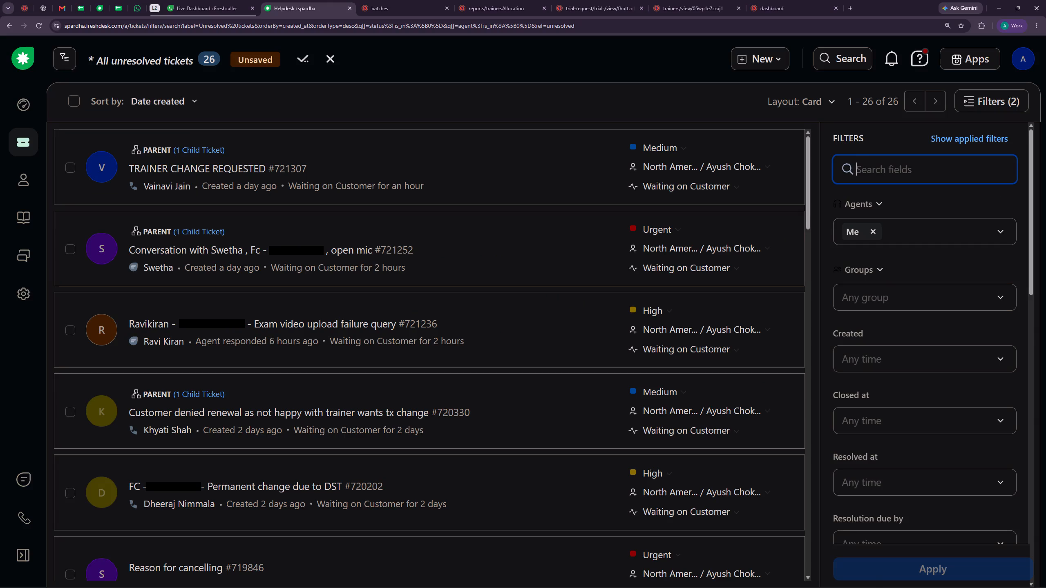
Filter your tickets to those with status Closed that were closed within 12 hours.
{"action": "left_click", "coordinate": [880, 420]}
{"action": "scroll", "coordinate": [889, 522], "scroll_direction": "down", "scroll_amount": 2}
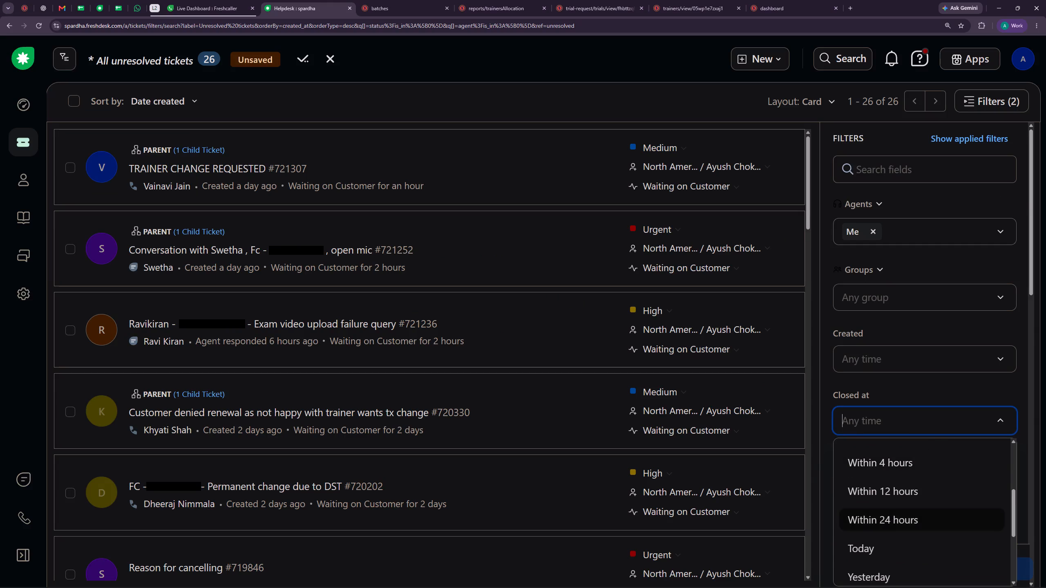
{"action": "left_click", "coordinate": [893, 491]}
{"action": "scroll", "coordinate": [893, 489], "scroll_direction": "down", "scroll_amount": 4}
{"action": "double_click", "coordinate": [910, 462]}
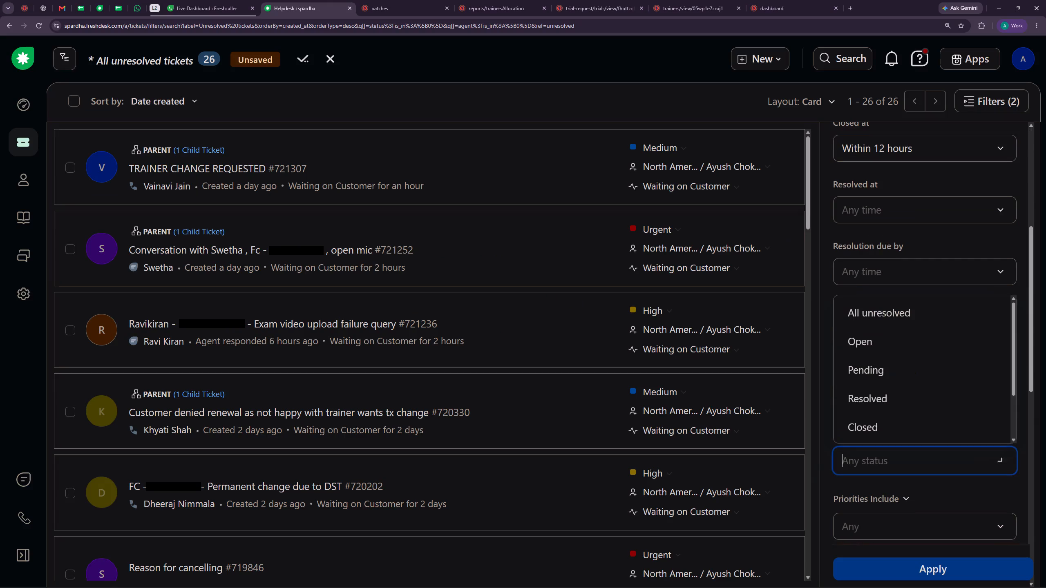
{"action": "left_click", "coordinate": [883, 432]}
{"action": "left_click", "coordinate": [951, 558]}
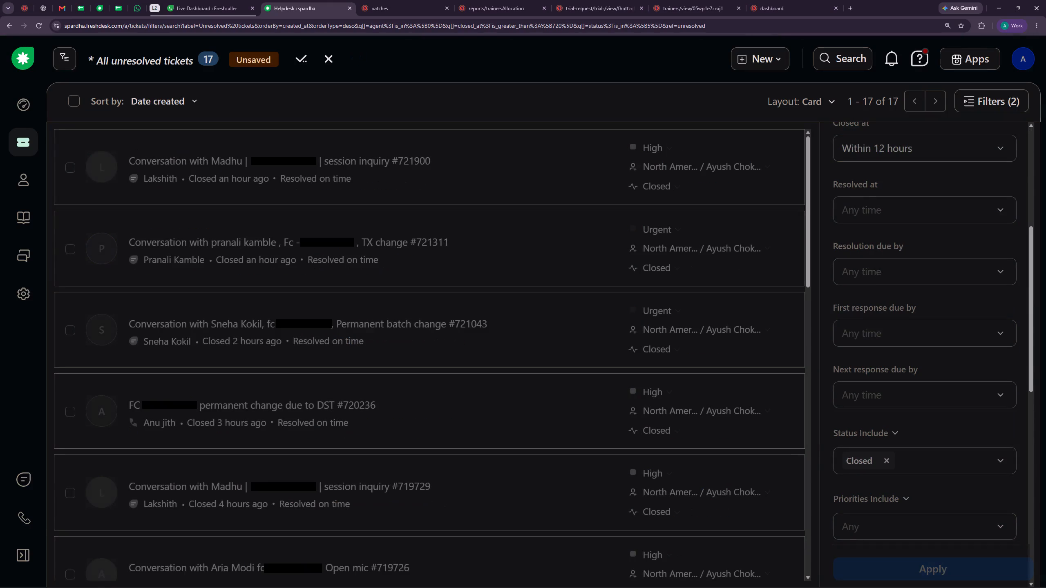
Reset the ticket filters to status All unresolved and closed at Any time.
{"action": "left_click", "coordinate": [888, 466]}
{"action": "left_click", "coordinate": [888, 459]}
{"action": "left_click", "coordinate": [890, 315]}
{"action": "scroll", "coordinate": [890, 414], "scroll_direction": "up", "scroll_amount": 3}
{"action": "left_click", "coordinate": [894, 352]}
{"action": "scroll", "coordinate": [890, 380], "scroll_direction": "up", "scroll_amount": 4}
{"action": "left_click", "coordinate": [889, 384]}
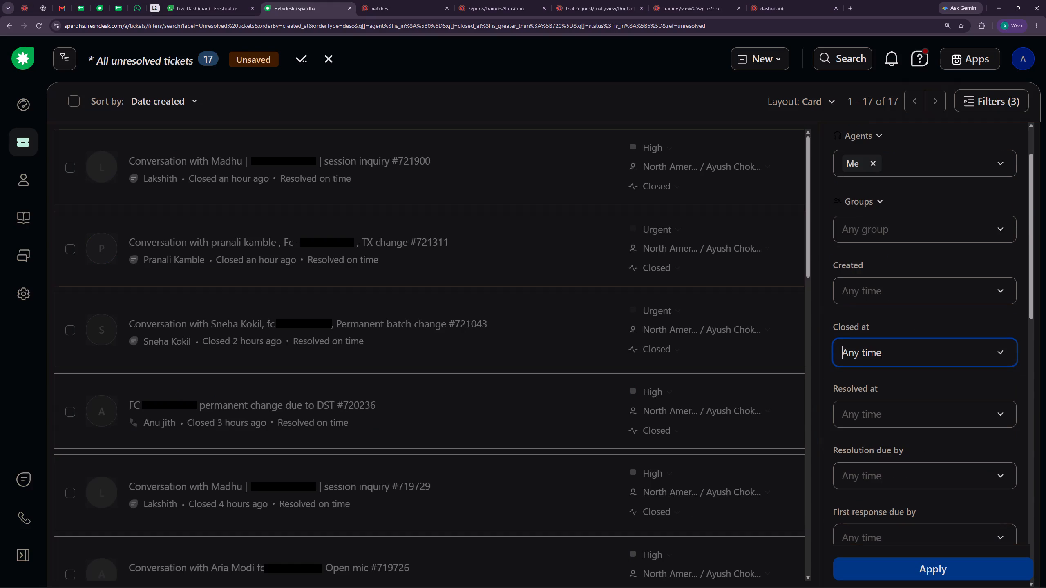
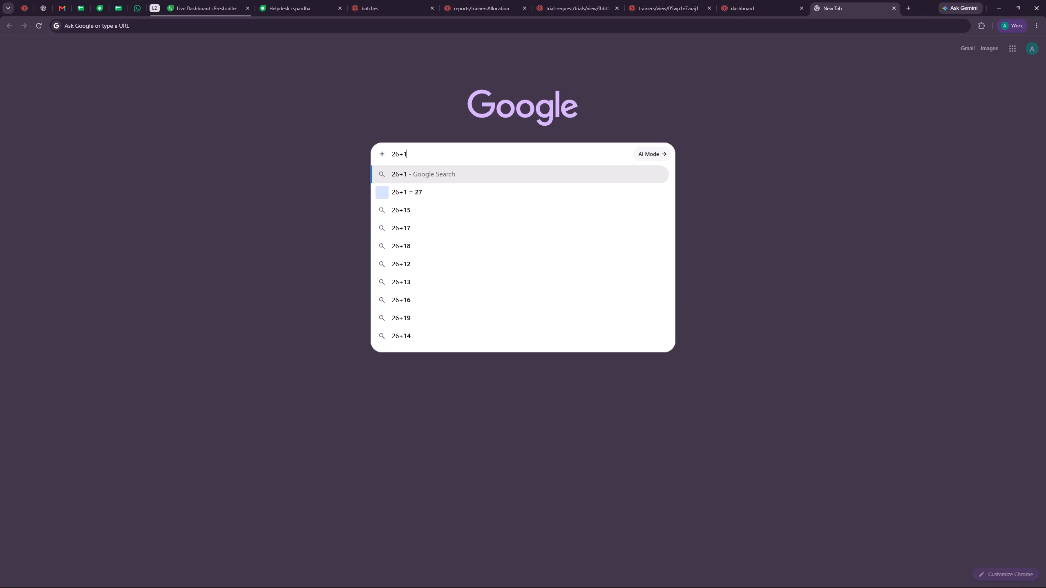
Calculate 26+17 in the new tab's search box and clear the entry.
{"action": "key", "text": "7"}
{"action": "key", "text": "BackSpace"}
{"action": "key", "text": "BackSpace"}
{"action": "key", "text": "BackSpace"}
{"action": "key", "text": "BackSpace"}
{"action": "key", "text": "BackSpace"}
{"action": "key", "text": "BackSpace"}
{"action": "key", "text": "BackSpace"}
{"action": "key", "text": "BackSpace"}
{"action": "key", "text": "BackSpace"}
{"action": "key", "text": "BackSpace"}
{"action": "key", "text": "BackSpace"}
{"action": "key", "text": "BackSpace"}
{"action": "key", "text": "BackSpace"}
{"action": "key", "text": "BackSpace"}
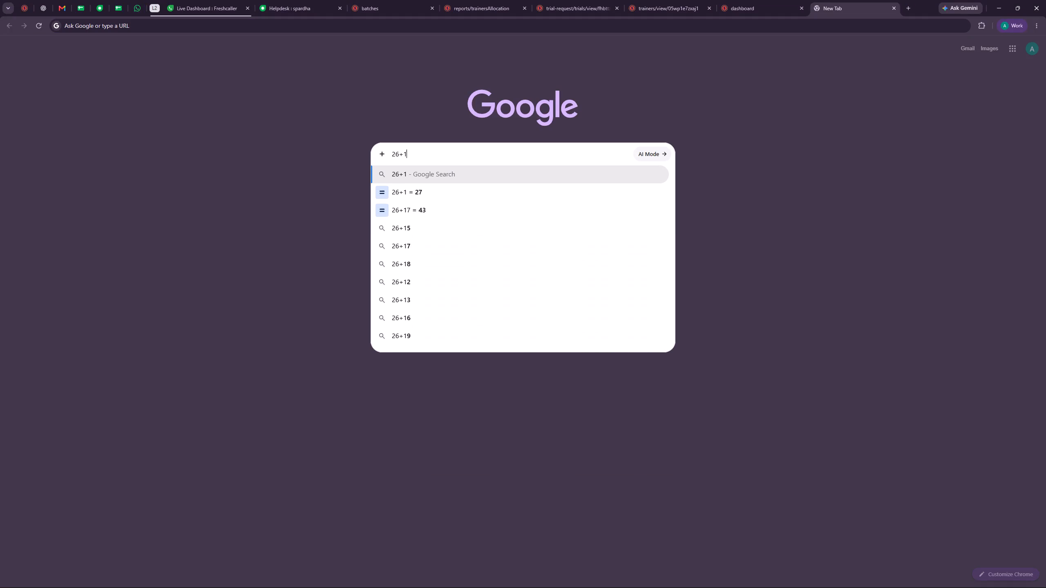
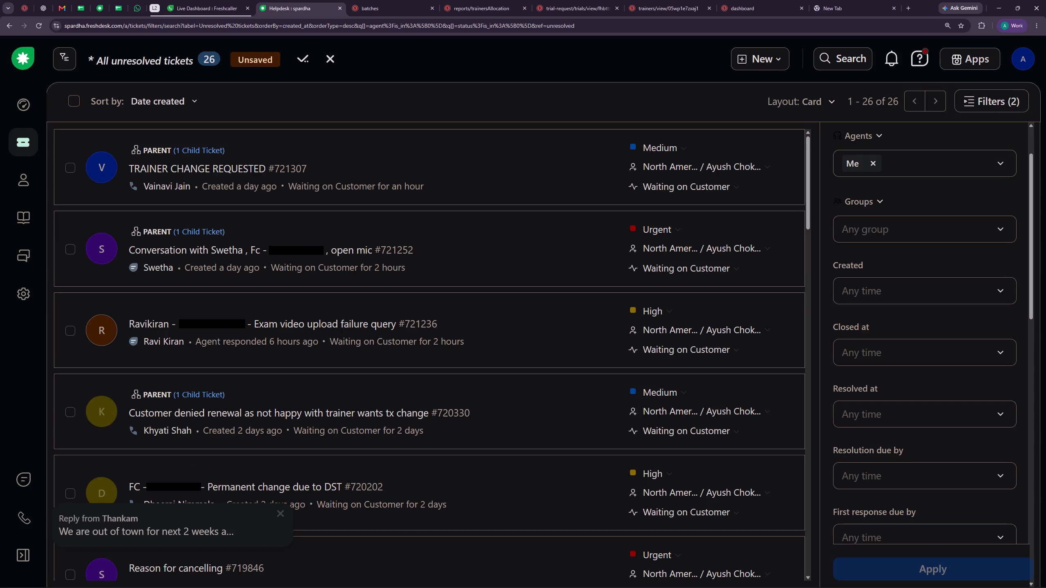
Open a new browser tab and enter the sum 26+1 in Google search to calculate it.
{"action": "left_click", "coordinate": [905, 9]}
{"action": "left_click", "coordinate": [504, 159]}
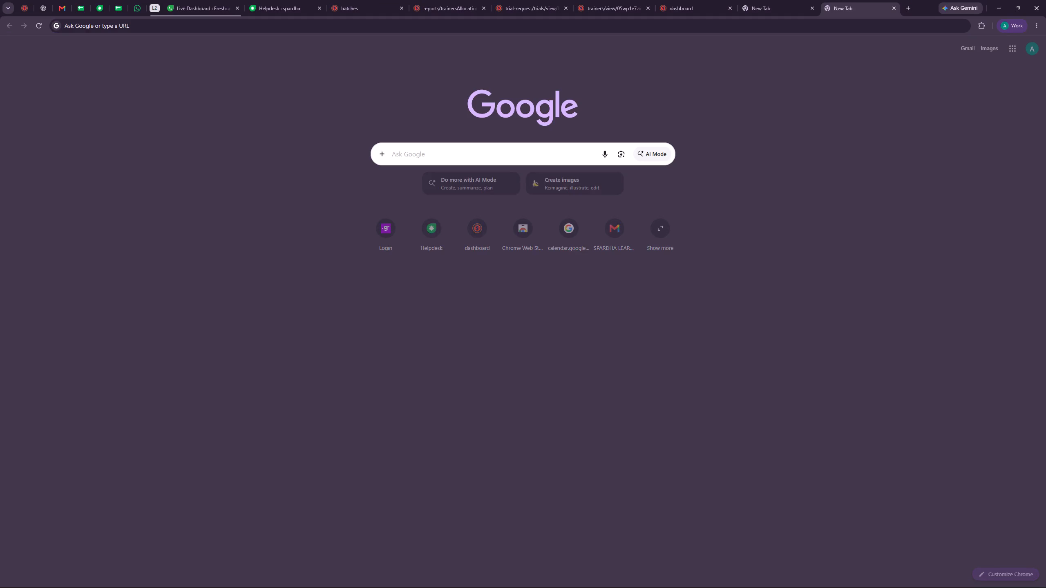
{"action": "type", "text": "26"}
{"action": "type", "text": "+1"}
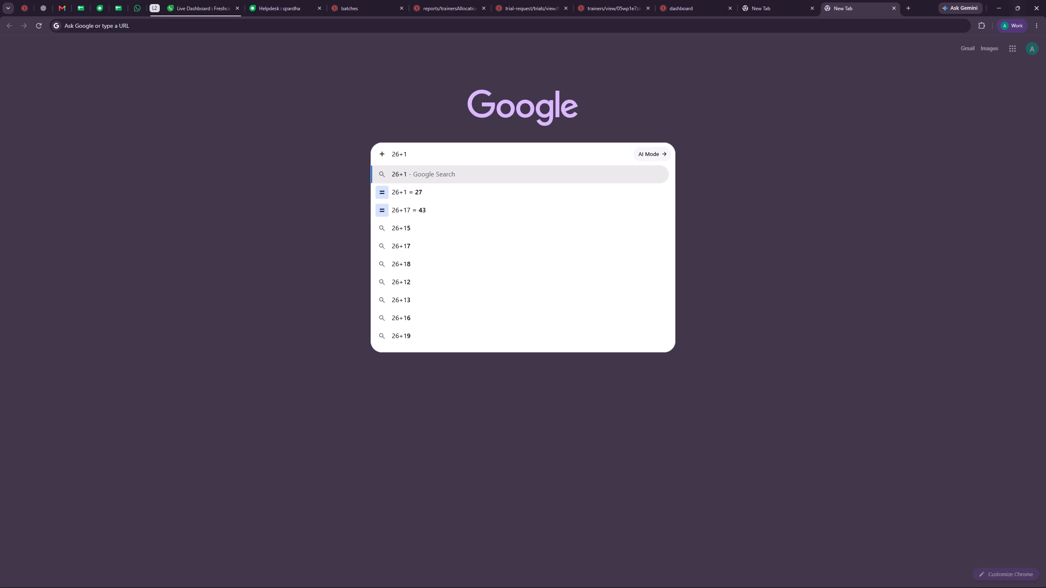
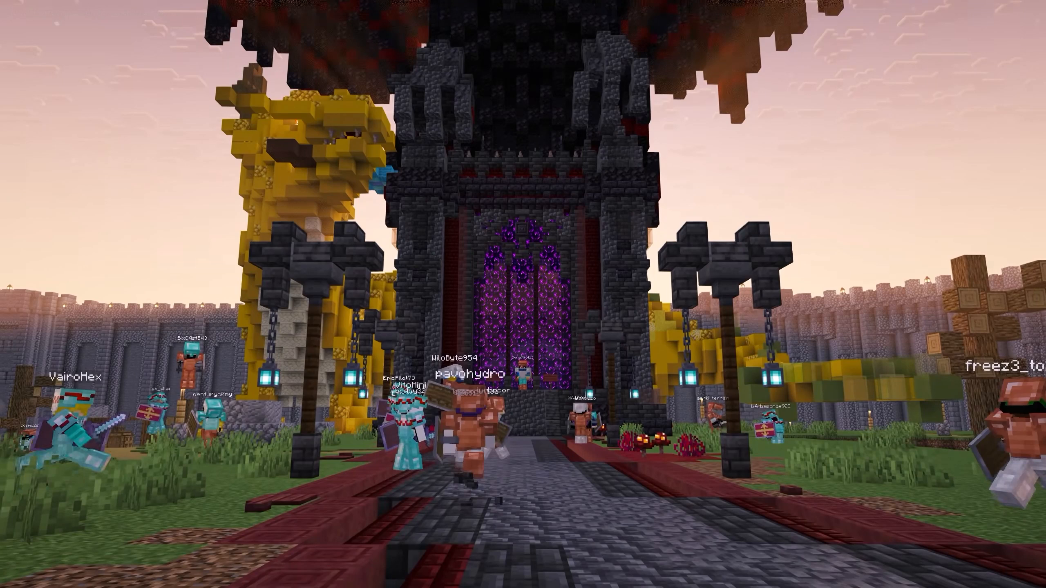
Switch back to the browser window showing the Freshcaller Live Dashboard to check call activity and agent availability.
{"action": "key", "text": "alt+Tab"}
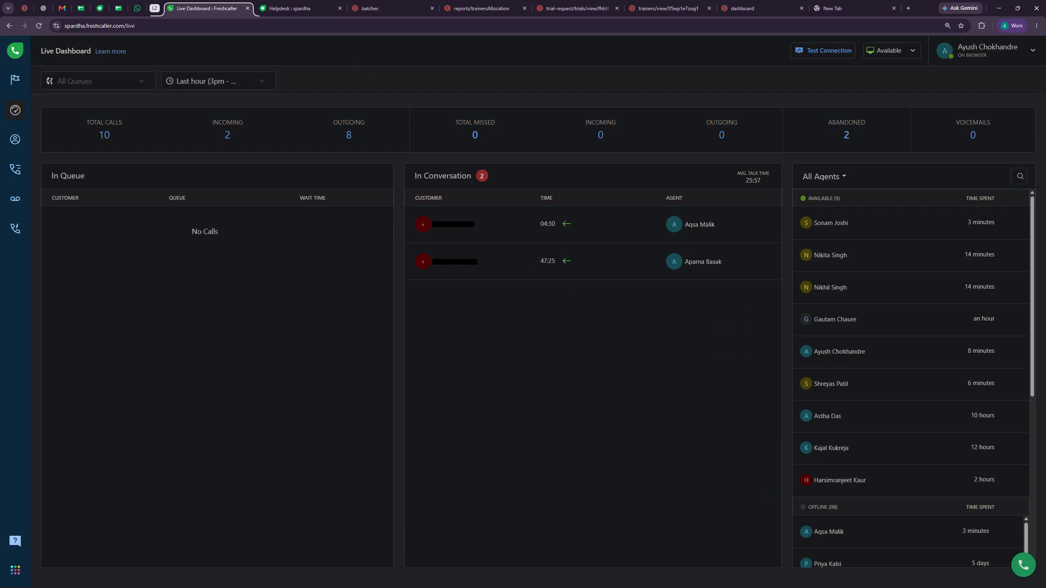
Return to the admin portal's batches list and rerun the search by the customer's family unique number.
{"action": "left_click", "coordinate": [399, 0]}
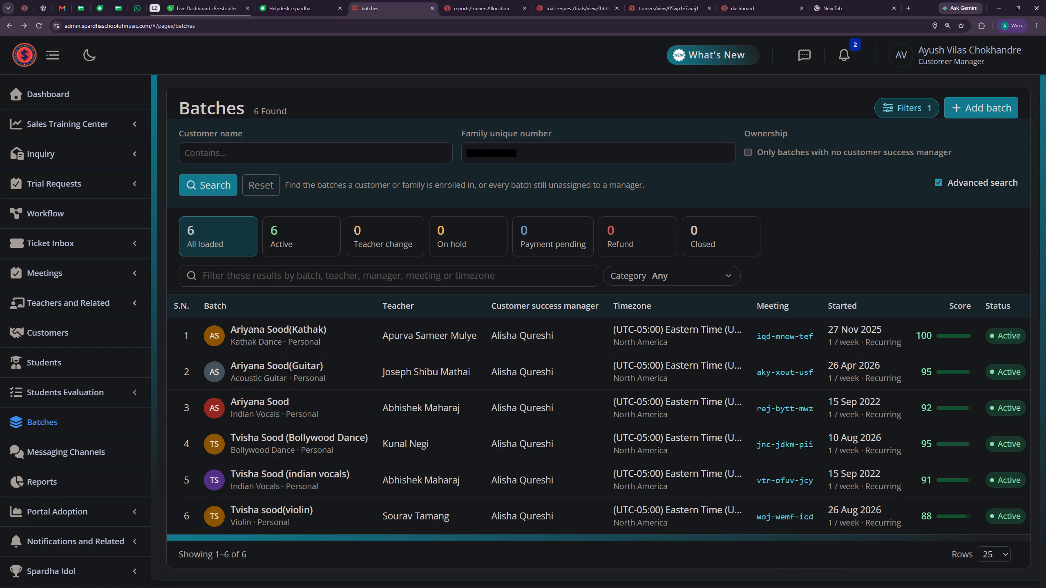
{"action": "left_click", "coordinate": [215, 189]}
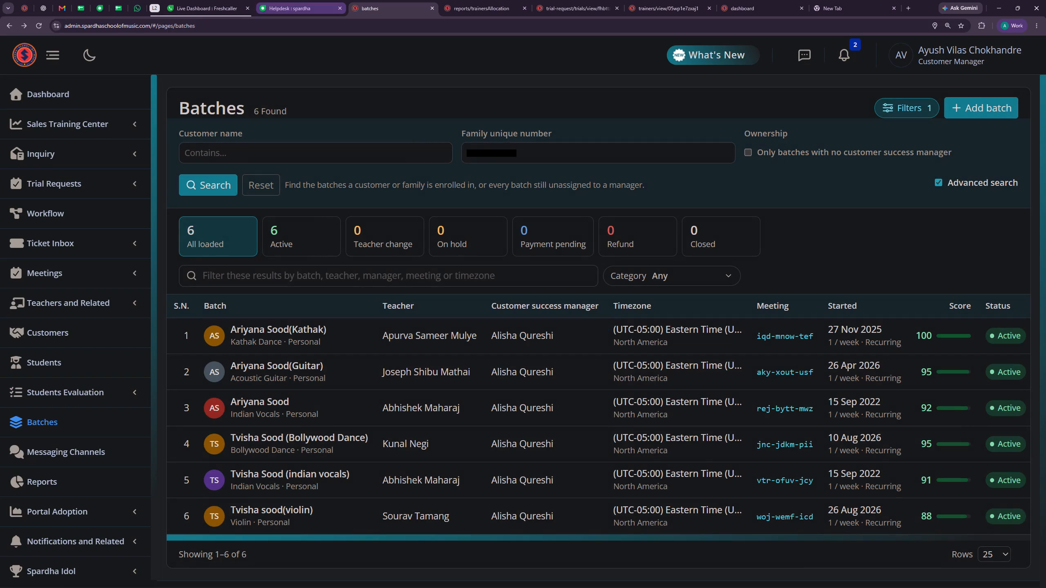
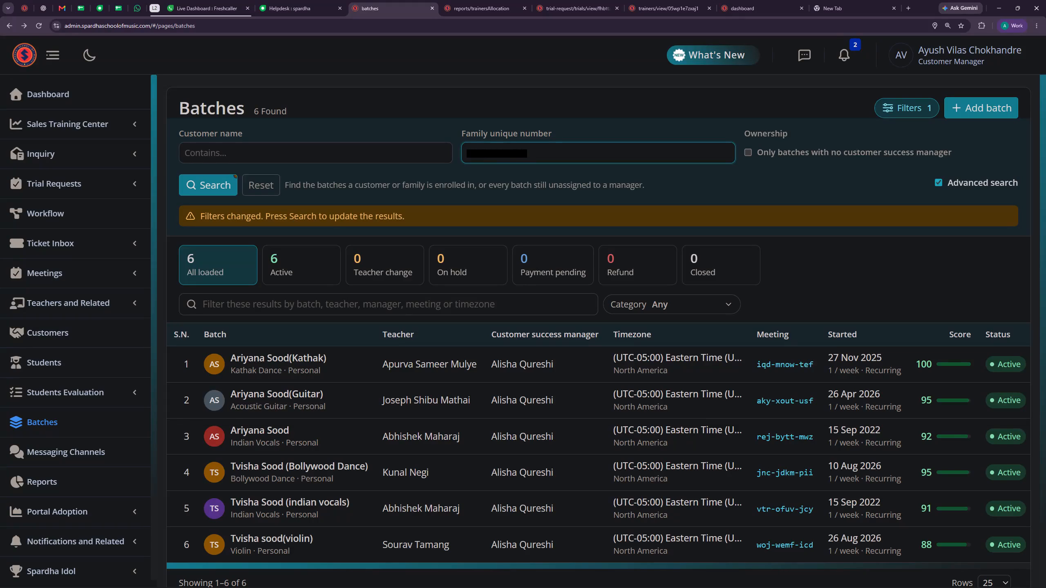
Replace the family unique number, rerun the batch search, and open Aarohi's Western Vocals batch.
{"action": "left_click", "coordinate": [508, 153]}
{"action": "key", "text": "BackSpace"}
{"action": "left_click", "coordinate": [491, 152]}
{"action": "key", "text": "BackSpace"}
{"action": "key", "text": "BackSpace"}
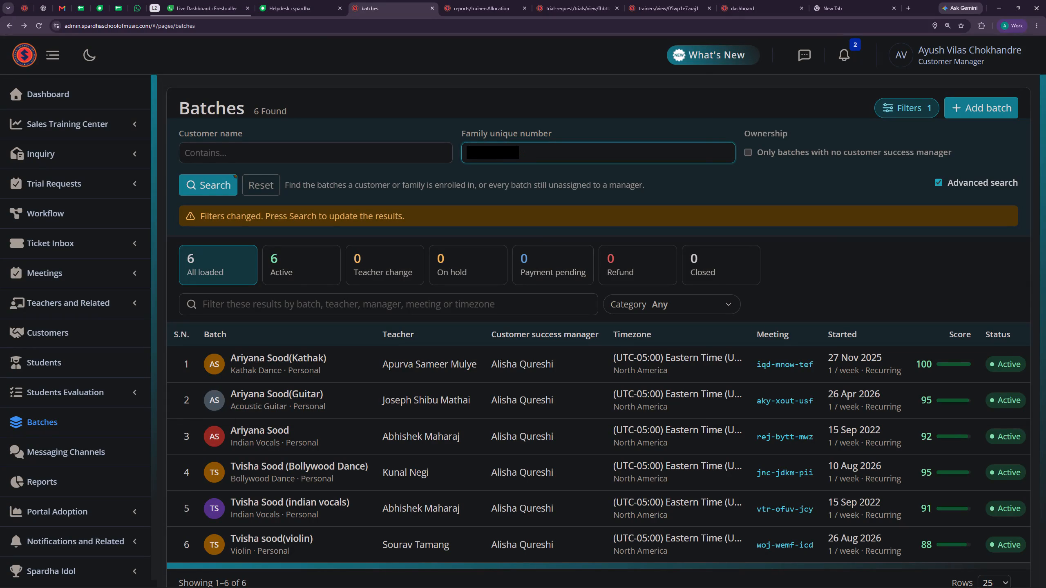
{"action": "left_click", "coordinate": [469, 151]}
{"action": "key", "text": "BackSpace"}
{"action": "left_click", "coordinate": [195, 184]}
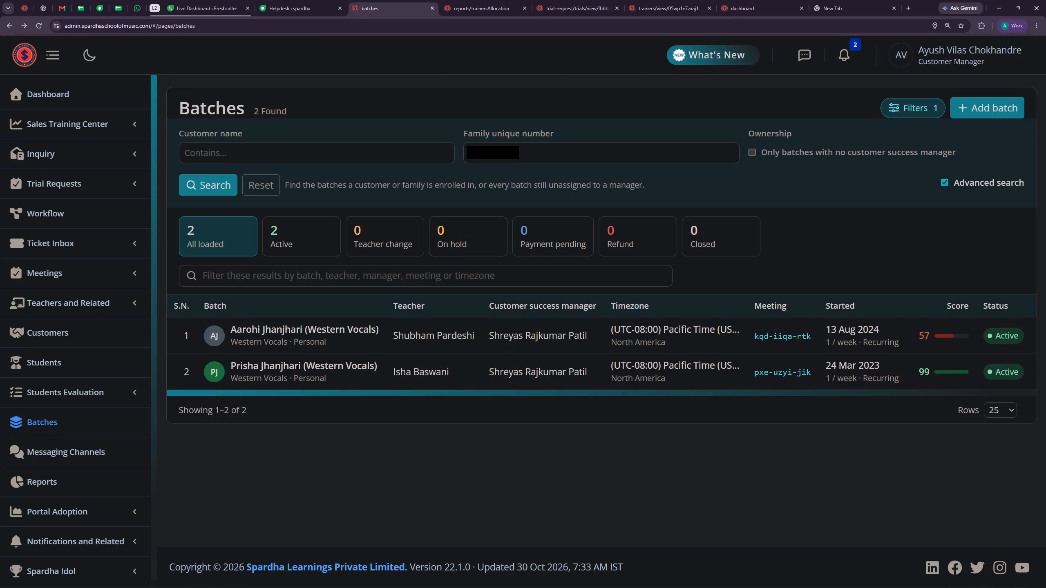
{"action": "left_click", "coordinate": [1004, 339]}
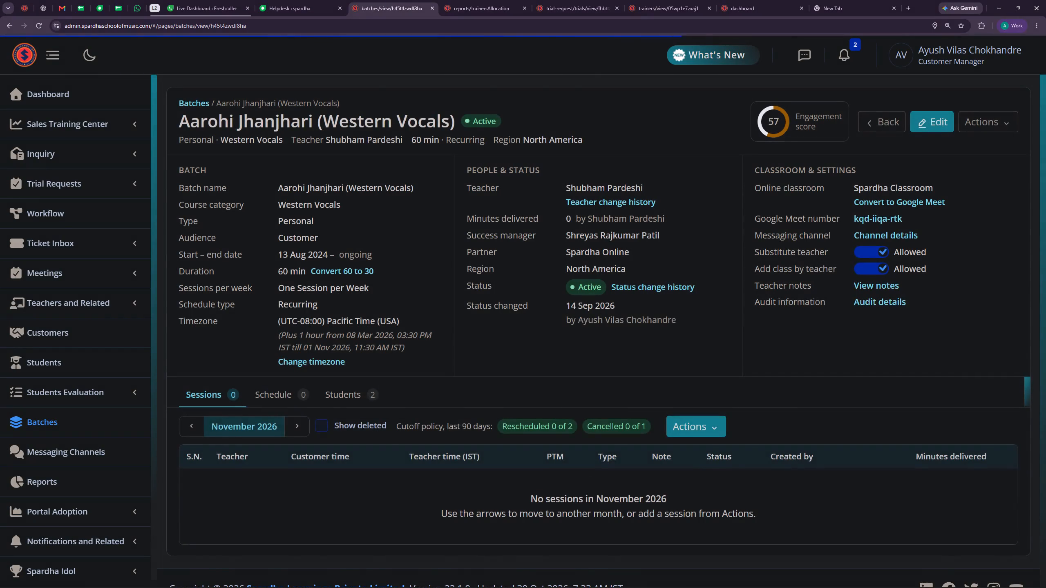
{"action": "left_click", "coordinate": [284, 392]}
{"action": "left_click", "coordinate": [948, 422]}
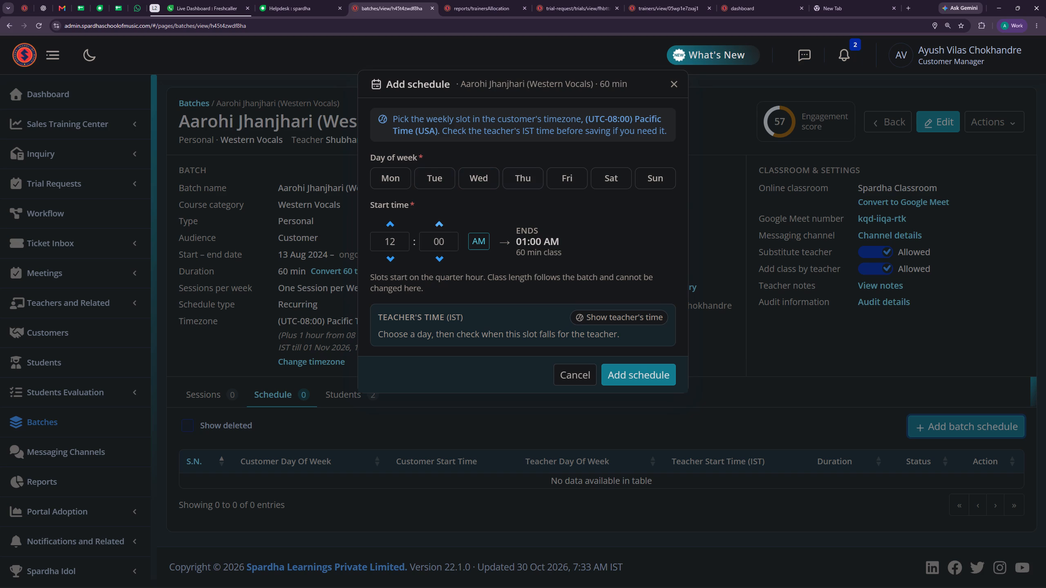
{"action": "left_click", "coordinate": [517, 175]}
{"action": "triple_click", "coordinate": [390, 227]}
{"action": "left_click", "coordinate": [390, 227]}
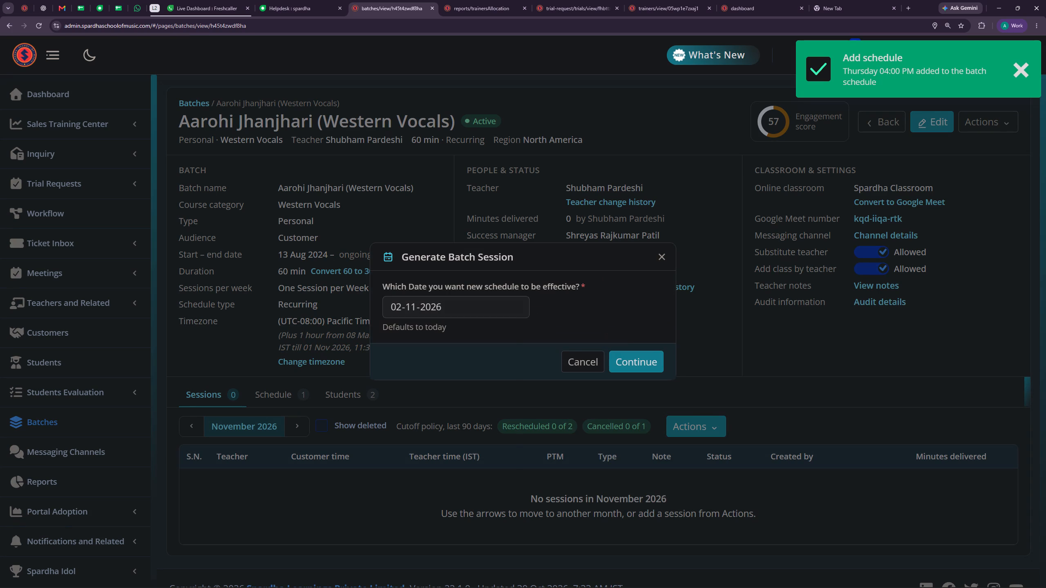
{"action": "left_click", "coordinate": [449, 302]}
{"action": "left_click", "coordinate": [627, 362]}
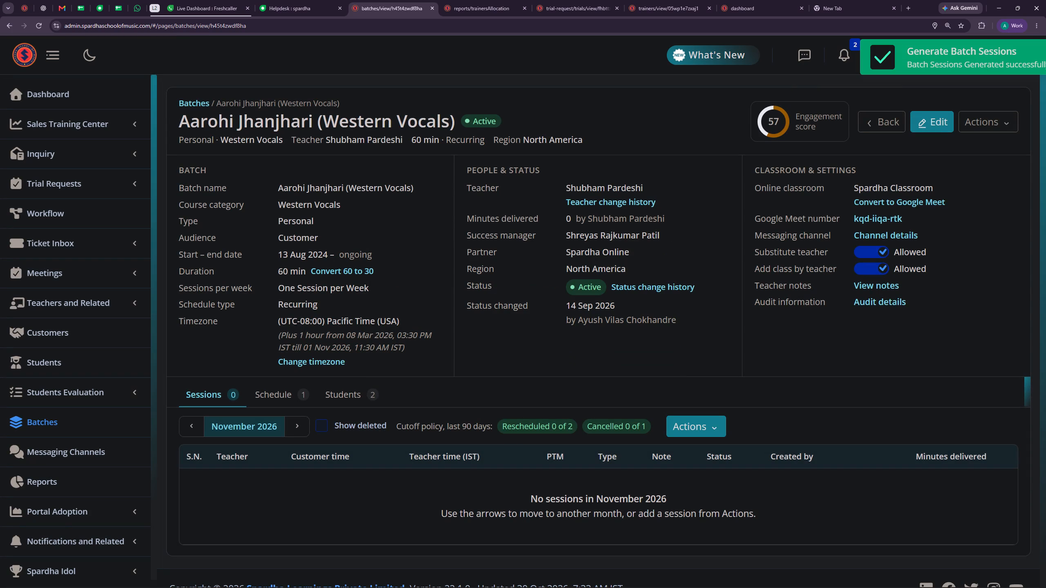
{"action": "left_click", "coordinate": [289, 430]}
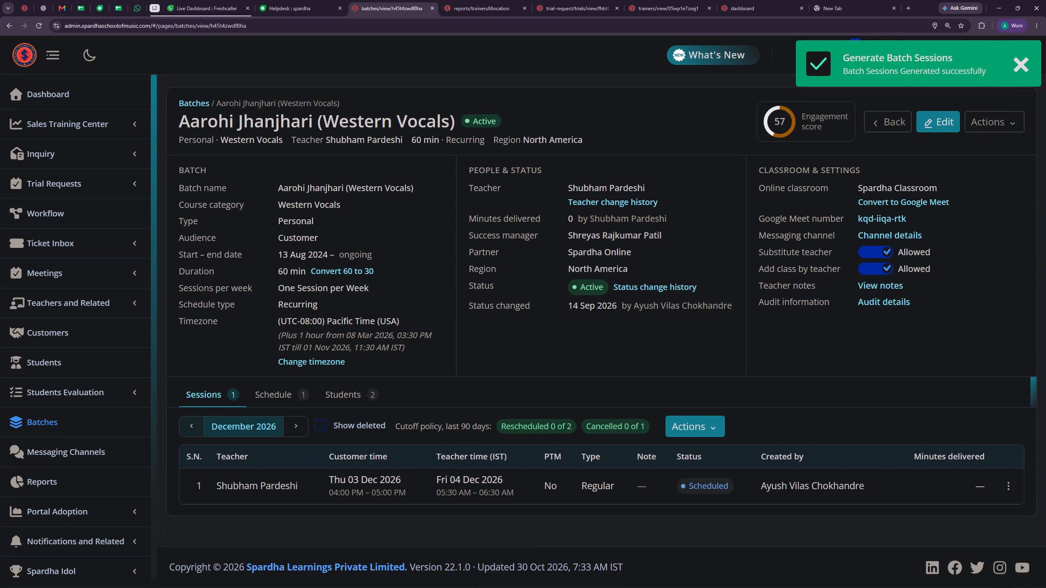
{"action": "left_click", "coordinate": [190, 428]}
{"action": "left_click_drag", "start_coordinate": [325, 473], "coordinate": [407, 495]}
Open the customer record from the batch's active student and go to the customer's linked helpdesk contact.
{"action": "left_click", "coordinate": [360, 390]}
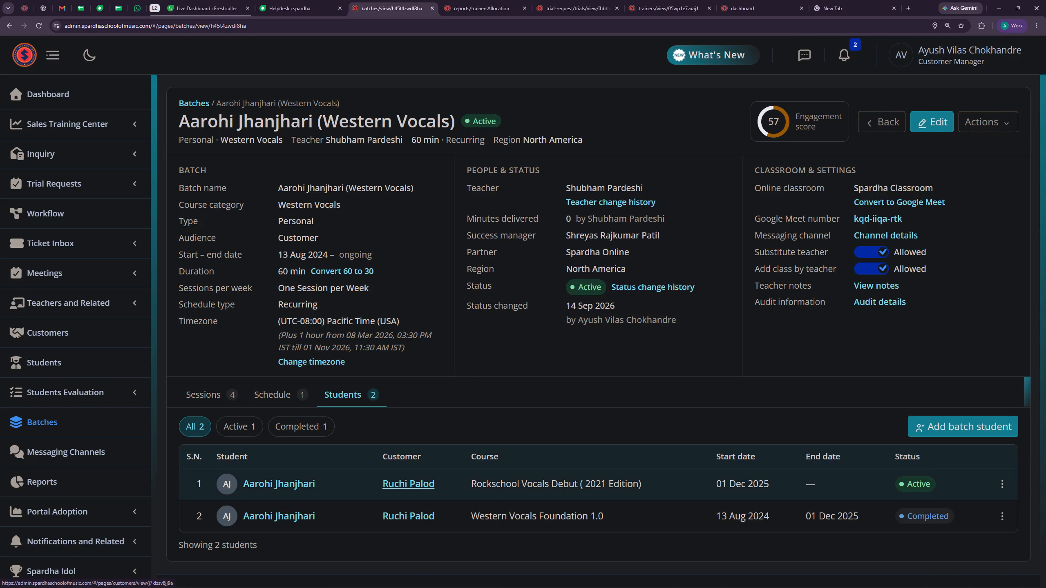
{"action": "left_click", "coordinate": [403, 481]}
{"action": "left_click", "coordinate": [334, 121]}
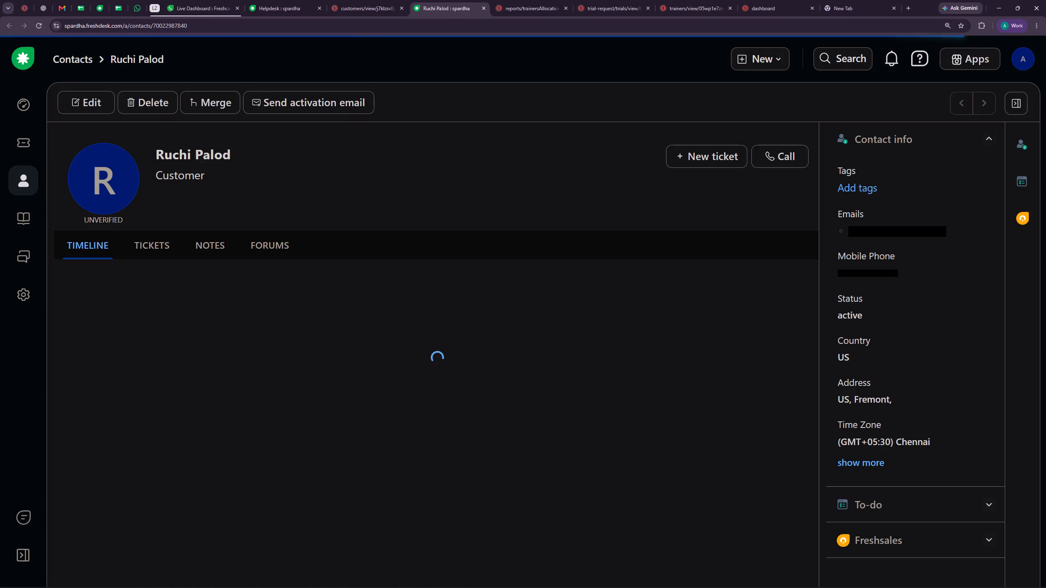
{"action": "left_click", "coordinate": [226, 333]}
{"action": "scroll", "coordinate": [720, 410], "scroll_direction": "down", "scroll_amount": 1}
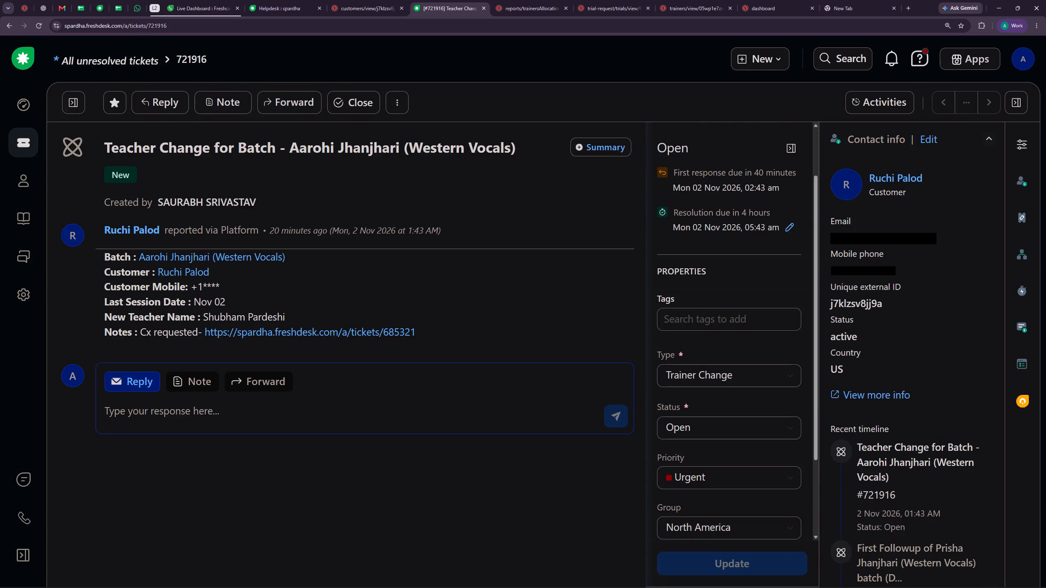
{"action": "scroll", "coordinate": [720, 417], "scroll_direction": "down", "scroll_amount": 1}
{"action": "left_click", "coordinate": [708, 442]}
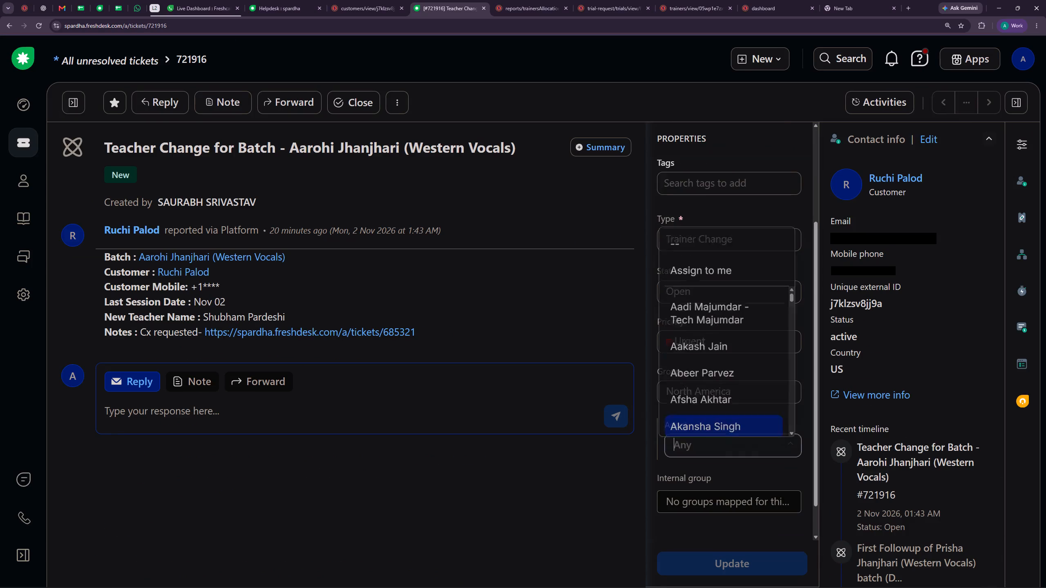
{"action": "type", "text": "ayush"}
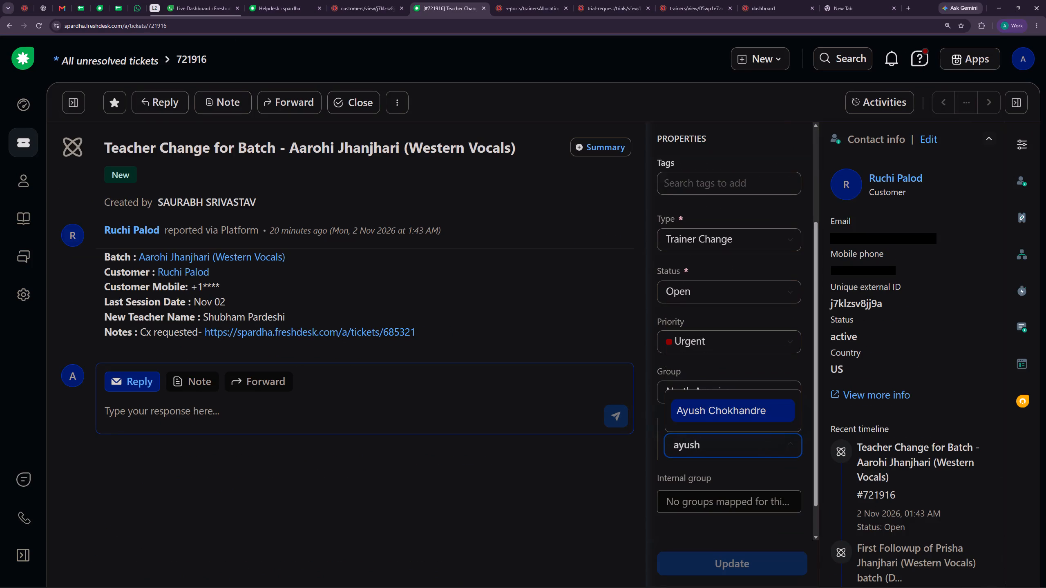
{"action": "left_click", "coordinate": [705, 414]}
{"action": "left_click", "coordinate": [731, 562]}
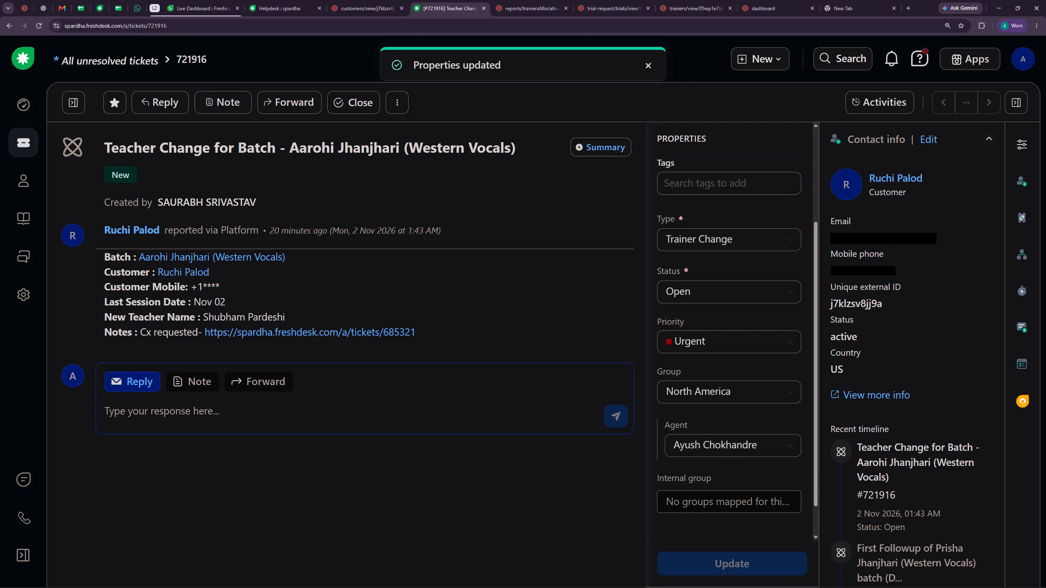
{"action": "left_click_drag", "start_coordinate": [515, 187], "coordinate": [520, 197]}
{"action": "left_click", "coordinate": [449, 2]}
{"action": "left_click", "coordinate": [448, 10]}
{"action": "left_click_drag", "start_coordinate": [543, 176], "coordinate": [601, 198]}
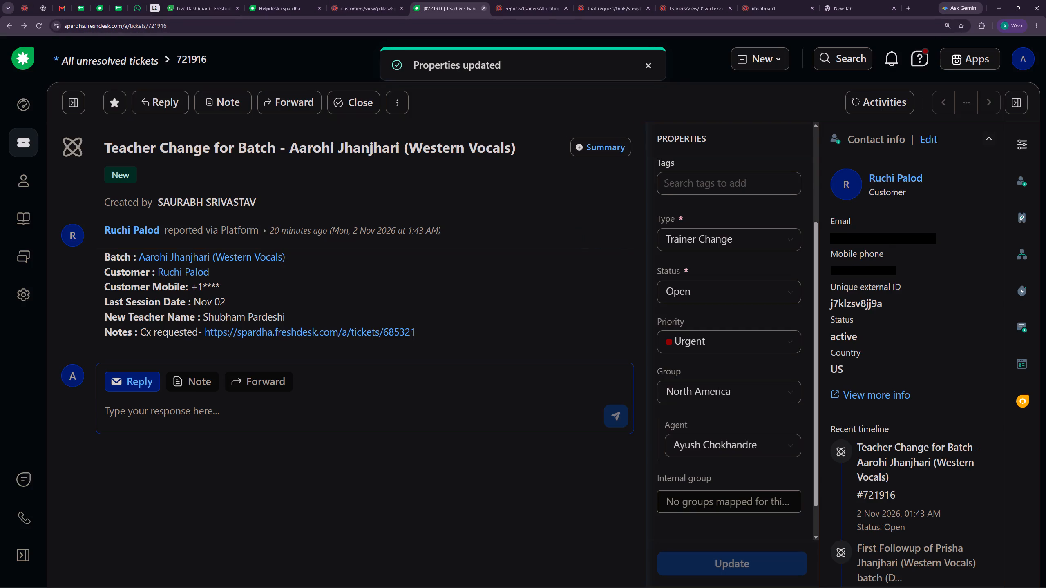
{"action": "left_click", "coordinate": [481, 7]}
{"action": "left_click", "coordinate": [340, 119]}
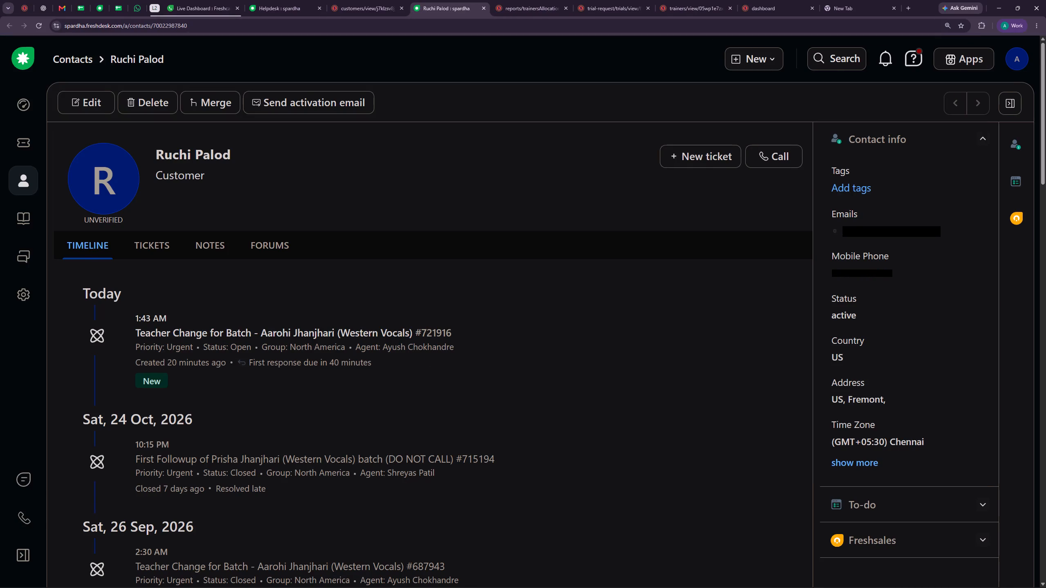
{"action": "scroll", "coordinate": [295, 462], "scroll_direction": "down", "scroll_amount": 1}
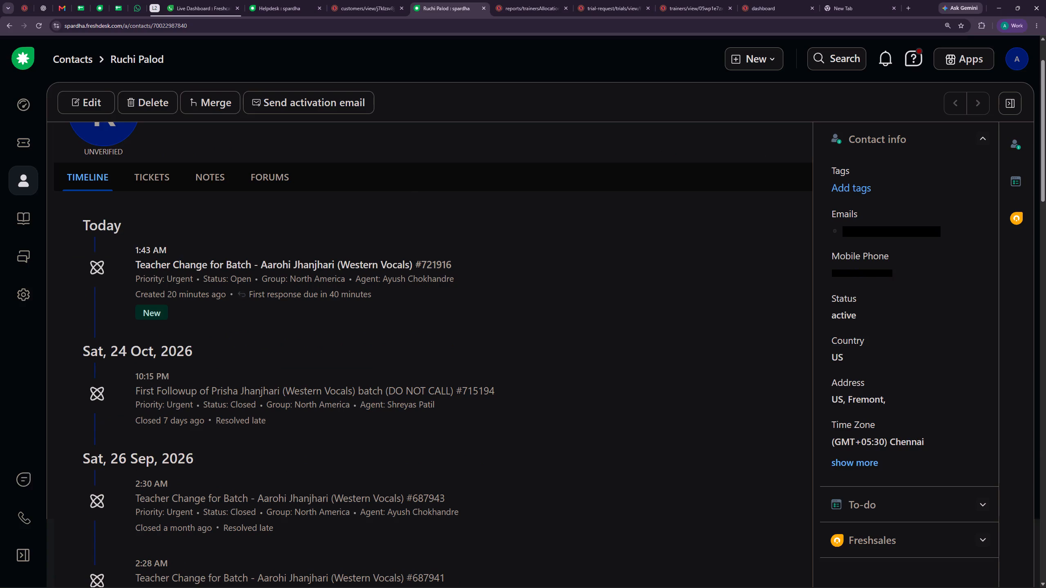
{"action": "scroll", "coordinate": [326, 459], "scroll_direction": "down", "scroll_amount": 1}
{"action": "left_click", "coordinate": [235, 429]}
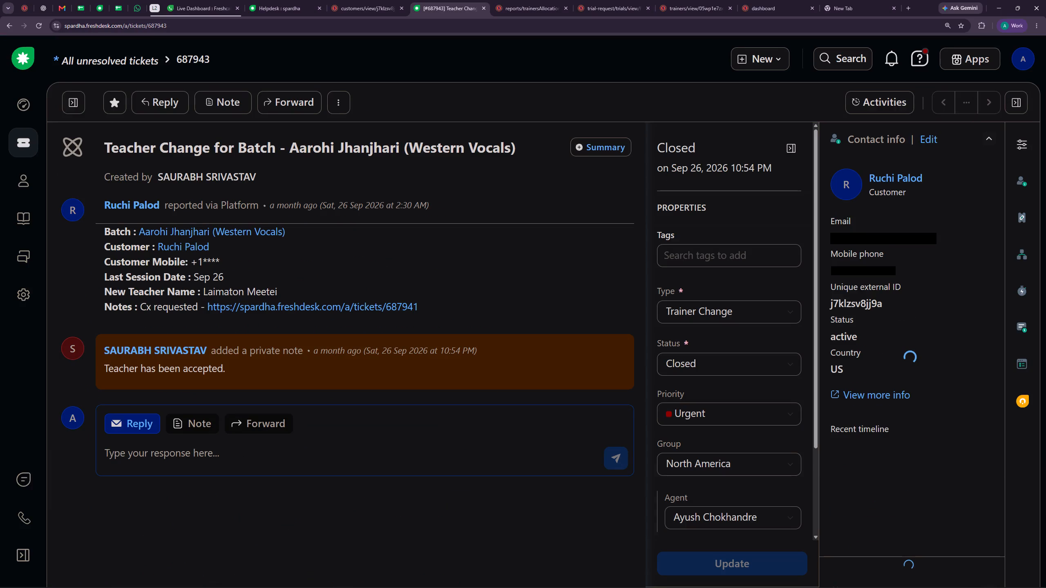
{"action": "left_click", "coordinate": [393, 439]}
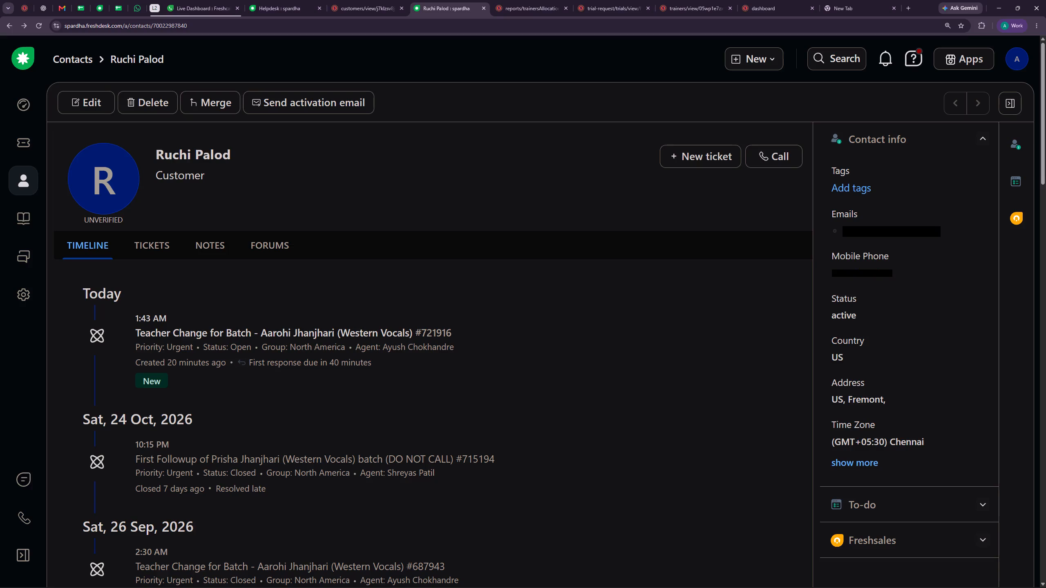
{"action": "scroll", "coordinate": [291, 380], "scroll_direction": "down", "scroll_amount": 1}
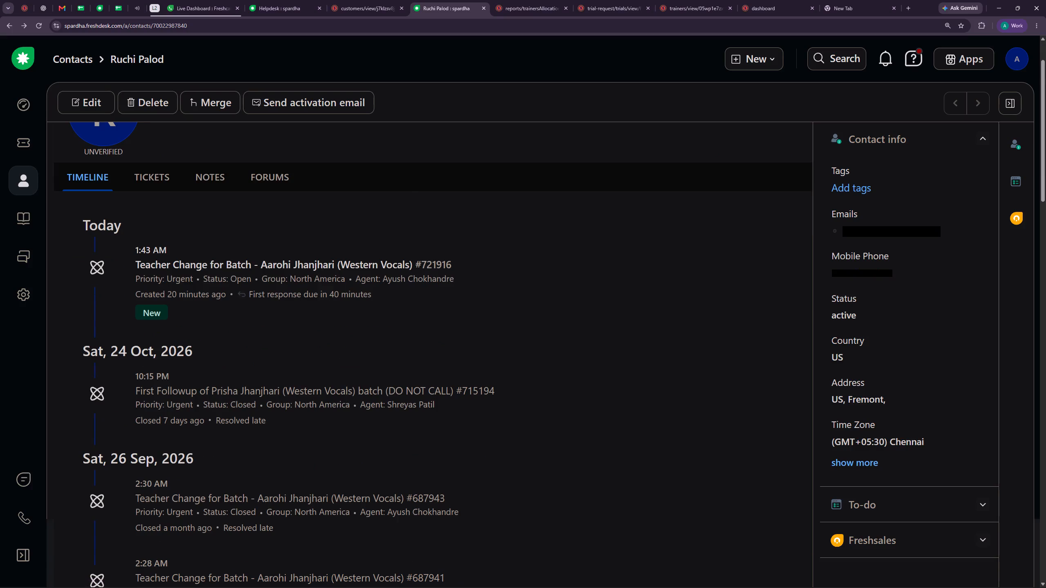
{"action": "scroll", "coordinate": [291, 381], "scroll_direction": "down", "scroll_amount": 1}
{"action": "scroll", "coordinate": [275, 429], "scroll_direction": "down", "scroll_amount": 1}
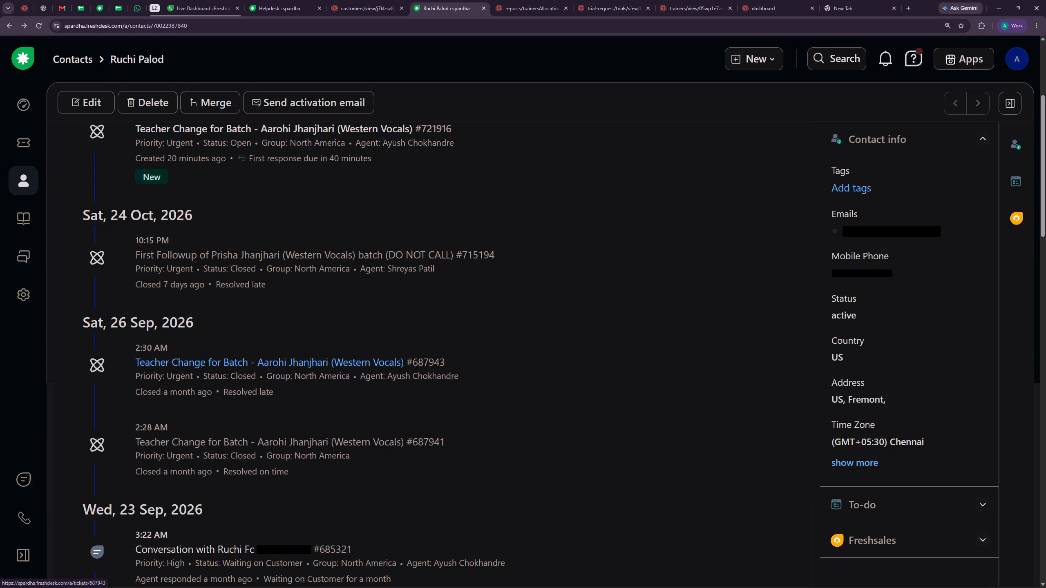
{"action": "left_click", "coordinate": [268, 441]}
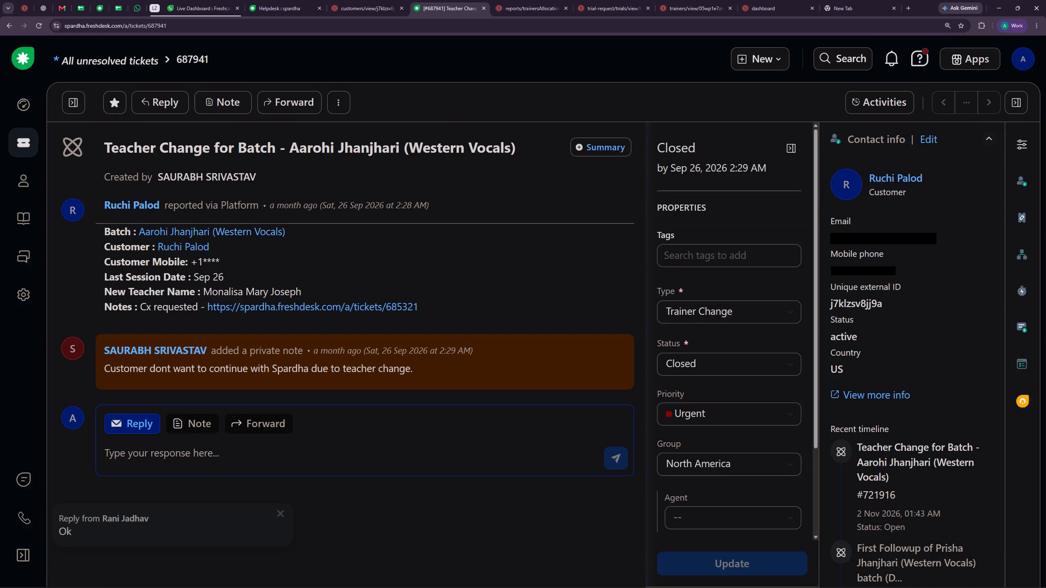
{"action": "scroll", "coordinate": [728, 422], "scroll_direction": "down", "scroll_amount": 2}
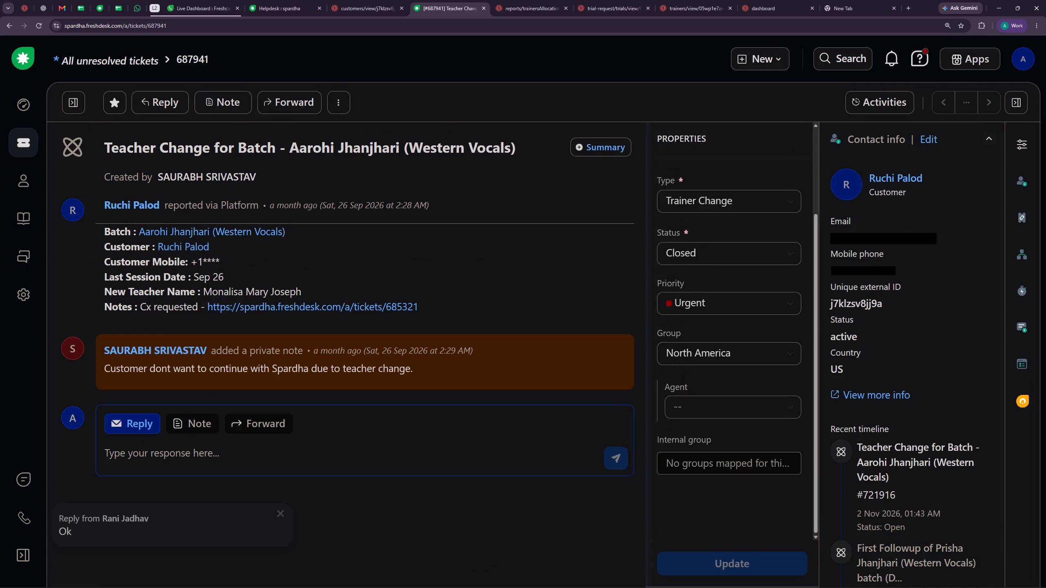
{"action": "left_click", "coordinate": [500, 383]}
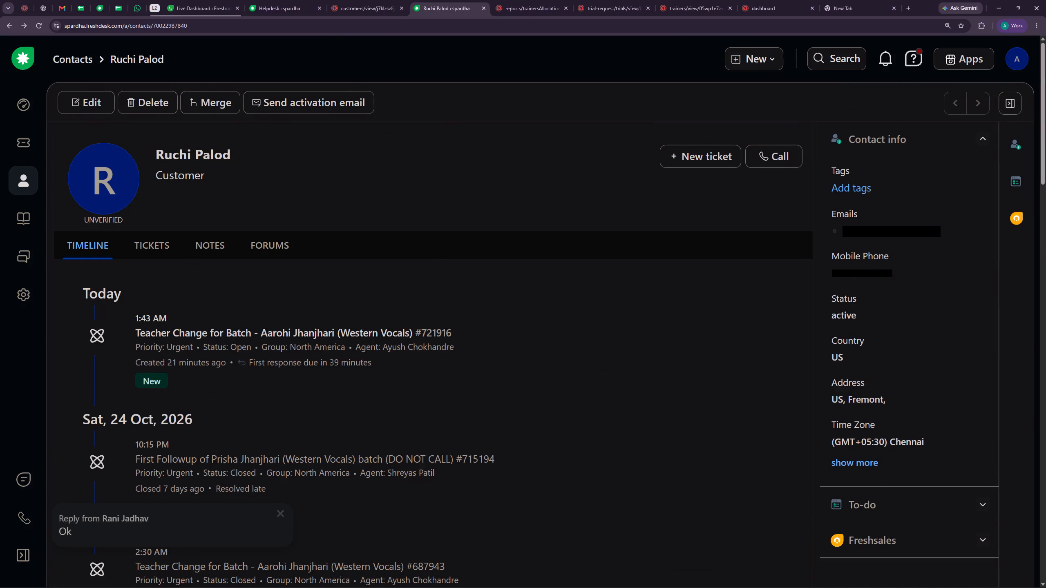
{"action": "scroll", "coordinate": [317, 396], "scroll_direction": "down", "scroll_amount": 3}
{"action": "left_click", "coordinate": [282, 509]}
{"action": "scroll", "coordinate": [338, 435], "scroll_direction": "down", "scroll_amount": 1}
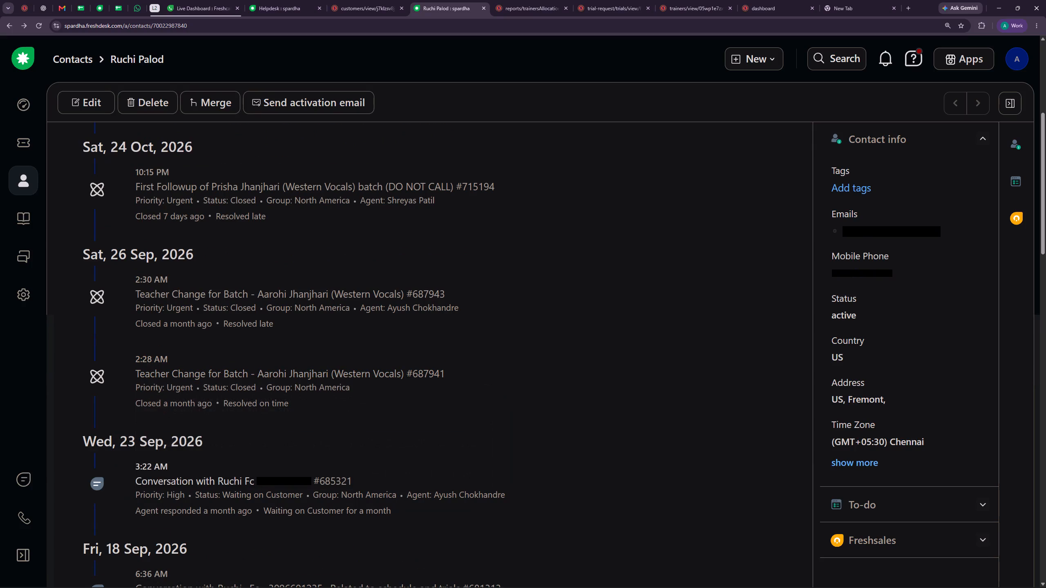
{"action": "left_click", "coordinate": [284, 294]}
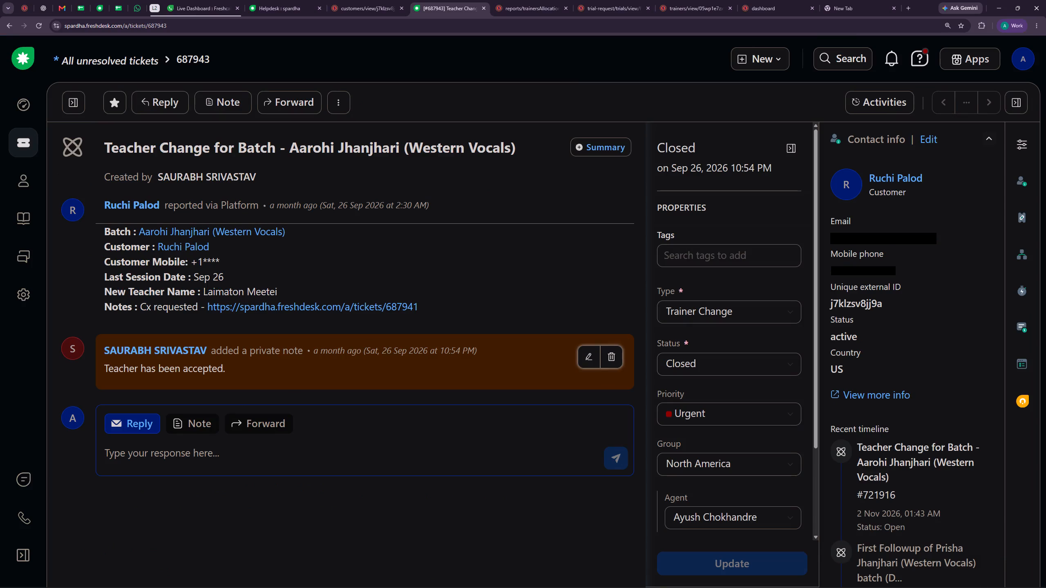
{"action": "left_click", "coordinate": [422, 382]}
{"action": "scroll", "coordinate": [339, 378], "scroll_direction": "up", "scroll_amount": 4}
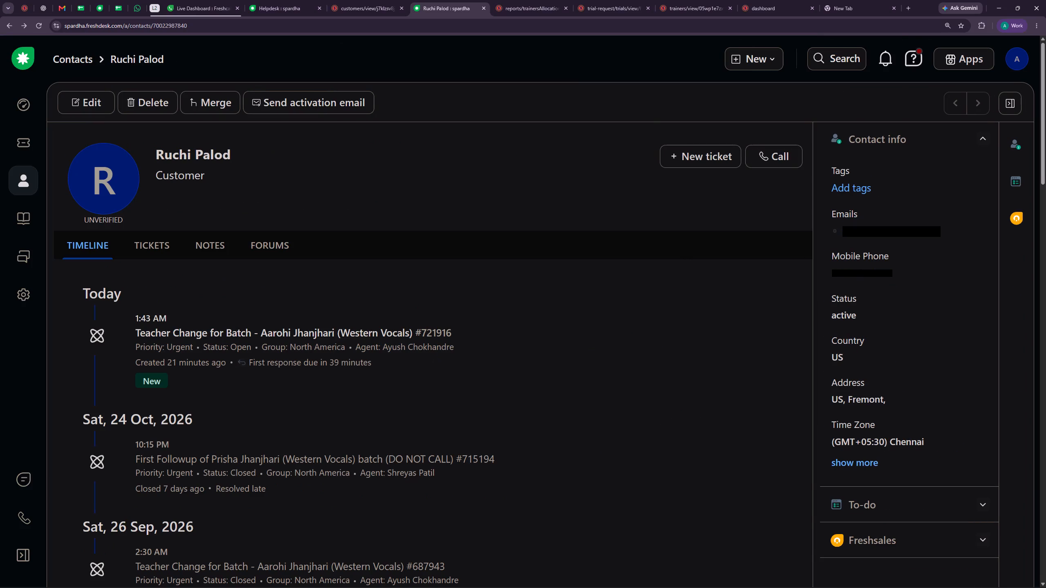
{"action": "left_click", "coordinate": [265, 336]}
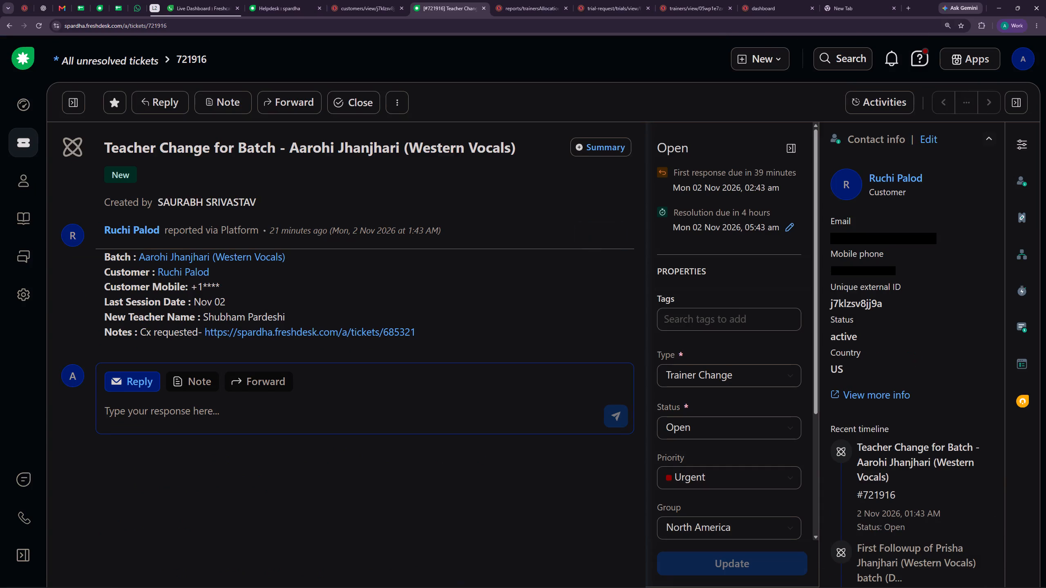
Return to Aarohi's Western Vocals batch in the admin portal and check its November 2026 sessions.
{"action": "left_click", "coordinate": [27, 0]}
{"action": "left_click", "coordinate": [270, 0]}
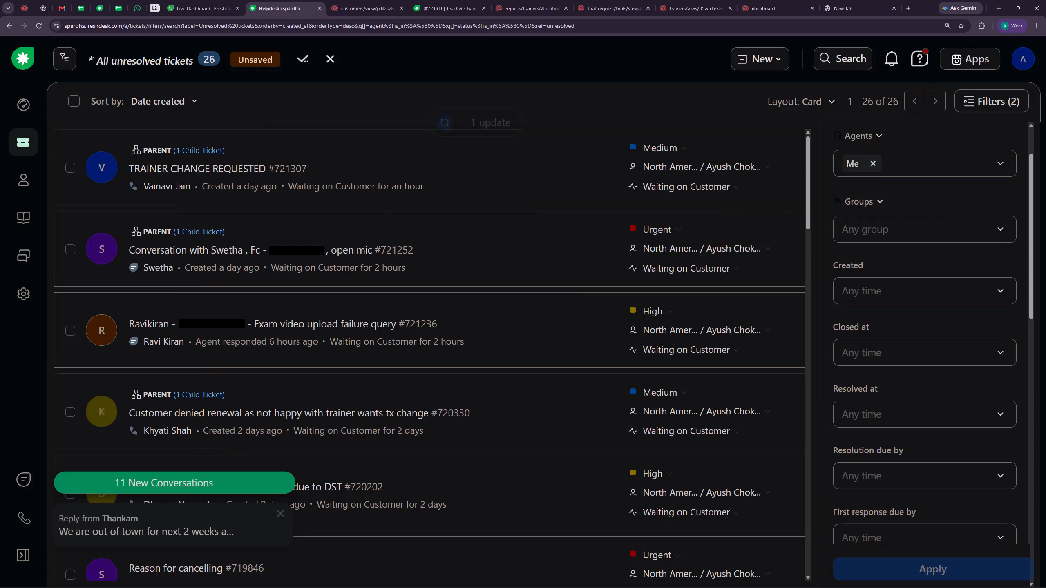
{"action": "left_click", "coordinate": [371, 0]}
{"action": "left_click_drag", "start_coordinate": [398, 295], "coordinate": [438, 313]}
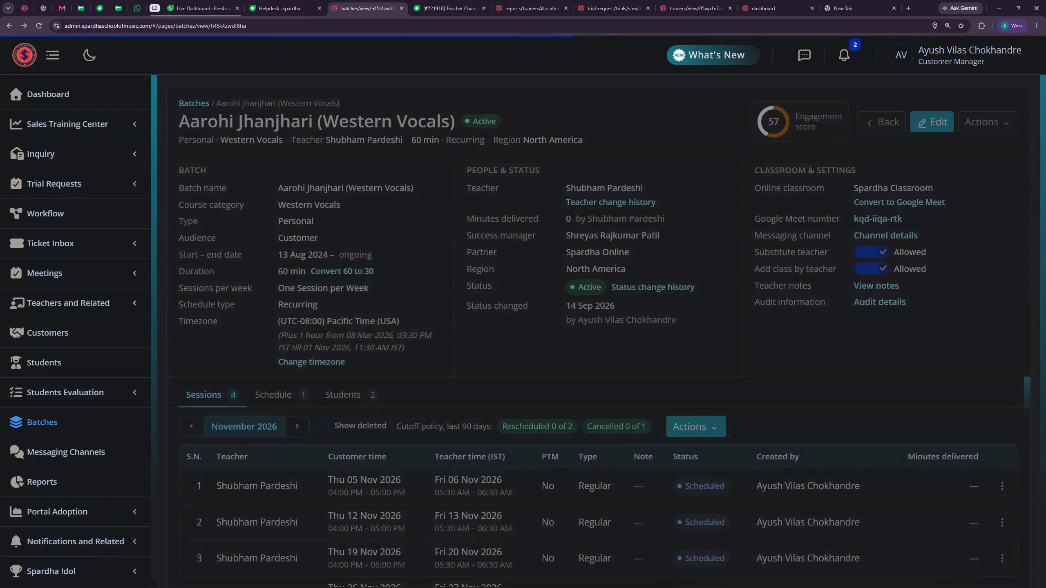
{"action": "scroll", "coordinate": [389, 408], "scroll_direction": "down", "scroll_amount": 2}
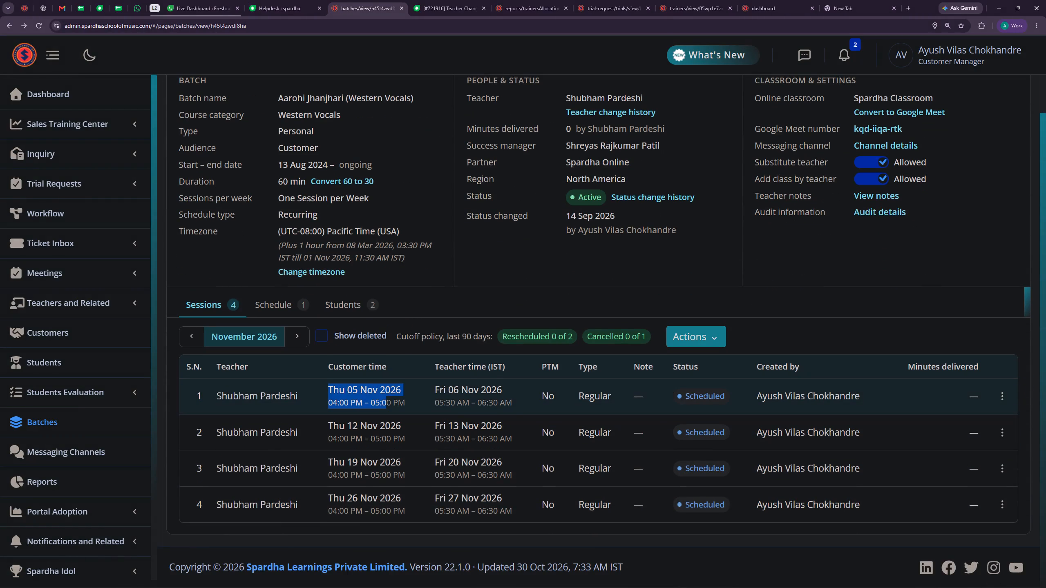
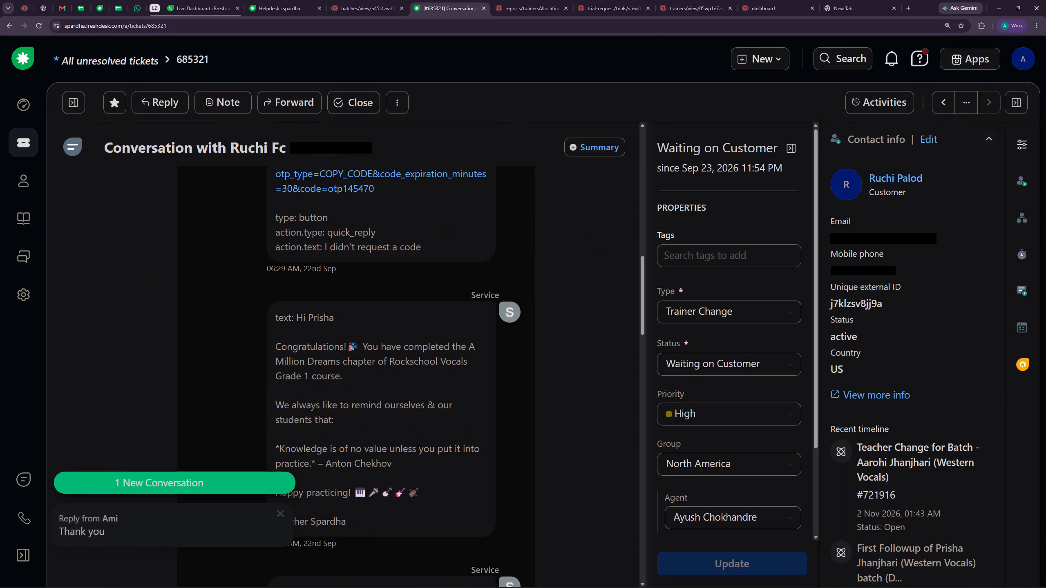
{"action": "left_click_drag", "start_coordinate": [640, 241], "coordinate": [671, 587]}
{"action": "left_click", "coordinate": [279, 511]}
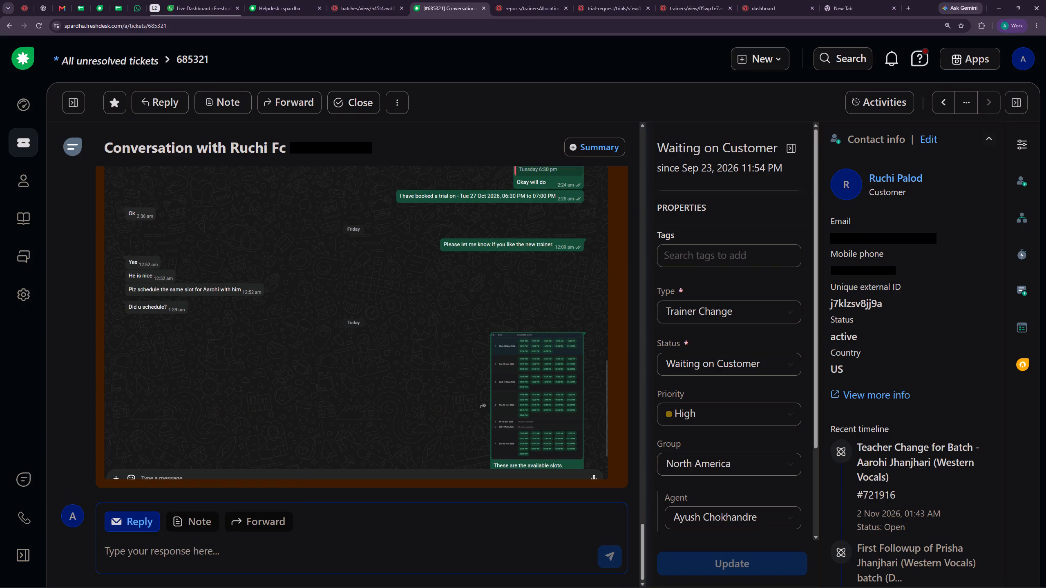
{"action": "left_click", "coordinate": [187, 520]}
{"action": "key", "text": "ctrl+v"}
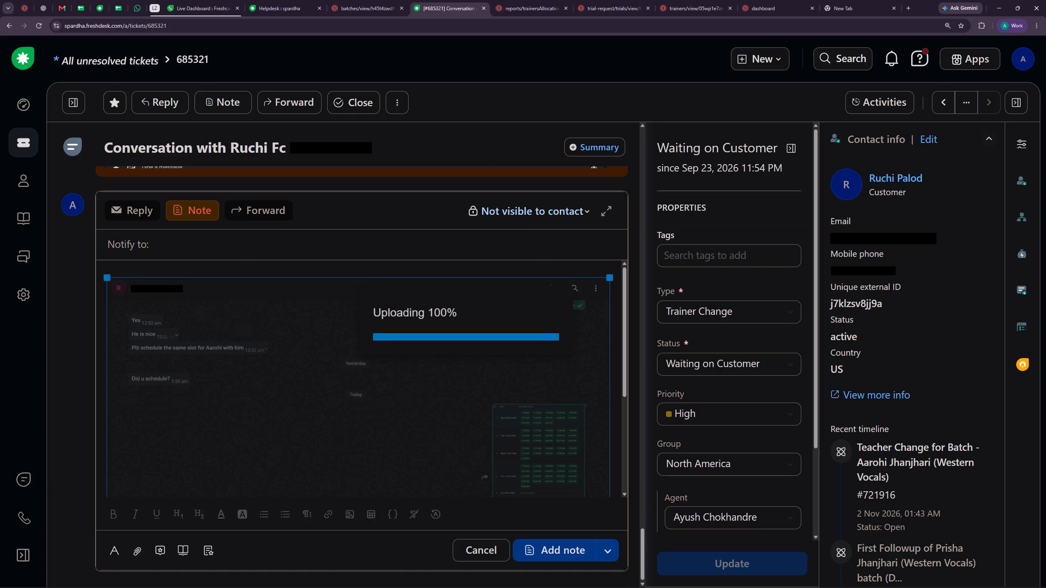
Capture a snip of the November 2026 session rows in Aarohi's Western Vocals batch.
{"action": "left_click", "coordinate": [373, 0]}
{"action": "left_click", "coordinate": [445, 279]}
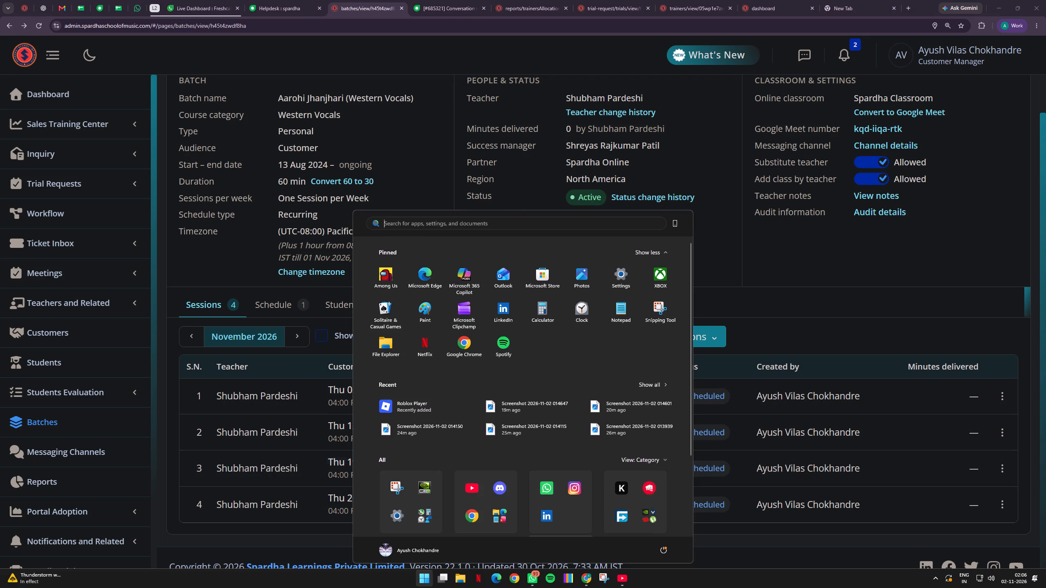
{"action": "left_click", "coordinate": [608, 578]}
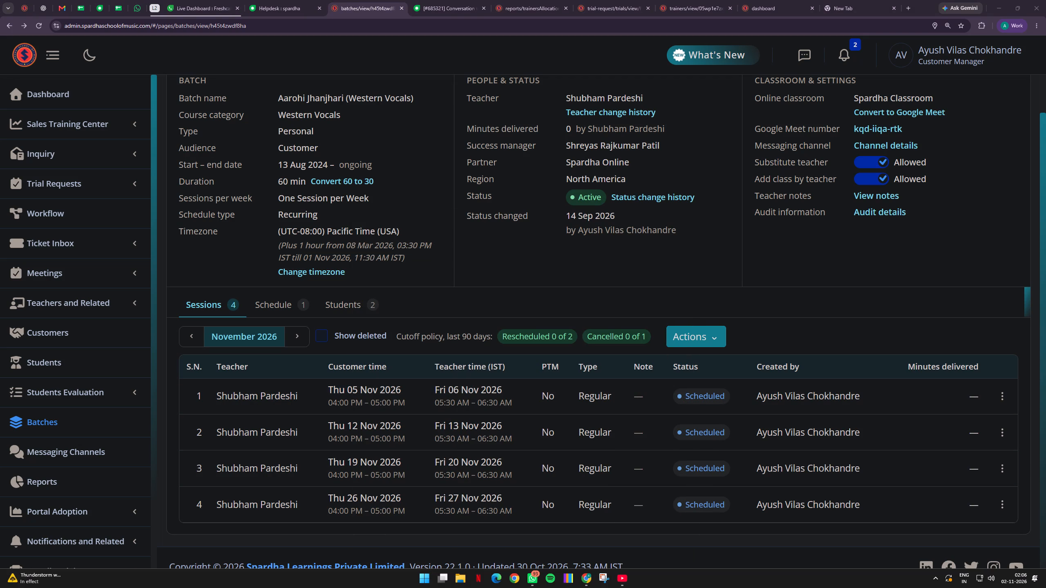
{"action": "left_click", "coordinate": [605, 579]}
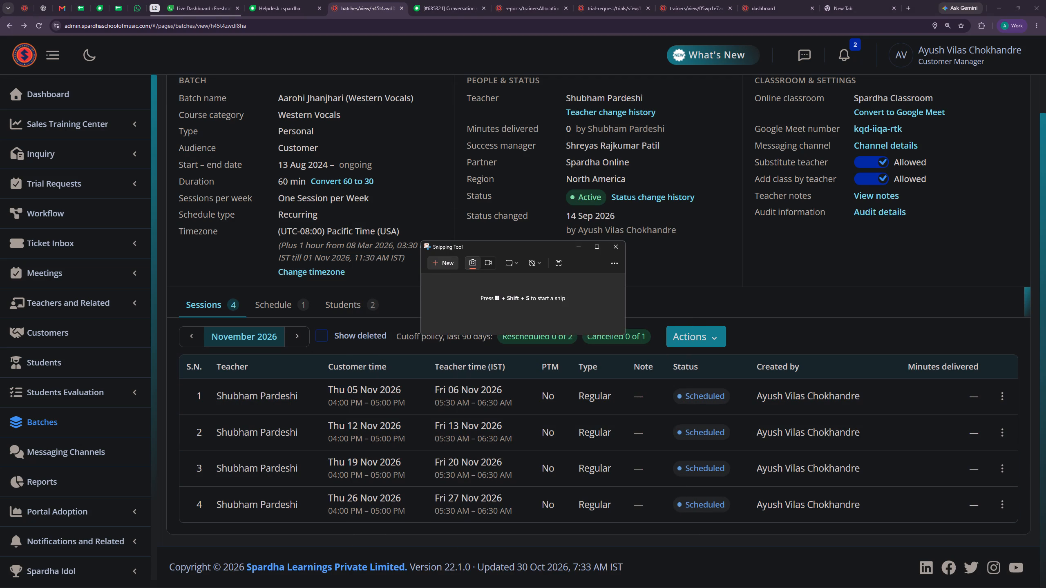
{"action": "left_click", "coordinate": [440, 261]}
{"action": "left_click_drag", "start_coordinate": [179, 379], "coordinate": [1010, 537]}
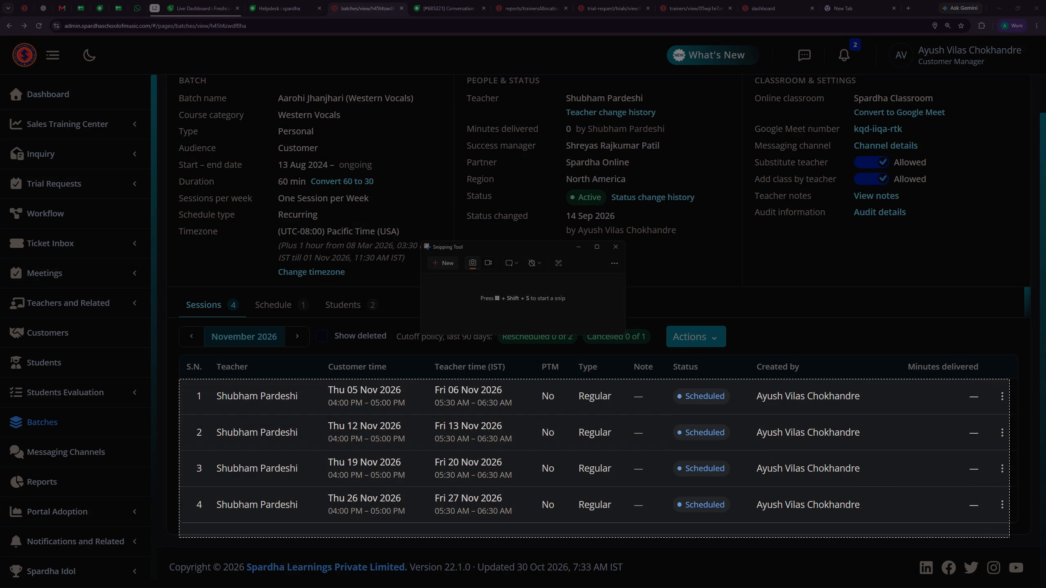
{"action": "left_click_drag", "start_coordinate": [1010, 537], "coordinate": [1024, 533]}
{"action": "left_click", "coordinate": [852, 262]}
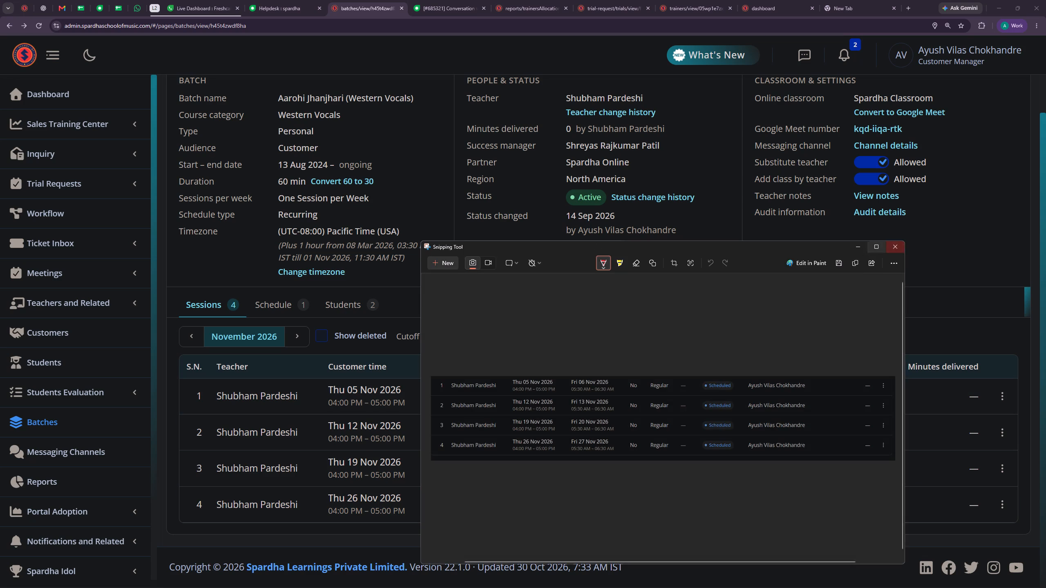
{"action": "left_click", "coordinate": [896, 247]}
Paste the sessions snip above the chat screenshot, head the note with "Resolved." and add it to ticket #685321.
{"action": "left_click", "coordinate": [290, 0]}
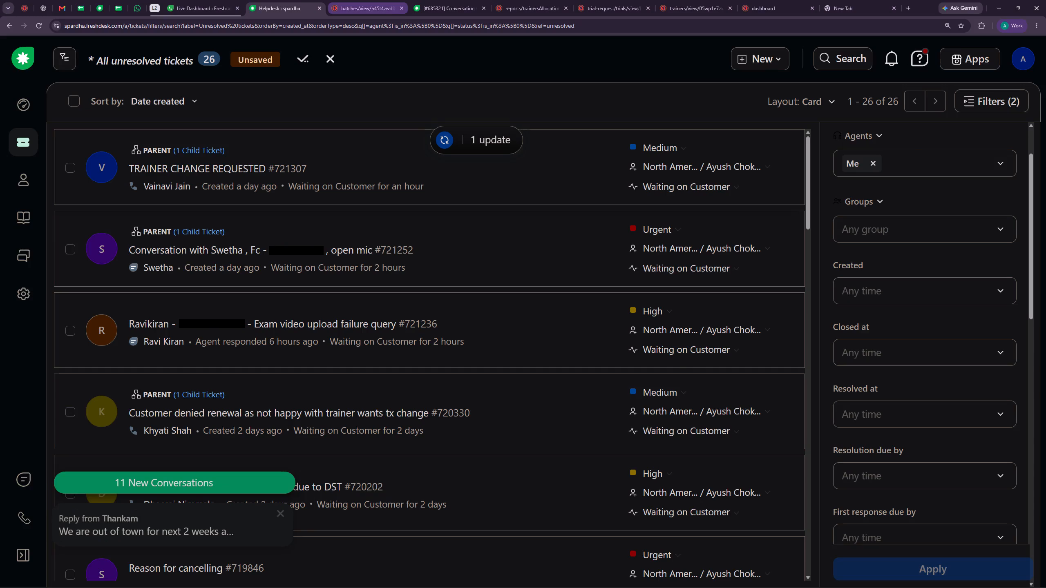
{"action": "left_click", "coordinate": [429, 0]}
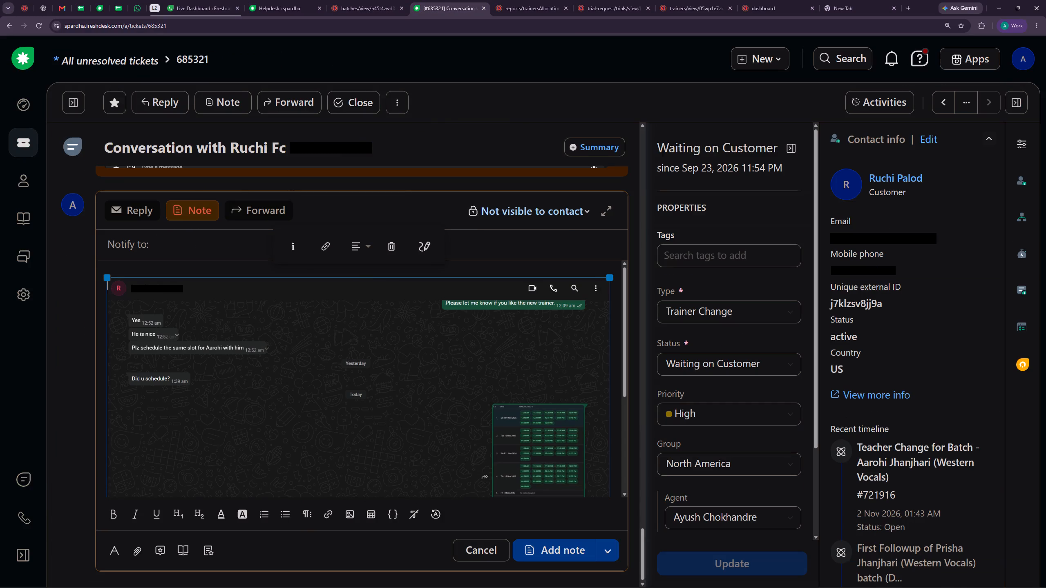
{"action": "left_click", "coordinate": [130, 271]}
{"action": "key", "text": "ctrl+v"}
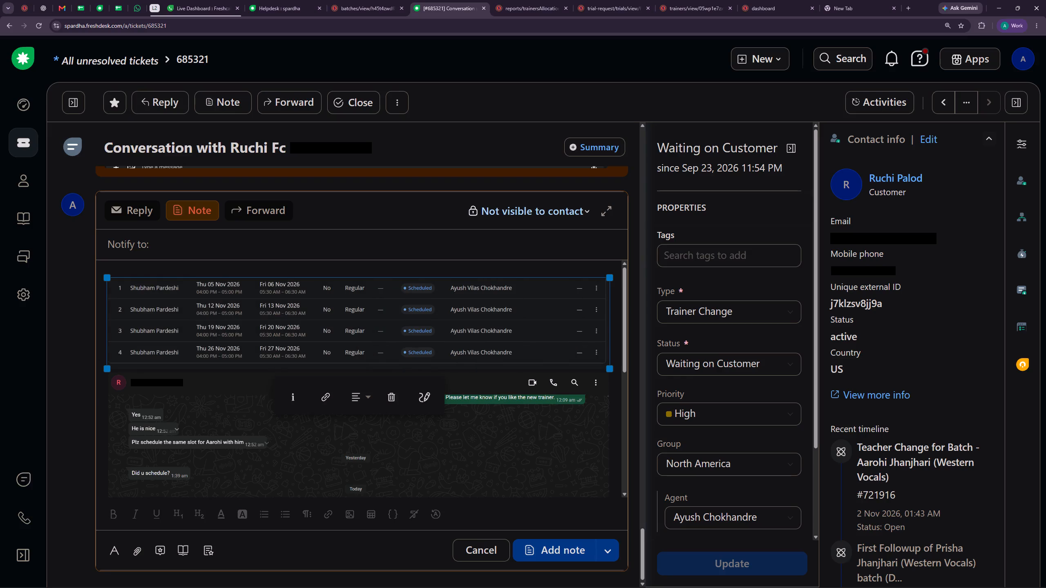
{"action": "left_click", "coordinate": [115, 269]}
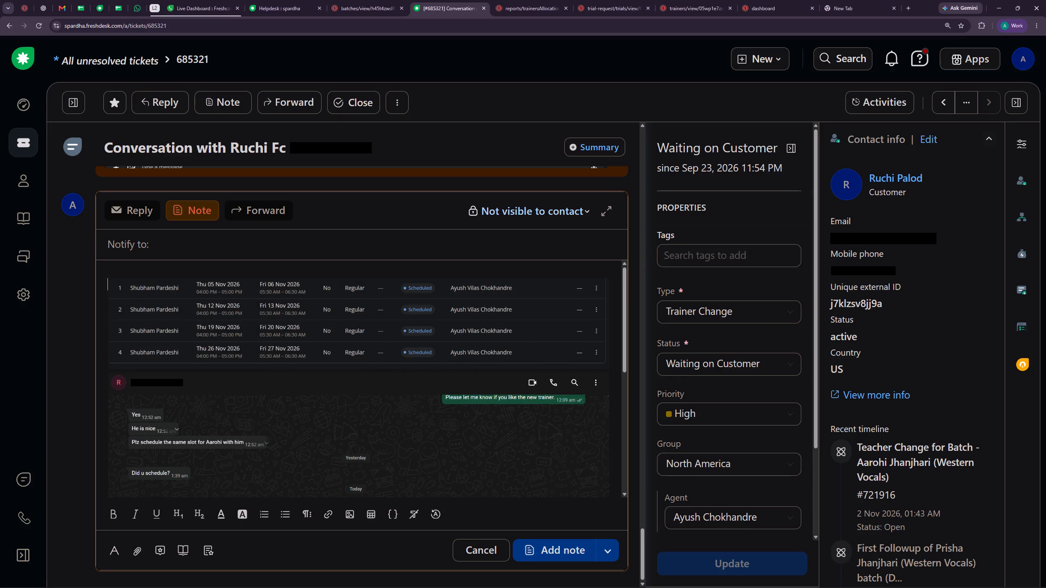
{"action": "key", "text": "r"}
{"action": "key", "text": "BackSpace"}
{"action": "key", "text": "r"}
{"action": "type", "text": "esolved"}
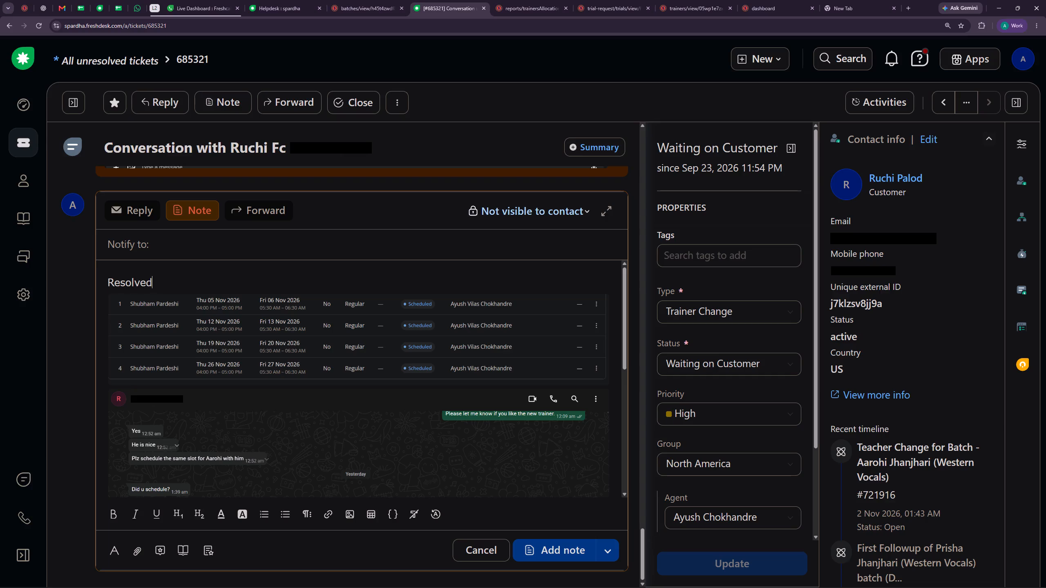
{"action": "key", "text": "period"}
{"action": "left_click", "coordinate": [562, 550]}
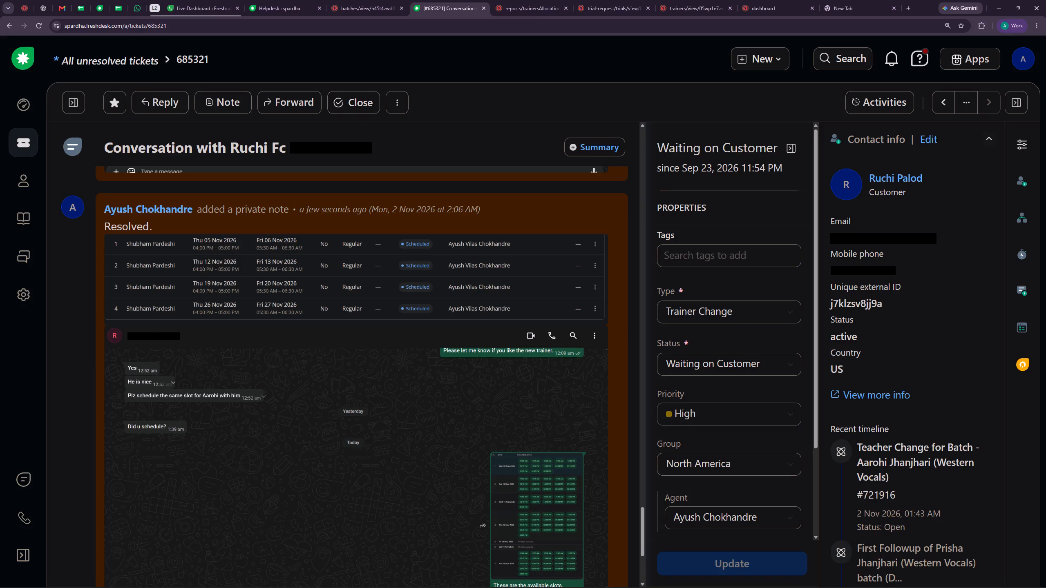
Set the status of ticket #685321 to Closed and update its properties.
{"action": "left_click", "coordinate": [721, 368]}
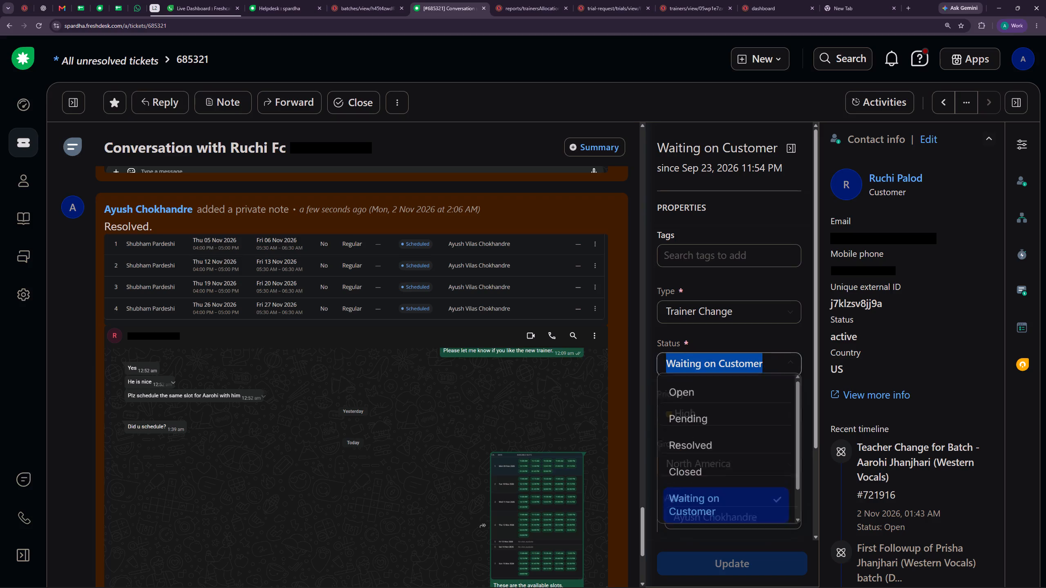
{"action": "left_click", "coordinate": [706, 473]}
{"action": "left_click", "coordinate": [715, 558]}
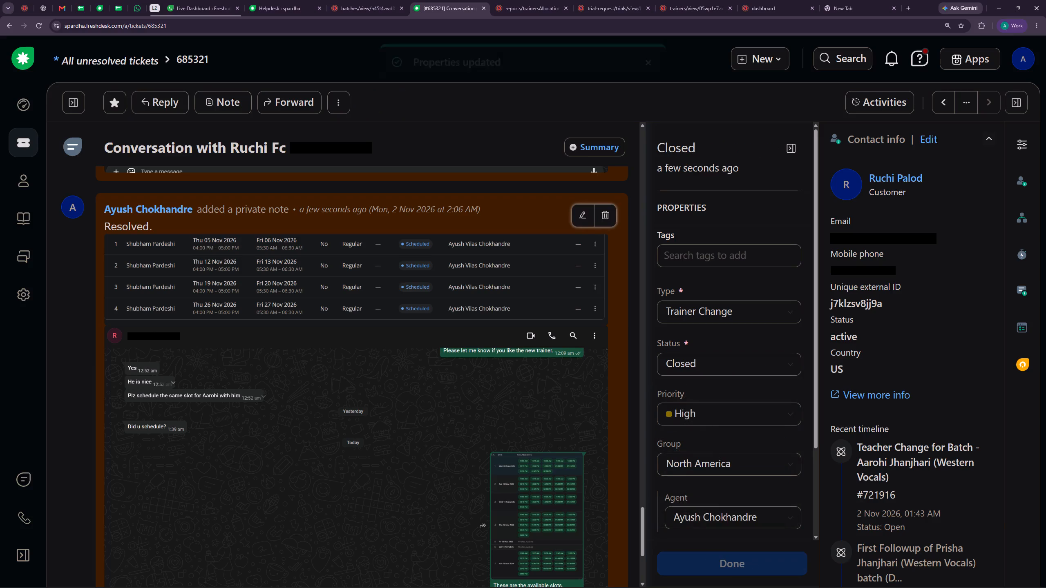
Reopen ticket #721916, copy its number, and find it in the refreshed Teacher Change Requests report.
{"action": "left_click_drag", "start_coordinate": [481, 216], "coordinate": [491, 212]}
{"action": "left_click", "coordinate": [222, 328]}
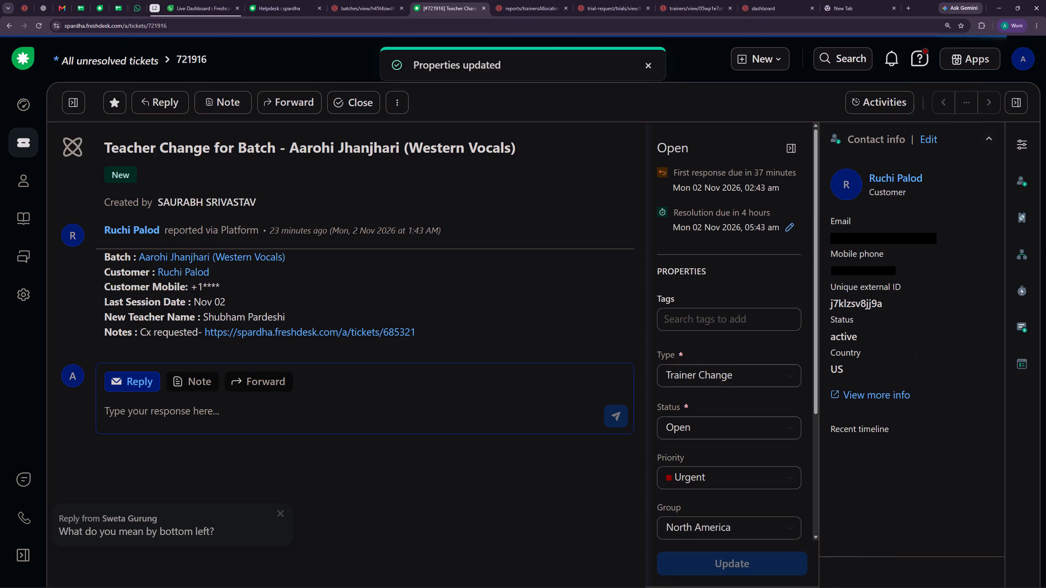
{"action": "double_click", "coordinate": [182, 56]}
{"action": "key", "text": "ctrl+c"}
{"action": "left_click", "coordinate": [25, 5]}
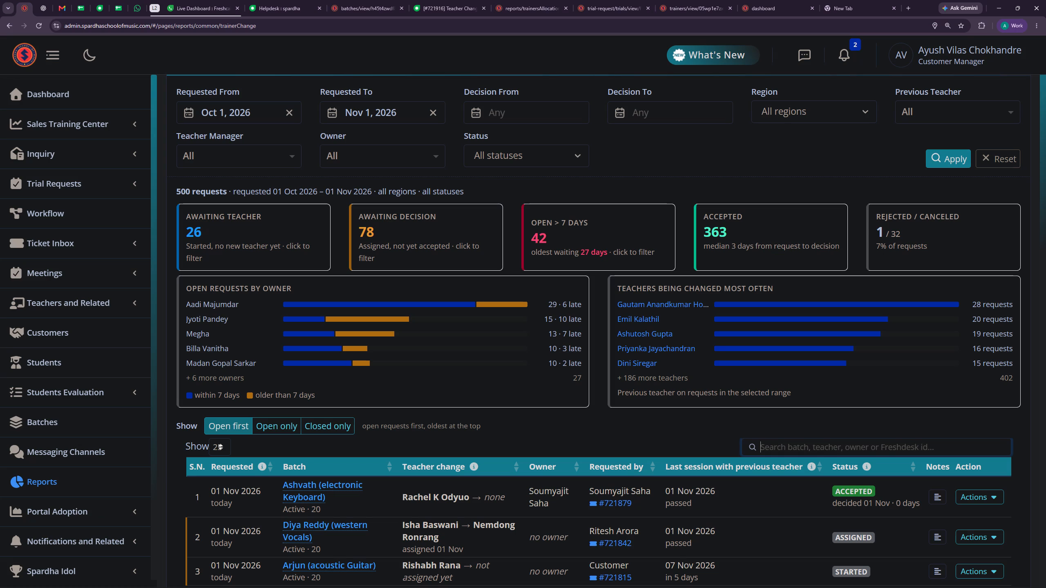
{"action": "left_click", "coordinate": [829, 450]}
{"action": "key", "text": "ctrl+v"}
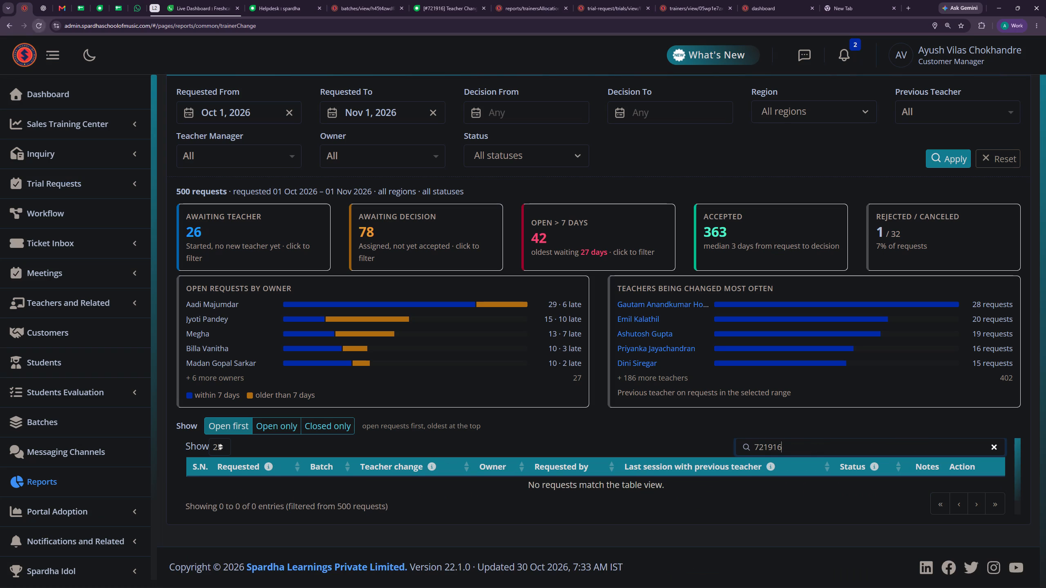
{"action": "left_click", "coordinate": [33, 24]}
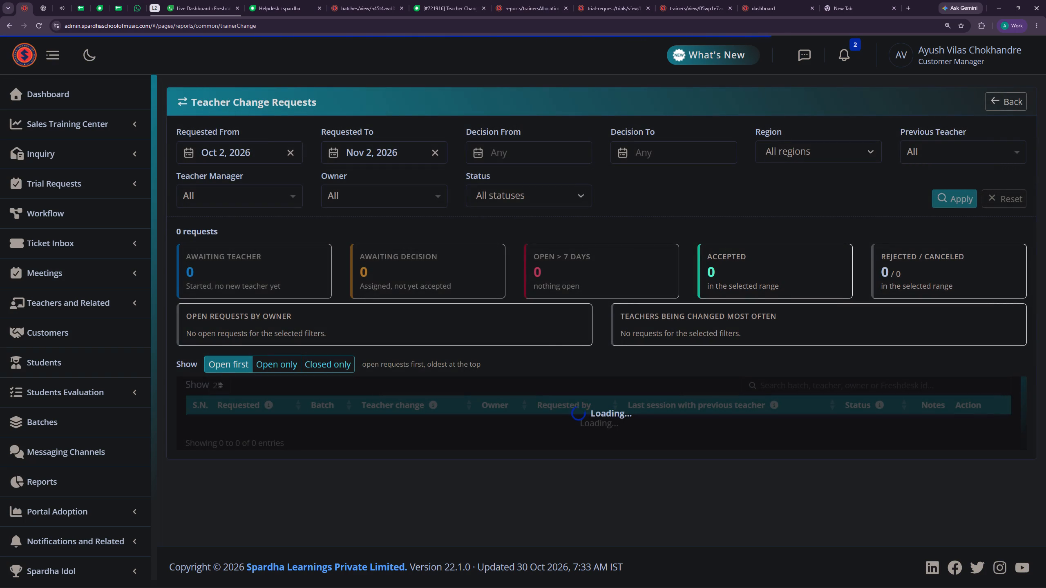
{"action": "left_click", "coordinate": [798, 485]}
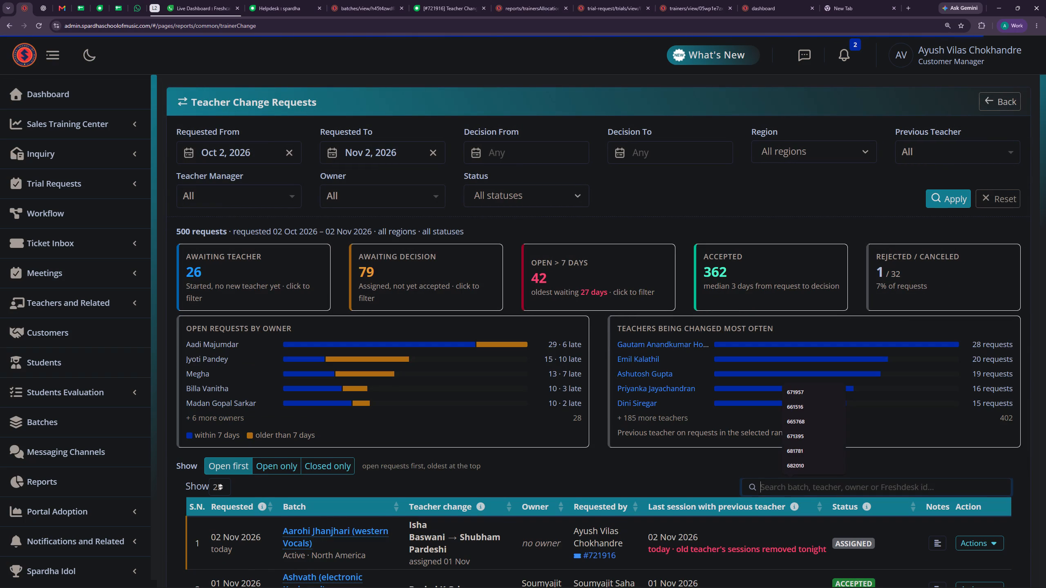
{"action": "key", "text": "ctrl+v"}
{"action": "left_click", "coordinate": [984, 536]}
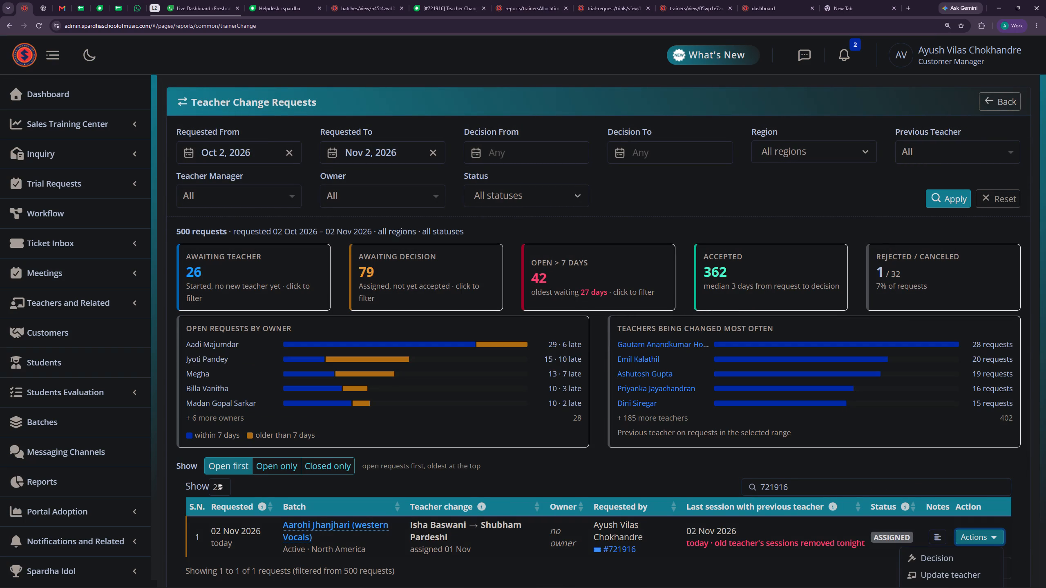
{"action": "scroll", "coordinate": [894, 486], "scroll_direction": "down", "scroll_amount": 1}
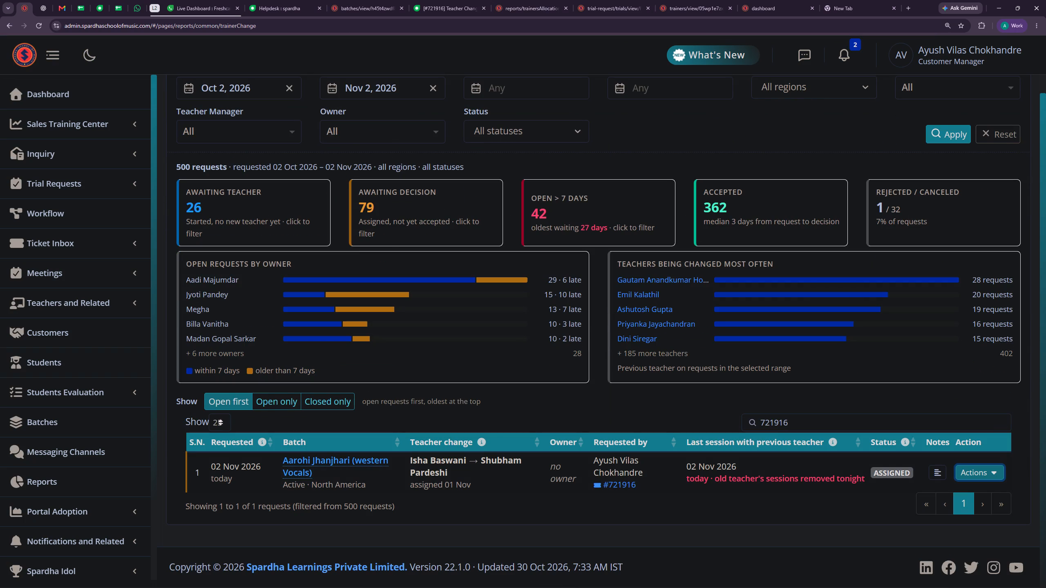
{"action": "left_click", "coordinate": [964, 465]}
{"action": "left_click_drag", "start_coordinate": [943, 508], "coordinate": [944, 521]}
{"action": "left_click", "coordinate": [983, 466]}
{"action": "left_click", "coordinate": [951, 528]}
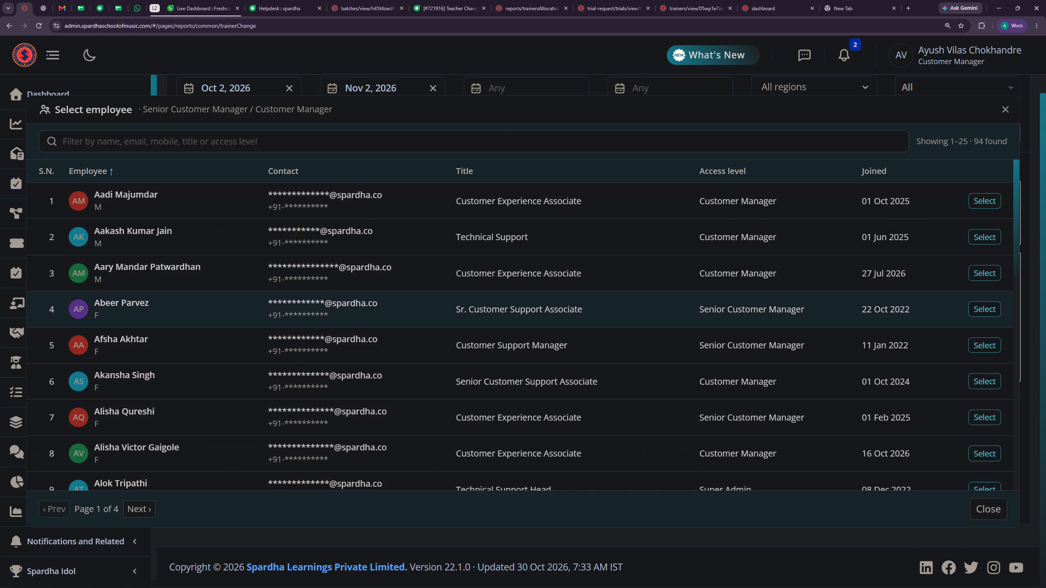
{"action": "left_click", "coordinate": [464, 142]}
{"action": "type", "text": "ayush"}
{"action": "left_click", "coordinate": [984, 321]}
{"action": "left_click", "coordinate": [633, 352]}
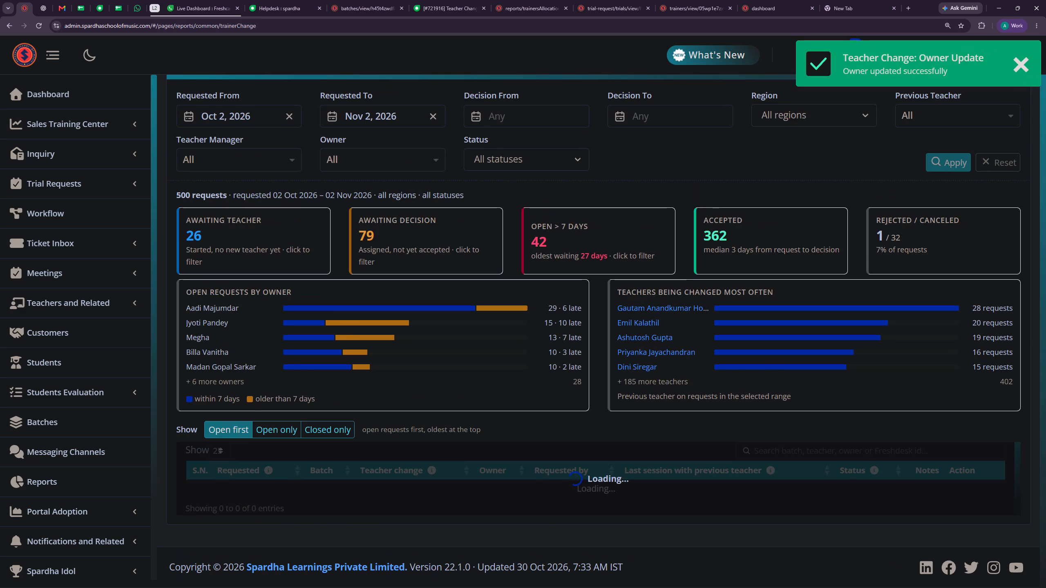
{"action": "left_click", "coordinate": [889, 419]}
{"action": "key", "text": "ctrl+v"}
{"action": "left_click", "coordinate": [976, 474]}
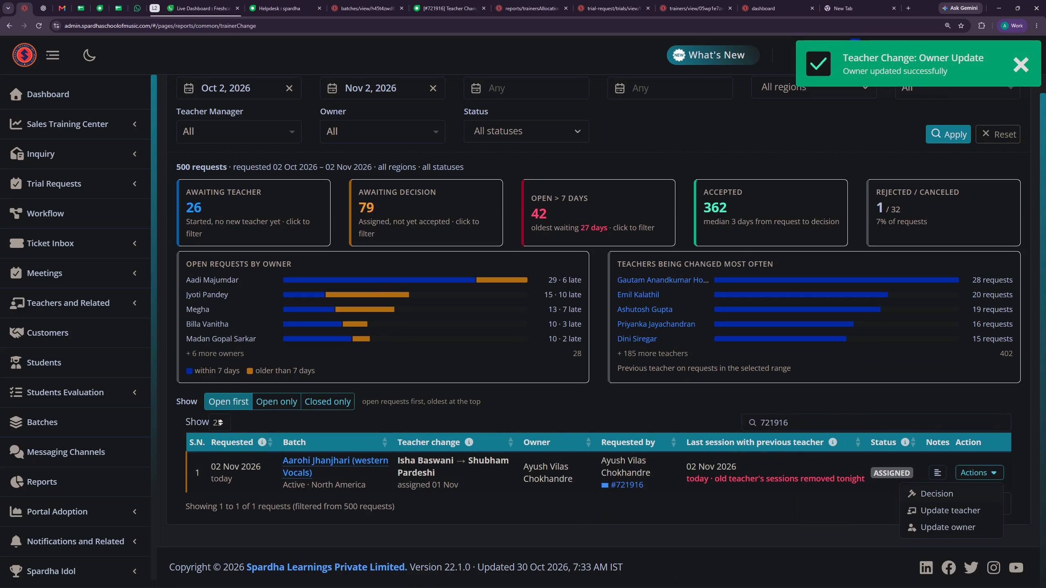
{"action": "left_click", "coordinate": [957, 499]}
{"action": "left_click", "coordinate": [561, 319]}
{"action": "left_click", "coordinate": [445, 385]}
{"action": "left_click", "coordinate": [628, 383]}
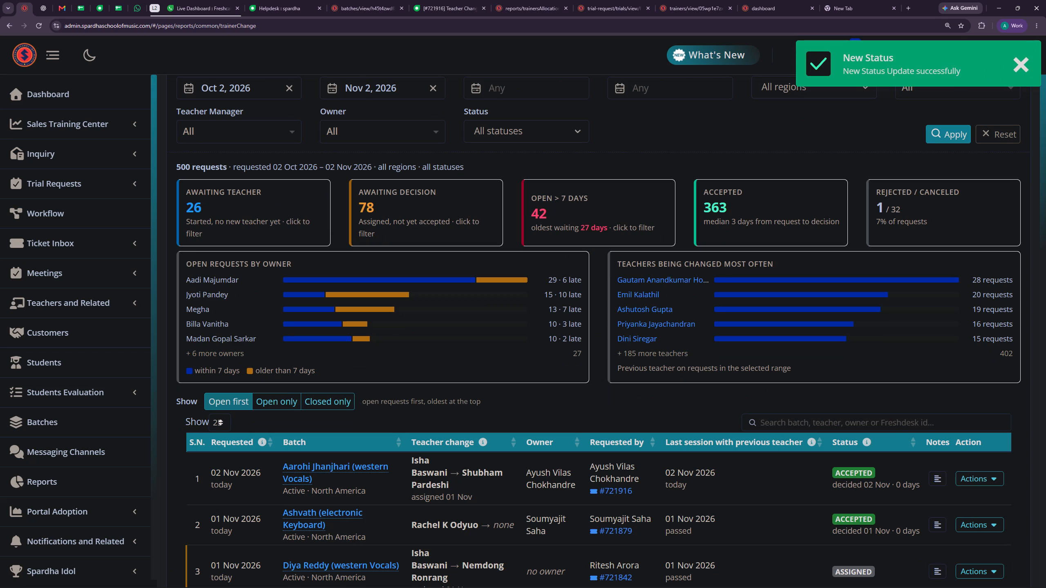
Check the status of teacher-change ticket #721916 in the helpdesk, then close its tab.
{"action": "left_click", "coordinate": [367, 3]}
{"action": "left_click", "coordinate": [445, 1]}
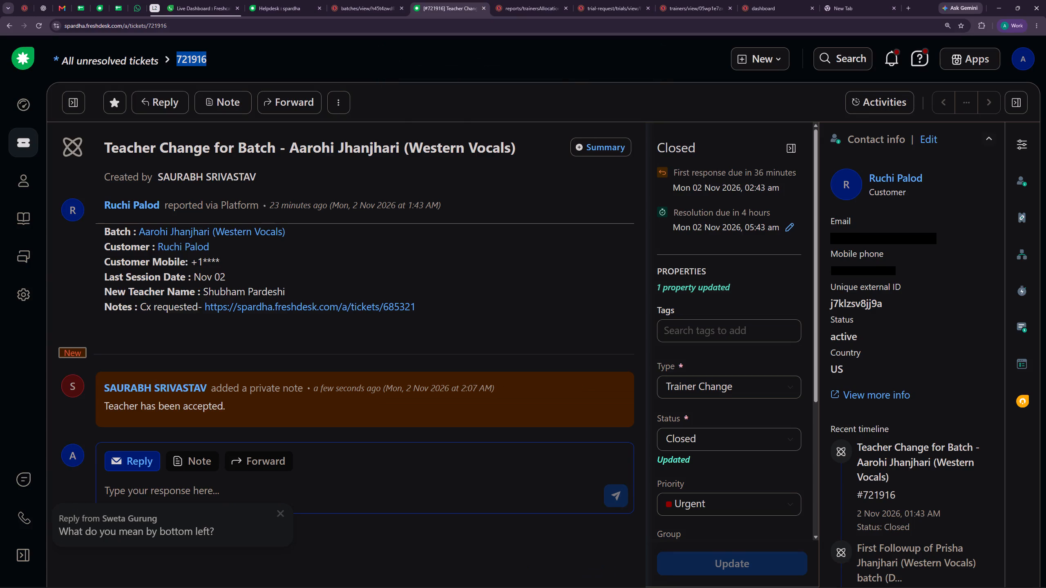
{"action": "left_click", "coordinate": [483, 8]}
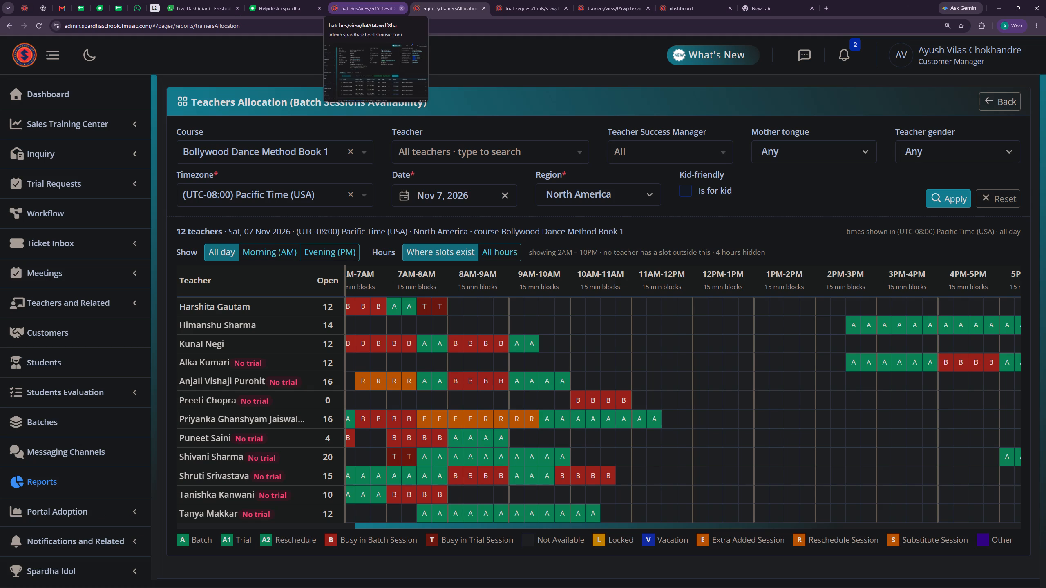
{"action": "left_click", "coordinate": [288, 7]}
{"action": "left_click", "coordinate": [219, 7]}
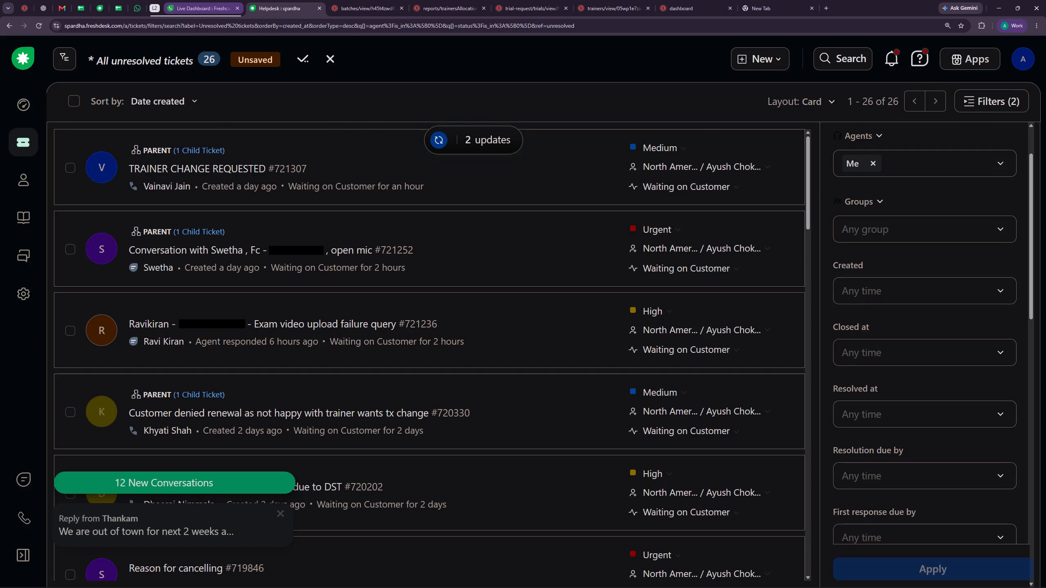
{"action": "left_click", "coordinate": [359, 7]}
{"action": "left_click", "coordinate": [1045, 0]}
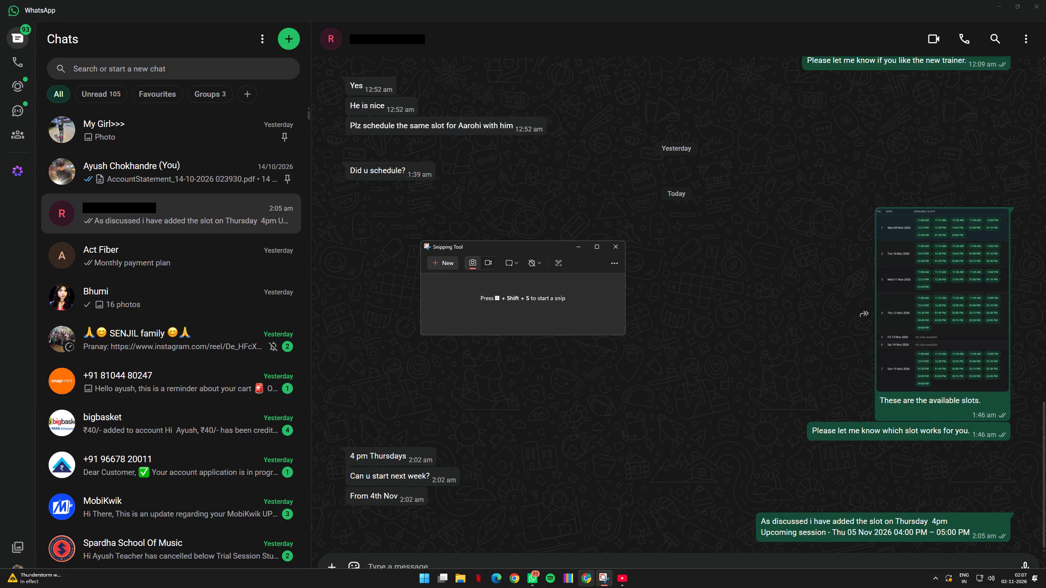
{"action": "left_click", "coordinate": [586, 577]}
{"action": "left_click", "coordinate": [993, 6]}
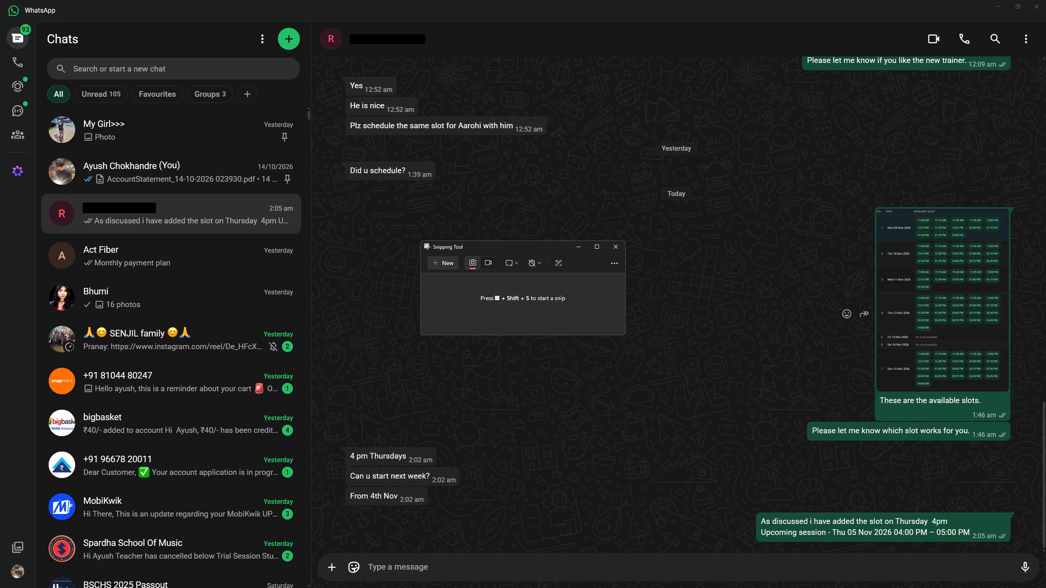
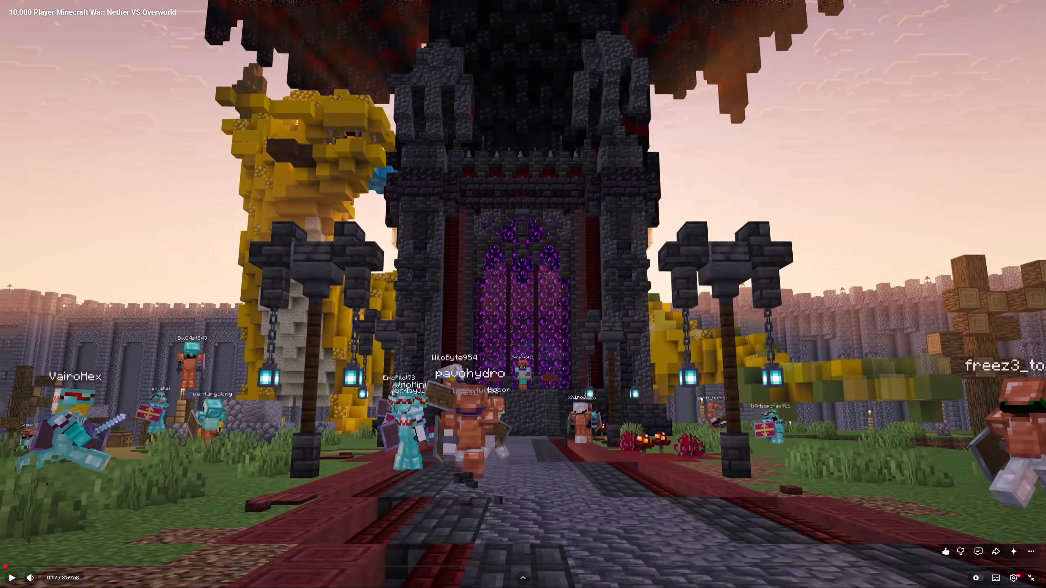
Switch from the video to the browser window with the Western Vocals batch page in the Spardha School of Music admin portal.
{"action": "left_click", "coordinate": [587, 578]}
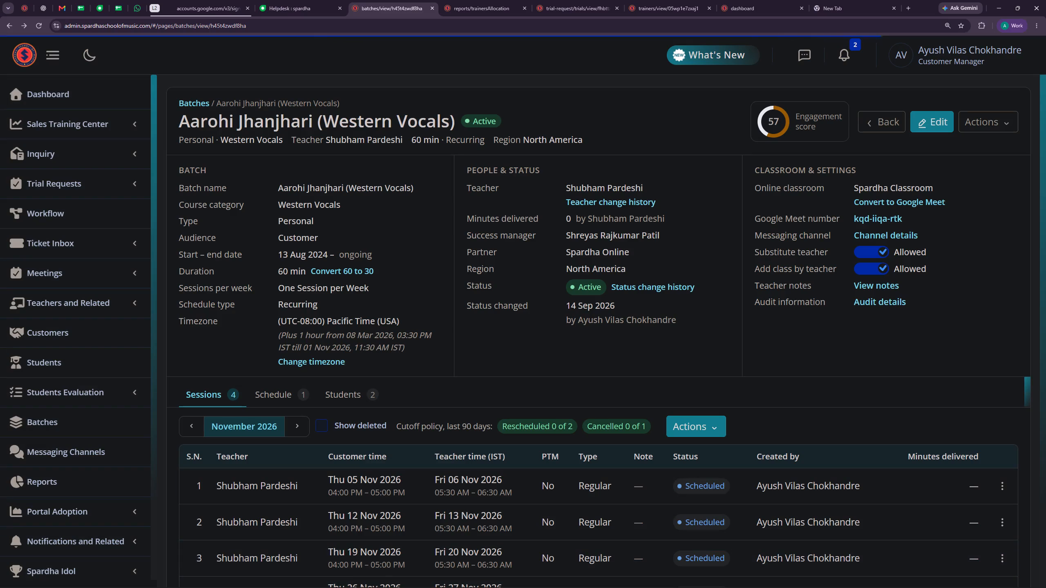
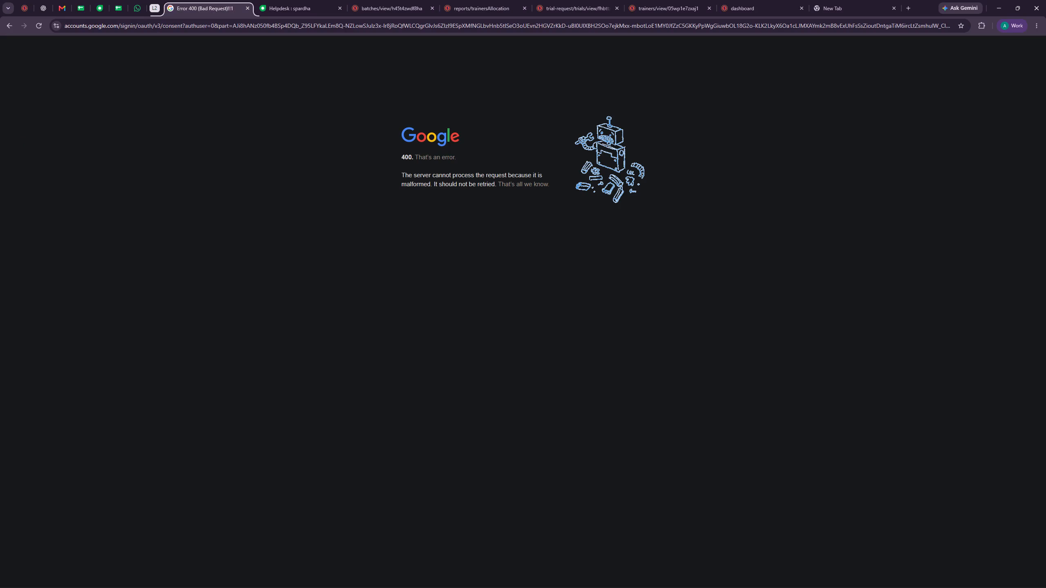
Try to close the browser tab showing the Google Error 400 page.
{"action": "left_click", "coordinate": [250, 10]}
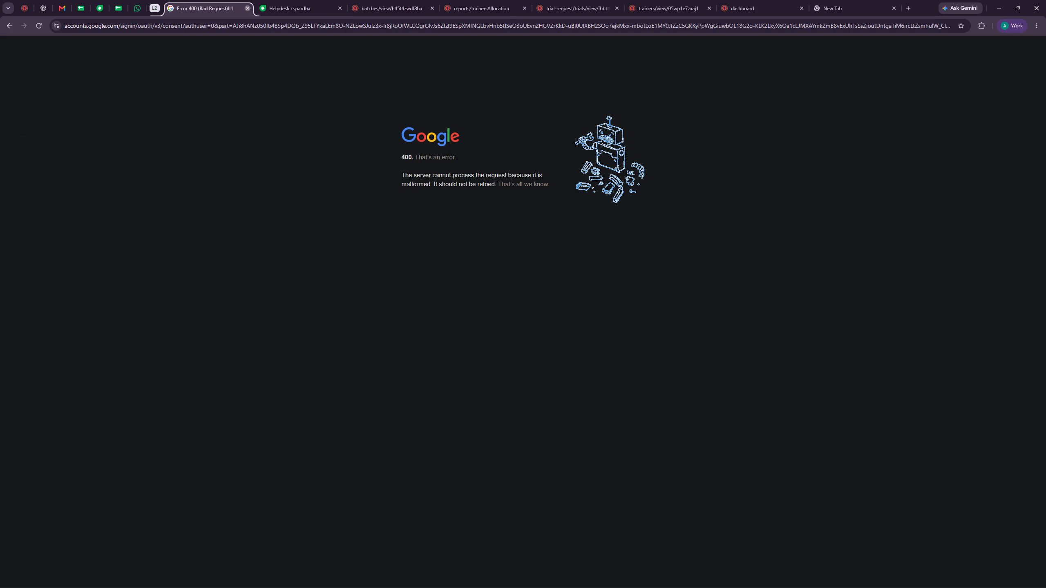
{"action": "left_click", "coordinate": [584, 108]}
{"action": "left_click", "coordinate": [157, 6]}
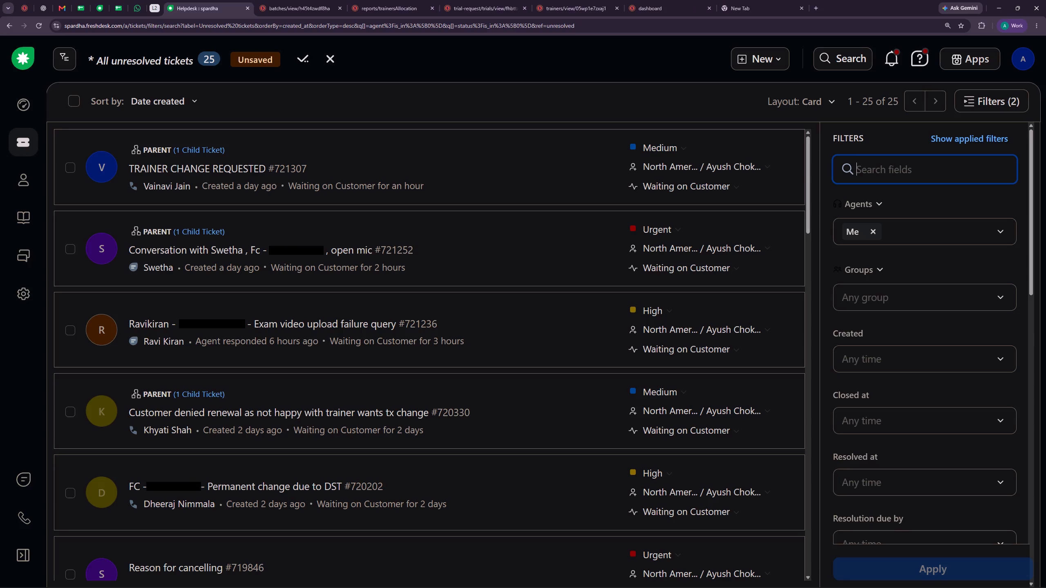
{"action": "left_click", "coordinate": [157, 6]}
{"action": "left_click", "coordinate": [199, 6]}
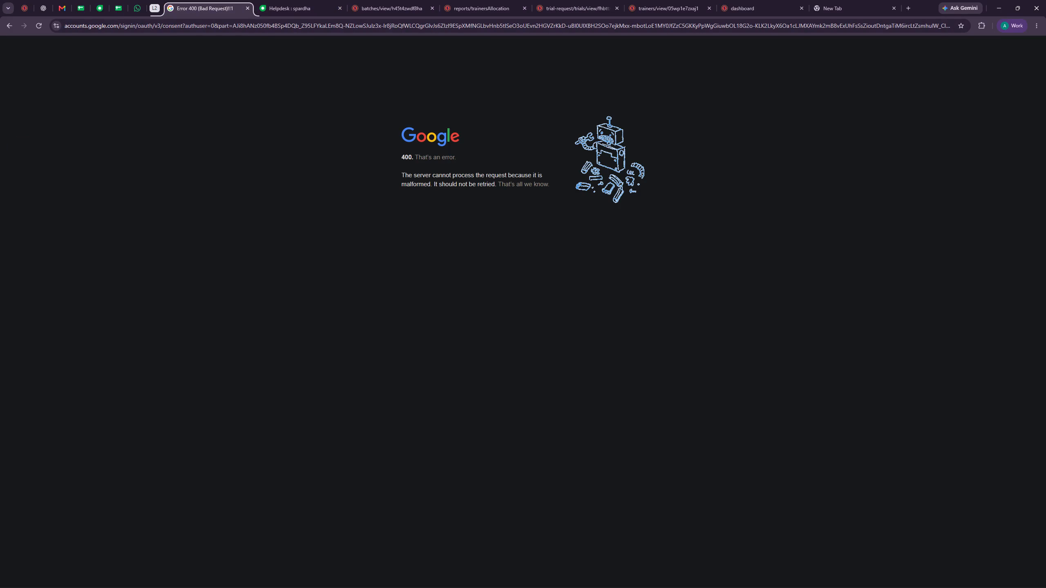
Switch to the Helpdesk tab with the list of all unresolved tickets.
{"action": "left_click", "coordinate": [304, 0]}
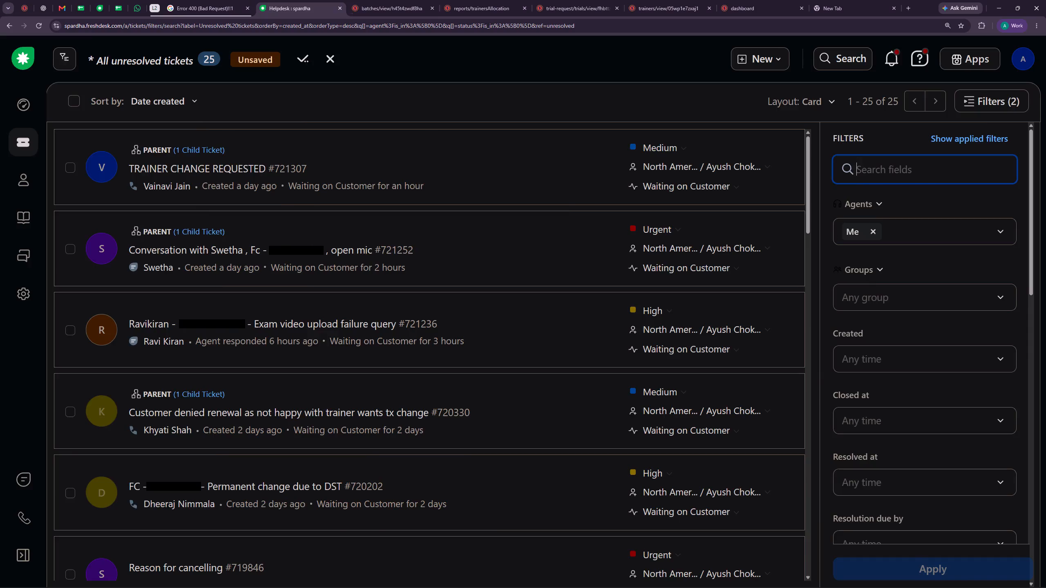
{"action": "left_click", "coordinate": [383, 0]}
{"action": "left_click", "coordinate": [308, 0]}
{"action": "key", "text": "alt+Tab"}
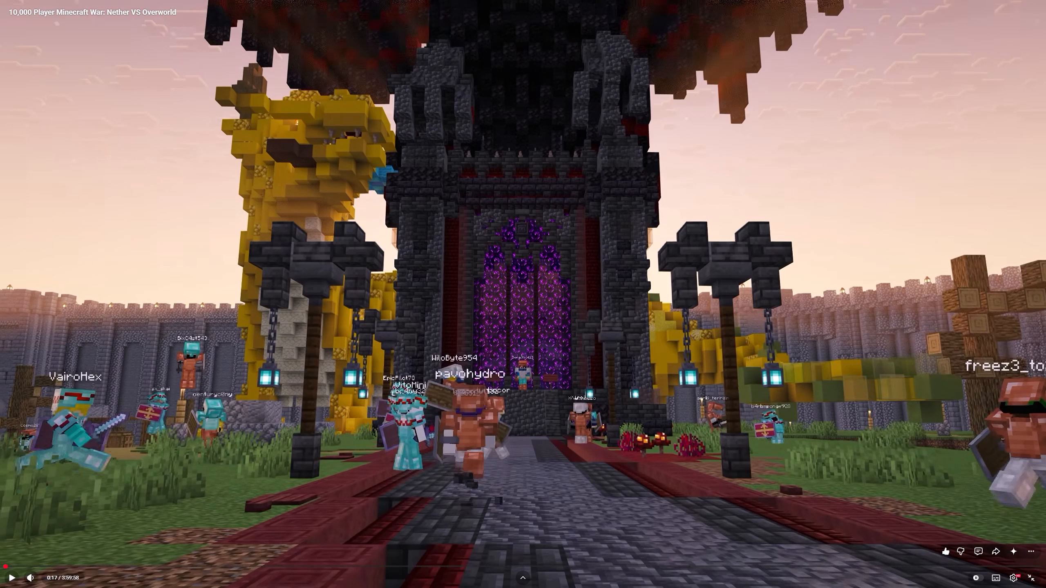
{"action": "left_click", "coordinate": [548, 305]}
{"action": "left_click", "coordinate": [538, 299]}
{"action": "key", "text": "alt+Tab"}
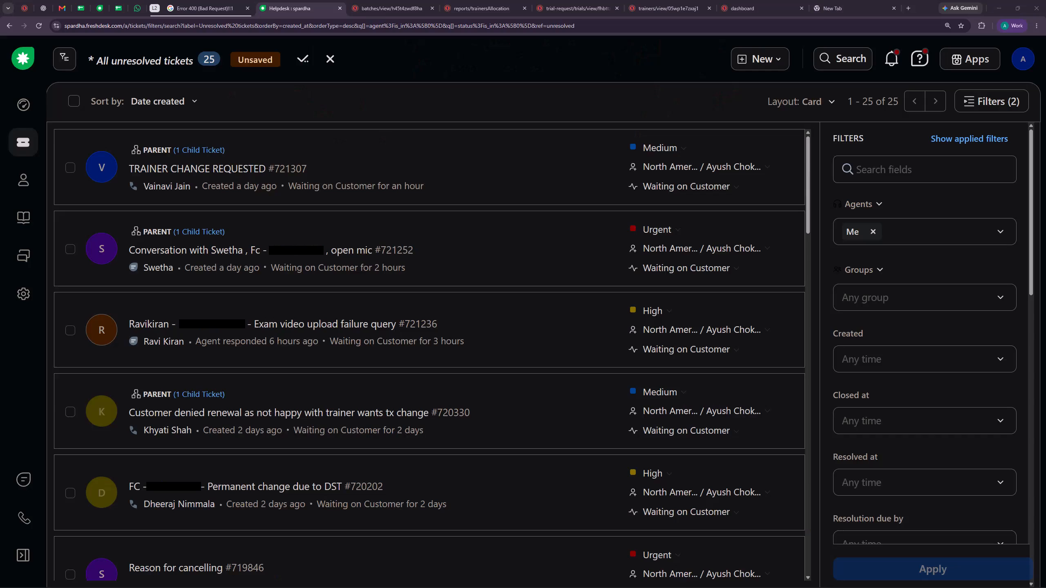
Return to the browser tab showing the Google Error 400 page.
{"action": "left_click", "coordinate": [216, 7]}
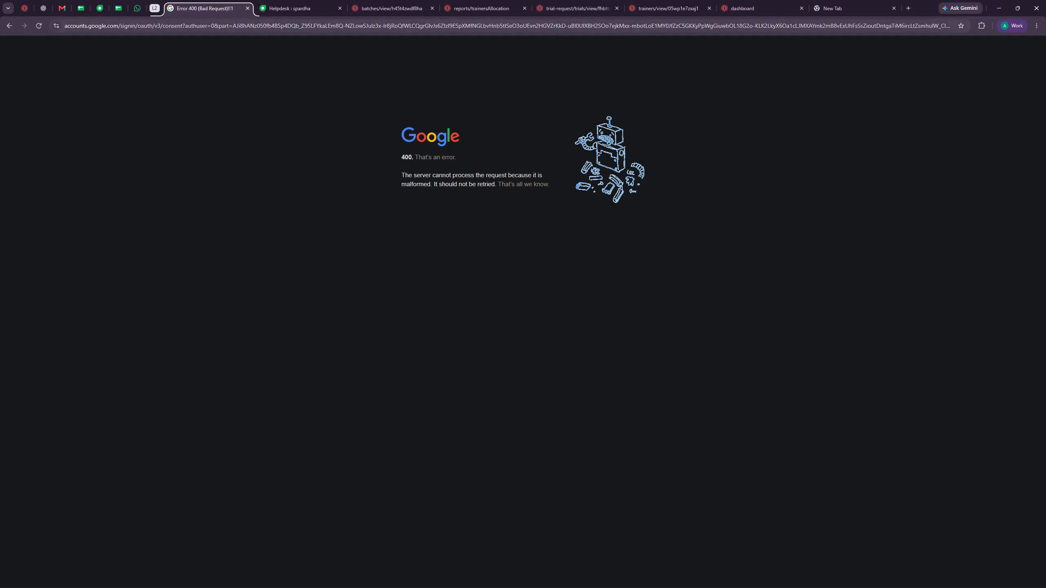
Look up "spardha fresh caller" in a new browser tab and open the suggested Freshcaller home dashboard.
{"action": "left_click", "coordinate": [910, 9]}
{"action": "left_click", "coordinate": [473, 153]}
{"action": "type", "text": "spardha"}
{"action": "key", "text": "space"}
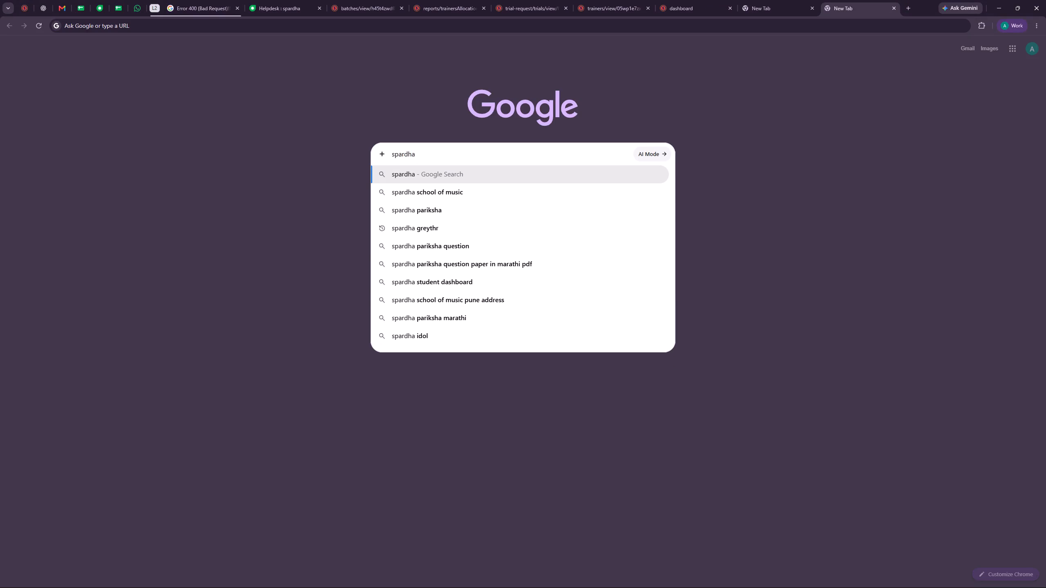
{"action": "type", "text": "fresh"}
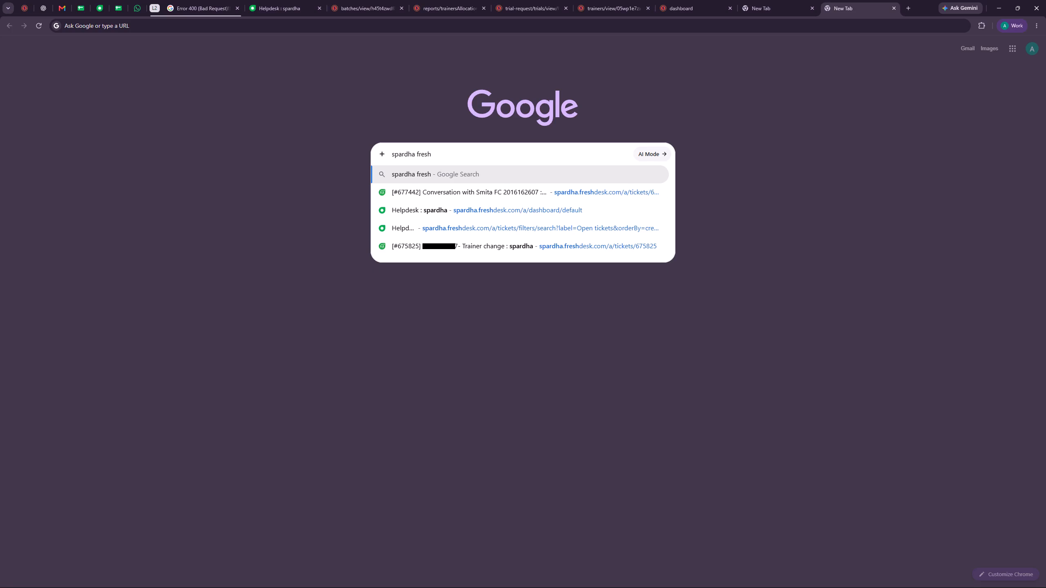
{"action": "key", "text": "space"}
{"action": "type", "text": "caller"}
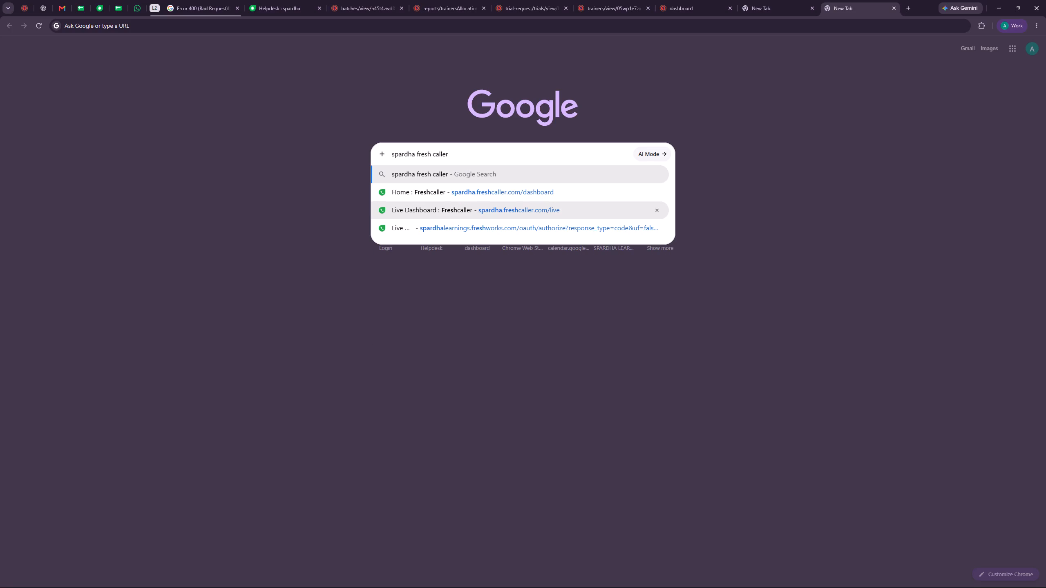
{"action": "left_click", "coordinate": [510, 195]}
Move the Freshcaller tab to just before the Google Error 400 tab, directly after the grouped and pinned tabs.
{"action": "left_click_drag", "start_coordinate": [856, 11], "coordinate": [598, 7]}
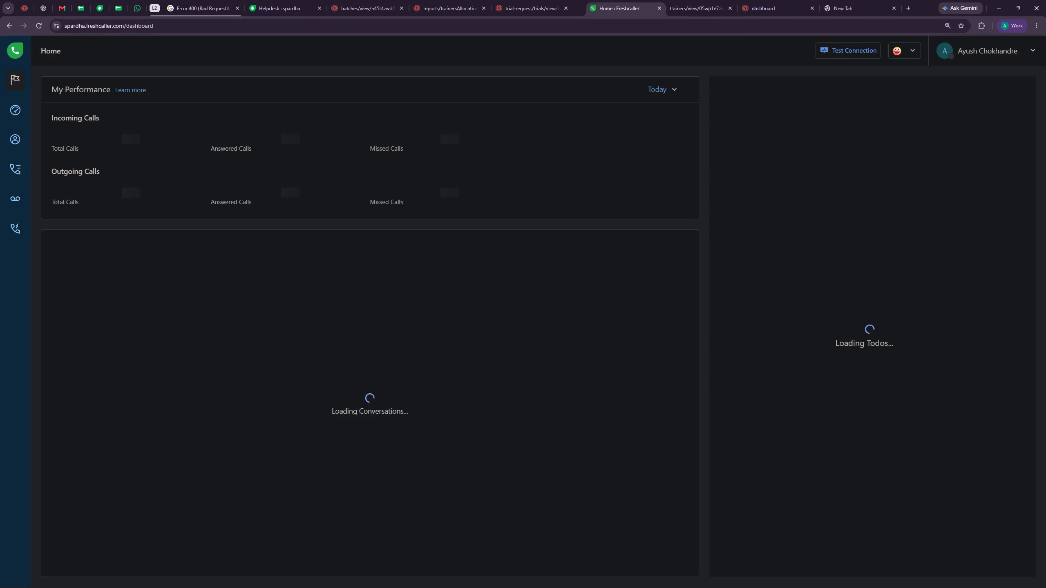
{"action": "left_click_drag", "start_coordinate": [598, 7], "coordinate": [215, 0]}
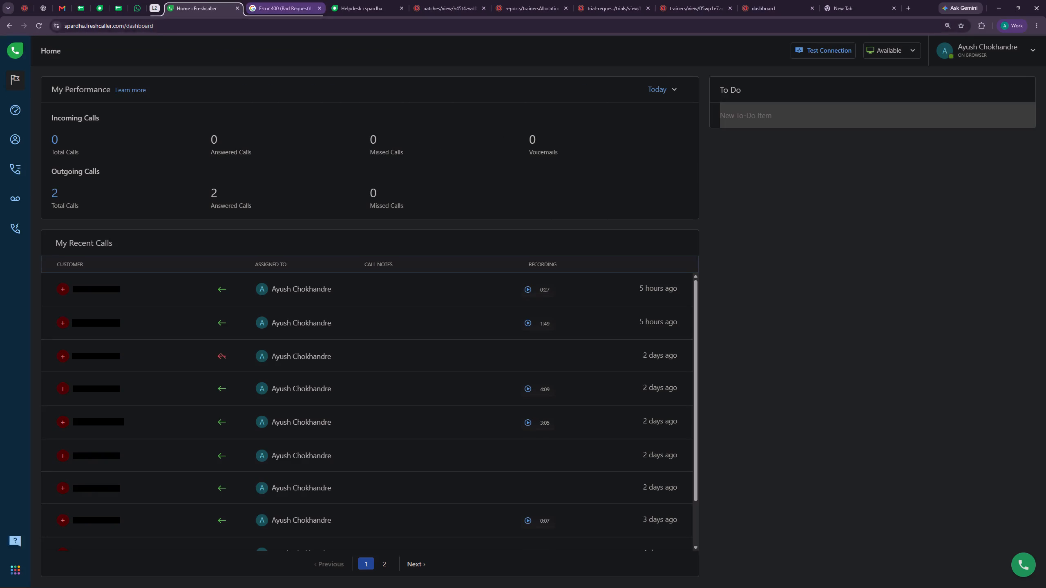
Close the browser tab showing the Google Error 400 page.
{"action": "left_click", "coordinate": [282, 2]}
{"action": "left_click", "coordinate": [318, 9]}
Bring up the tab options for the Freshcaller home tab.
{"action": "right_click", "coordinate": [212, 7]}
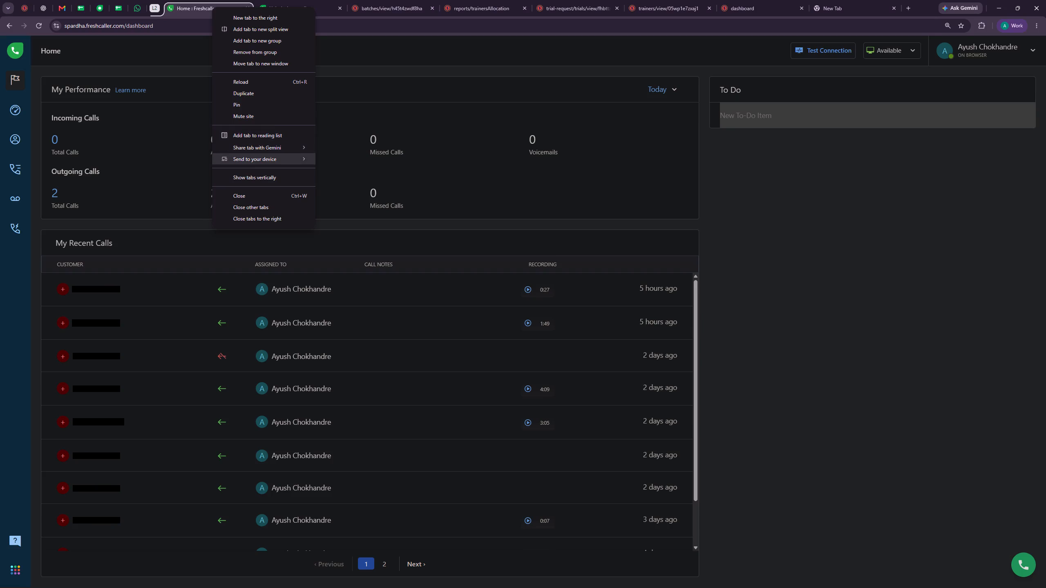
{"action": "left_click", "coordinate": [193, 11]}
{"action": "right_click", "coordinate": [193, 10]}
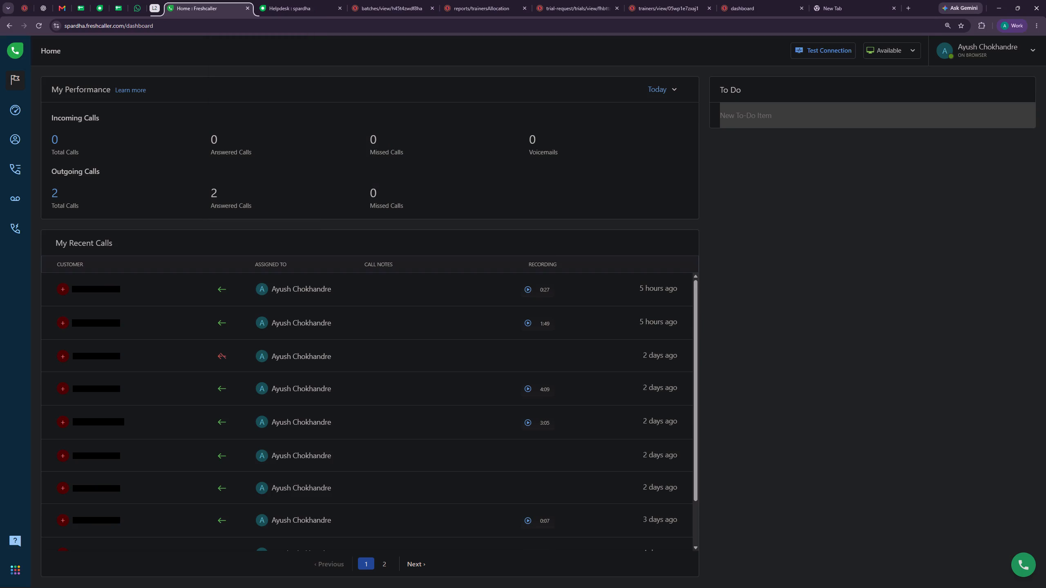
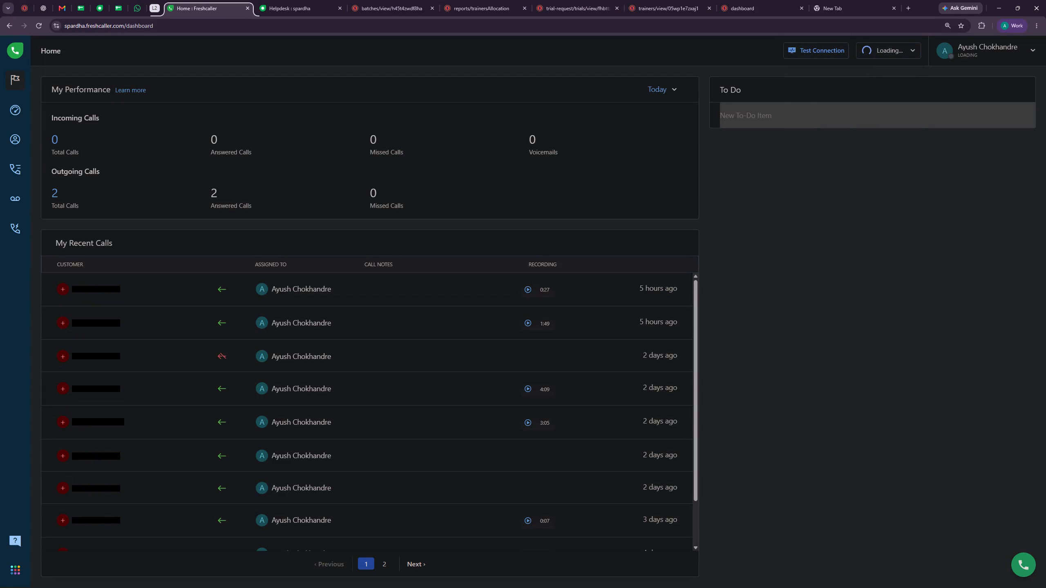
Open the Live Dashboard in Freshcaller.
{"action": "left_click", "coordinate": [15, 107]}
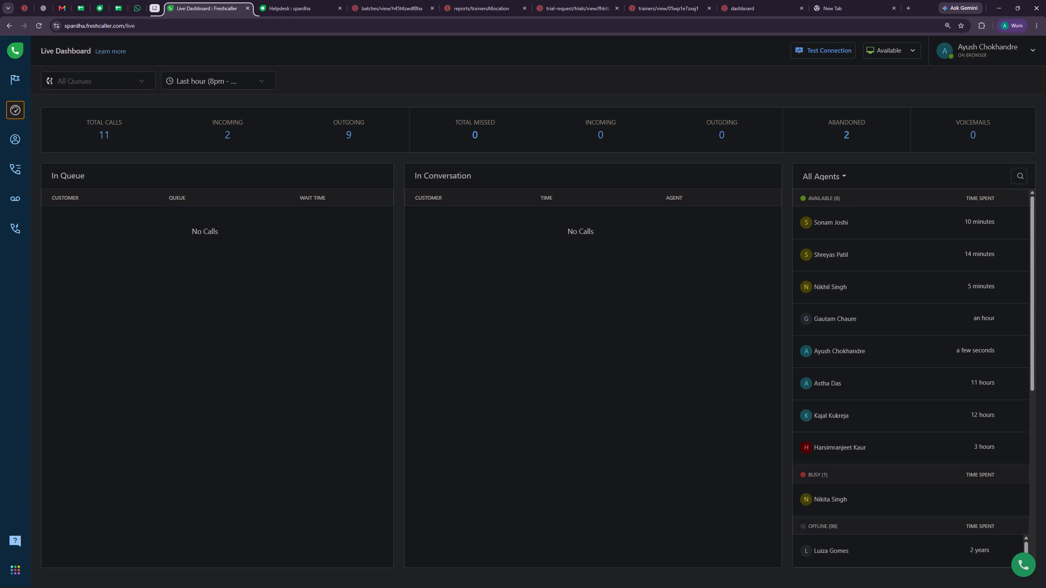
{"action": "left_click", "coordinate": [64, 0]}
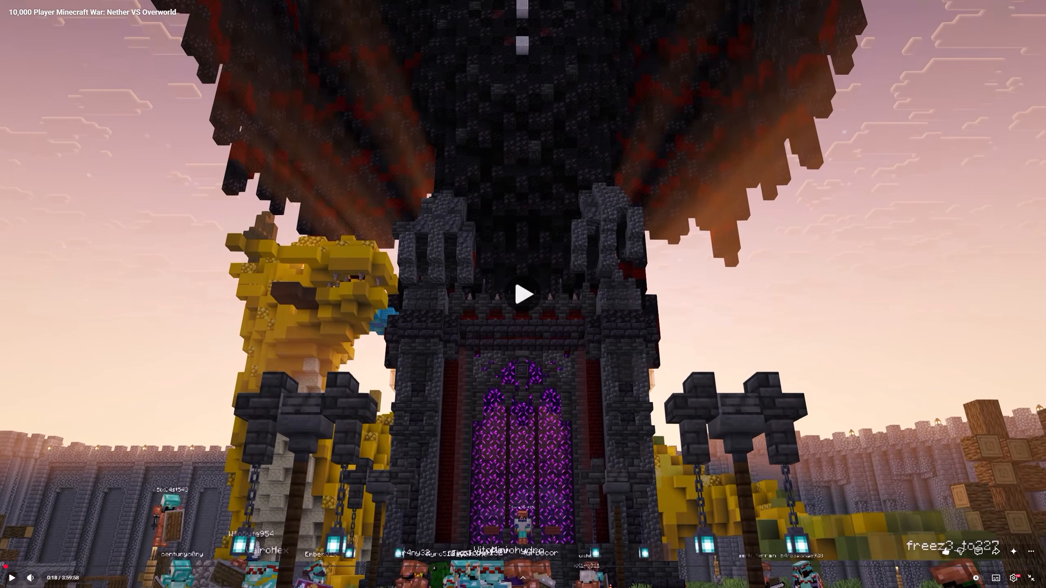
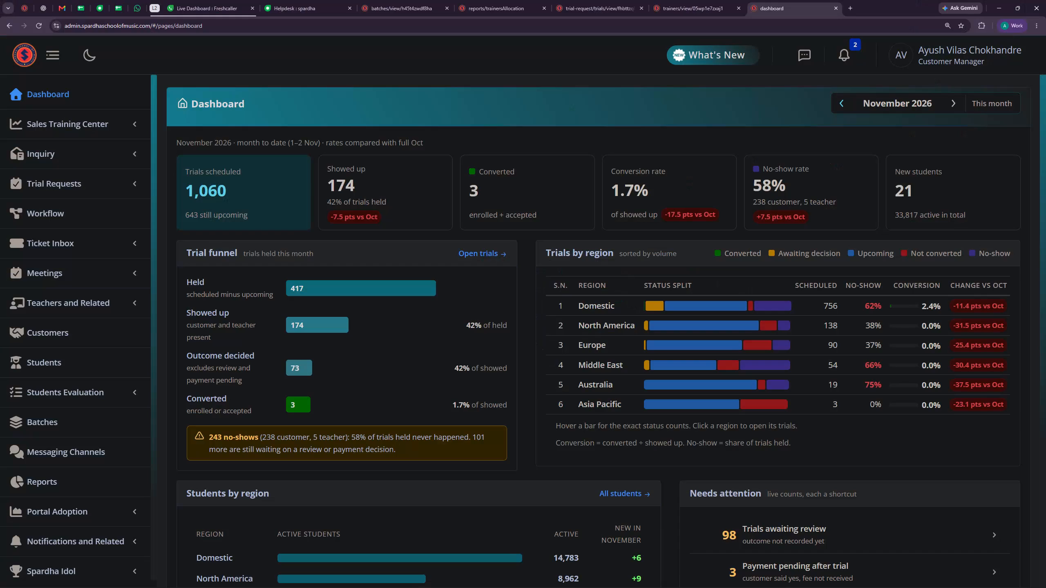
On the Freshcaller Live Dashboard, reset own call status by going offline and returning to Available.
{"action": "left_click", "coordinate": [207, 0]}
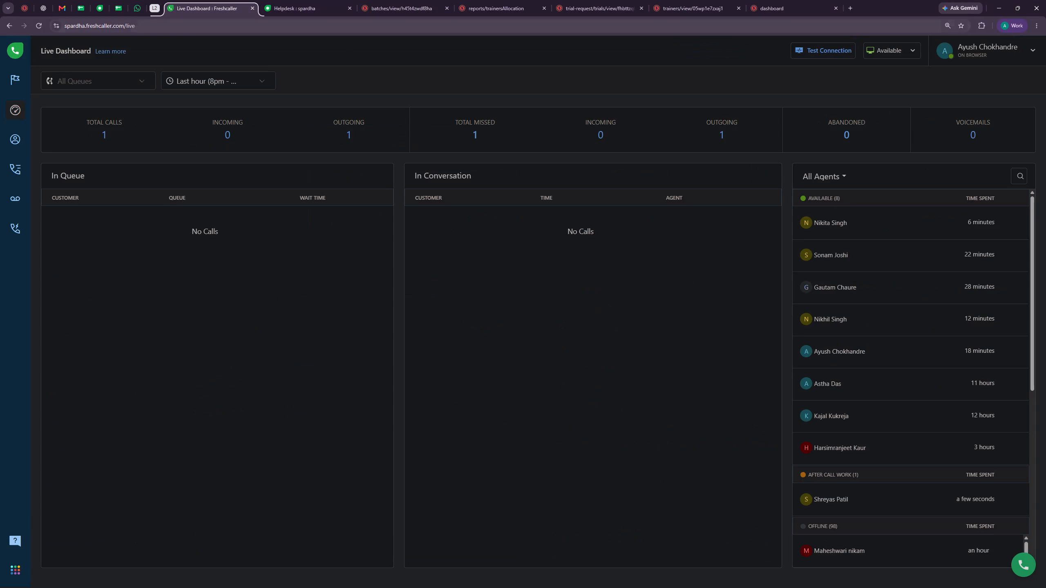
{"action": "left_click", "coordinate": [911, 47]}
{"action": "left_click", "coordinate": [856, 109]}
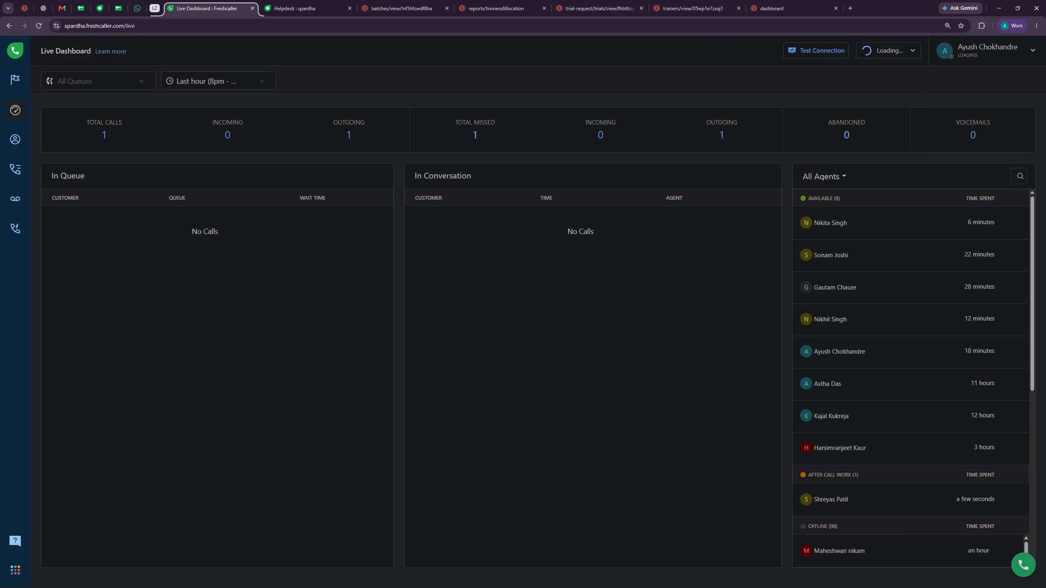
{"action": "left_click", "coordinate": [876, 52]}
{"action": "left_click", "coordinate": [850, 69]}
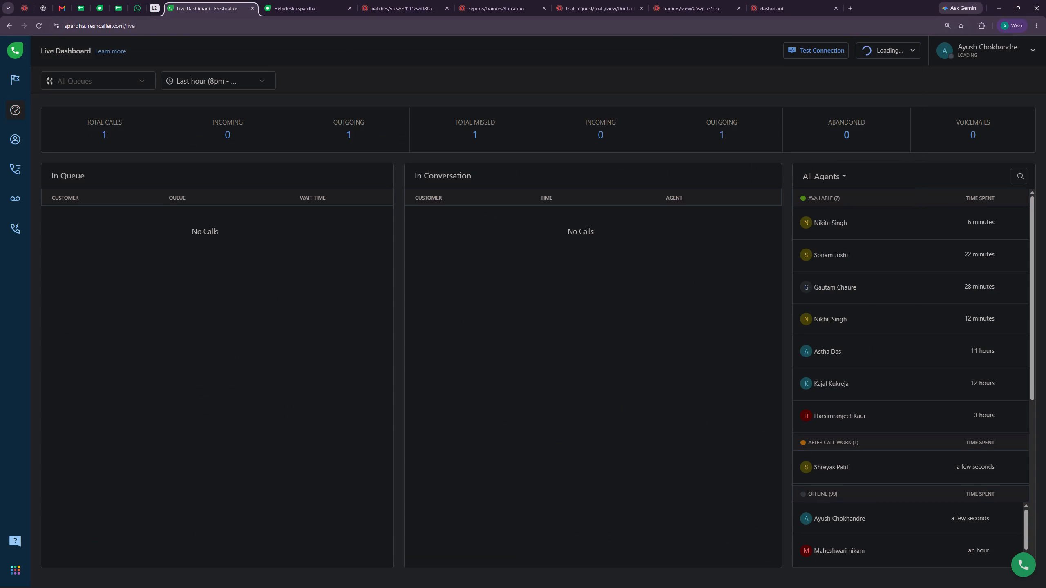
Check the NA & UK- L2 Team chat space in Gmail for new messages.
{"action": "left_click", "coordinate": [60, 0]}
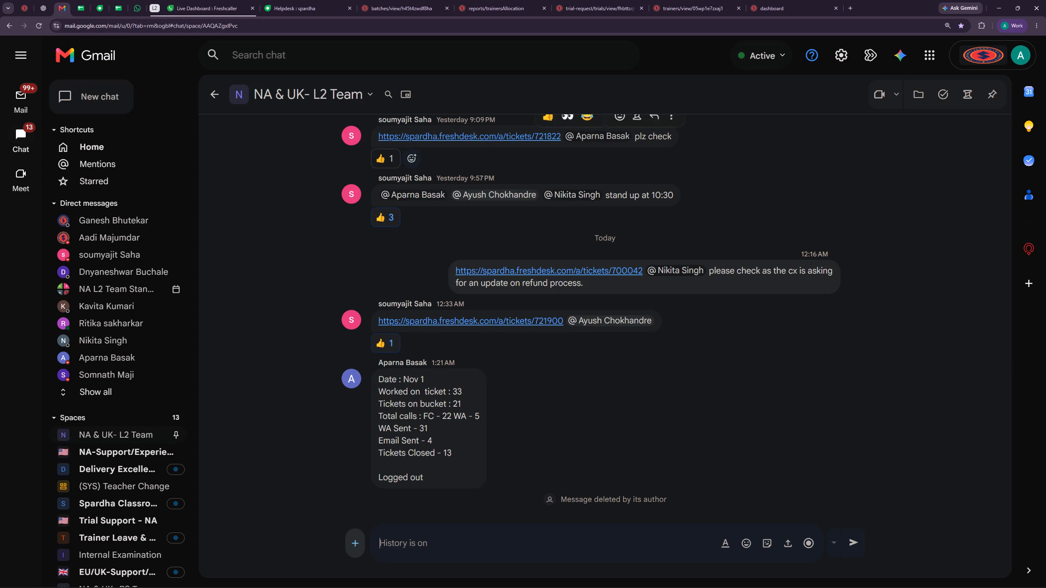
Return to the Freshcaller Live Dashboard to check own availability and the call queue.
{"action": "left_click", "coordinate": [286, 0]}
{"action": "left_click", "coordinate": [235, 0]}
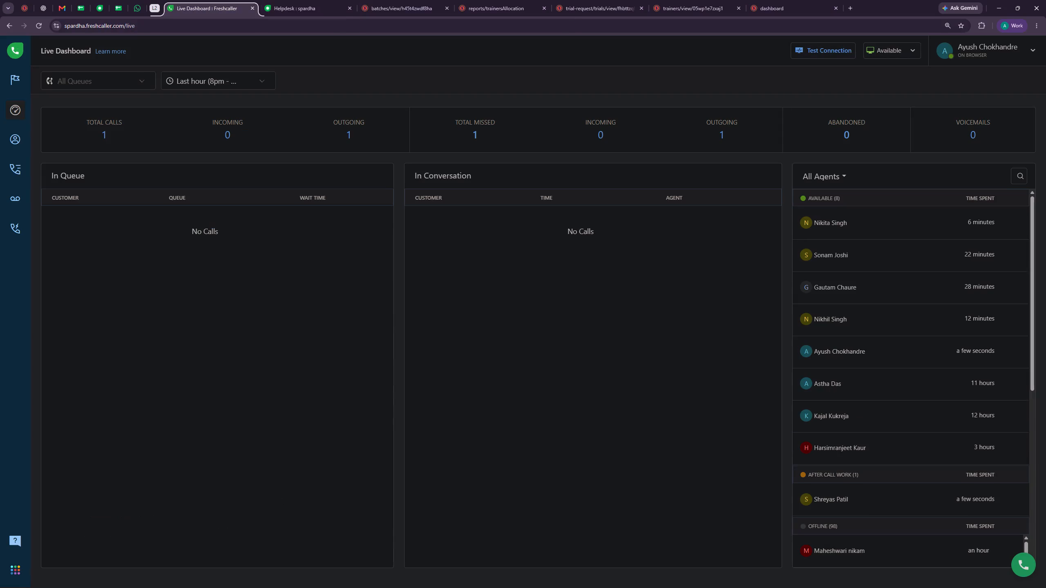
Review the Helpdesk notifications down to the oldest listed entries, and close the notification list.
{"action": "left_click", "coordinate": [300, 4]}
{"action": "left_click", "coordinate": [893, 60]}
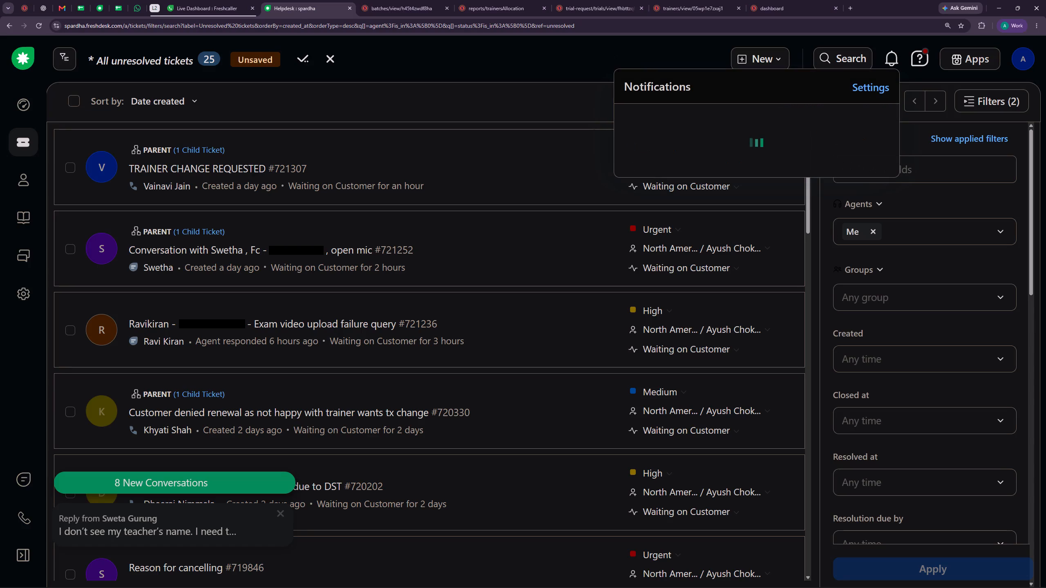
{"action": "scroll", "coordinate": [752, 209], "scroll_direction": "down", "scroll_amount": 4}
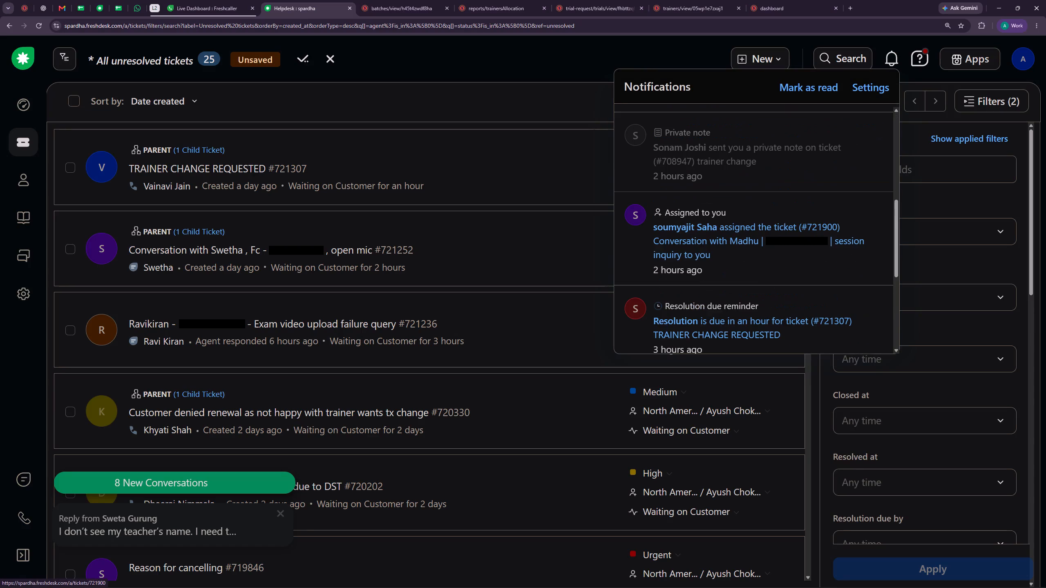
{"action": "scroll", "coordinate": [756, 206], "scroll_direction": "down", "scroll_amount": 5}
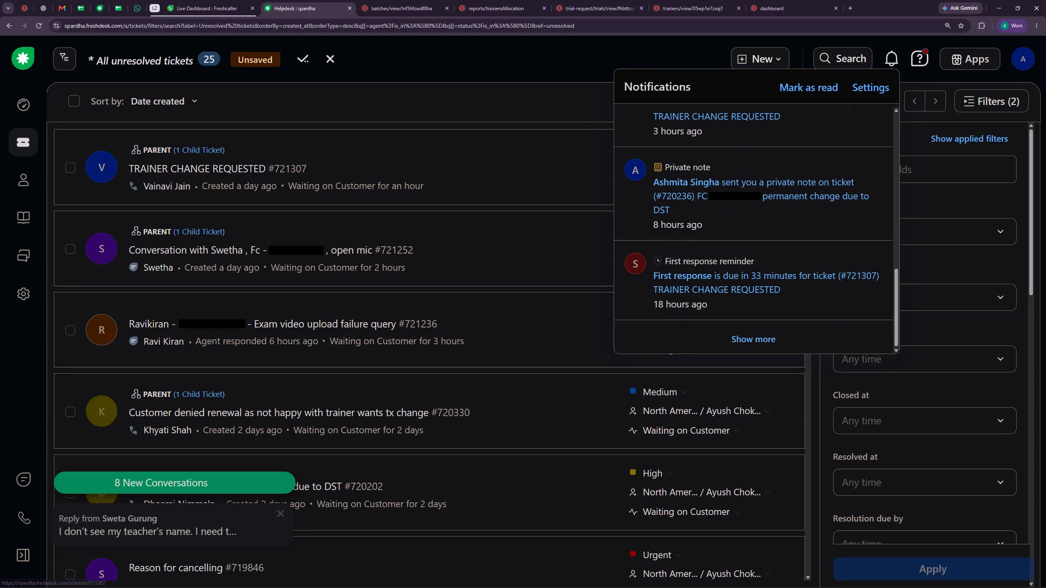
{"action": "left_click", "coordinate": [891, 56]}
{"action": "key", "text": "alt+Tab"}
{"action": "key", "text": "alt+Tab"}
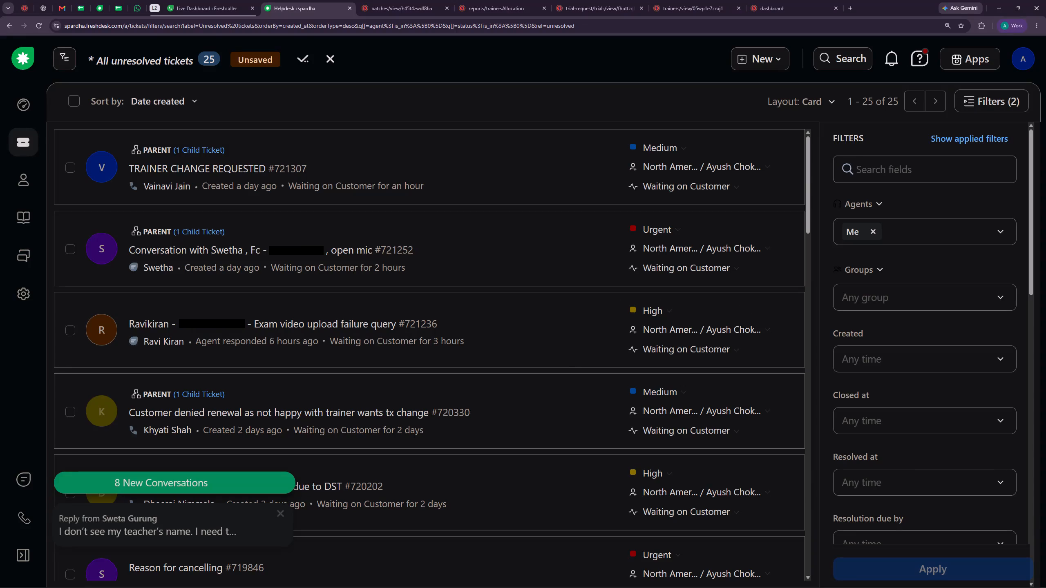
Check the Freshcaller Live Dashboard for calls and agent availability.
{"action": "left_click", "coordinate": [206, 0]}
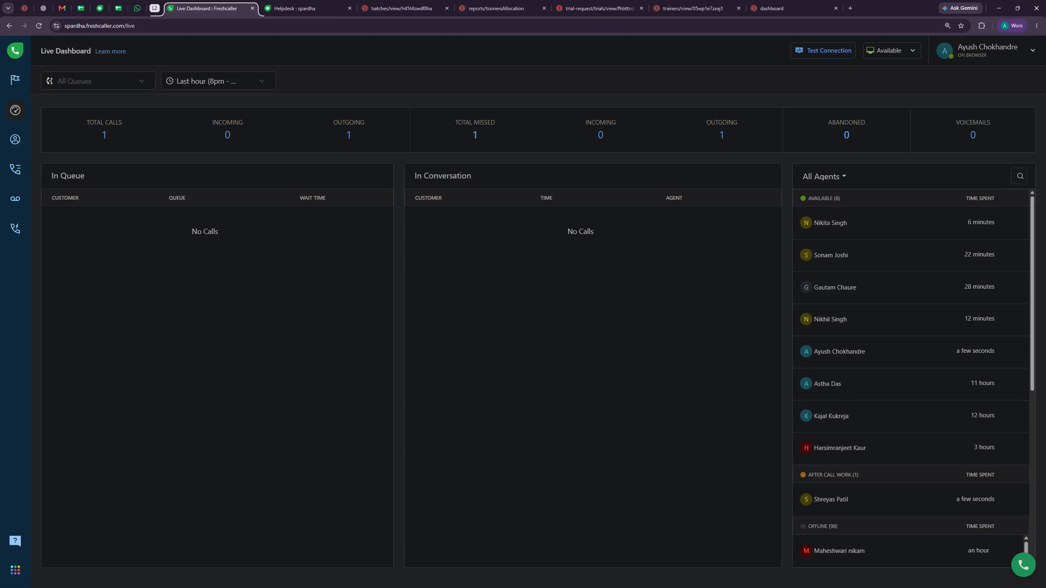
Switch to Gmail and check the NA & UK- L2 Team chat space again.
{"action": "left_click", "coordinate": [61, 0]}
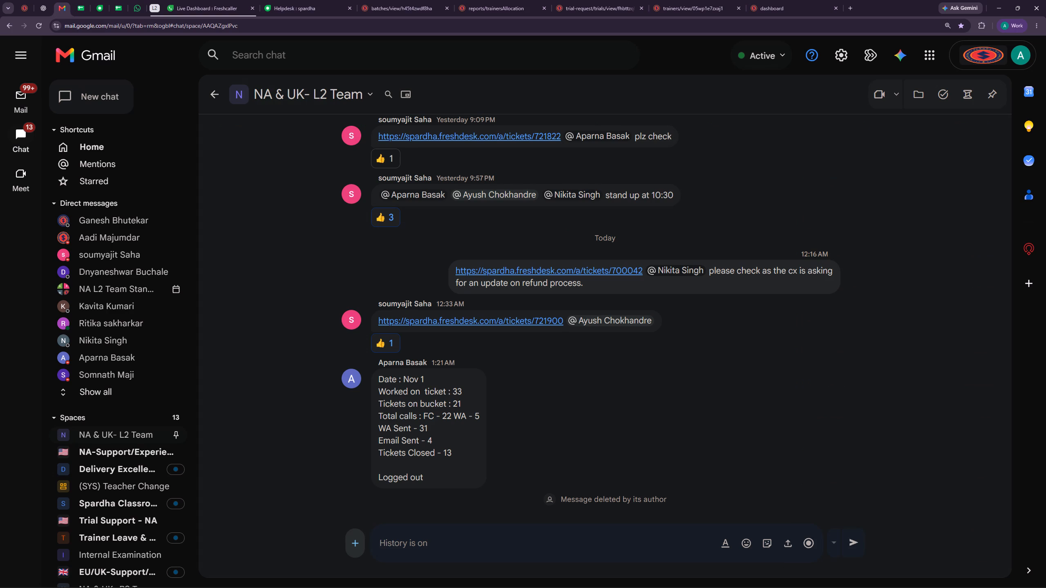
Switch from the browser to the window playing the full-screen Minecraft video.
{"action": "key", "text": "alt+Tab"}
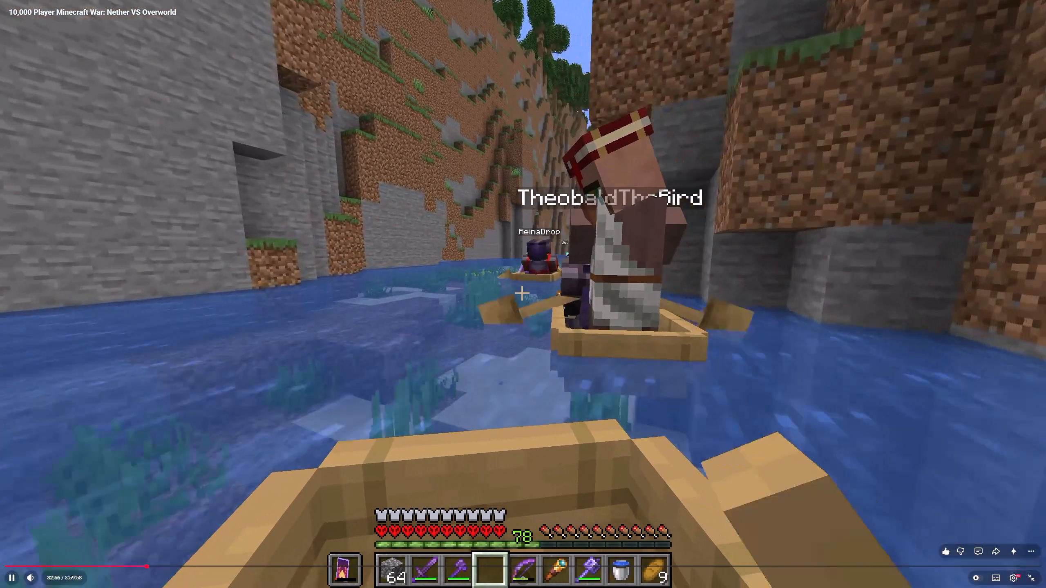
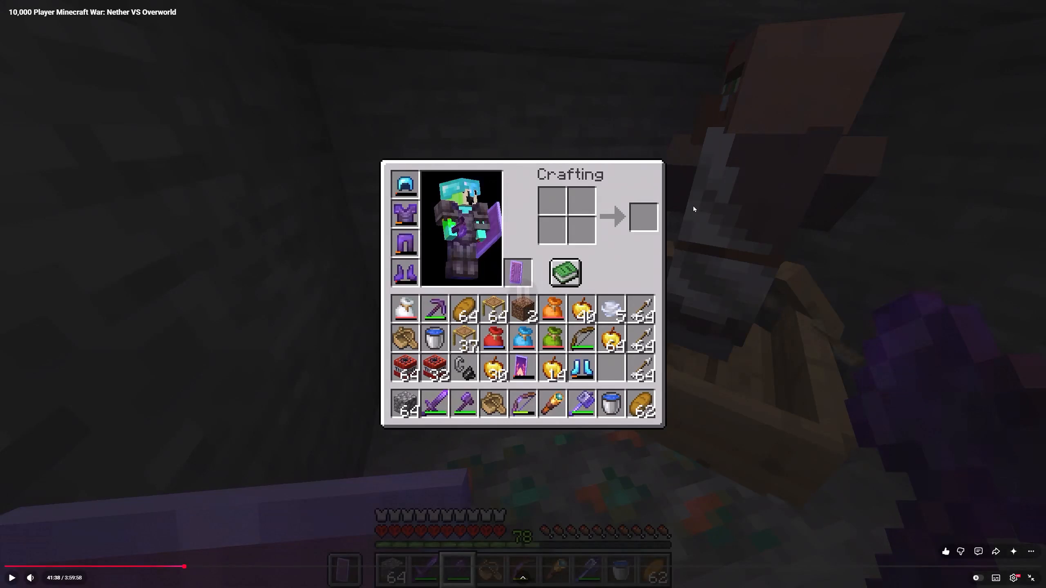
Switch from the video to the Freshcaller live dashboard and toggle own agent status to offline and back.
{"action": "key", "text": "alt+Tab"}
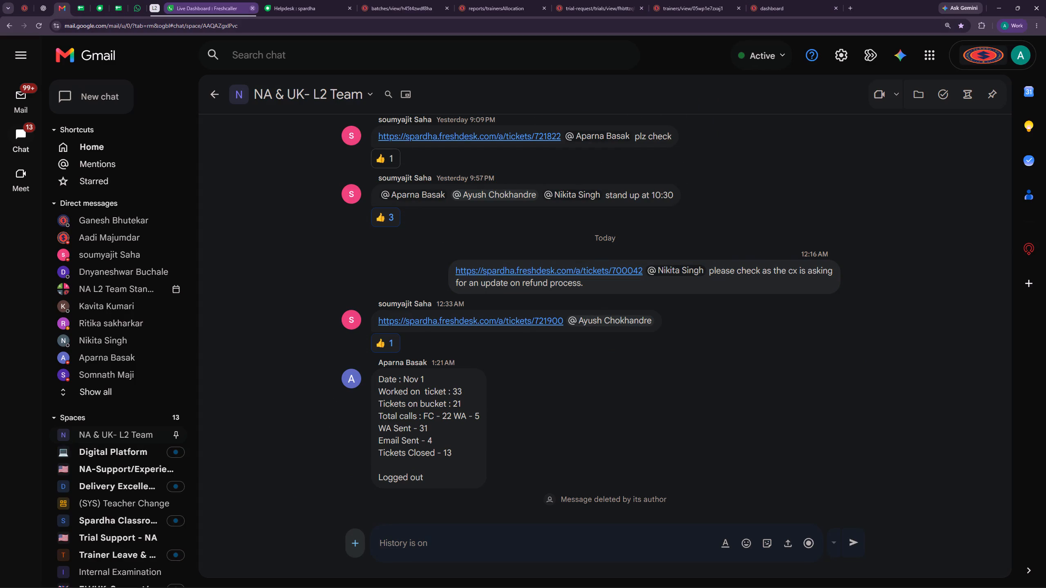
{"action": "left_click", "coordinate": [205, 4]}
{"action": "left_click", "coordinate": [894, 48]}
{"action": "left_click", "coordinate": [856, 119]}
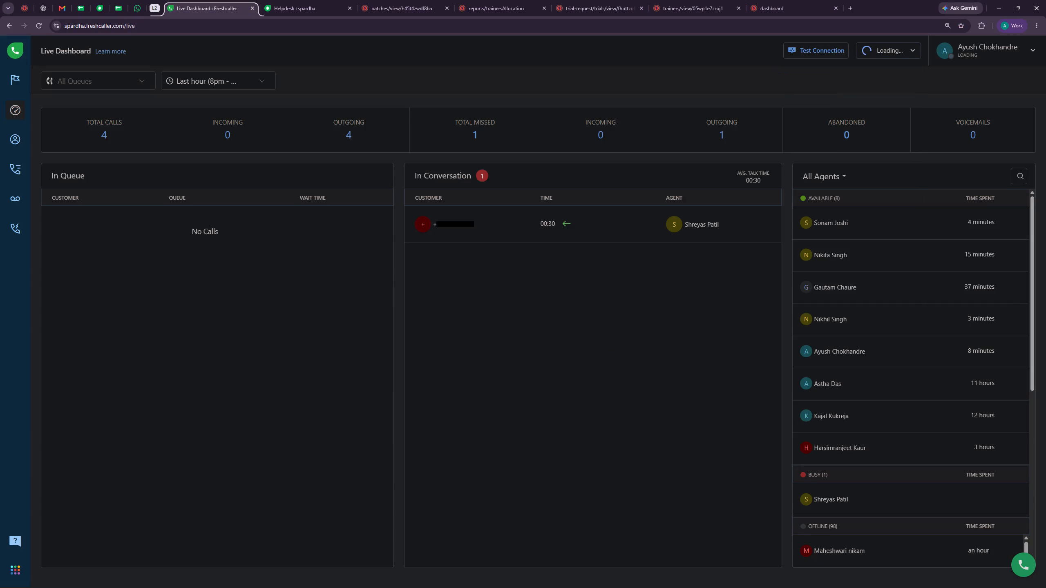
{"action": "left_click", "coordinate": [885, 52]}
{"action": "left_click", "coordinate": [856, 73]}
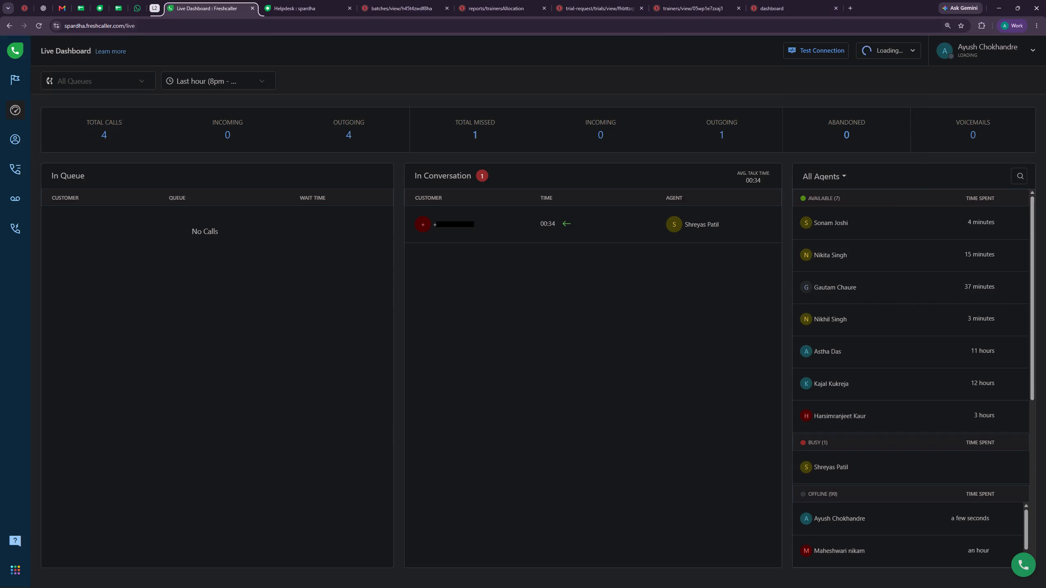
Return to the NA & UK- L2 Team chat space in Gmail.
{"action": "left_click", "coordinate": [68, 5]}
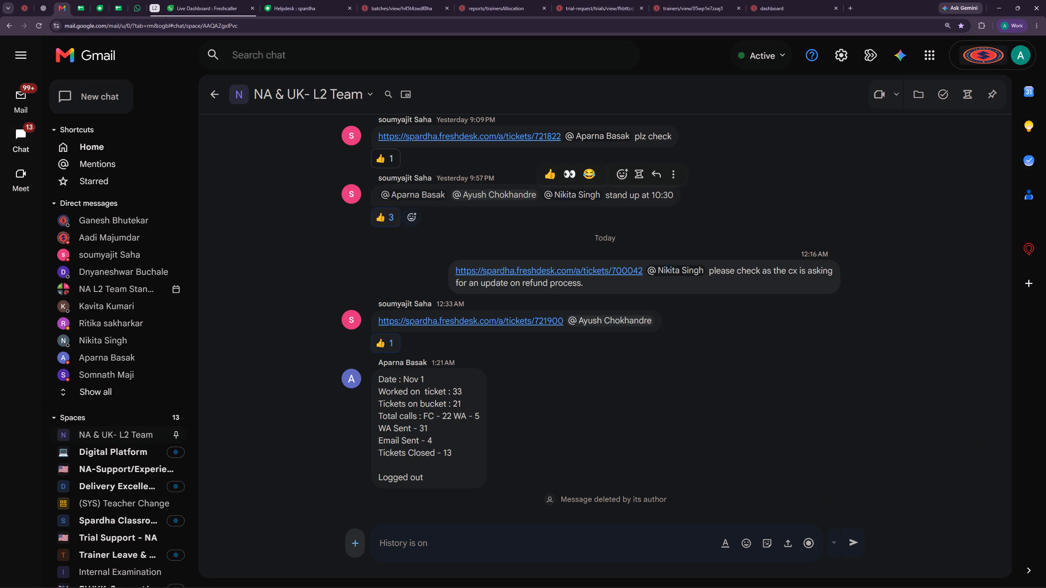
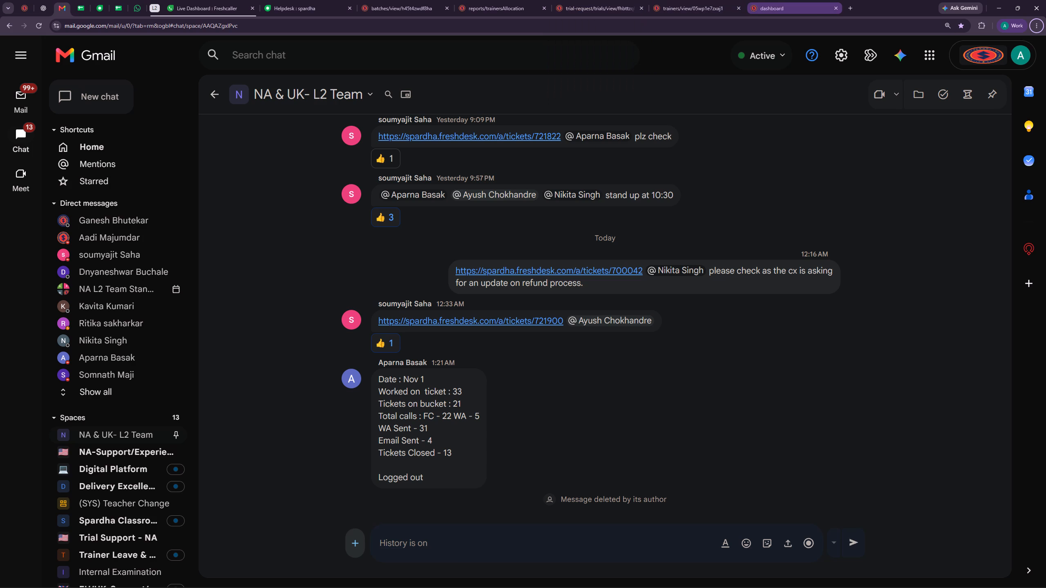
Reset own availability on the Freshcaller live dashboard by setting the status to Offline and back to Available.
{"action": "left_click", "coordinate": [221, 0]}
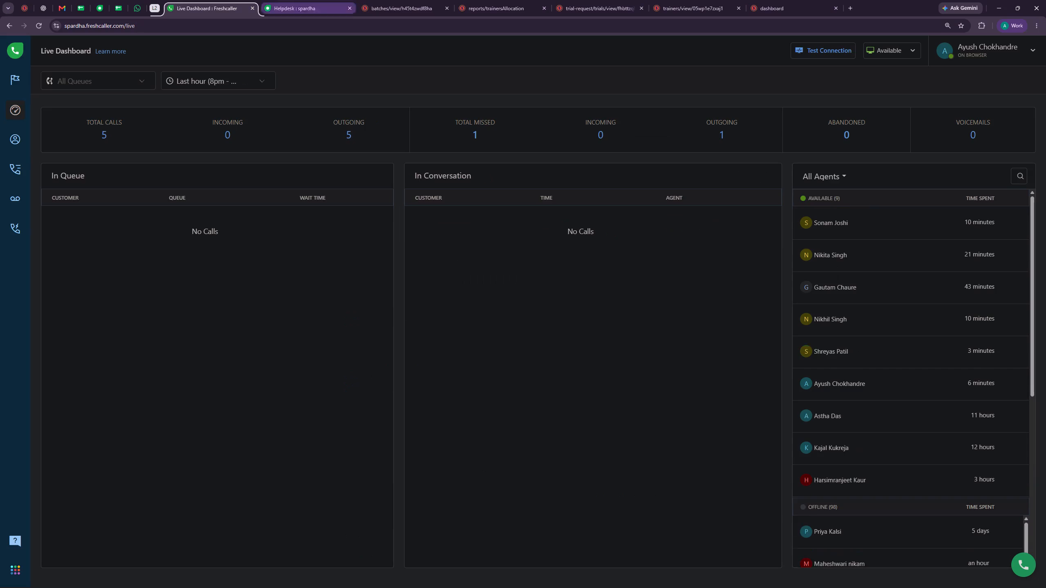
{"action": "left_click", "coordinate": [896, 41]}
{"action": "left_click", "coordinate": [895, 38]}
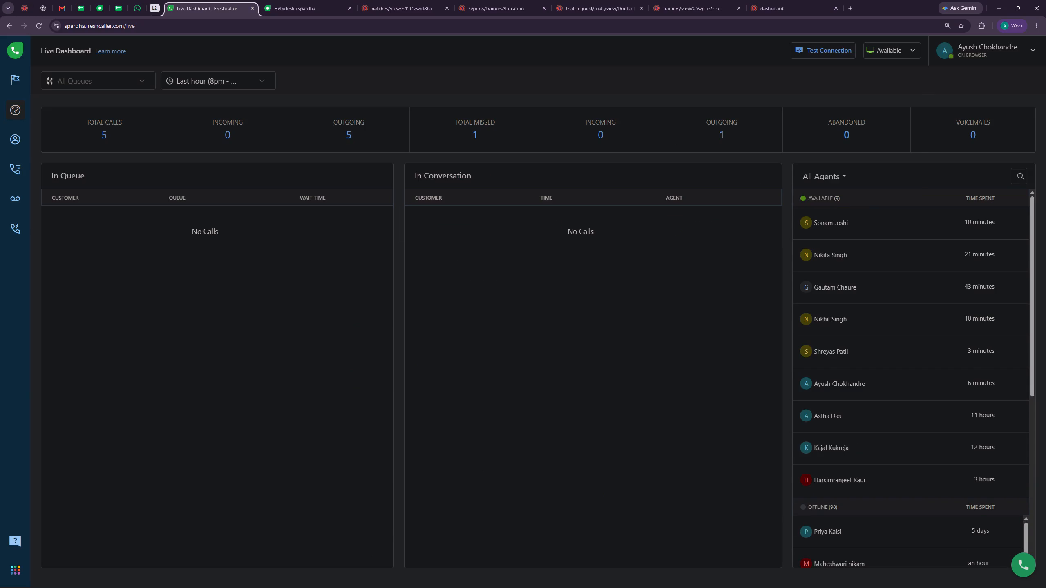
{"action": "left_click", "coordinate": [891, 51]}
{"action": "left_click", "coordinate": [870, 103]}
{"action": "left_click", "coordinate": [901, 51]}
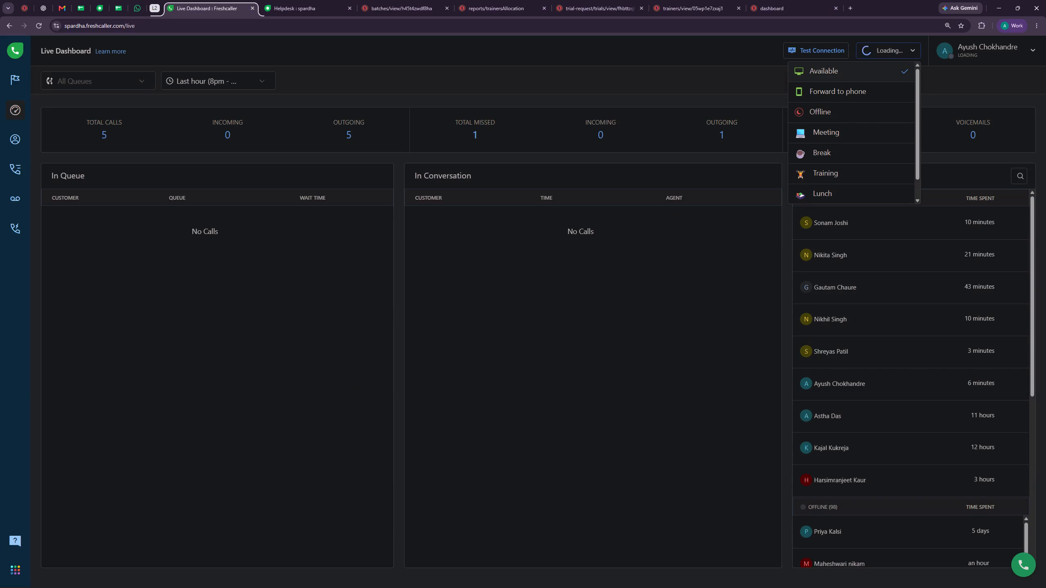
{"action": "left_click", "coordinate": [874, 69]}
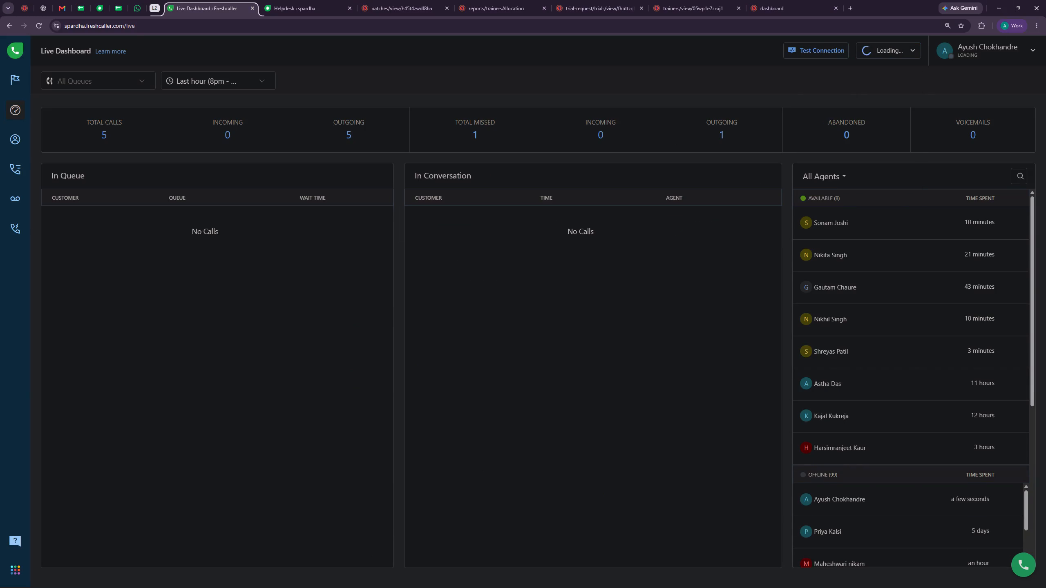
Return to the Gmail browser tab with the NA & UK- L2 Team chat space.
{"action": "left_click", "coordinate": [61, 0]}
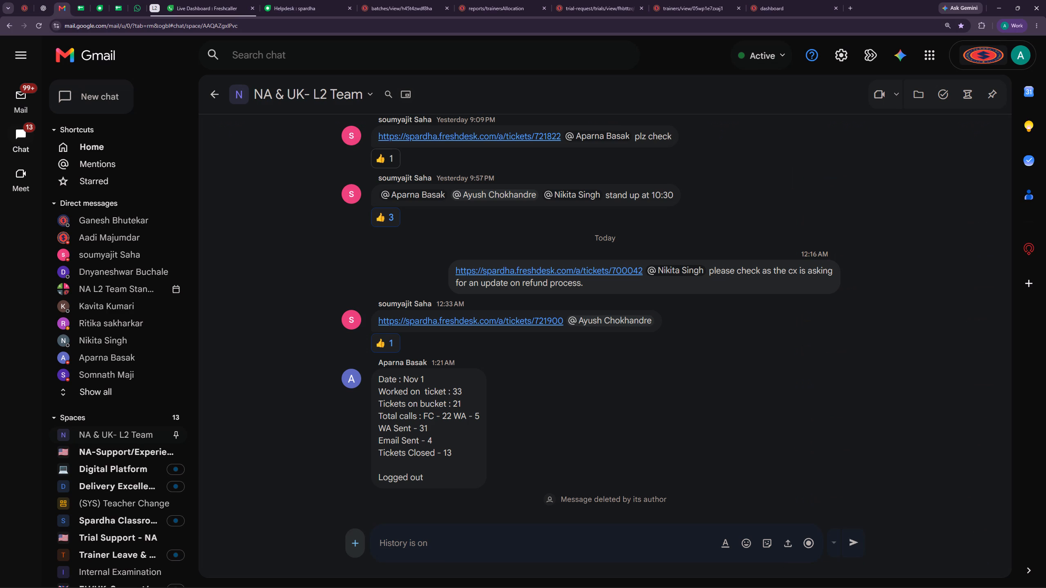
Switch to the full-screen "10,000 Player Minecraft War: Nether VS Overworld" video and resume its playback.
{"action": "key", "text": "alt+Tab"}
{"action": "left_click", "coordinate": [411, 216]}
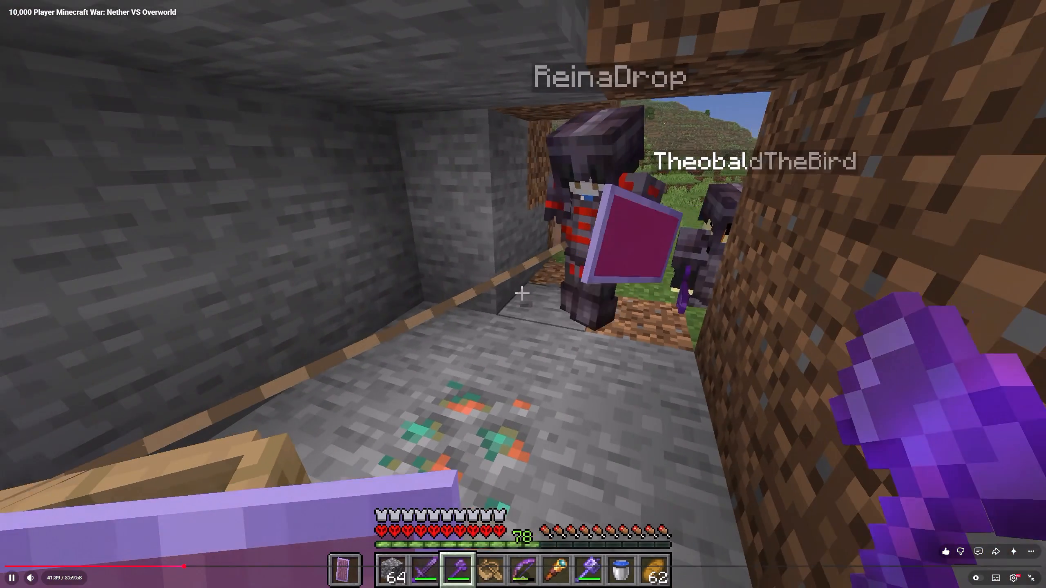